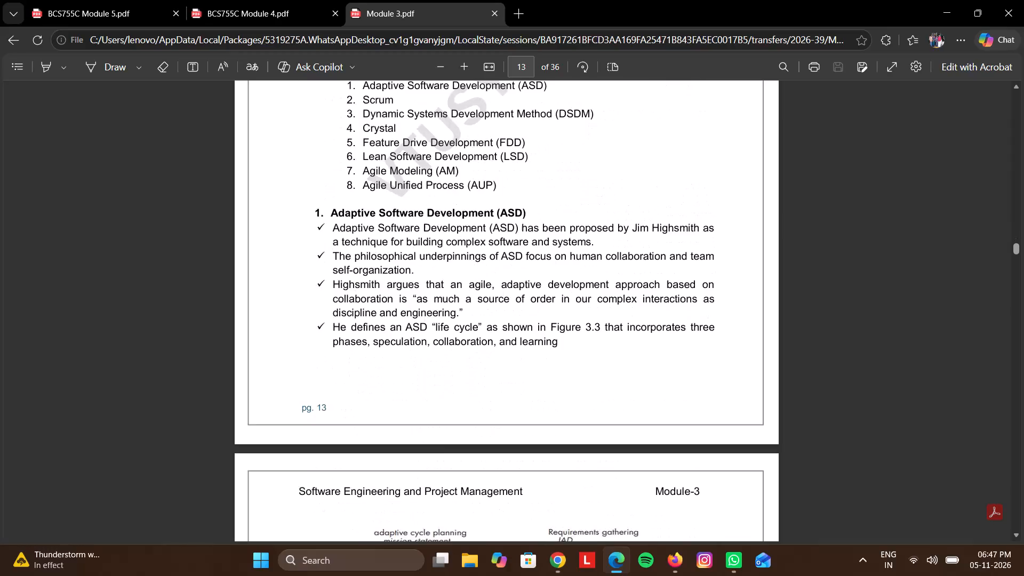
Review the Adaptive Software Development, Scrum and DSDM sections of the Module 3 notes, pages 13 to 17.
scroll(635, 271, down, 15)
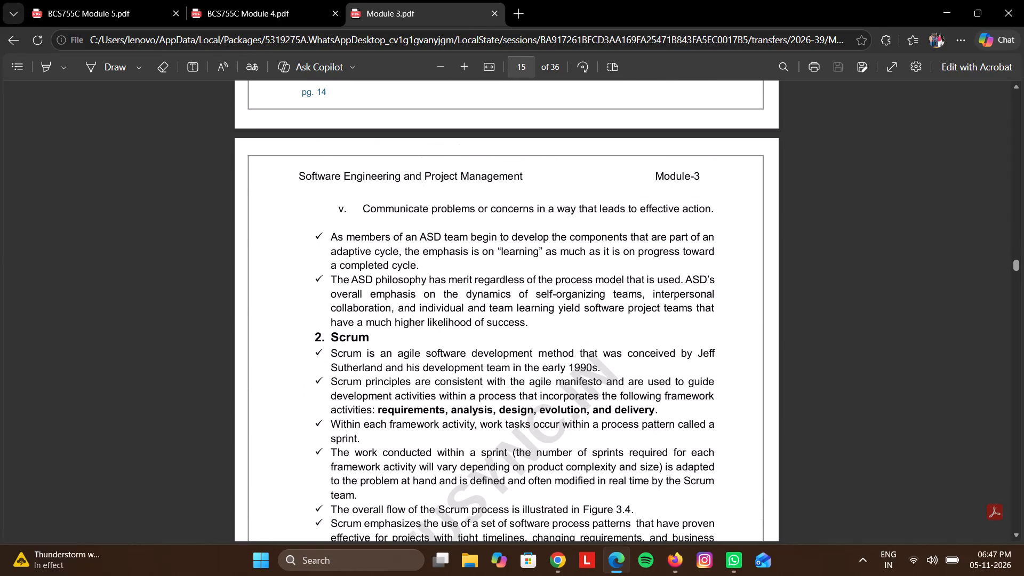
scroll(635, 271, down, 12)
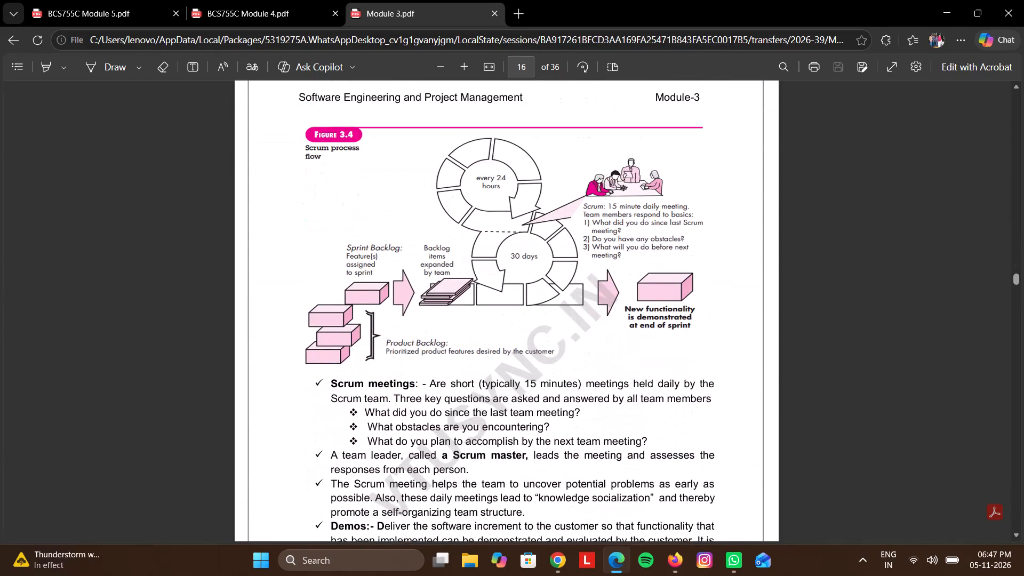
scroll(635, 271, up, 2)
scroll(635, 271, down, 8)
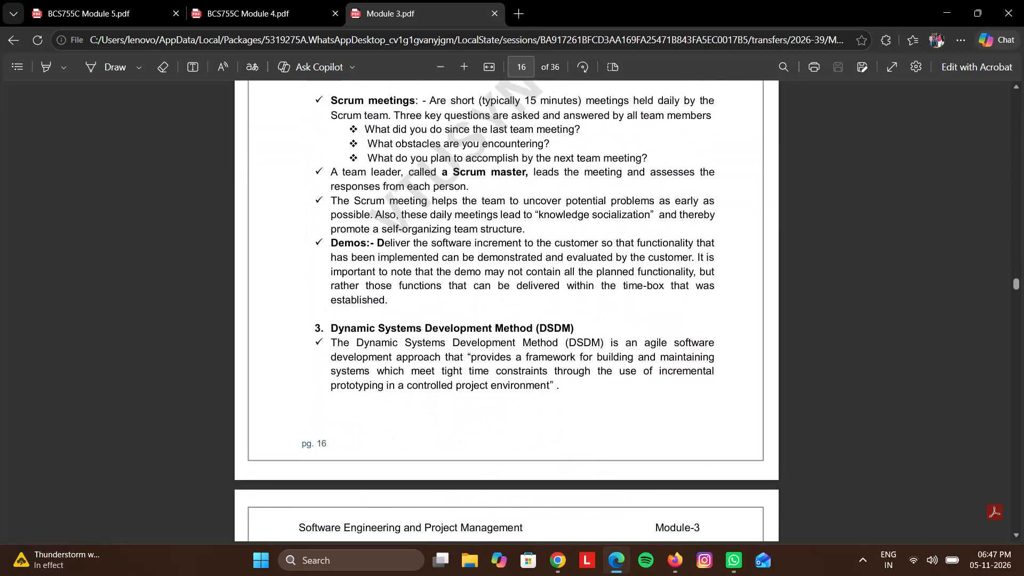
scroll(635, 271, down, 9)
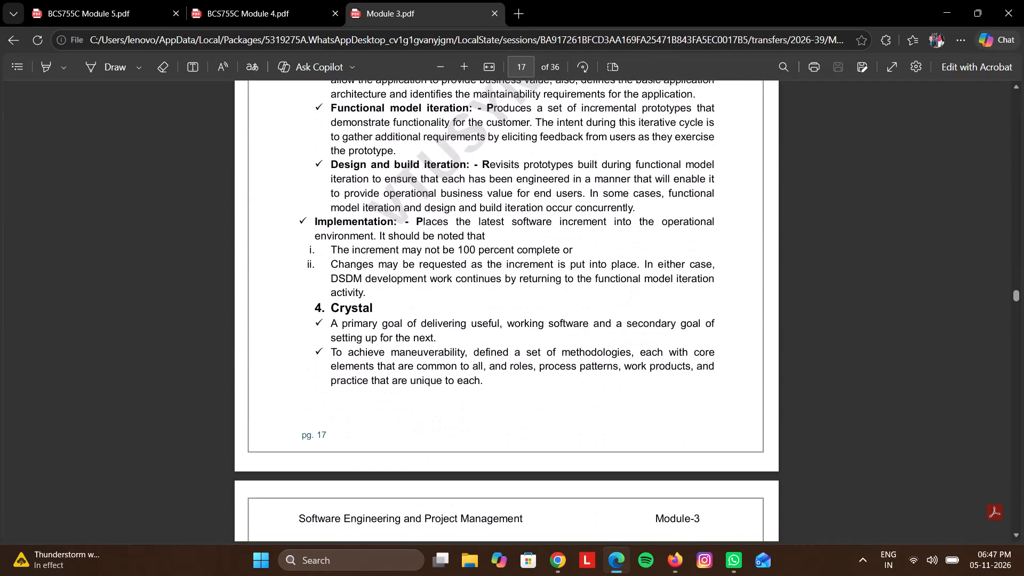
Review the Crystal, Feature Driven Development, Lean Software Development, Agile Modeling and Agile Unified Process sections, pages 17 to 21.
scroll(635, 271, down, 15)
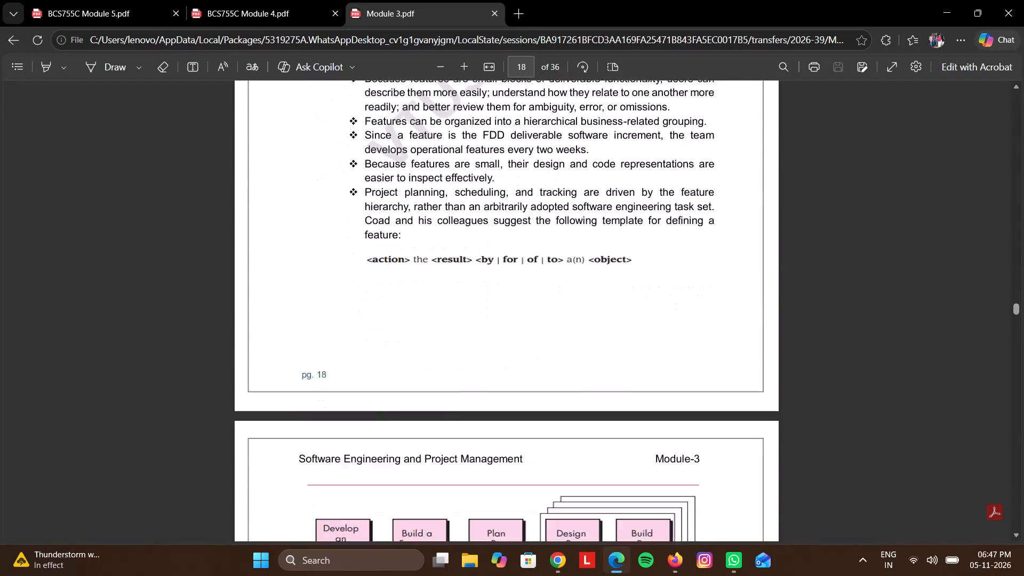
scroll(635, 271, down, 7)
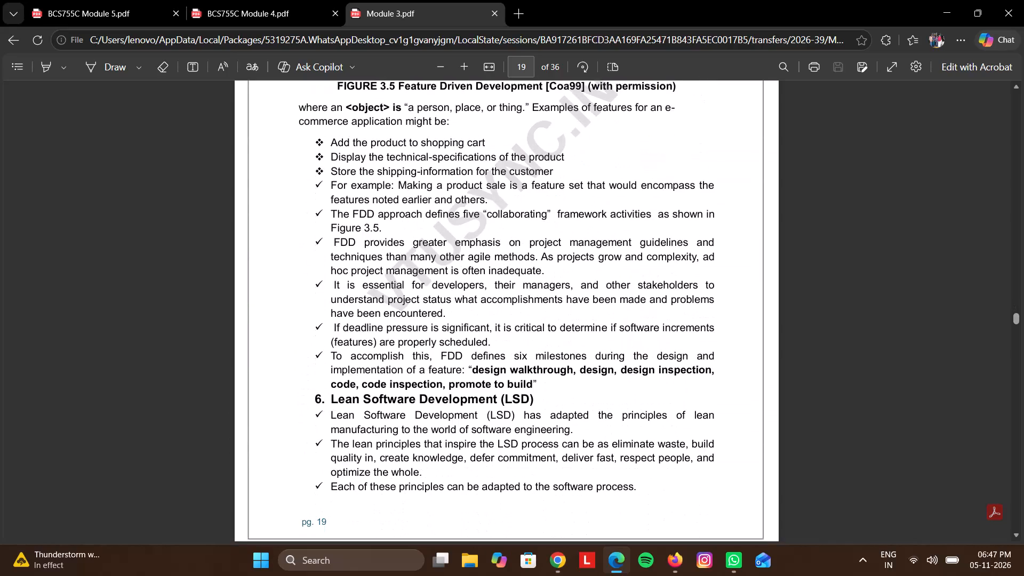
scroll(635, 271, down, 3)
scroll(635, 271, up, 2)
scroll(635, 271, down, 6)
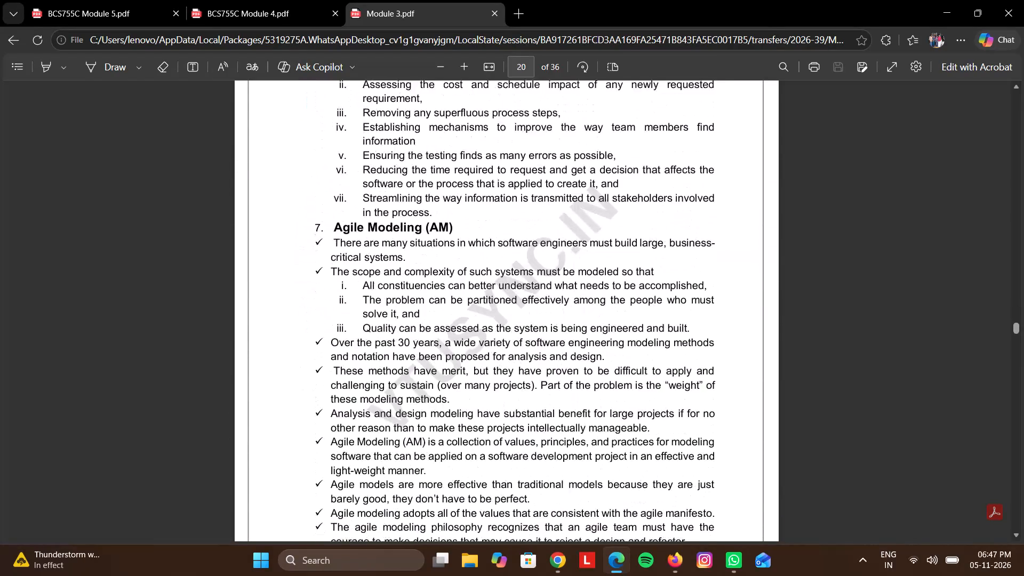
scroll(635, 271, down, 15)
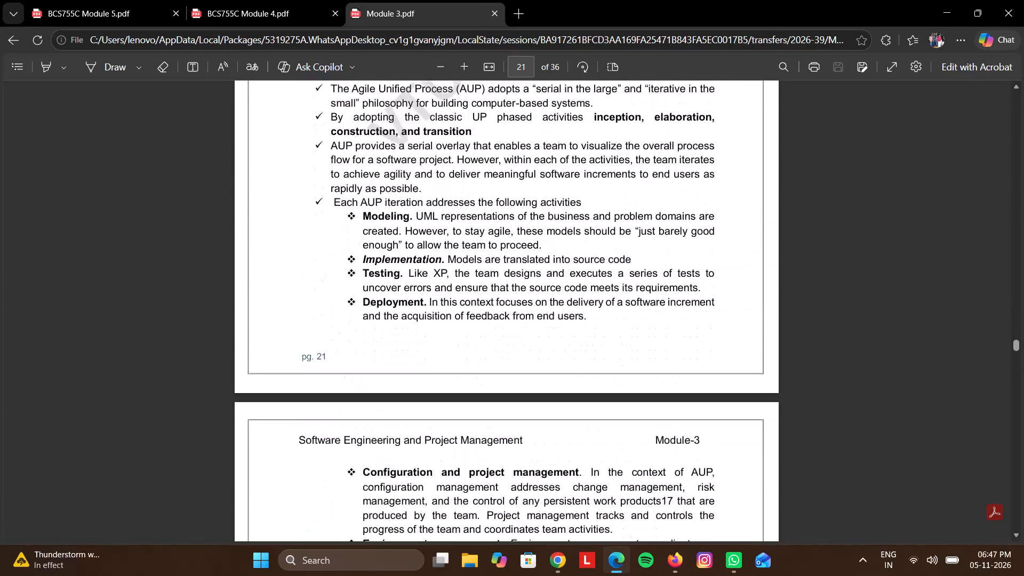
Read the agile tool set, Software Engineering Knowledge and Core Principles sections on pages 22 and 23.
scroll(635, 271, down, 9)
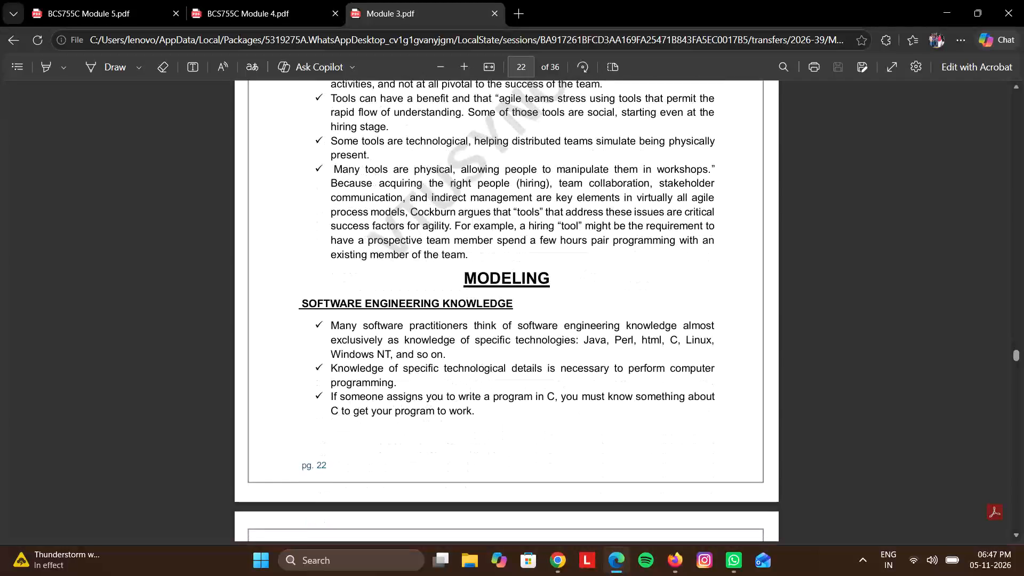
scroll(635, 271, down, 6)
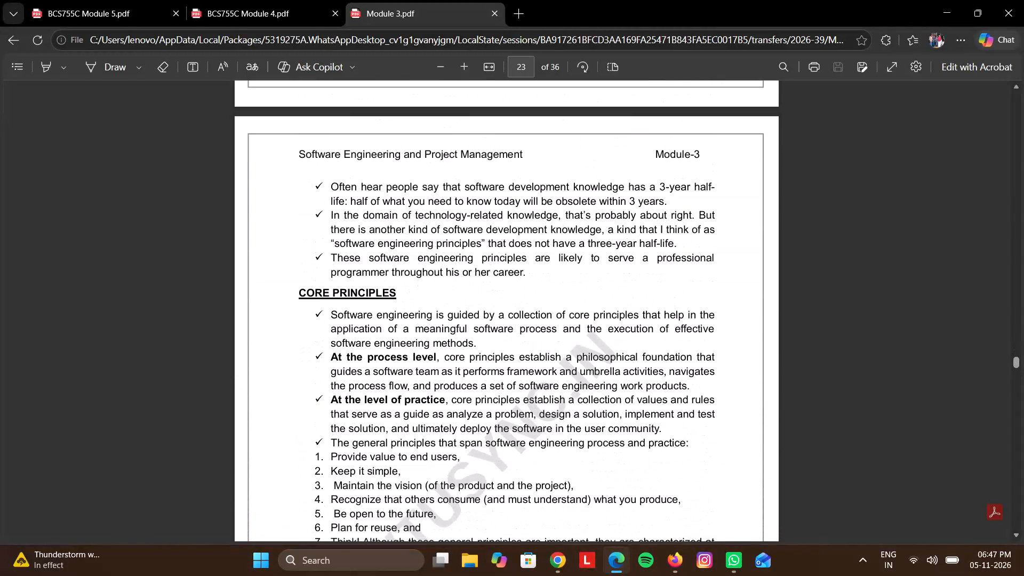
scroll(635, 271, up, 5)
scroll(635, 271, down, 5)
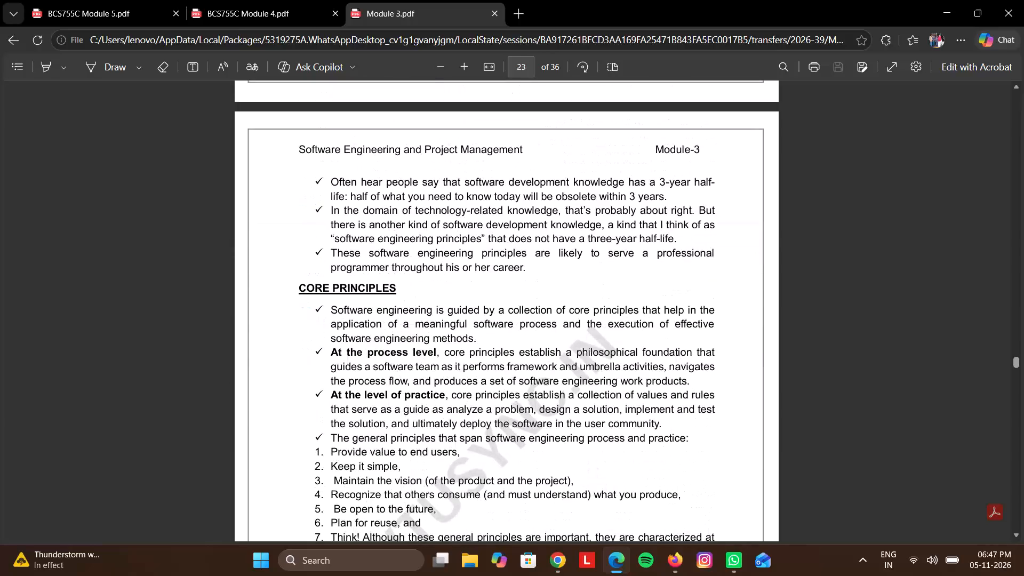
scroll(630, 300, up, 3)
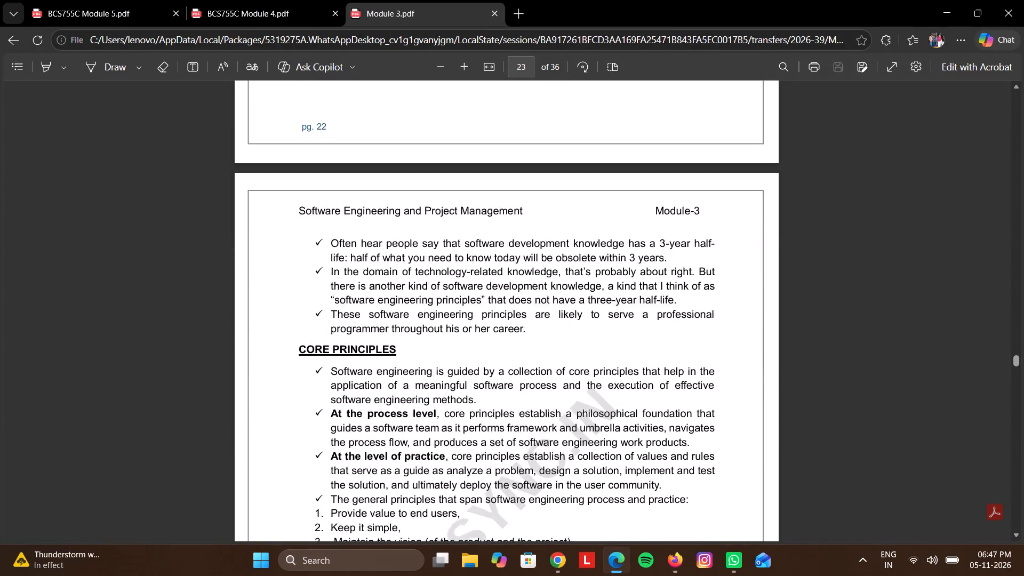
scroll(630, 299, up, 2)
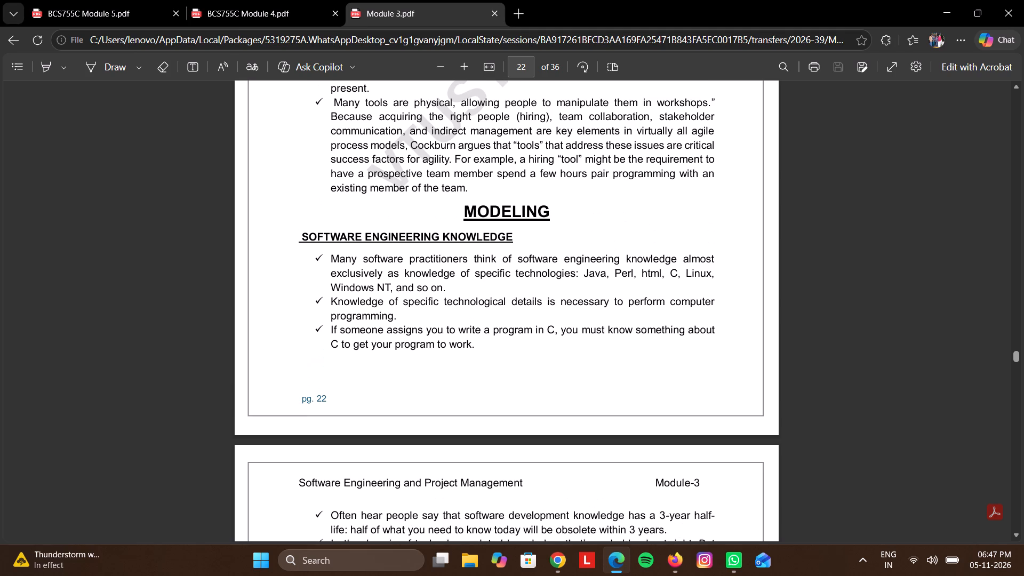
scroll(630, 299, up, 3)
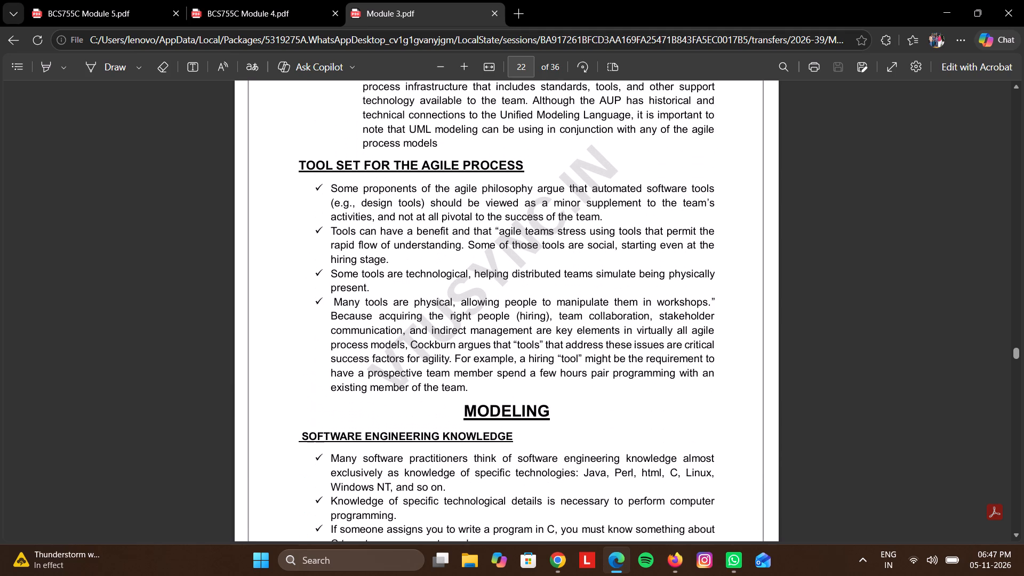
scroll(656, 287, down, 15)
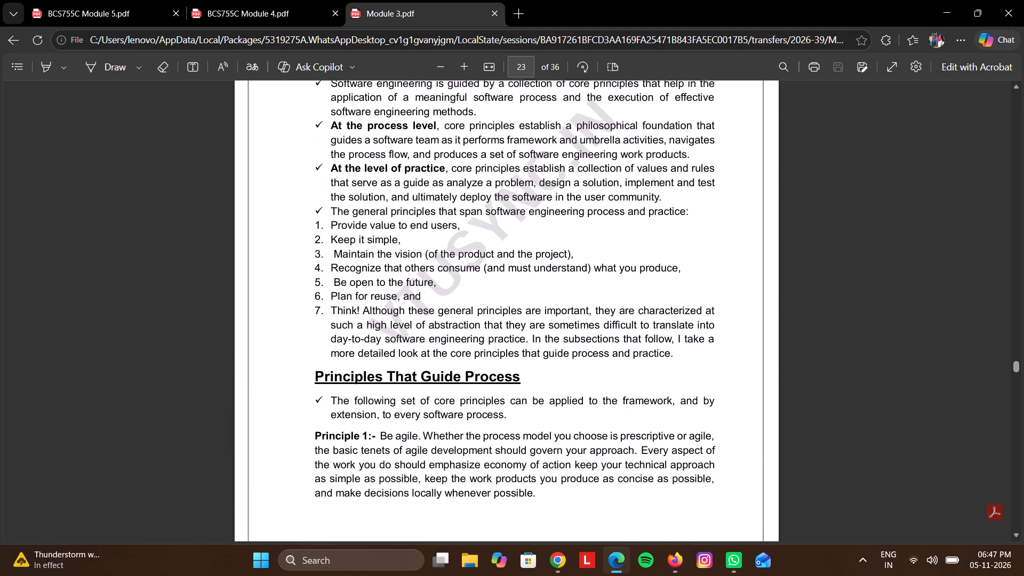
scroll(656, 287, down, 1)
scroll(656, 287, up, 3)
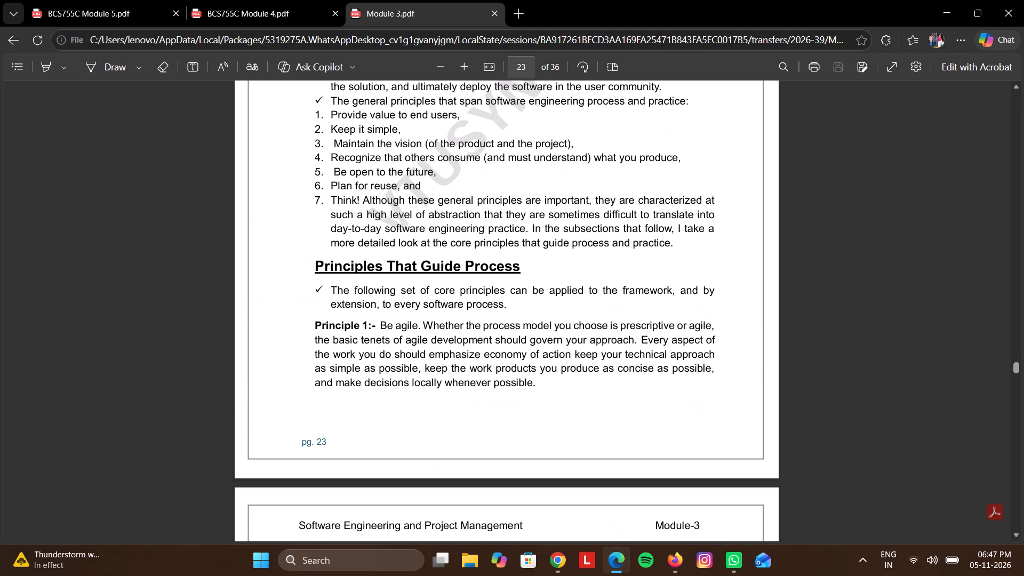
Review the principles that guide process and the principles that guide practice, pages 23 to 26.
scroll(651, 304, down, 11)
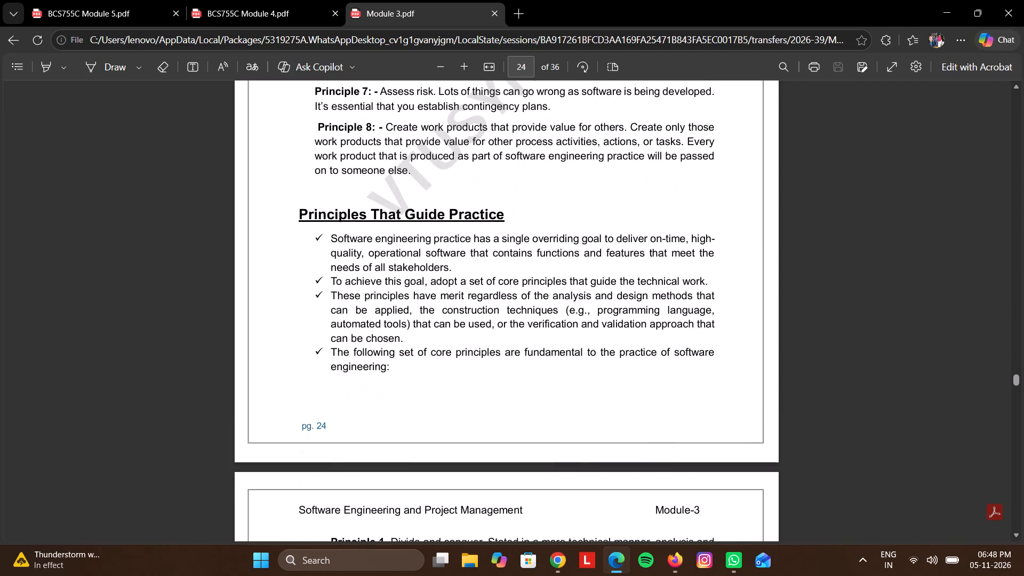
scroll(652, 305, down, 2)
scroll(652, 305, up, 1)
scroll(652, 305, down, 3)
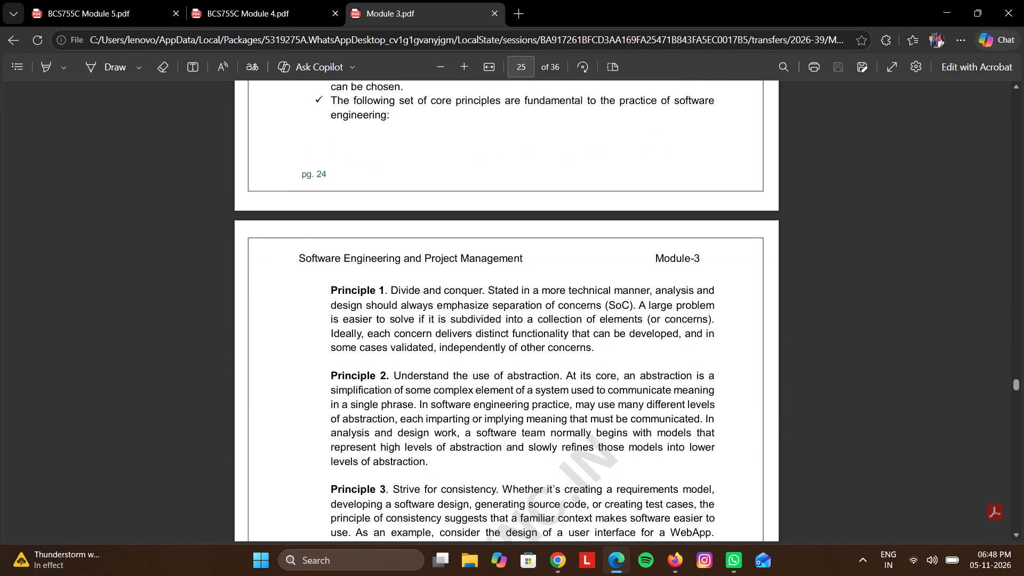
scroll(652, 305, down, 14)
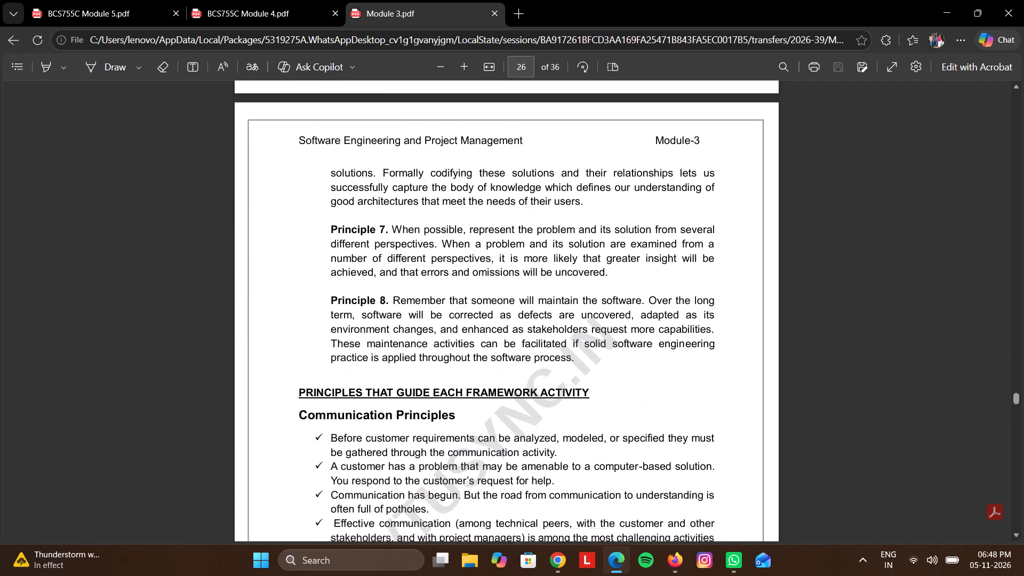
Review the Communication Principles and Planning Principles sections, pages 26 to 29.
scroll(653, 303, down, 3)
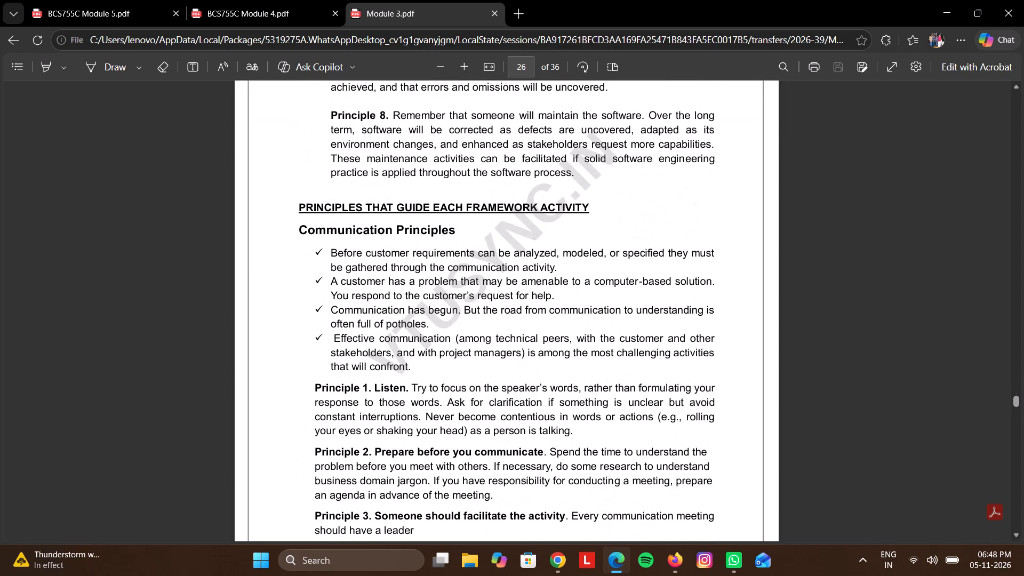
scroll(653, 303, down, 2)
scroll(653, 303, up, 3)
scroll(653, 301, down, 3)
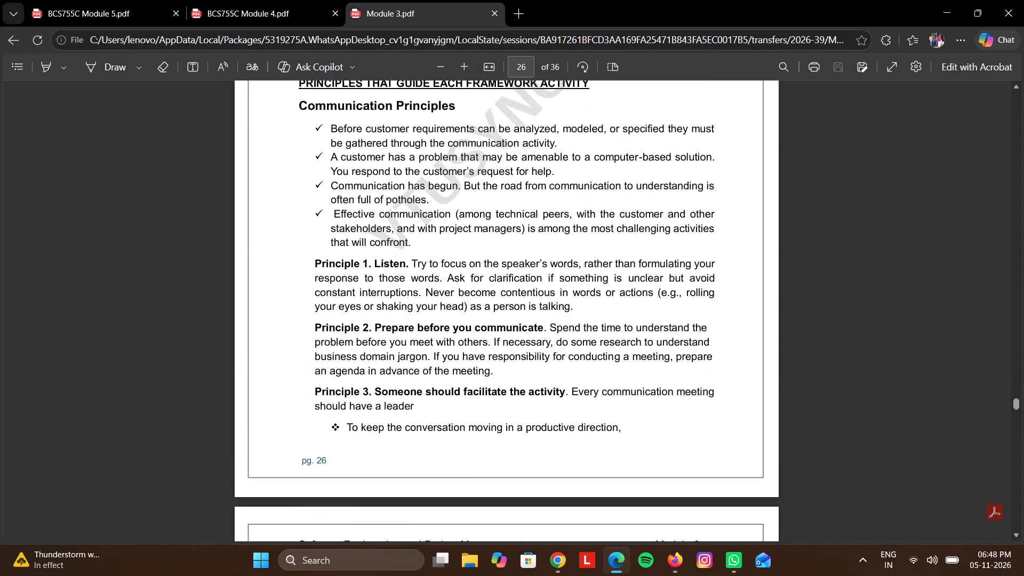
scroll(653, 301, down, 10)
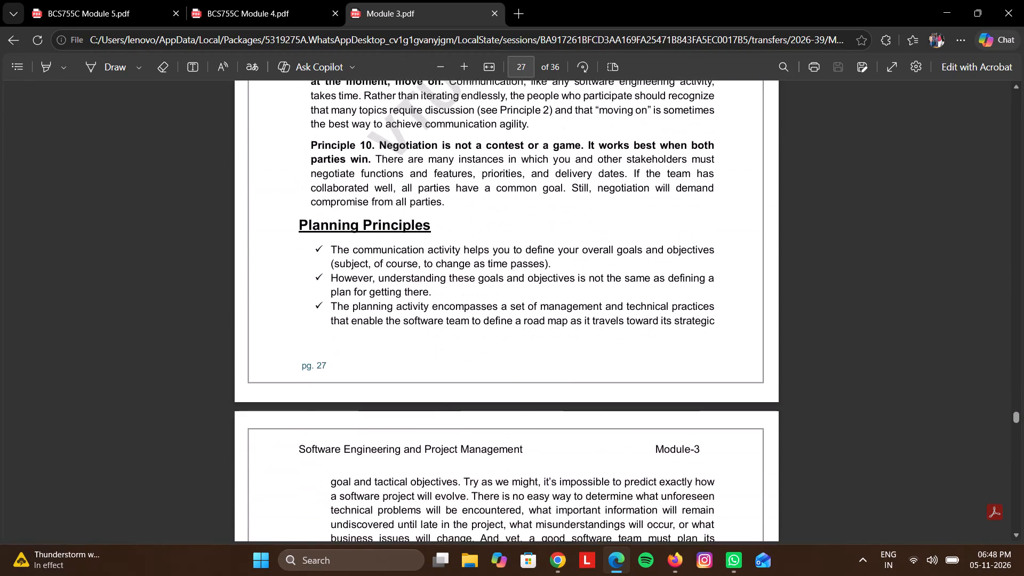
scroll(654, 300, down, 15)
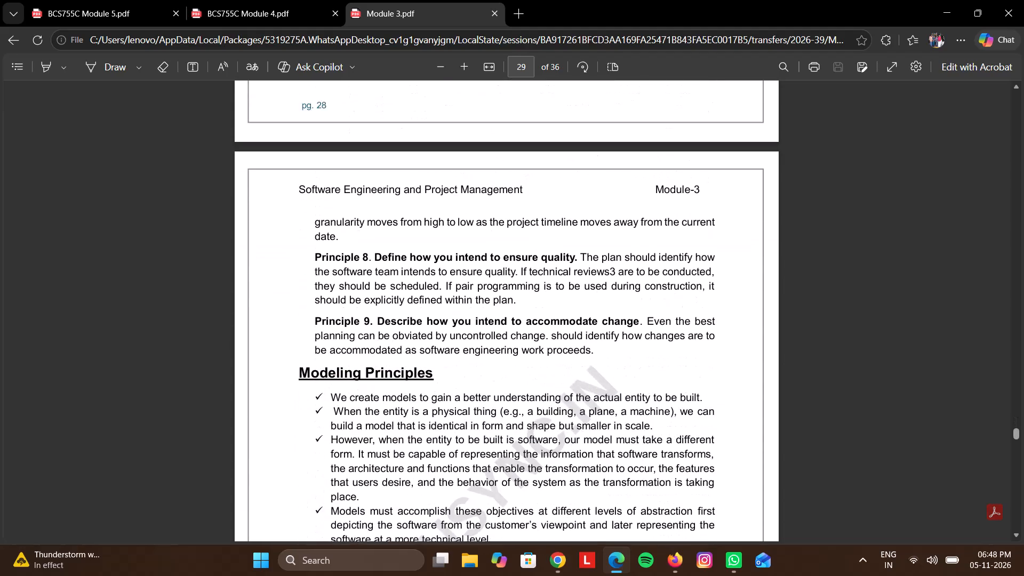
Review the Modeling Principles and Requirements Modeling Principles sections, pages 29 to 31.
scroll(654, 300, down, 5)
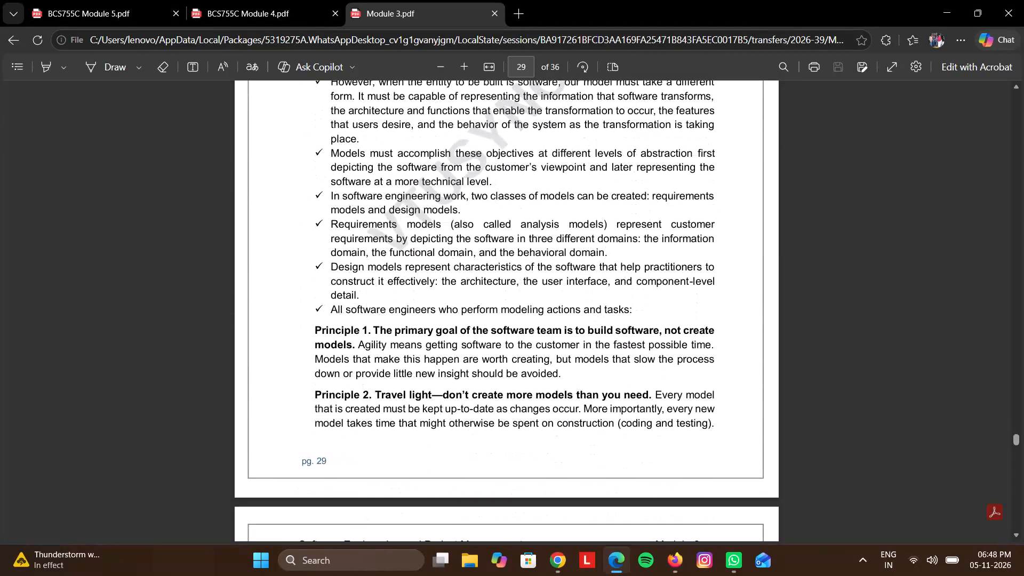
scroll(654, 299, down, 11)
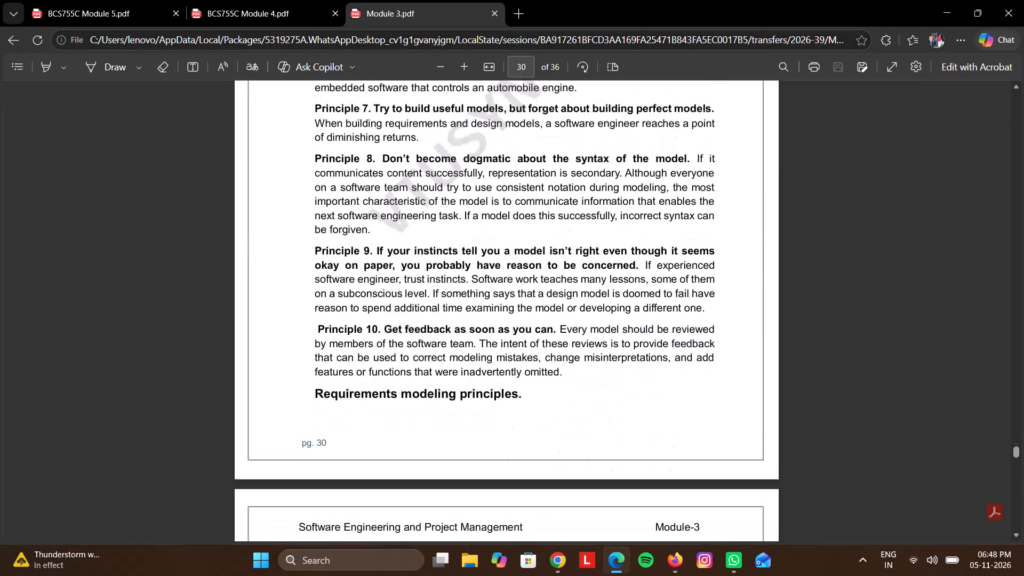
scroll(654, 299, down, 6)
scroll(654, 299, up, 4)
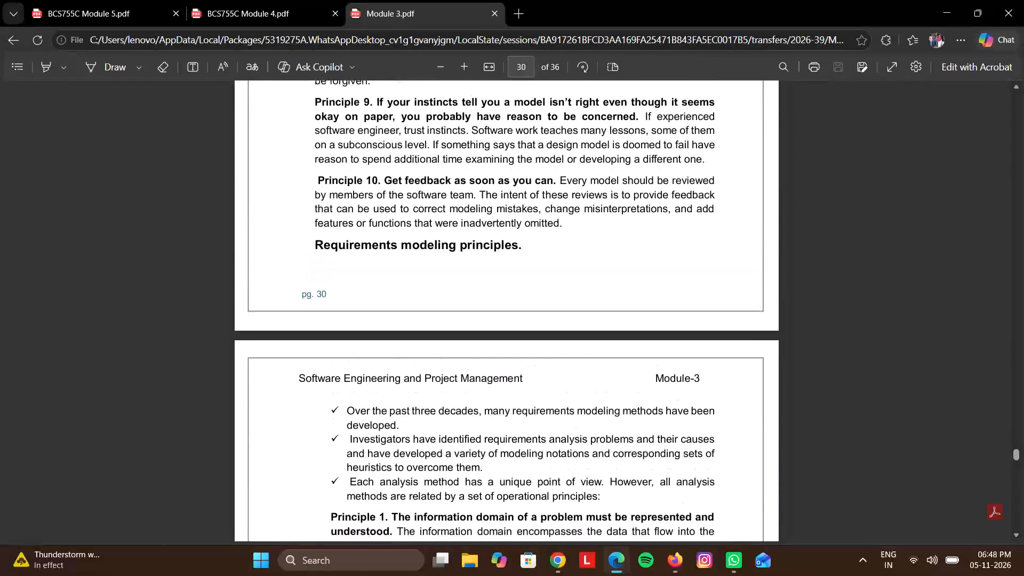
scroll(654, 299, down, 8)
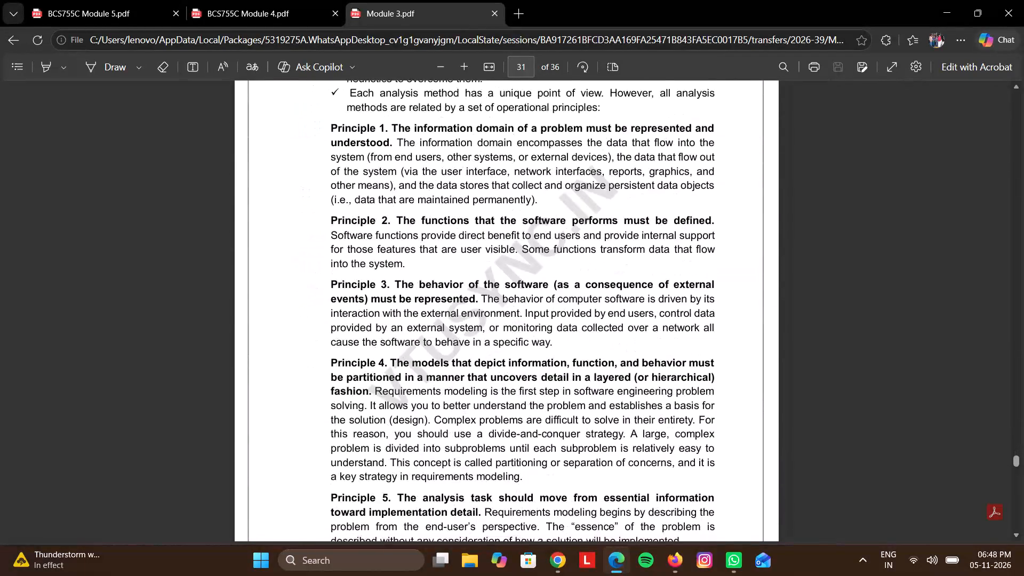
Review the Design Modeling Principles section, pages 31 to 33.
scroll(655, 299, down, 7)
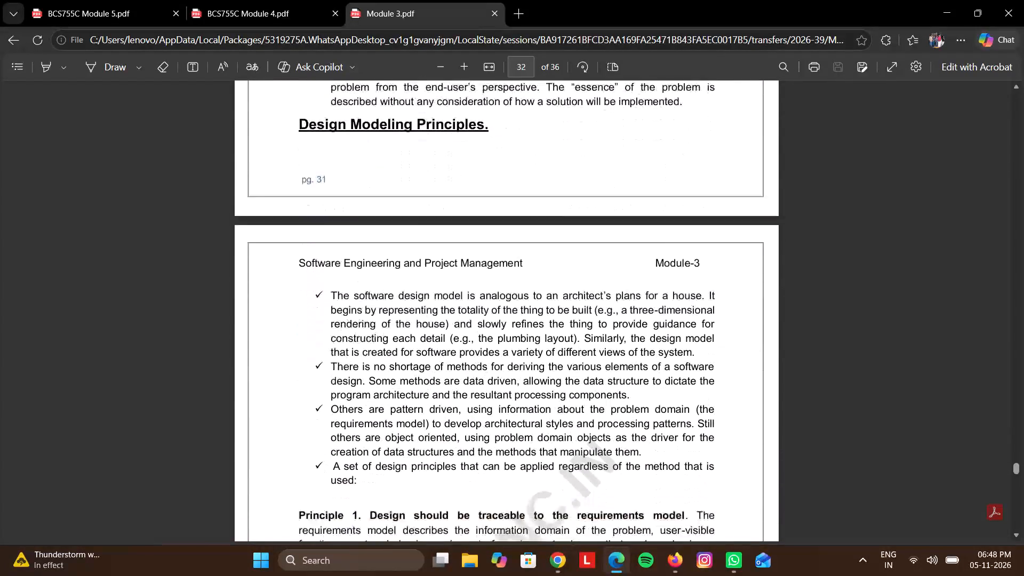
scroll(658, 298, down, 13)
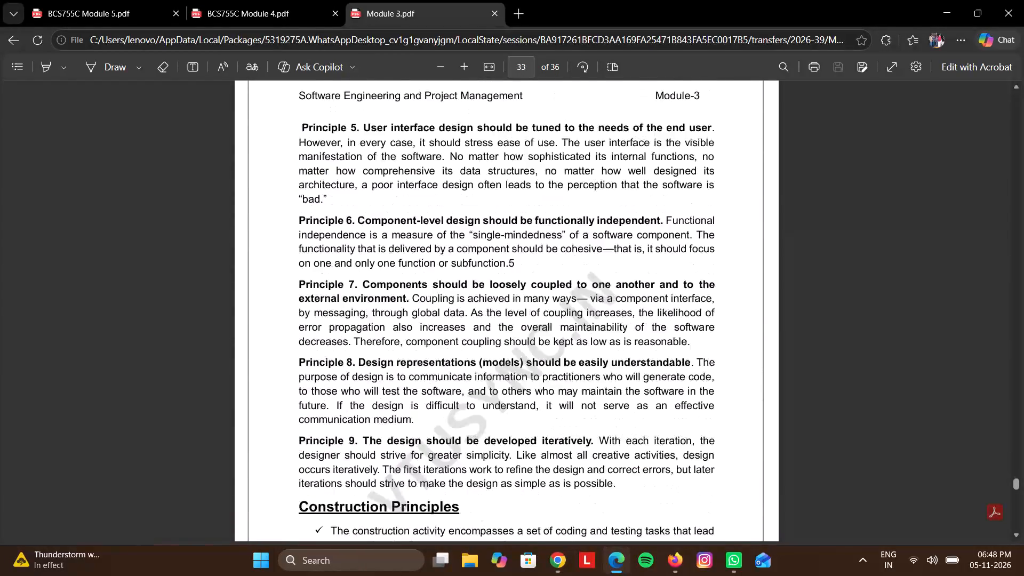
Review the Construction Principles and Coding Principles sections, including the preparation, programming and validation principles, pages 33 to 34.
scroll(658, 298, down, 7)
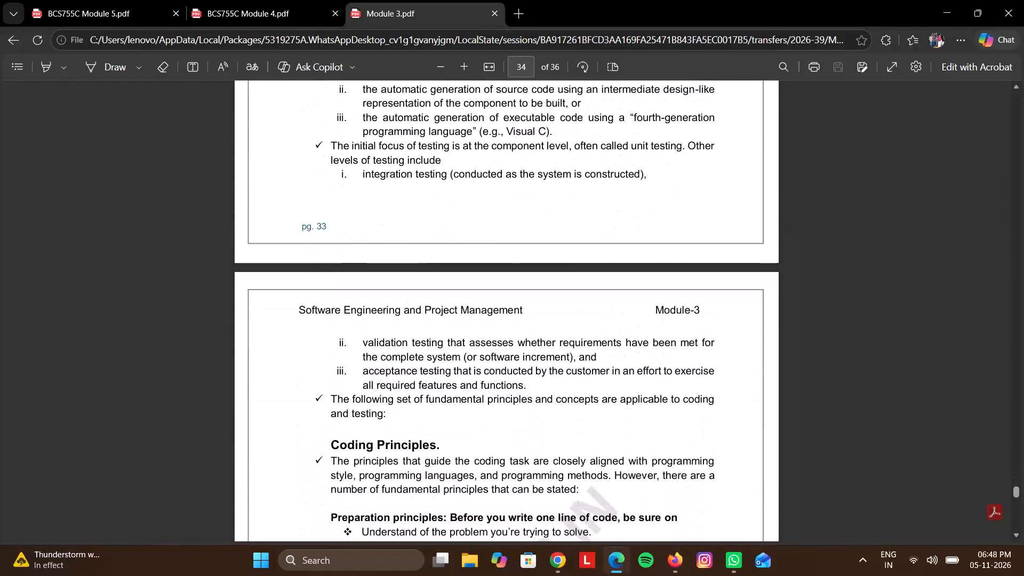
scroll(658, 298, down, 2)
scroll(658, 297, up, 6)
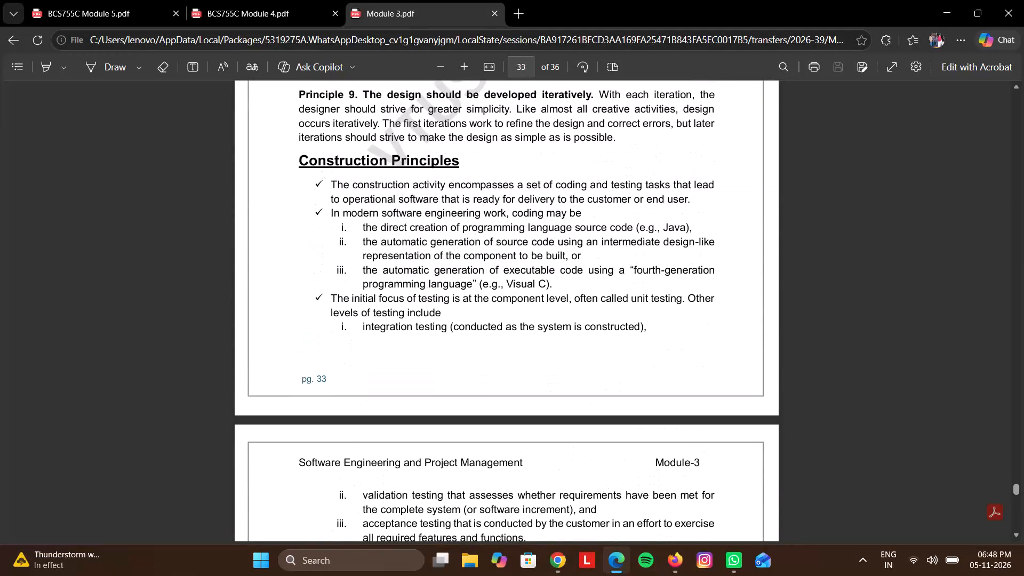
scroll(658, 297, down, 4)
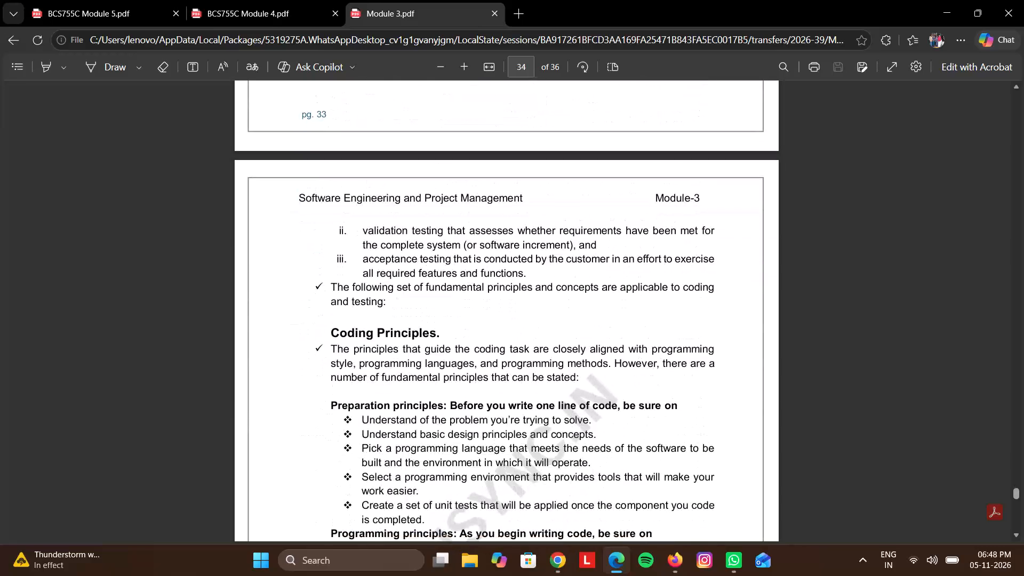
scroll(658, 290, down, 3)
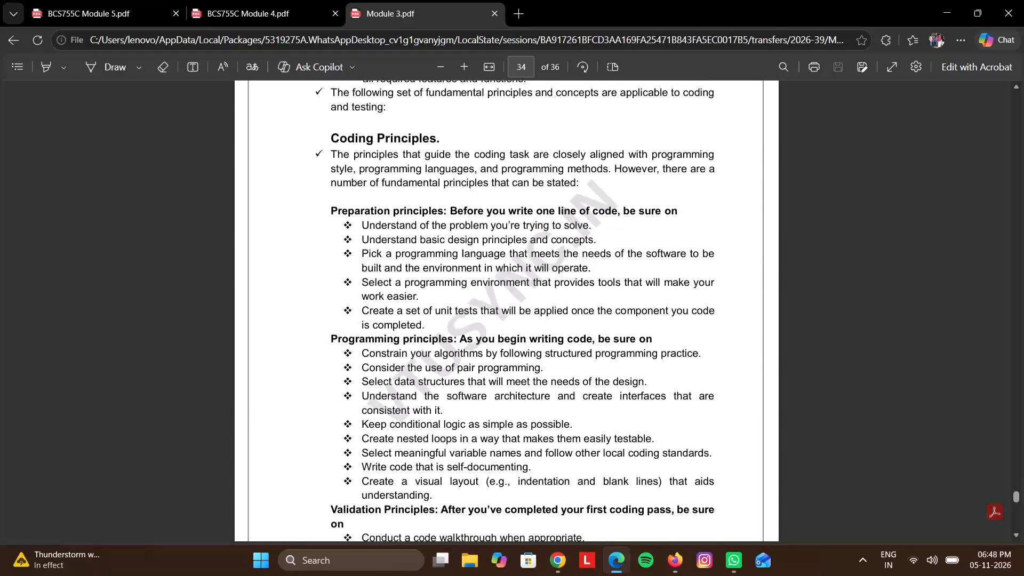
scroll(658, 290, down, 1)
scroll(658, 290, up, 2)
scroll(658, 290, down, 5)
Review the Testing Principles section and the principles on software delivery and customer support, pages 34 to 36.
scroll(658, 290, down, 2)
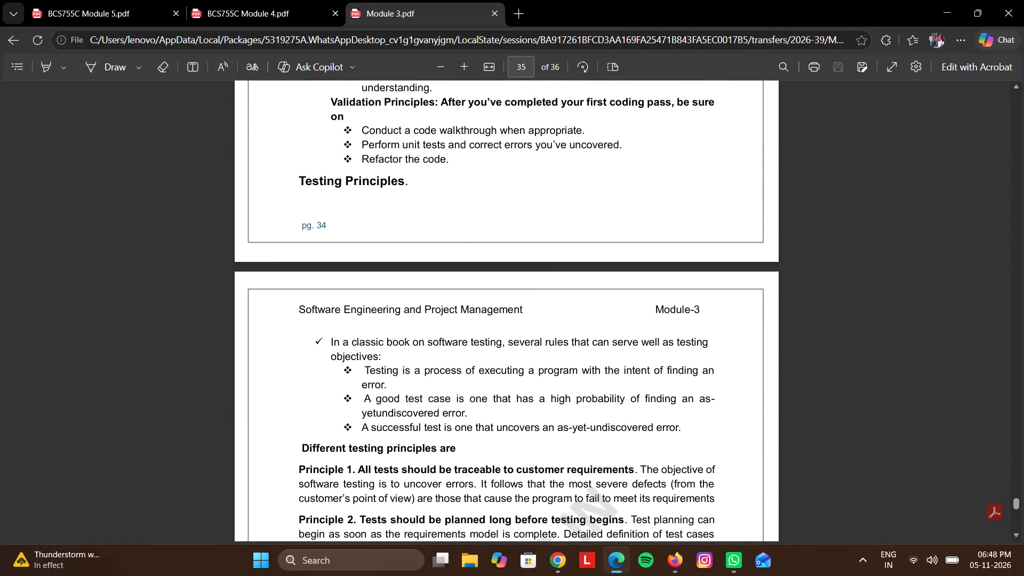
scroll(658, 290, down, 3)
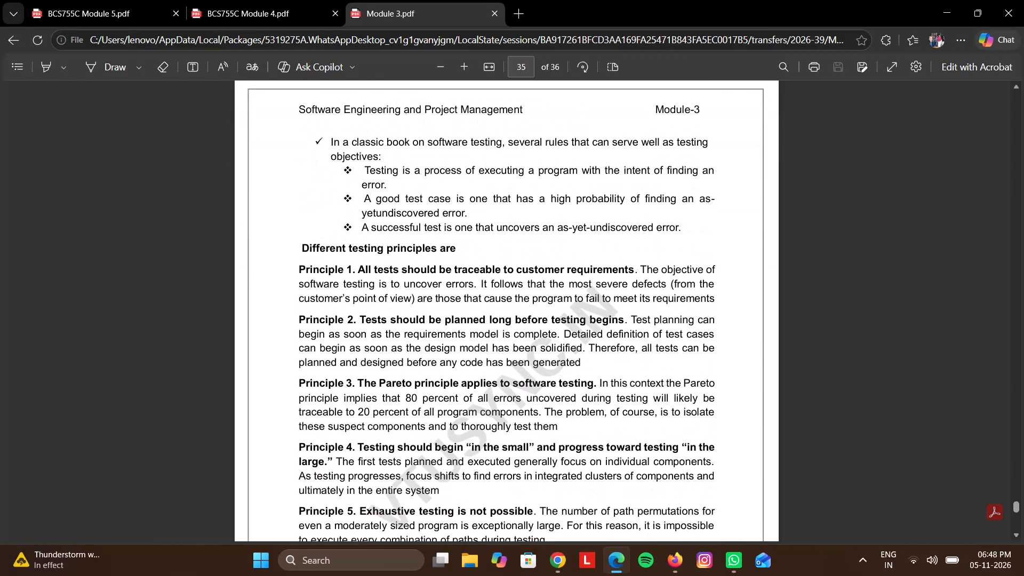
scroll(658, 290, down, 2)
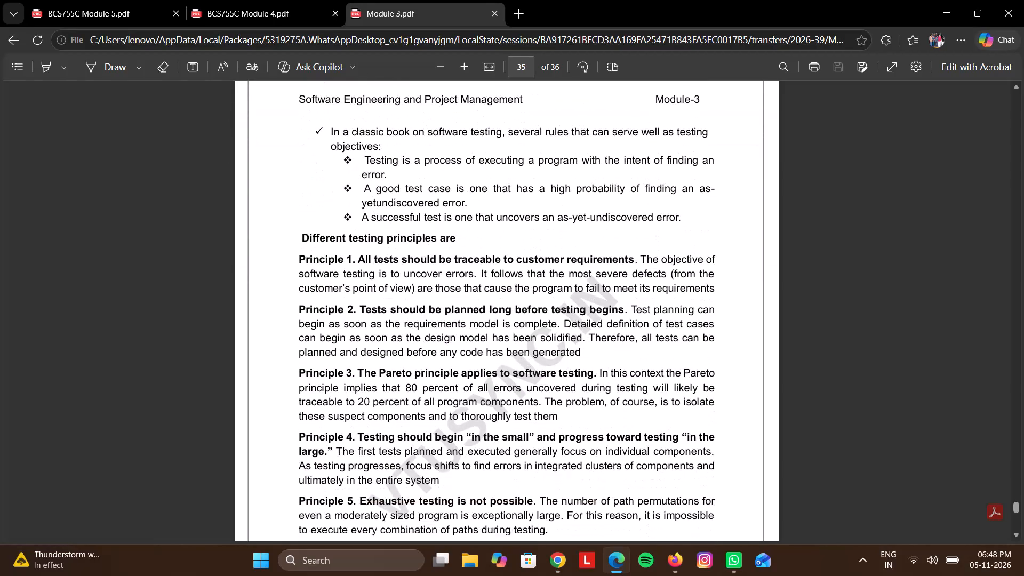
scroll(658, 290, down, 13)
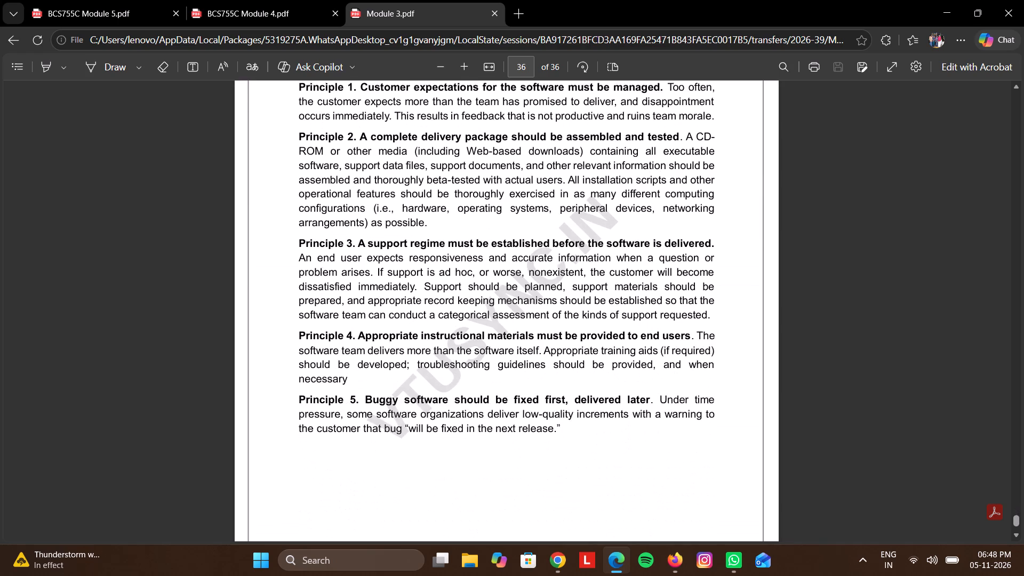
scroll(658, 290, down, 6)
Go back through the notes to page 22 and review the agile tool set and the Software Engineering Knowledge section under Modeling.
scroll(658, 290, up, 20)
scroll(658, 290, up, 4)
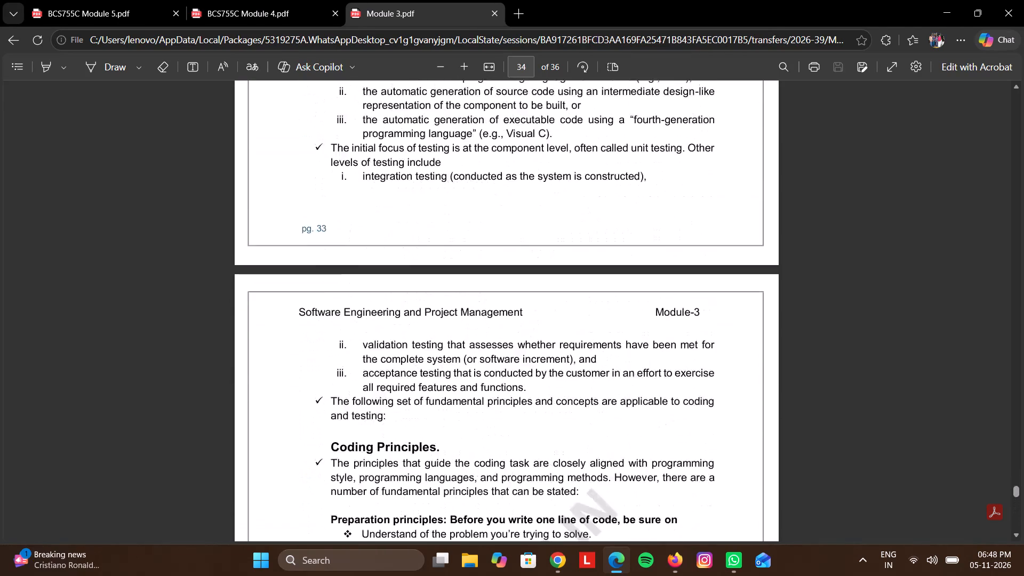
scroll(658, 290, up, 20)
scroll(658, 290, up, 17)
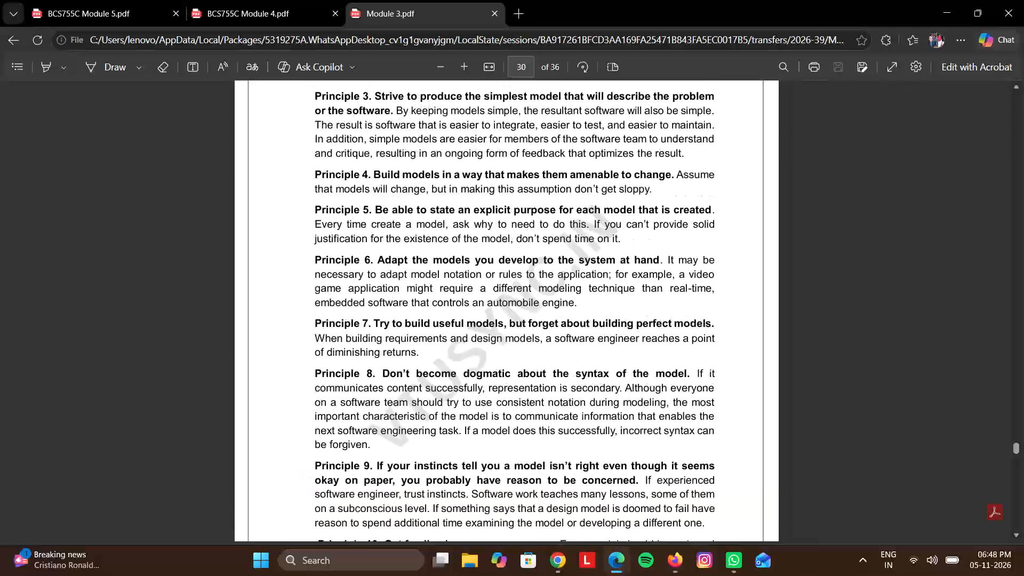
scroll(658, 290, up, 20)
scroll(658, 290, up, 17)
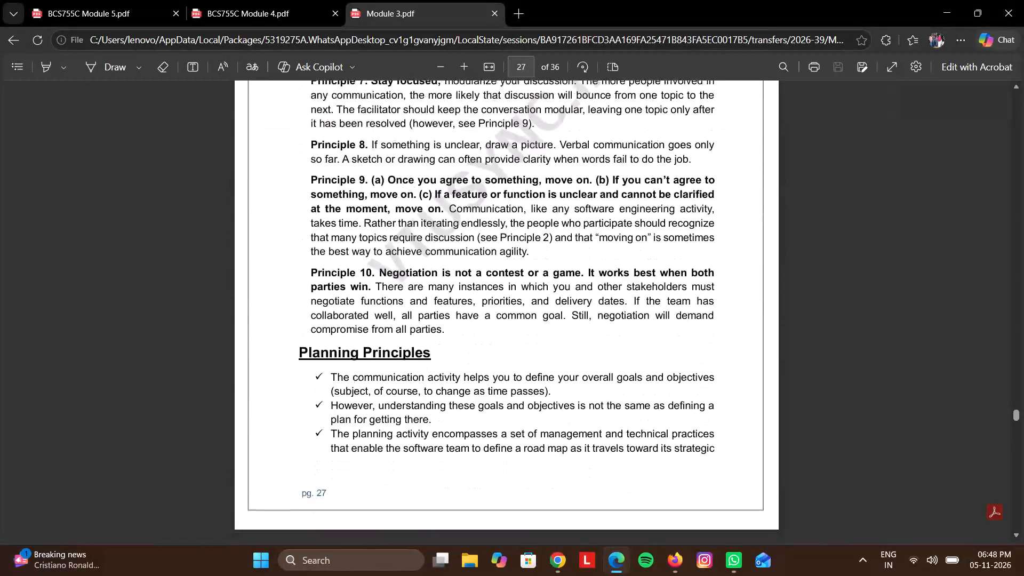
scroll(658, 290, up, 20)
scroll(658, 290, up, 14)
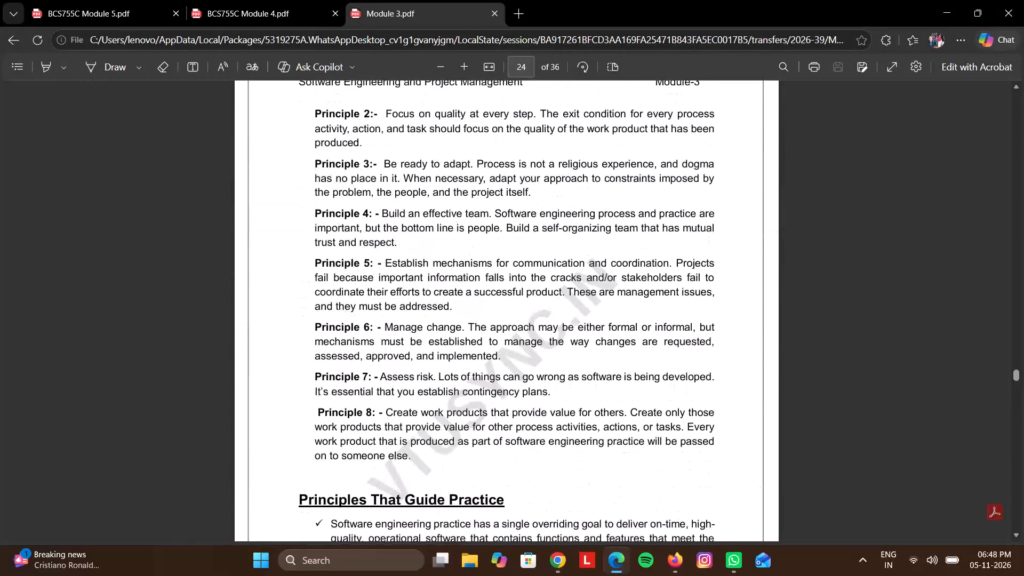
scroll(658, 290, up, 10)
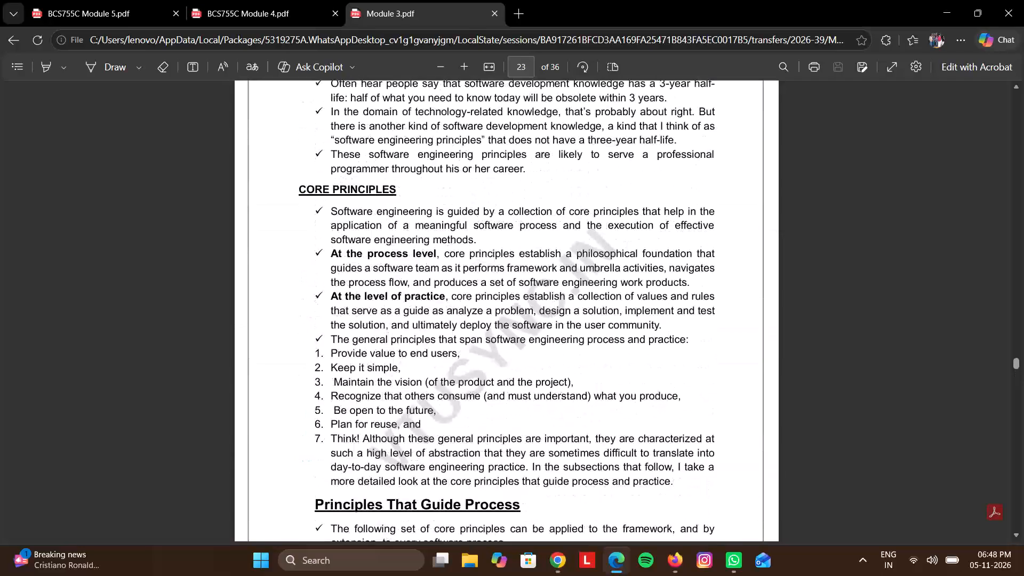
scroll(658, 290, up, 10)
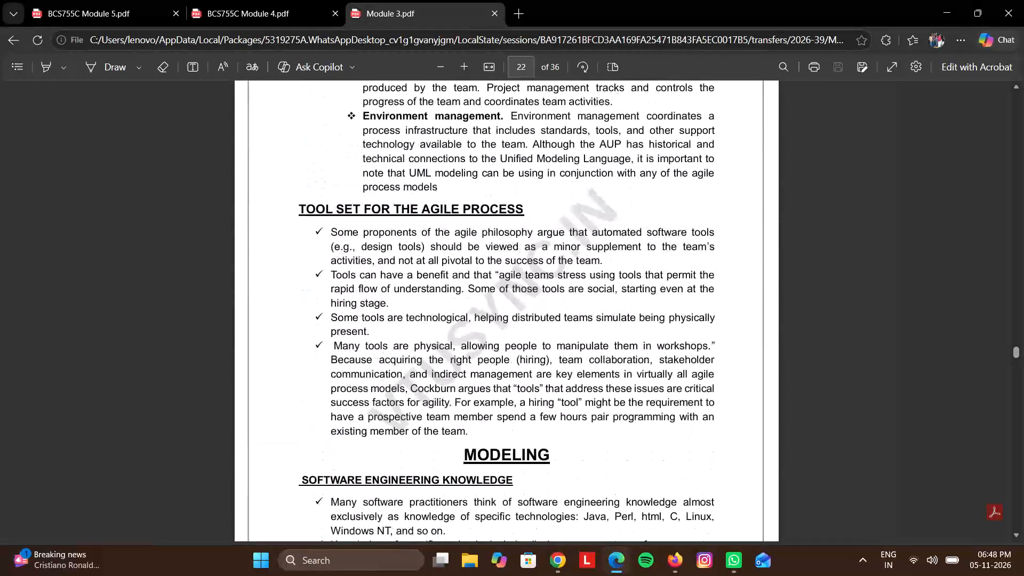
scroll(658, 290, up, 3)
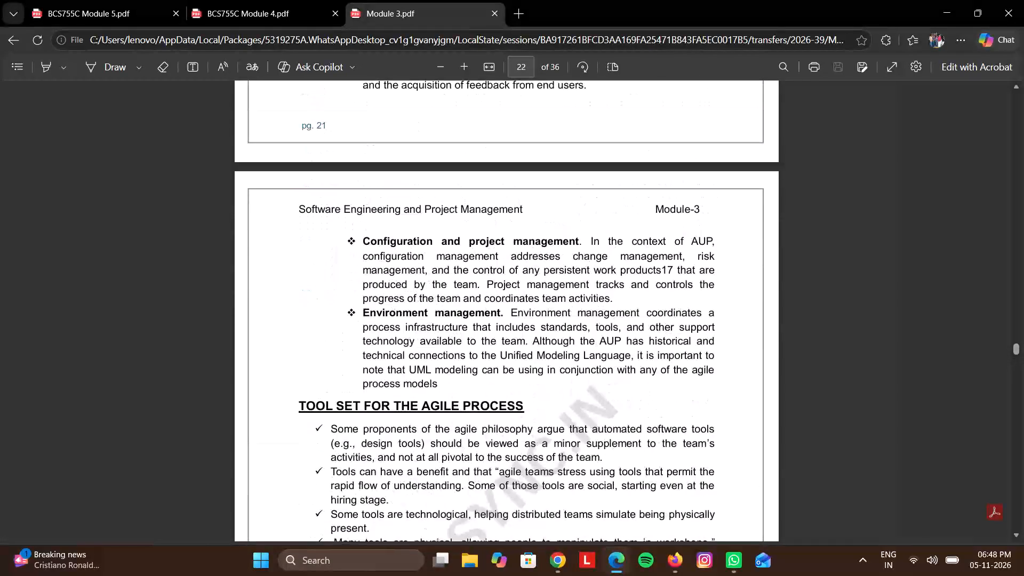
scroll(658, 290, down, 6)
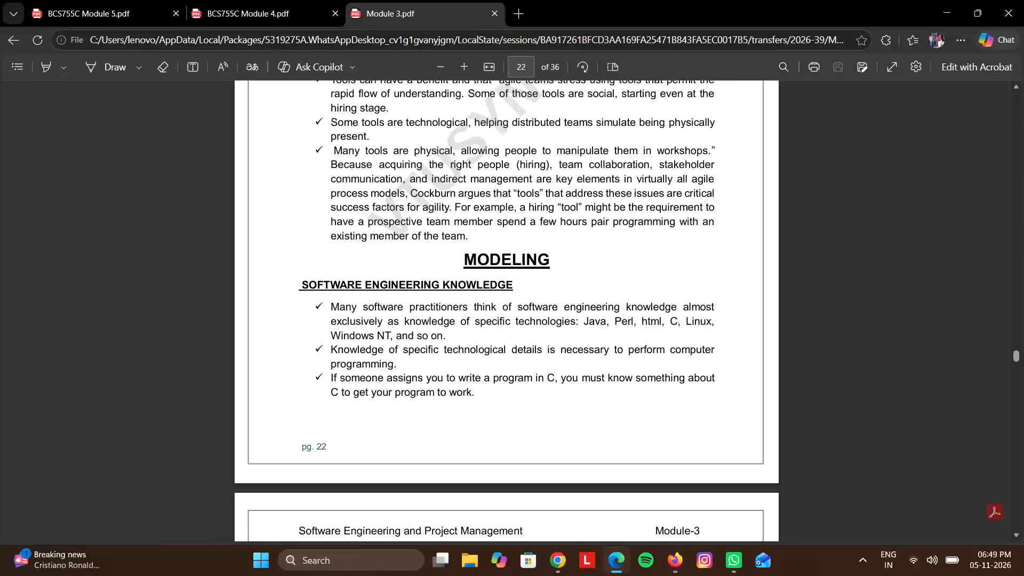
Review the Core Principles section and the start of Principles That Guide Process on page 23.
scroll(658, 290, down, 5)
scroll(658, 290, up, 3)
right_click(658, 290)
scroll(658, 290, down, 6)
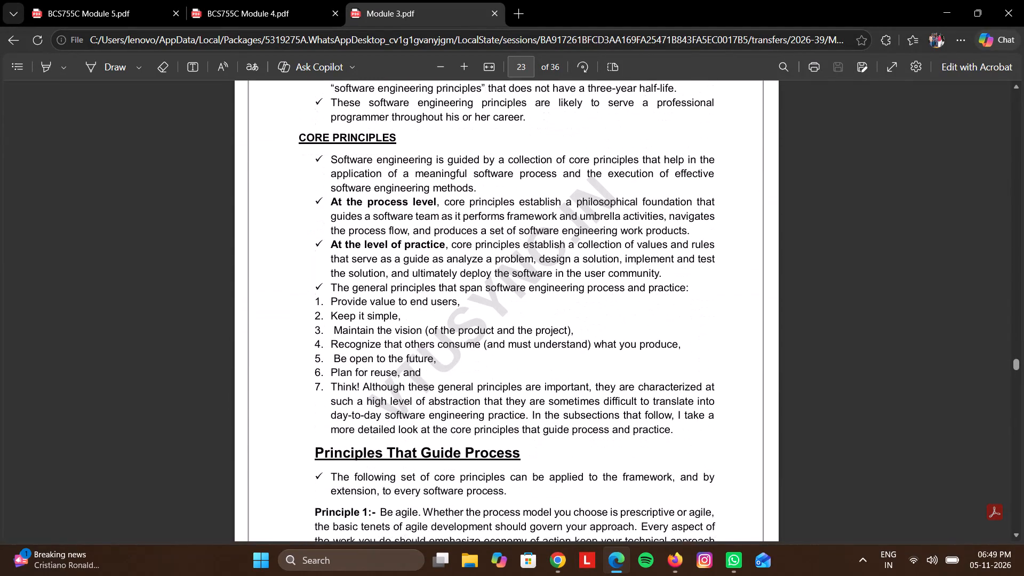
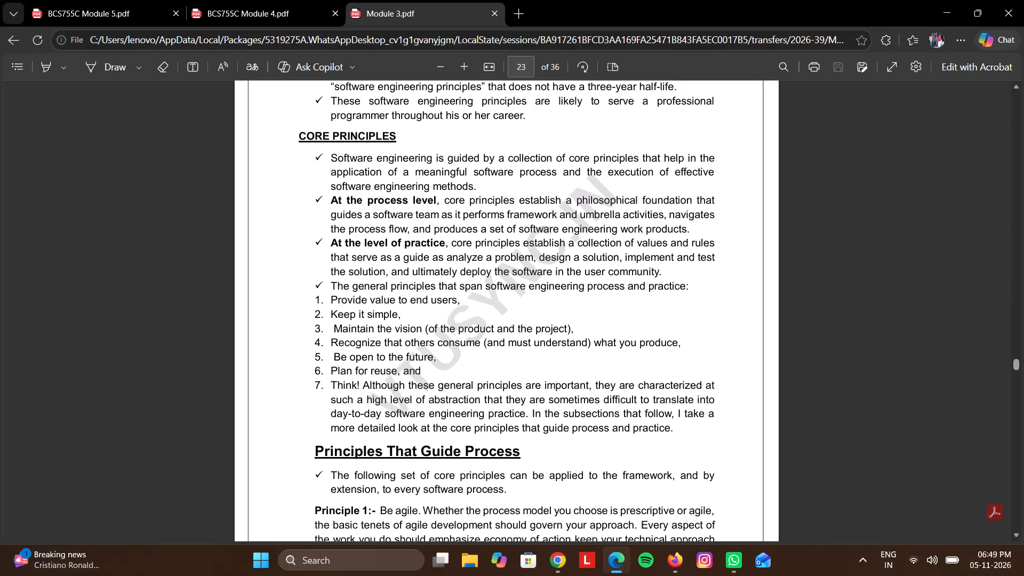
Review the Core Principles section and the opening of Principles That Guide Process on page 23.
scroll(673, 239, down, 1)
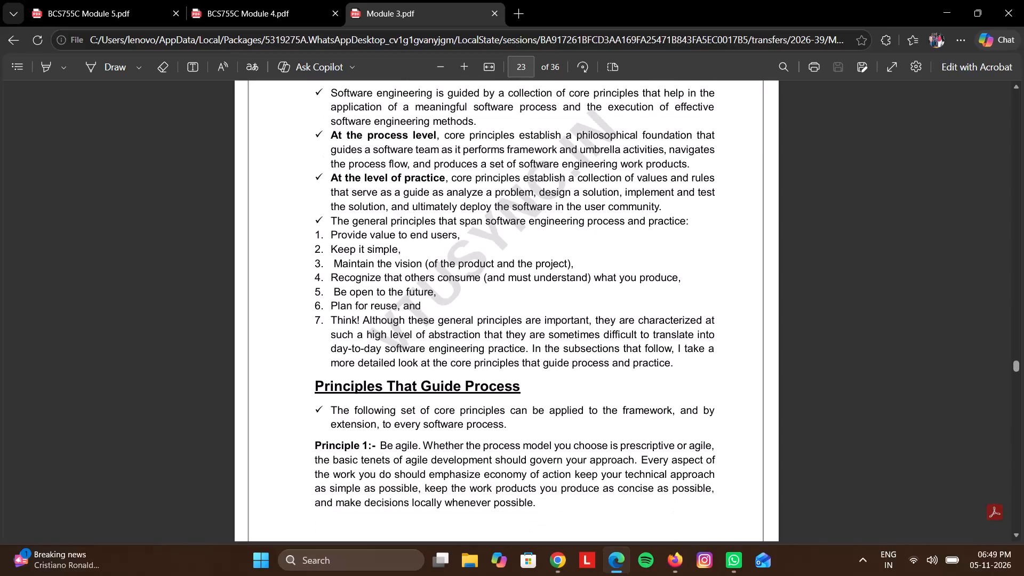
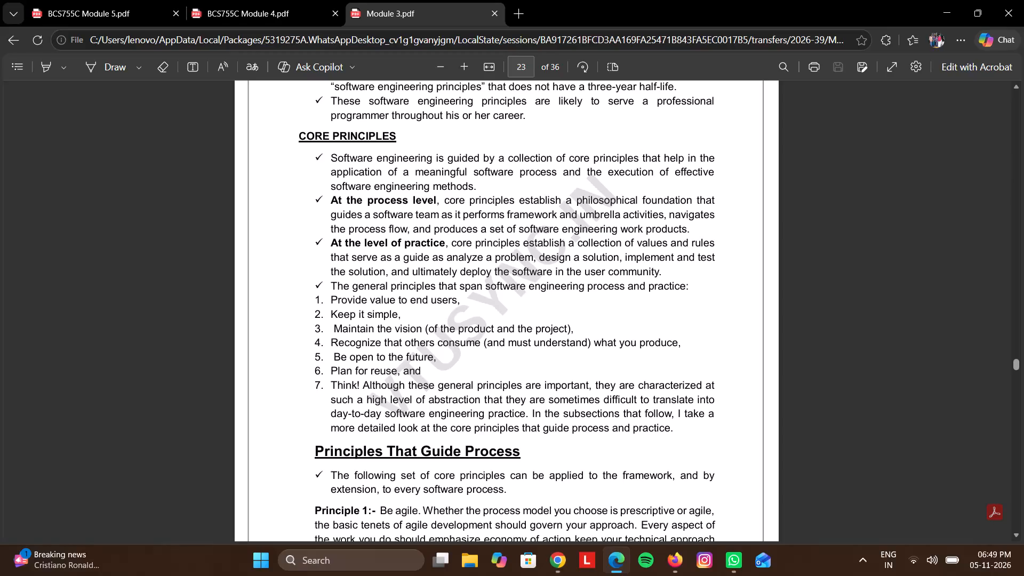
Review the notes from Core Principles on page 23 back to the Software Engineering Knowledge section on page 22.
scroll(612, 200, up, 5)
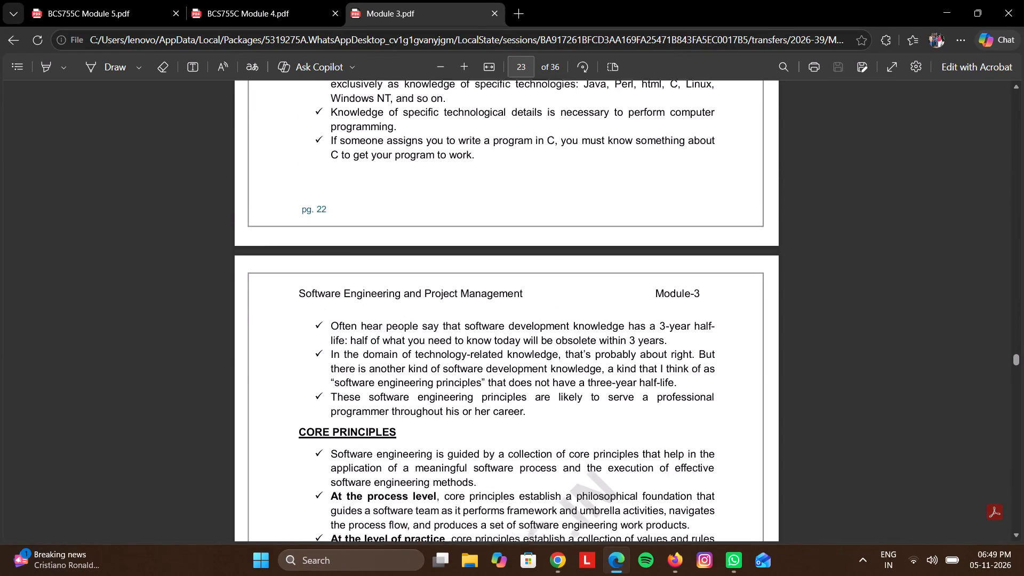
scroll(612, 200, up, 1)
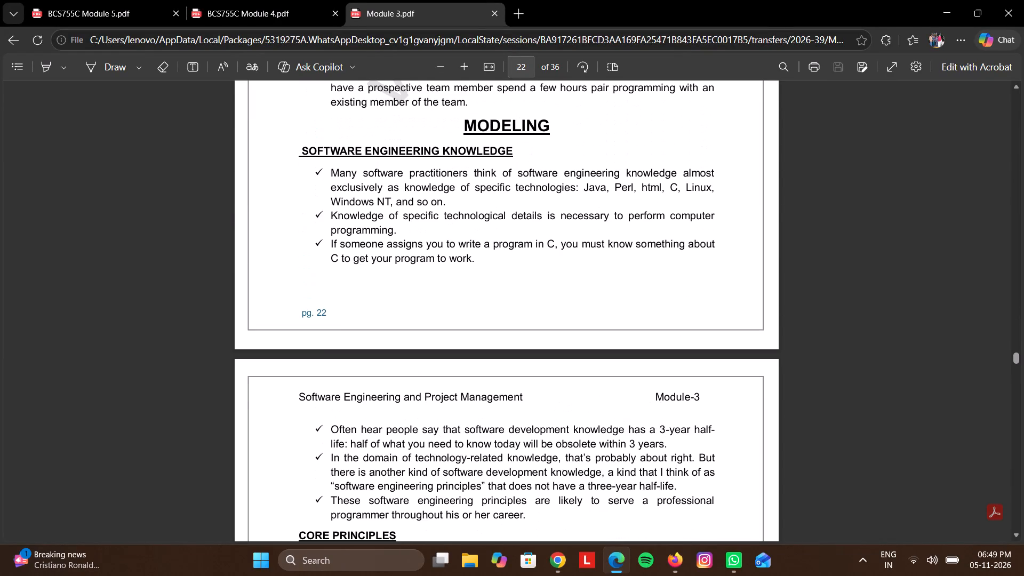
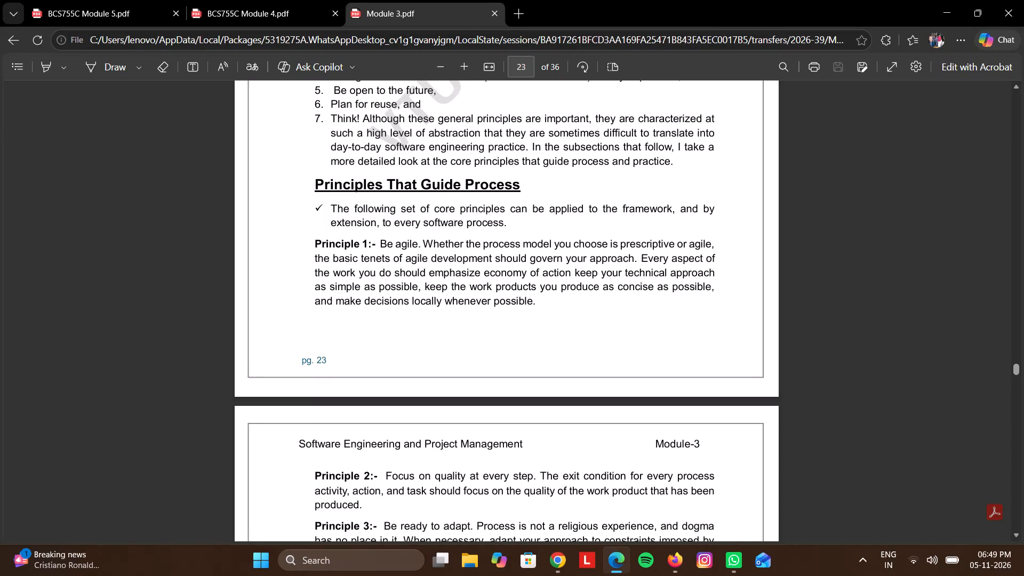
Review the Principles That Guide Process and Principles That Guide Practice sections, pages 23 to 25.
scroll(671, 269, down, 7)
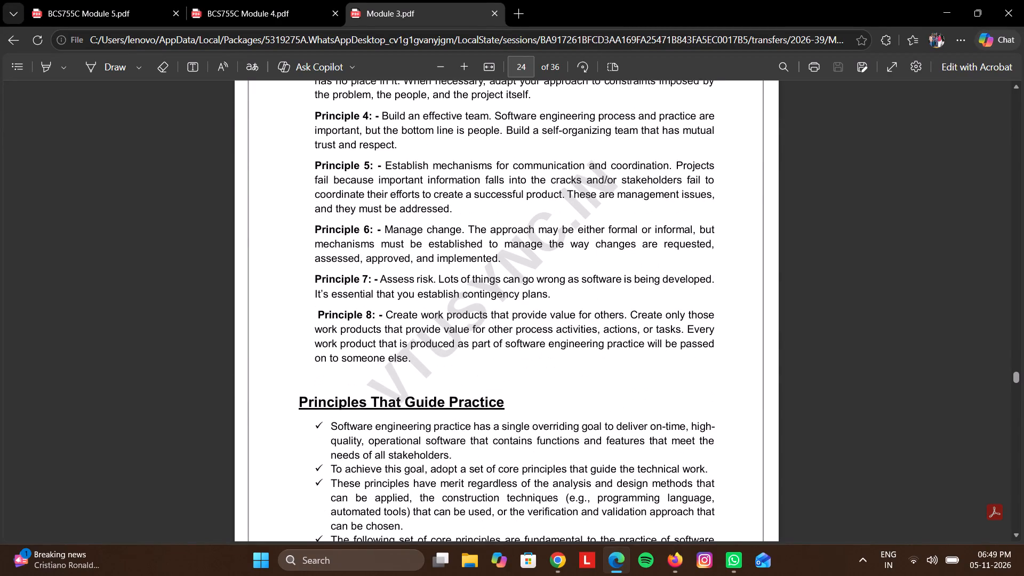
scroll(671, 269, down, 9)
scroll(671, 269, up, 5)
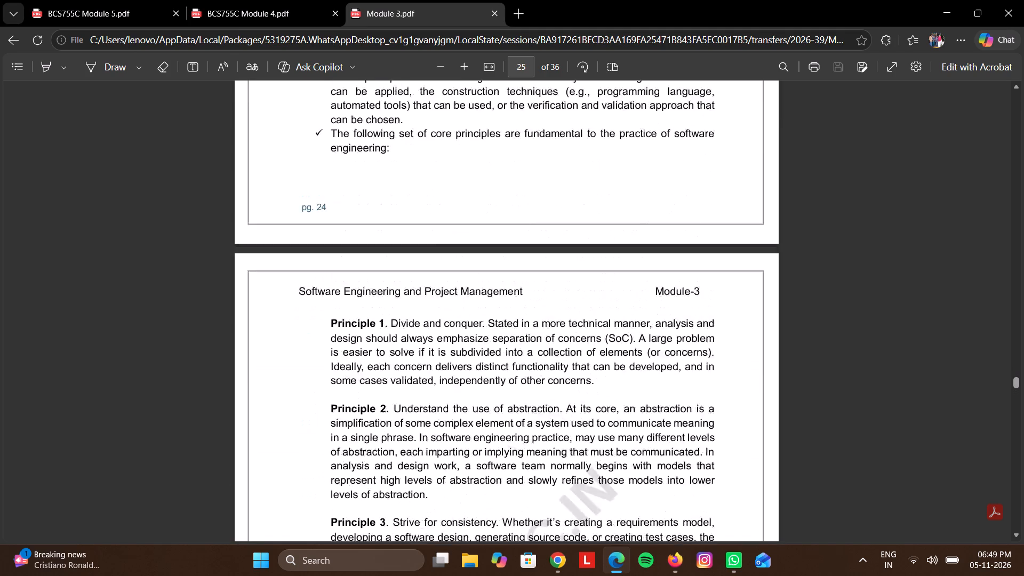
scroll(671, 268, down, 7)
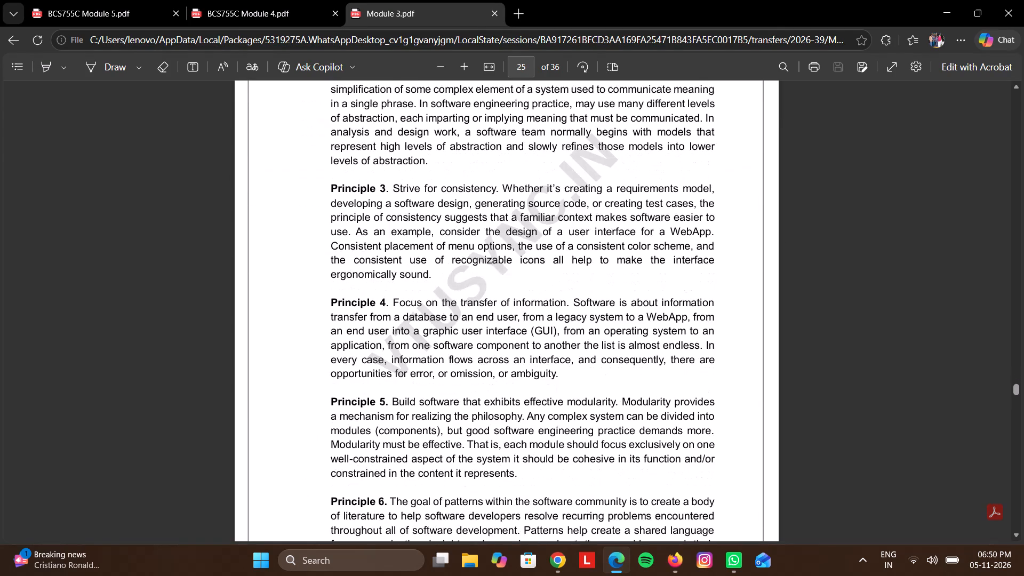
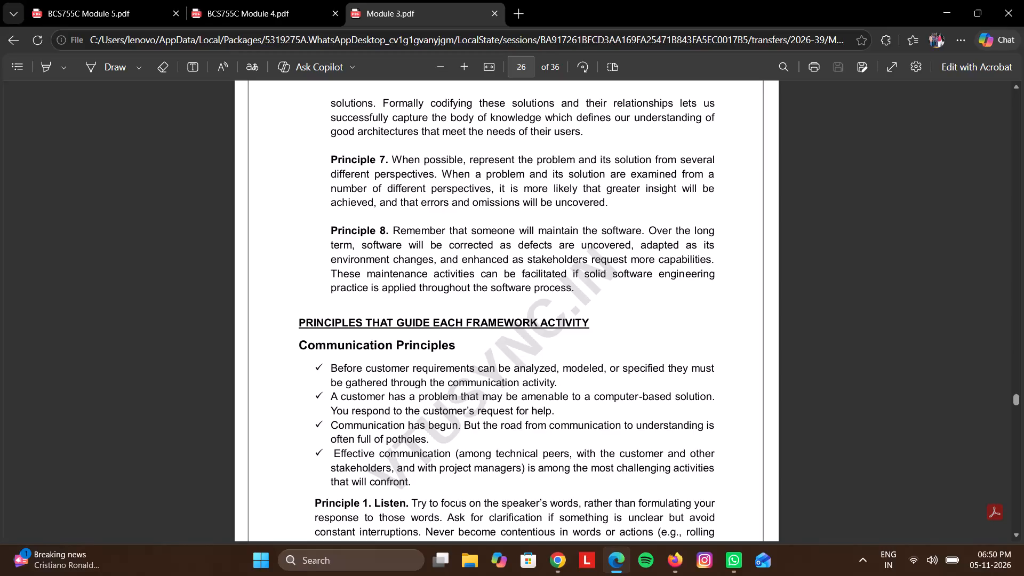
Review the Communication Principles and Planning Principles sections again, pages 26 to 28.
scroll(625, 257, down, 1)
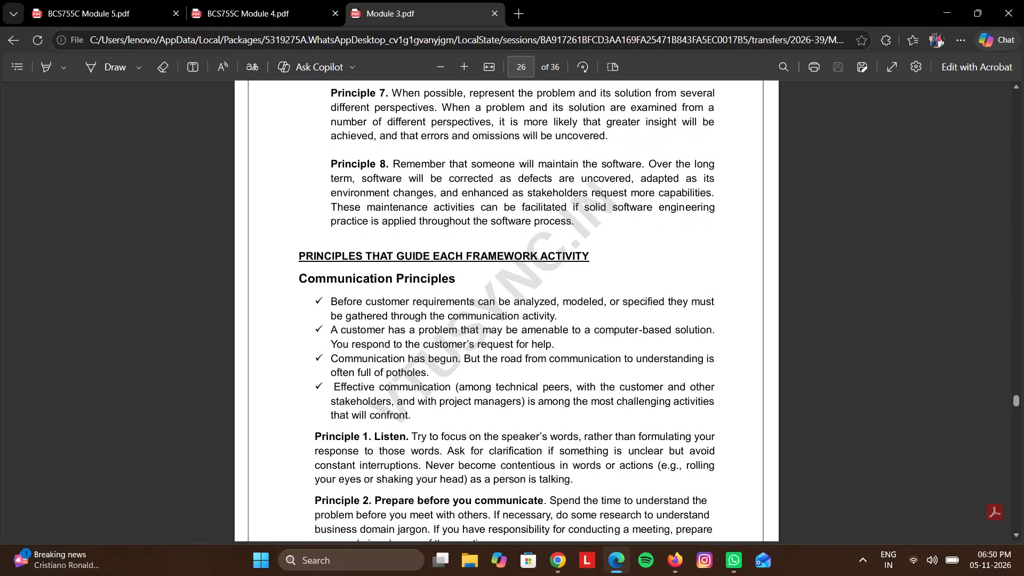
scroll(625, 257, down, 7)
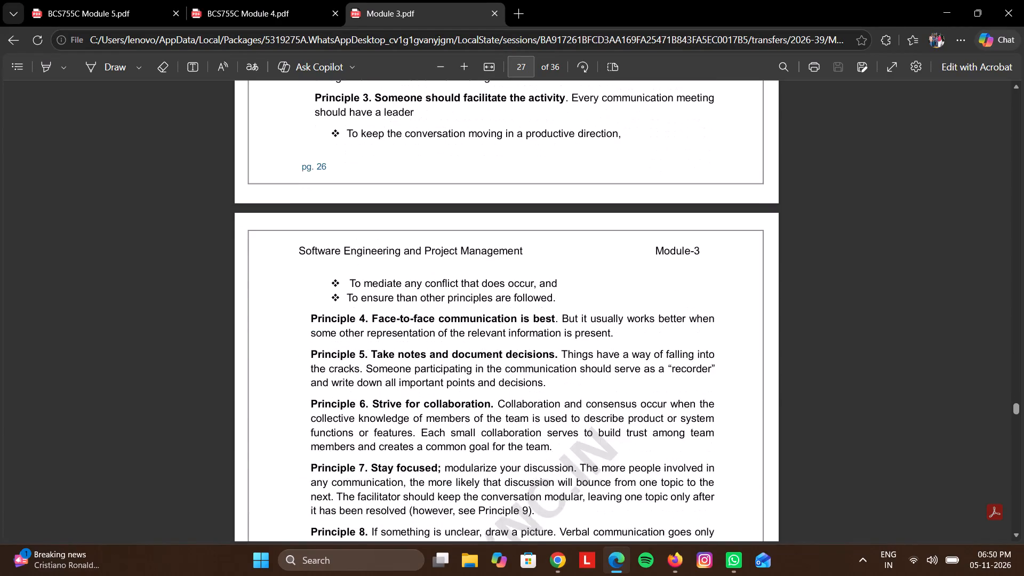
scroll(624, 258, down, 7)
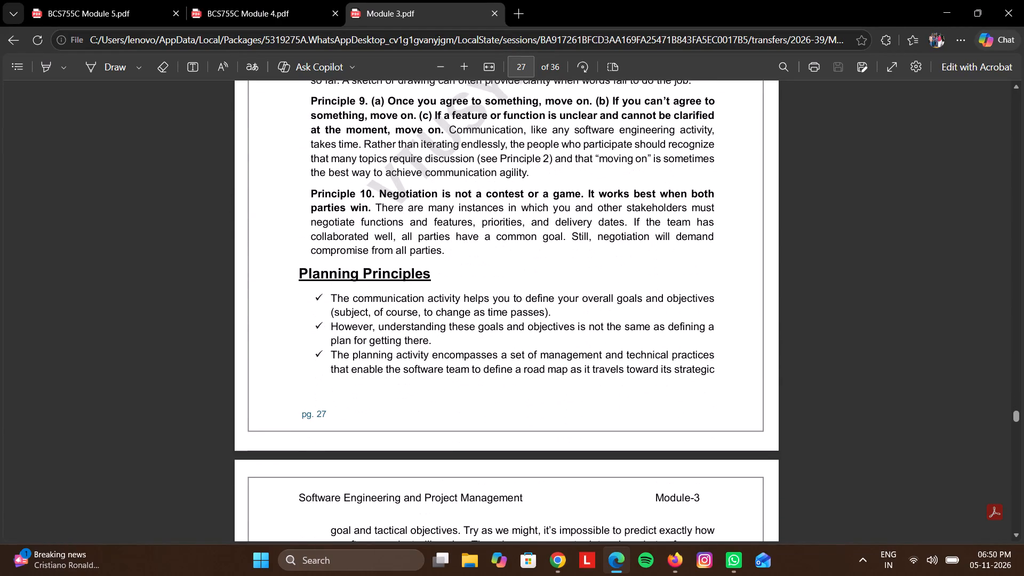
scroll(624, 258, down, 7)
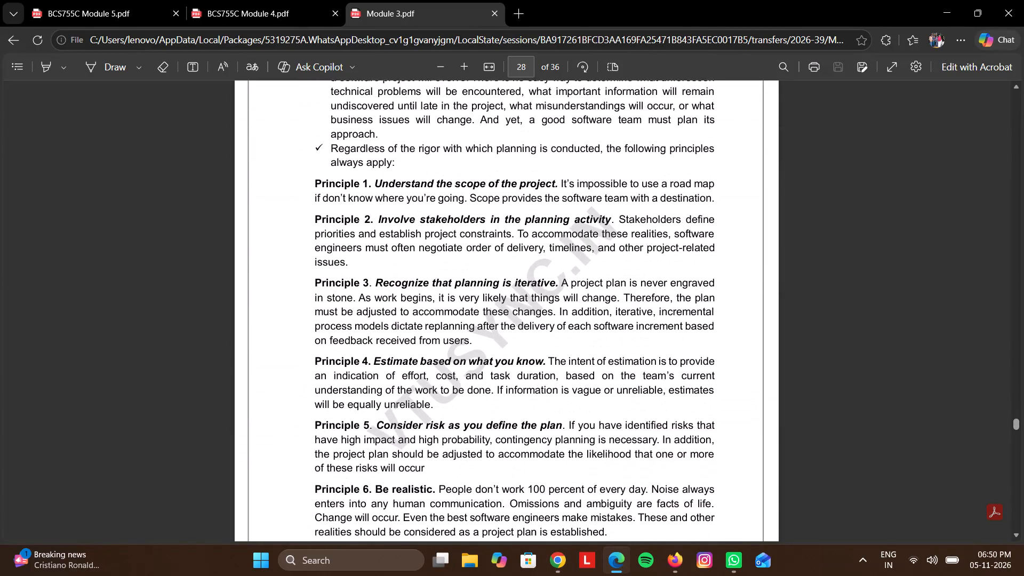
scroll(624, 258, down, 5)
Review the modeling principles and the Requirements modeling principles again, pages 29 to 31, up to the start of Design Modeling Principles.
scroll(624, 258, down, 9)
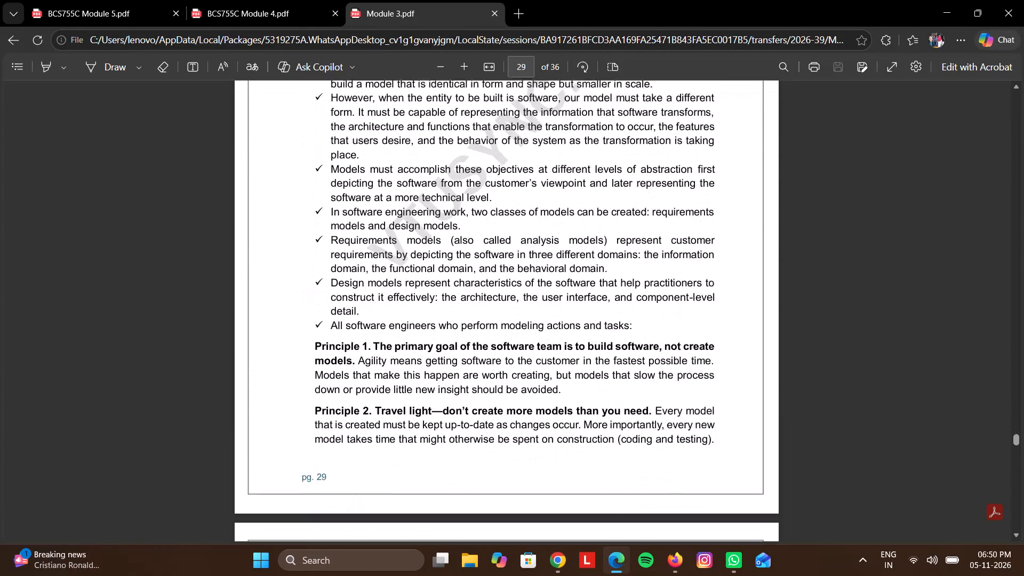
scroll(624, 258, down, 12)
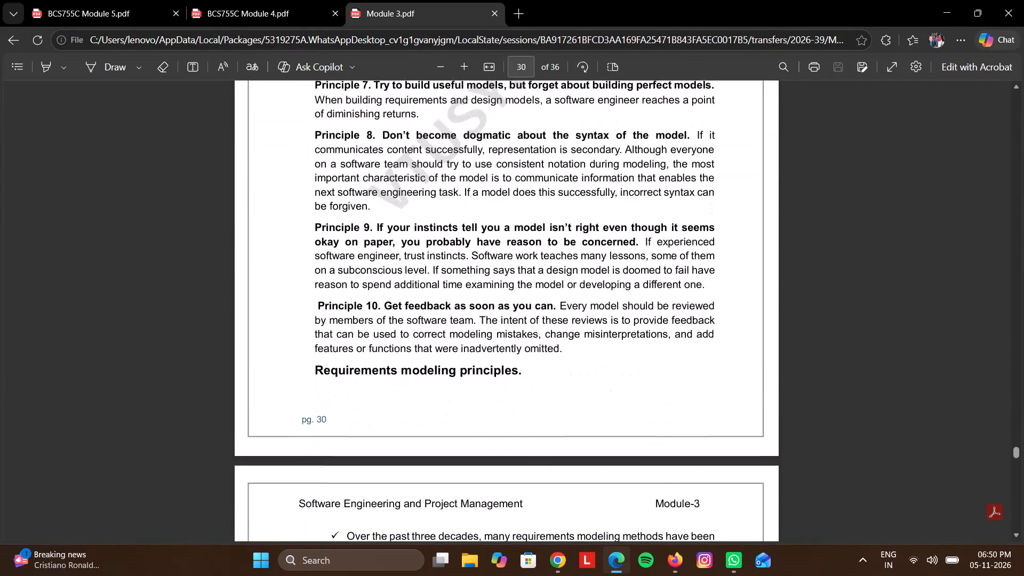
scroll(624, 258, down, 7)
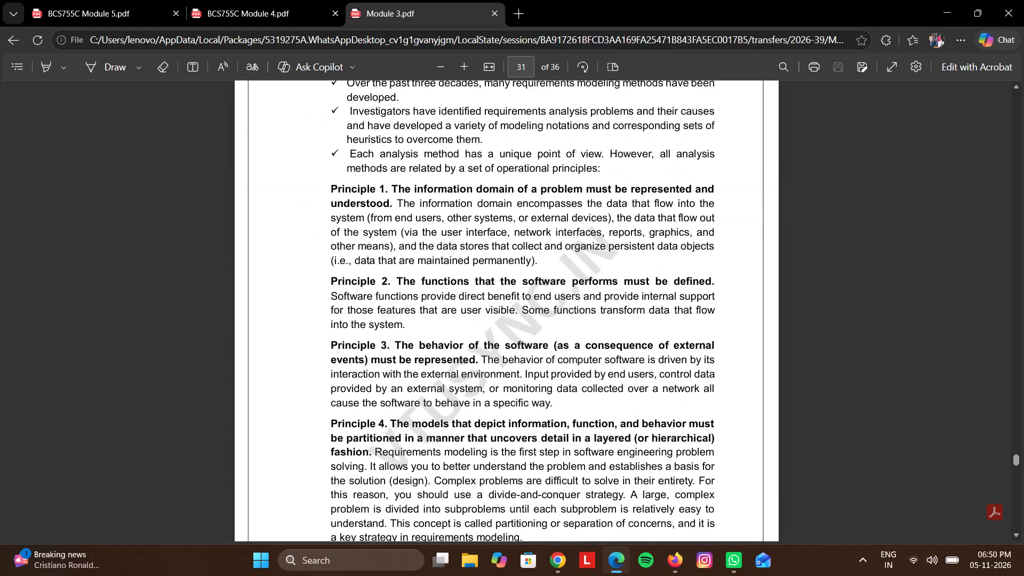
scroll(624, 258, down, 5)
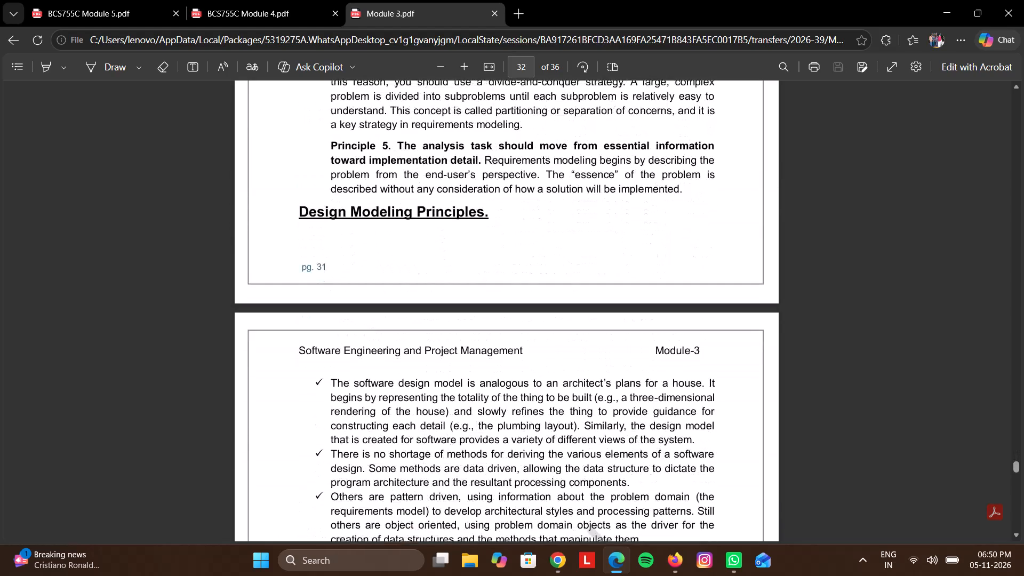
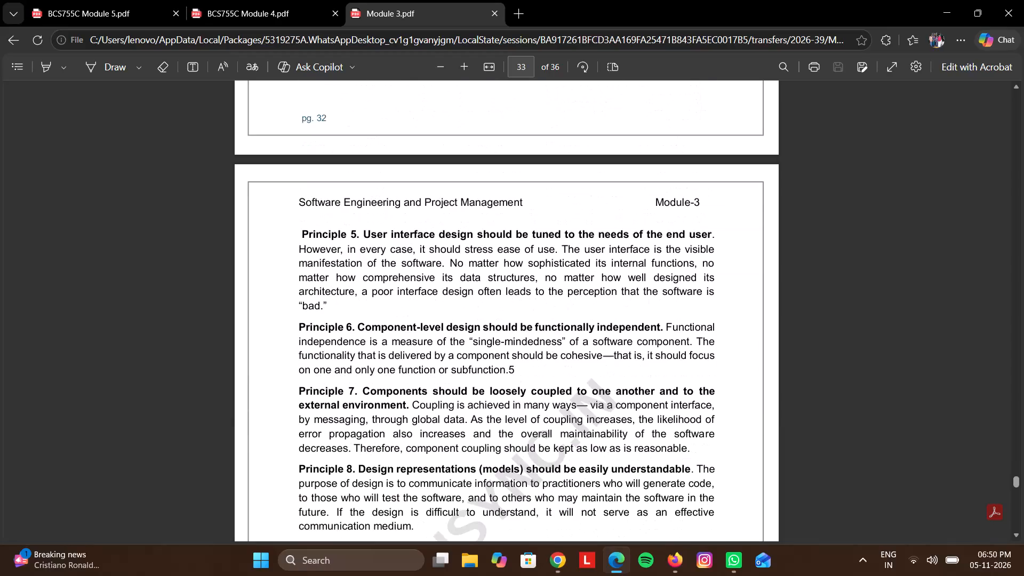
Review the Design Modeling Principles section, Principles 1 to 9 on pages 31 to 33, up to the start of Construction Principles.
scroll(623, 266, down, 3)
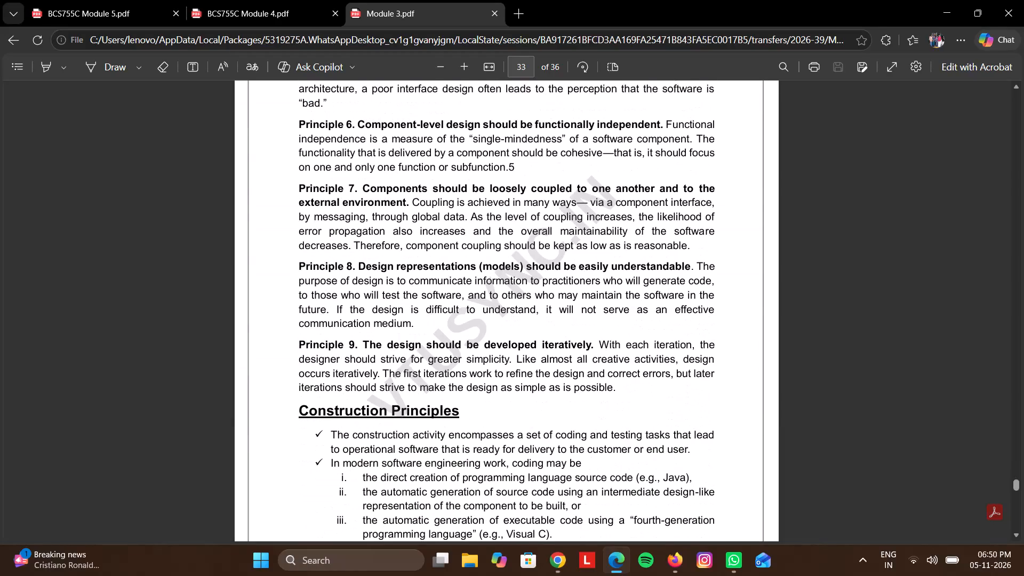
scroll(623, 266, up, 3)
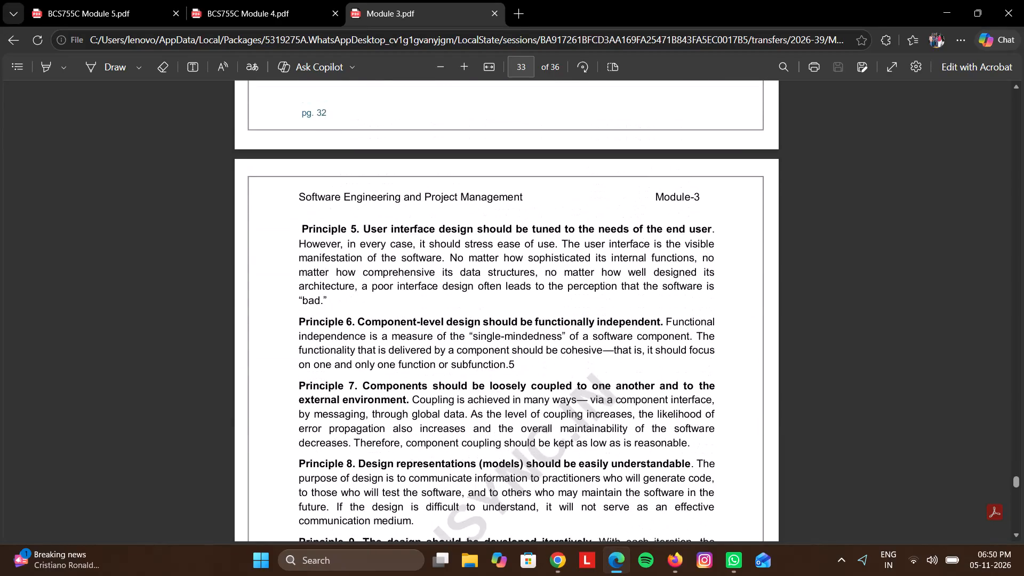
scroll(623, 266, up, 7)
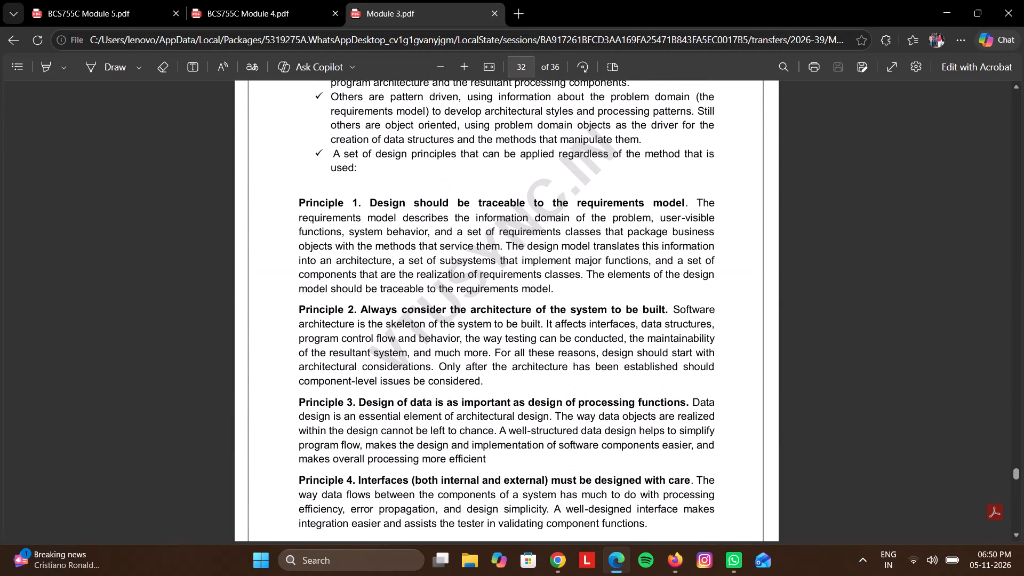
scroll(623, 266, up, 7)
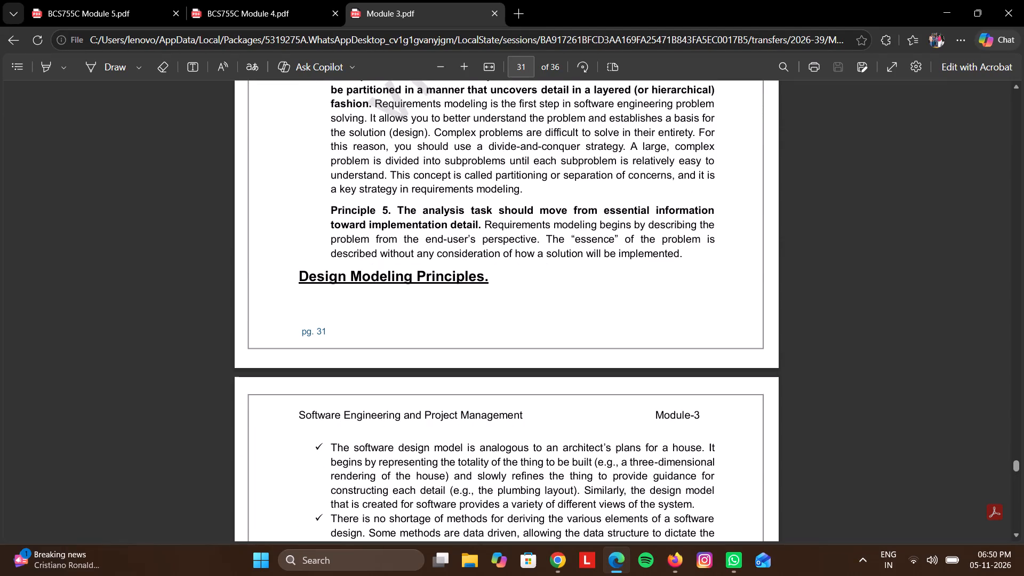
scroll(623, 266, down, 3)
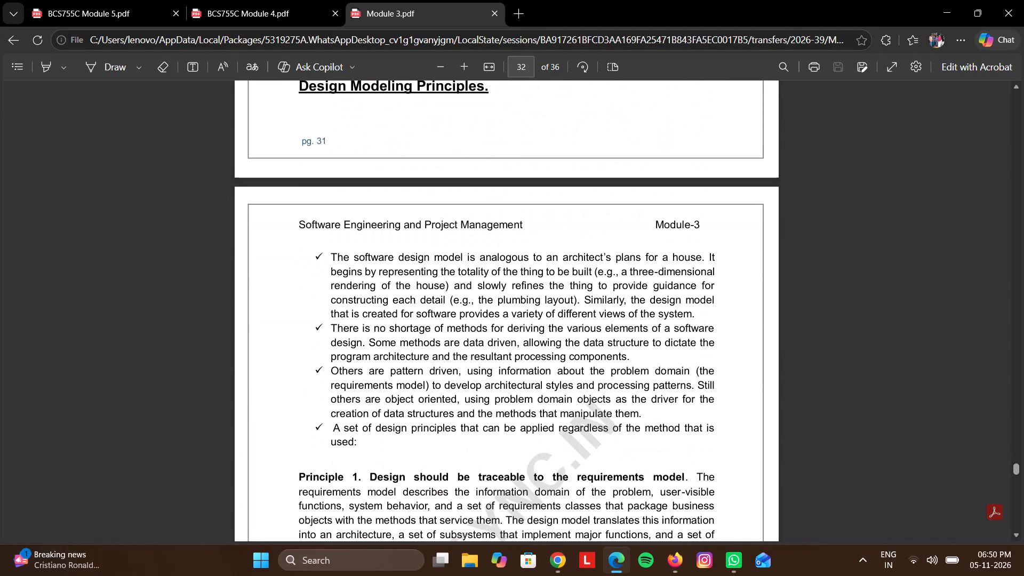
scroll(623, 266, up, 1)
scroll(623, 266, down, 9)
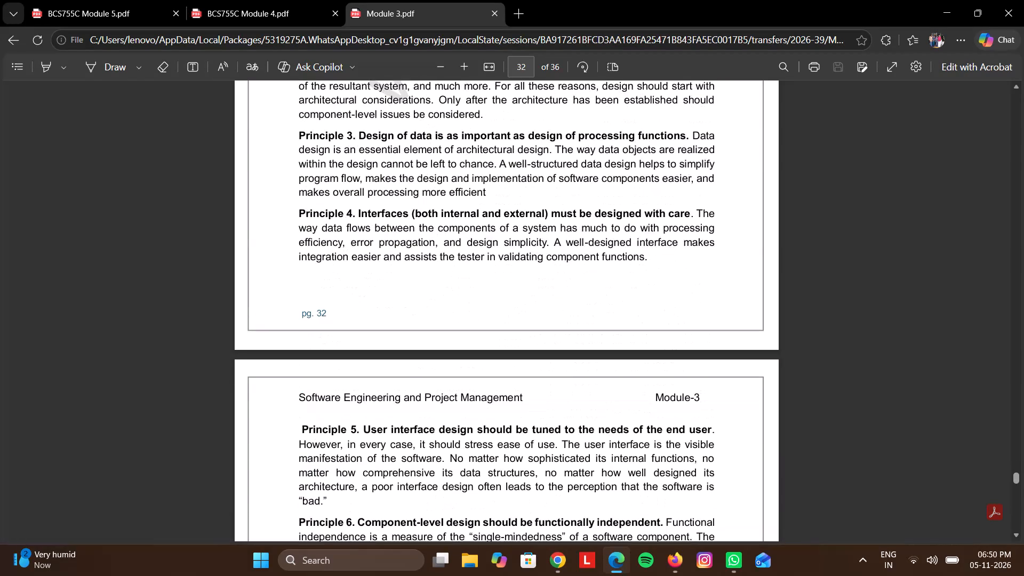
scroll(623, 266, down, 7)
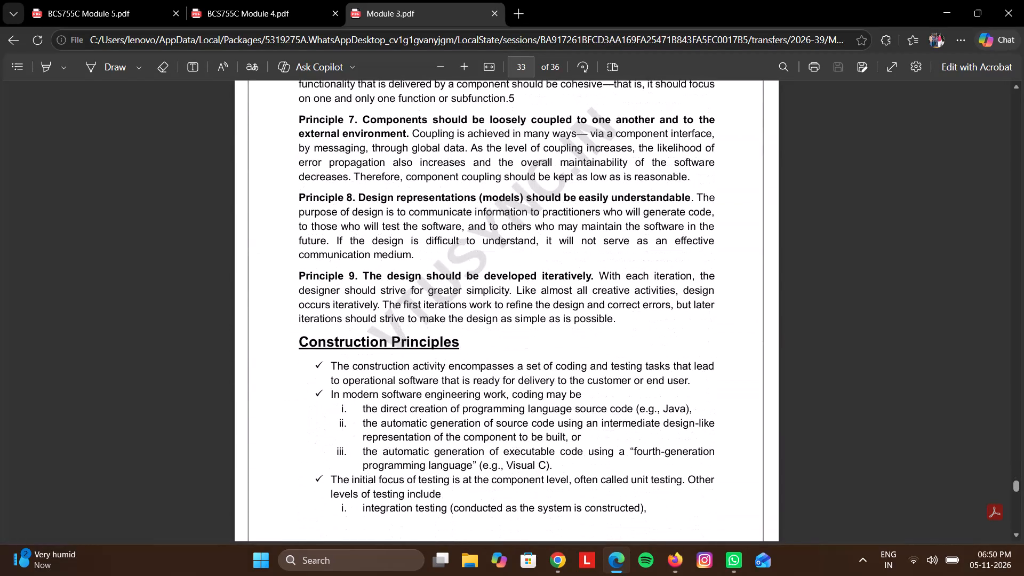
Reread the design modeling principles backward from page 33, continuing back to the modeling principles on page 30.
scroll(623, 266, up, 2)
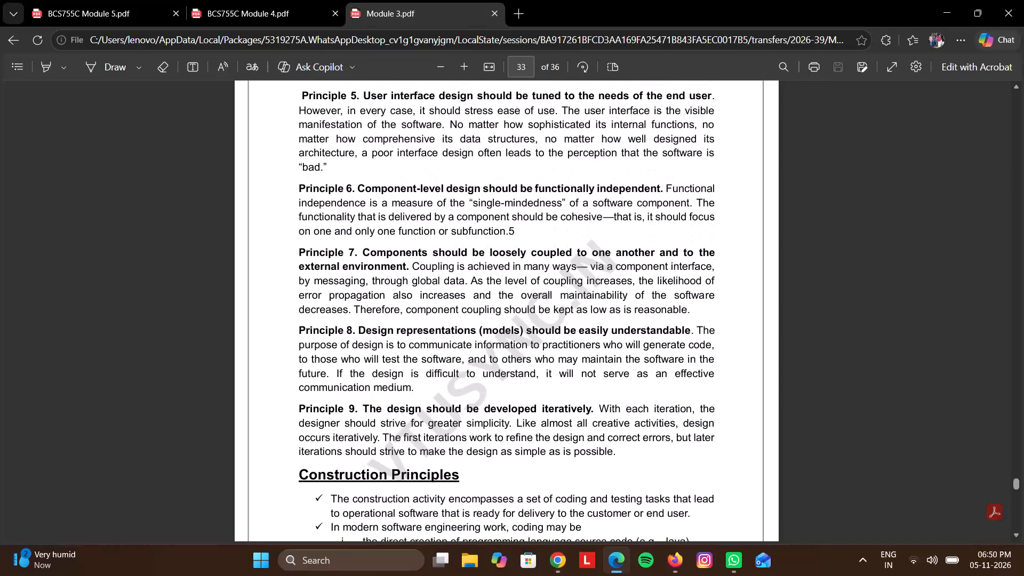
scroll(623, 266, up, 1)
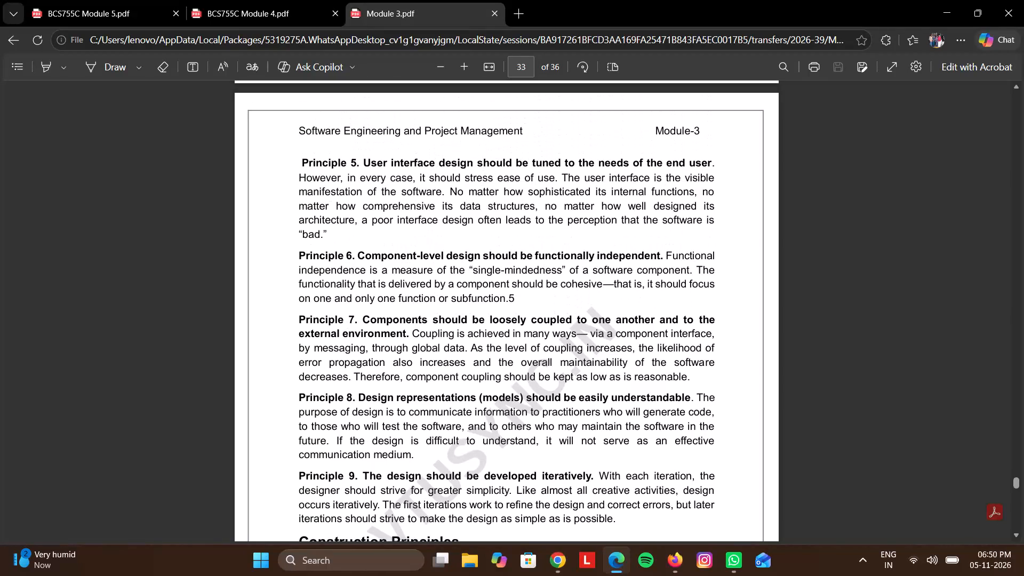
scroll(462, 312, up, 1)
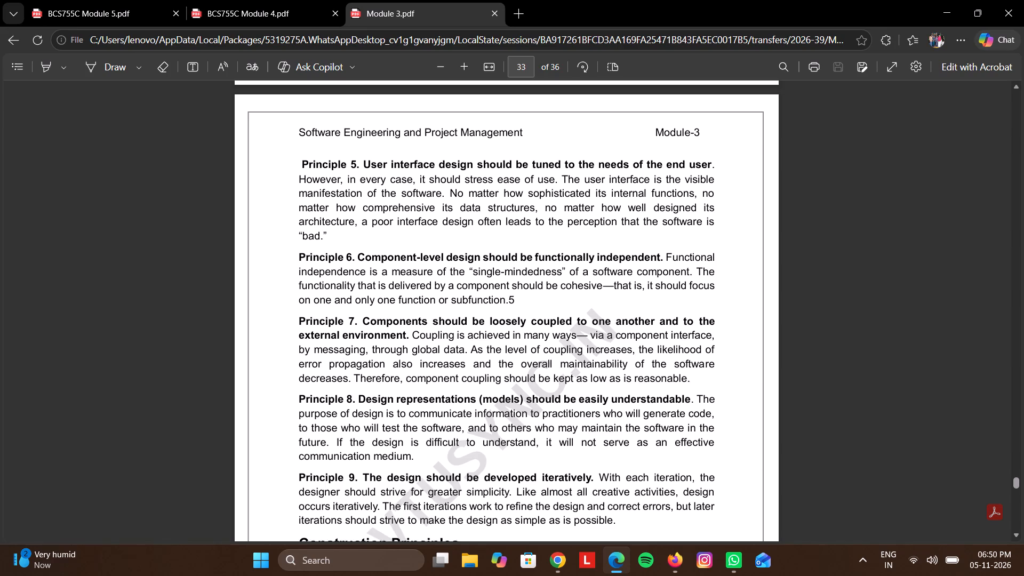
scroll(507, 292, up, 4)
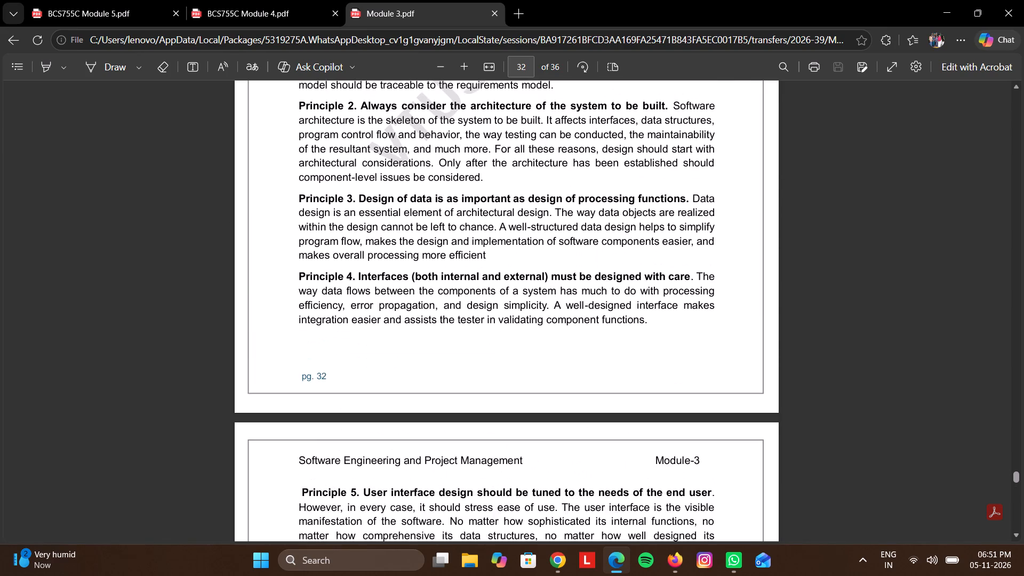
scroll(507, 292, up, 2)
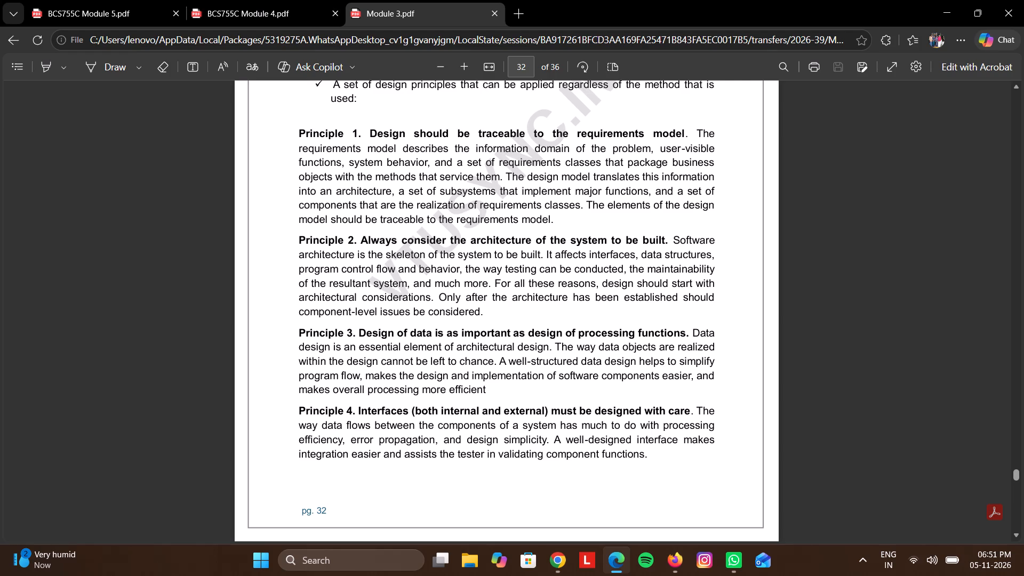
scroll(507, 292, up, 9)
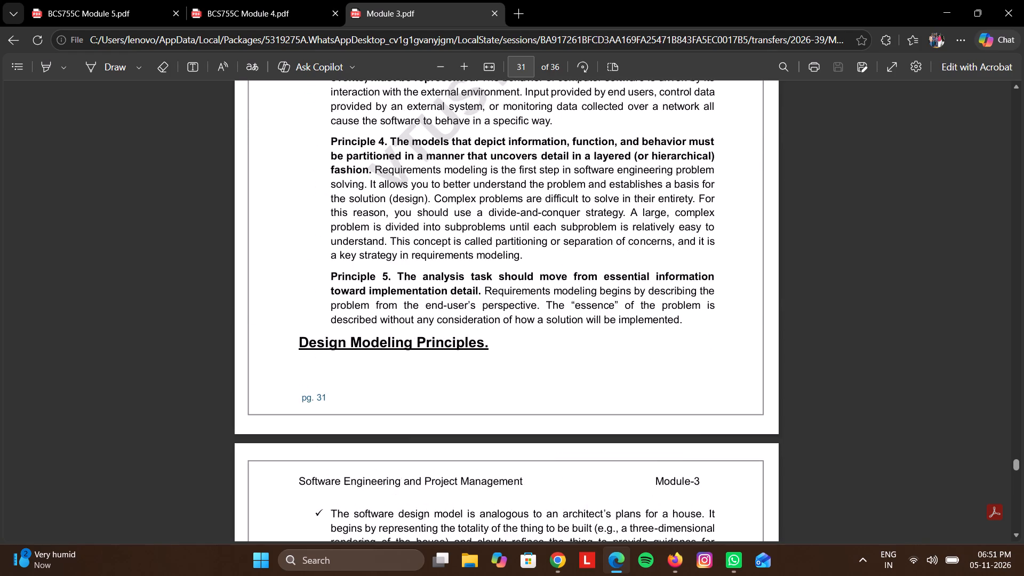
scroll(507, 292, up, 18)
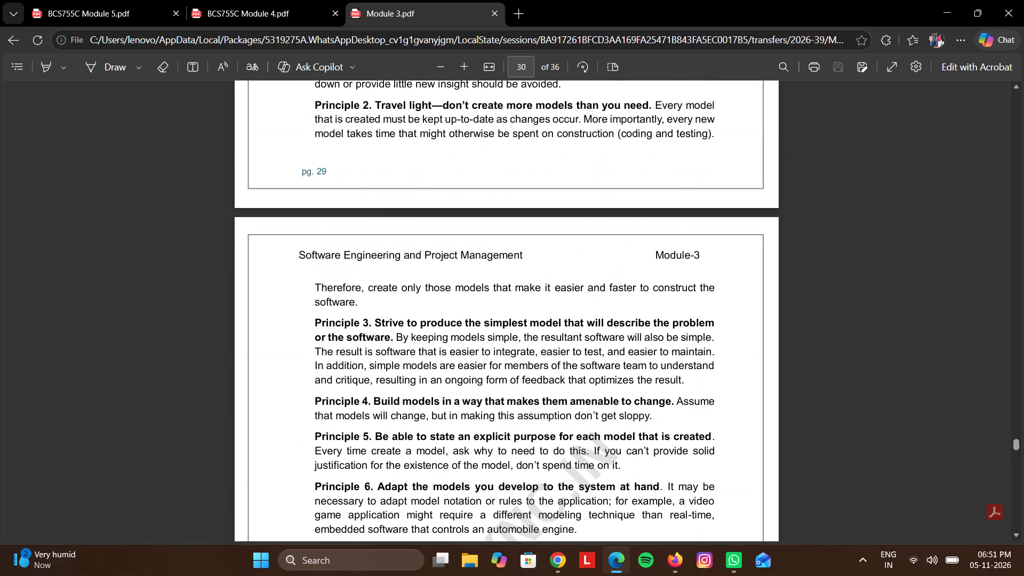
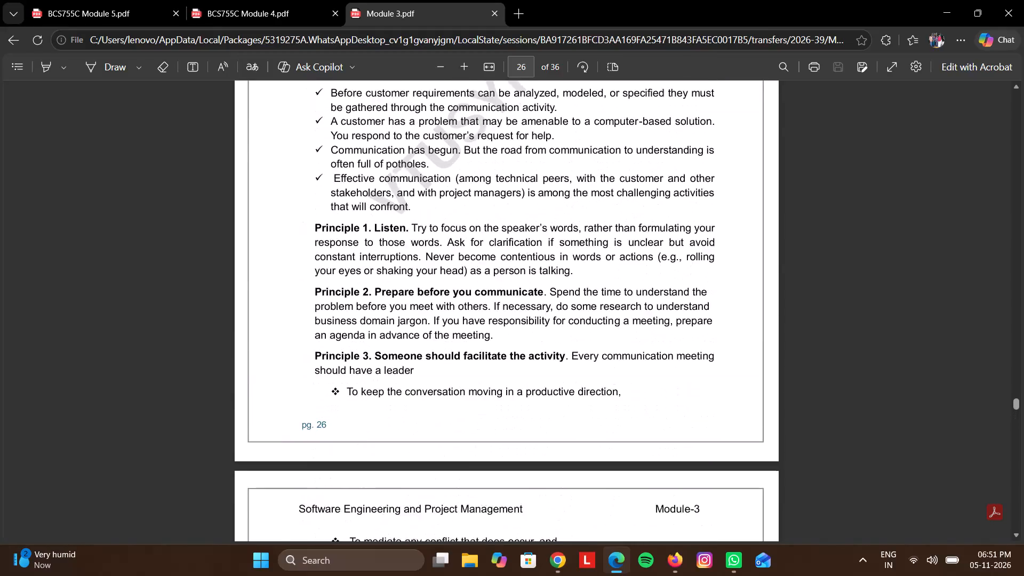
Reread the principles backward from Communication Principles on page 26 to the Software Engineering Knowledge section on page 22.
scroll(583, 246, down, 4)
scroll(583, 246, up, 3)
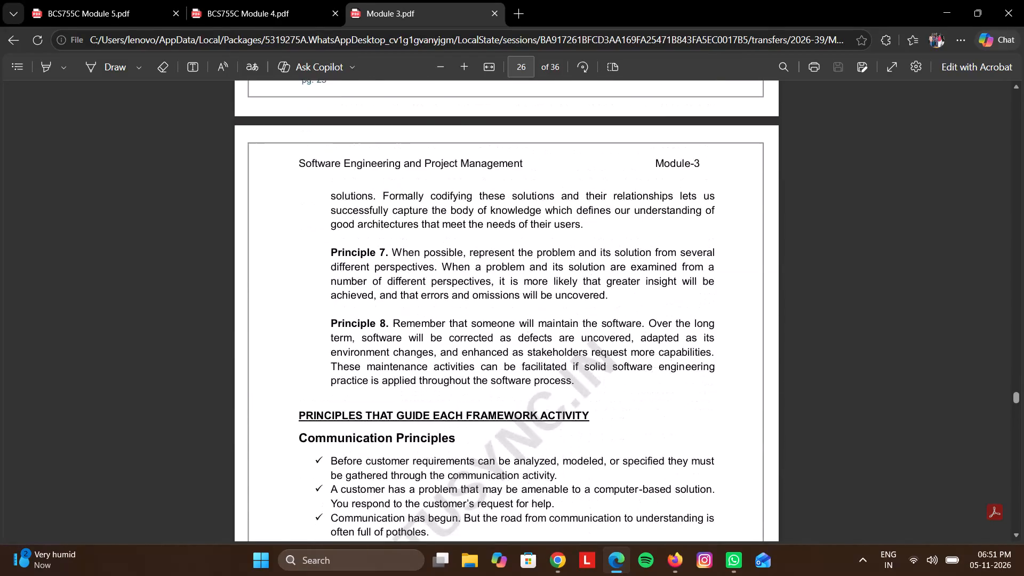
scroll(583, 246, up, 17)
scroll(583, 246, up, 10)
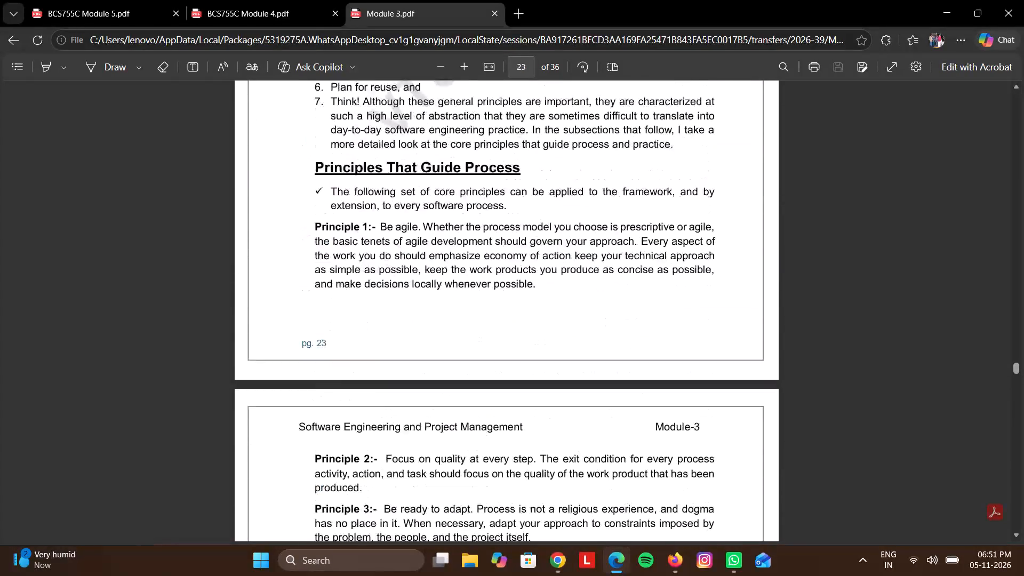
scroll(583, 246, up, 3)
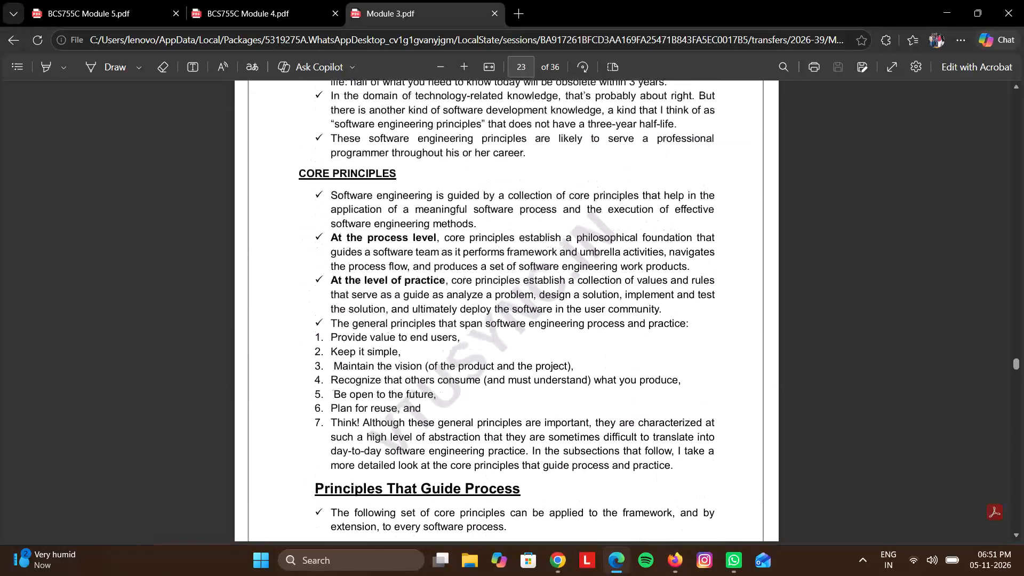
scroll(583, 246, up, 5)
scroll(583, 246, down, 2)
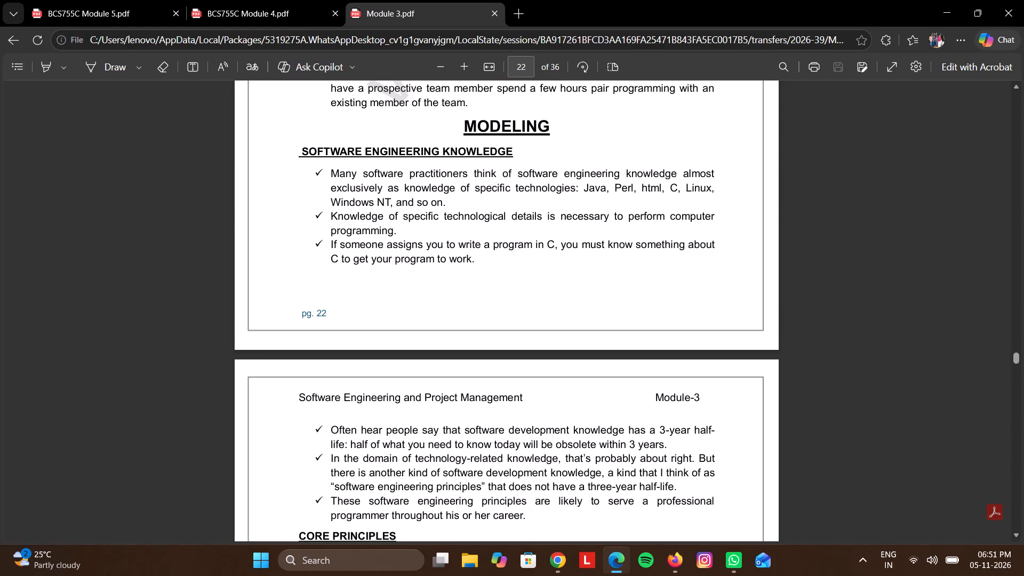
drag(302, 149, 379, 258)
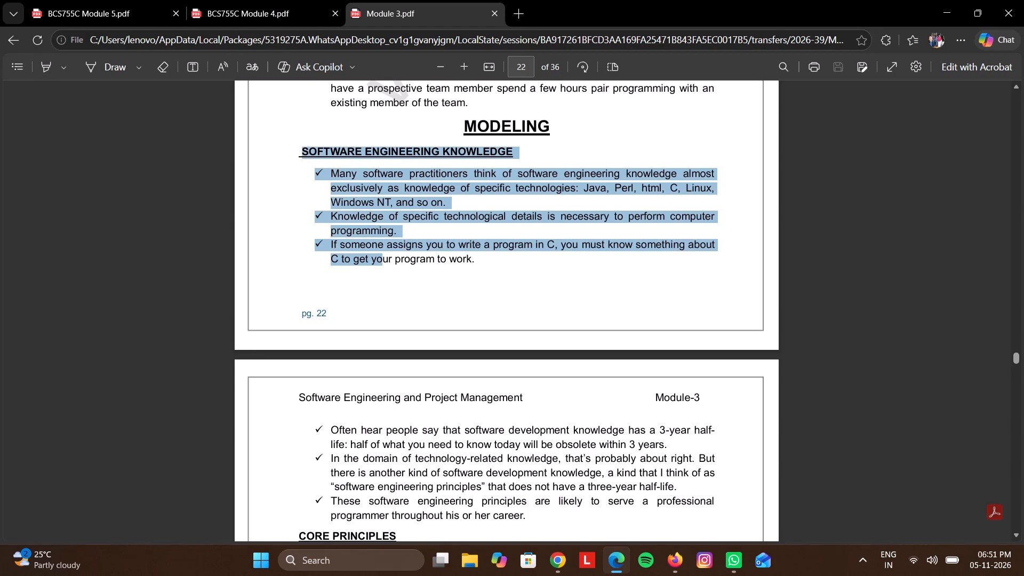
drag(379, 258, 433, 311)
scroll(379, 259, down, 3)
scroll(421, 295, down, 4)
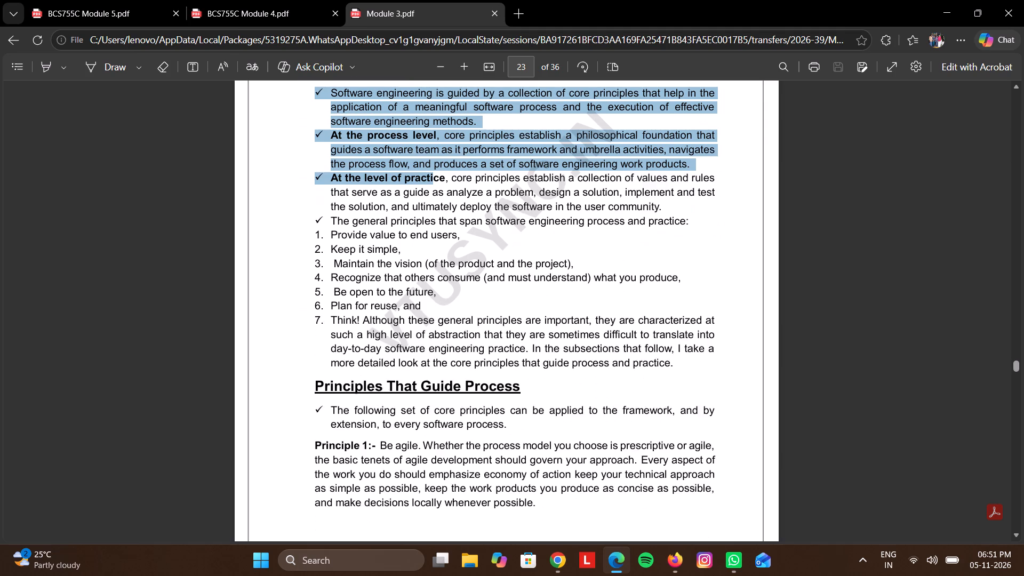
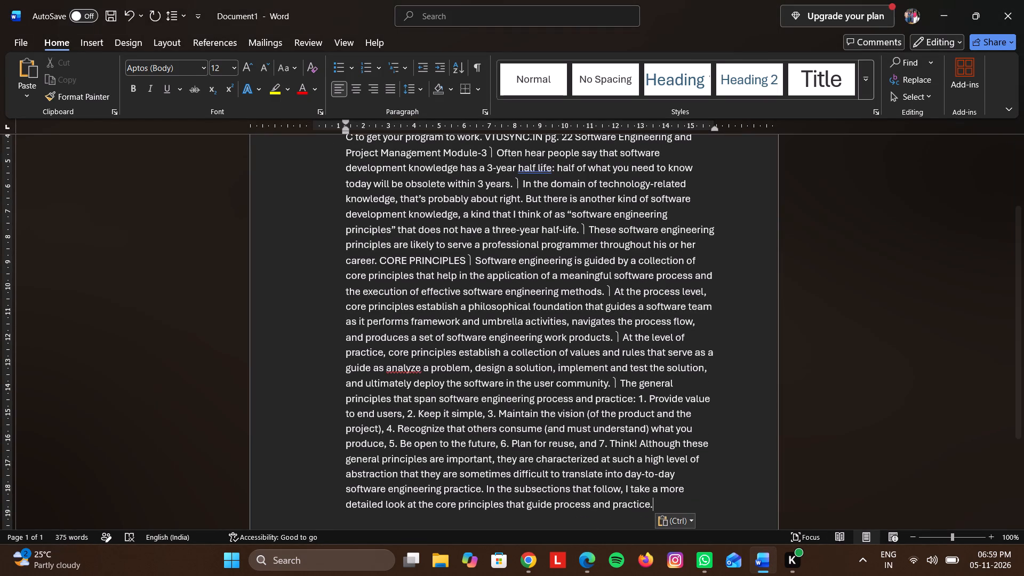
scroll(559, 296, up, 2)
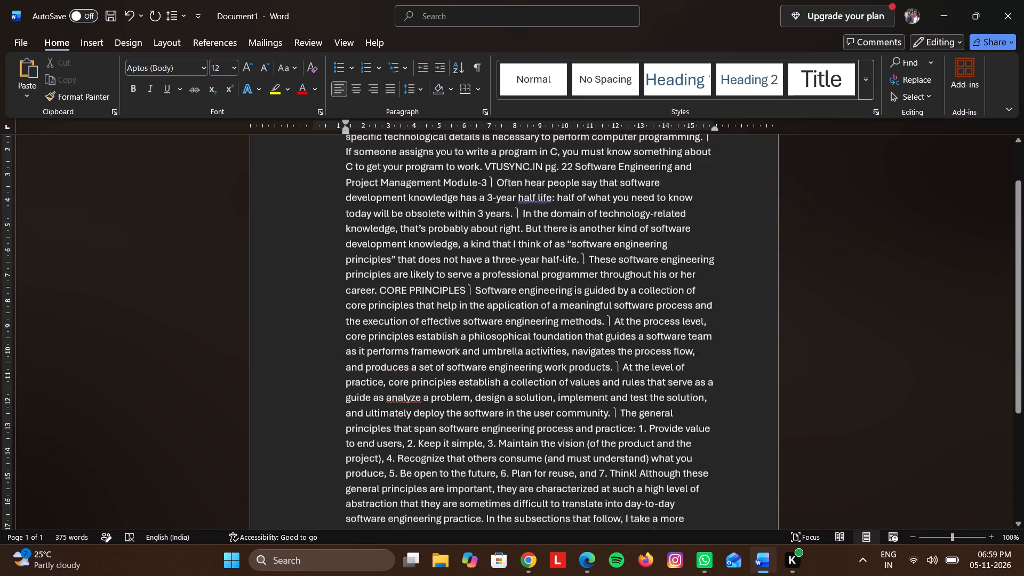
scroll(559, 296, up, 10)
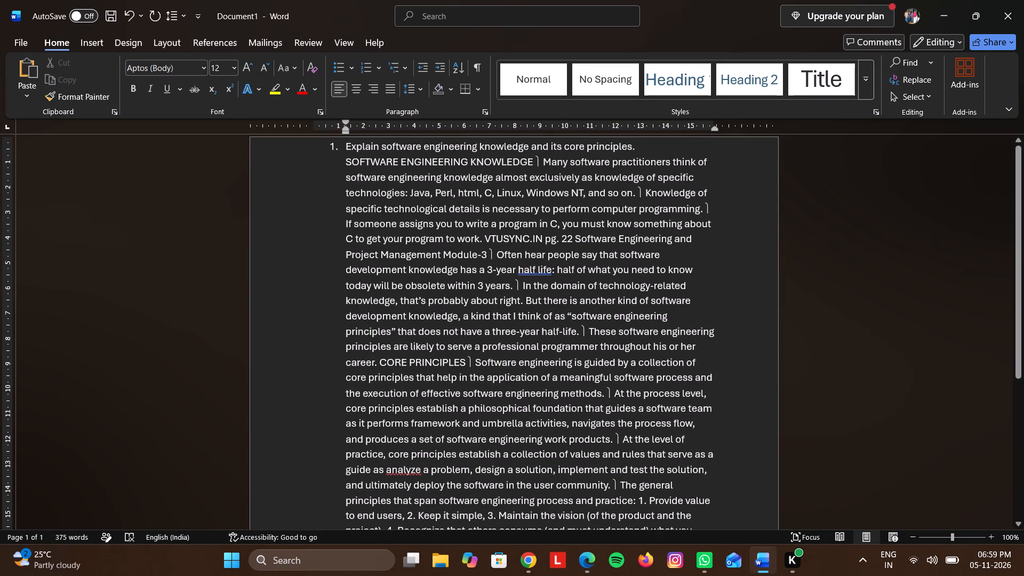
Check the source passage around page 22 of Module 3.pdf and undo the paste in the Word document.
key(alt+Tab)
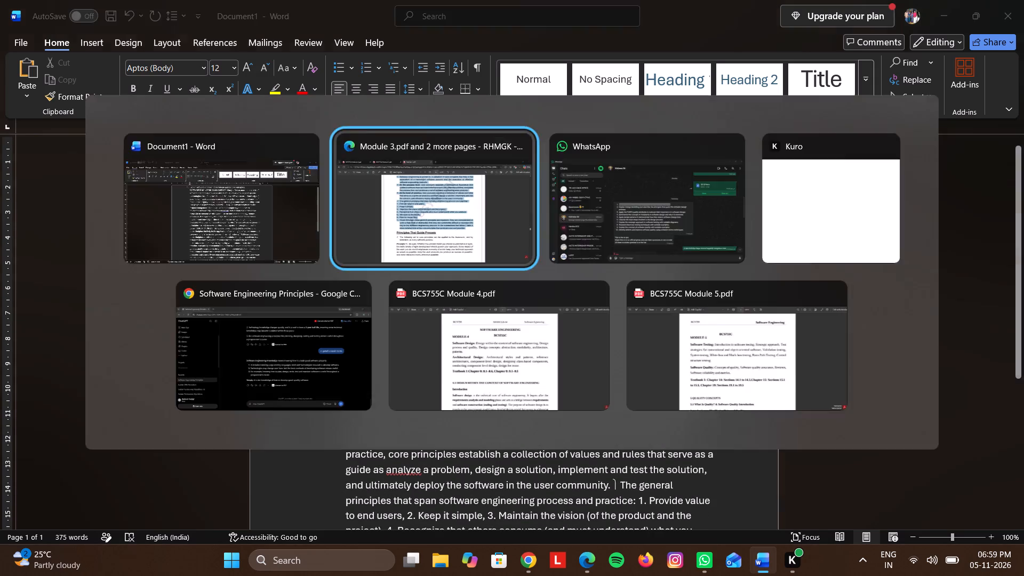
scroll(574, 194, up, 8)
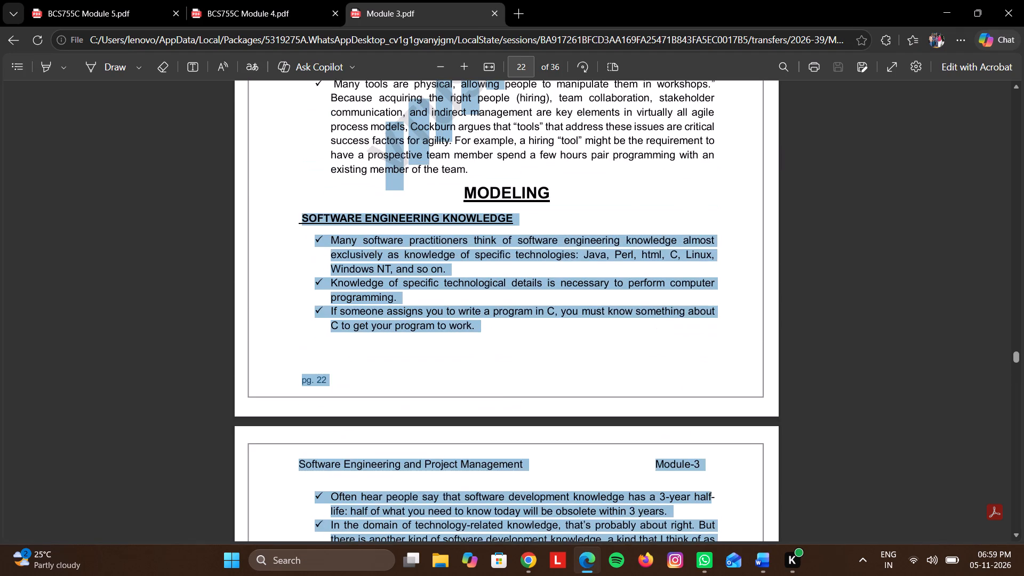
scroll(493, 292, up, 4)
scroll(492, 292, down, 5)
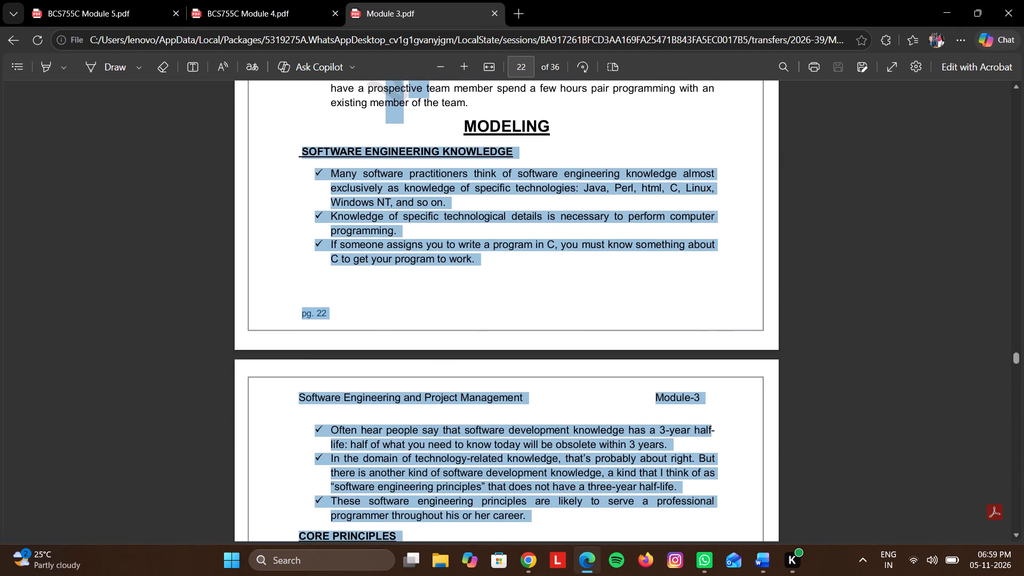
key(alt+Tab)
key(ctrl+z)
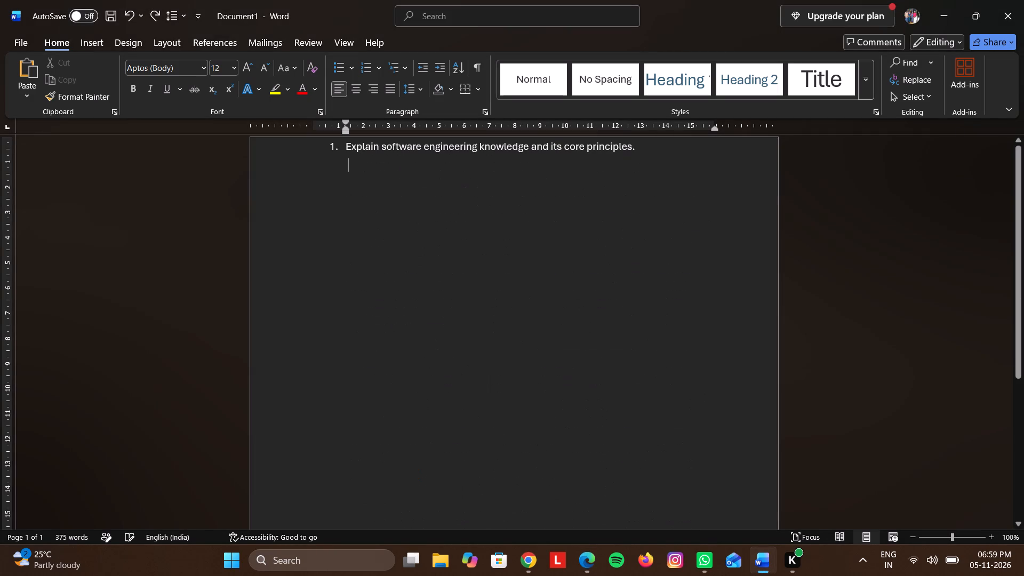
Copy the three page 22 bullets under Software Engineering Knowledge from Module 3.pdf and paste them below the question in Word.
key(alt+Tab)
click(459, 246)
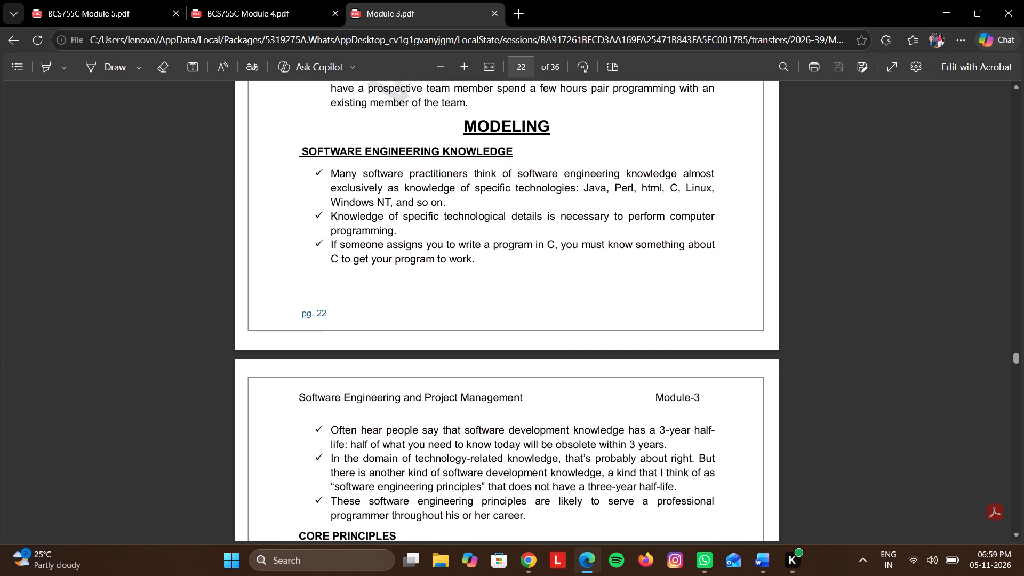
drag(486, 263, 321, 166)
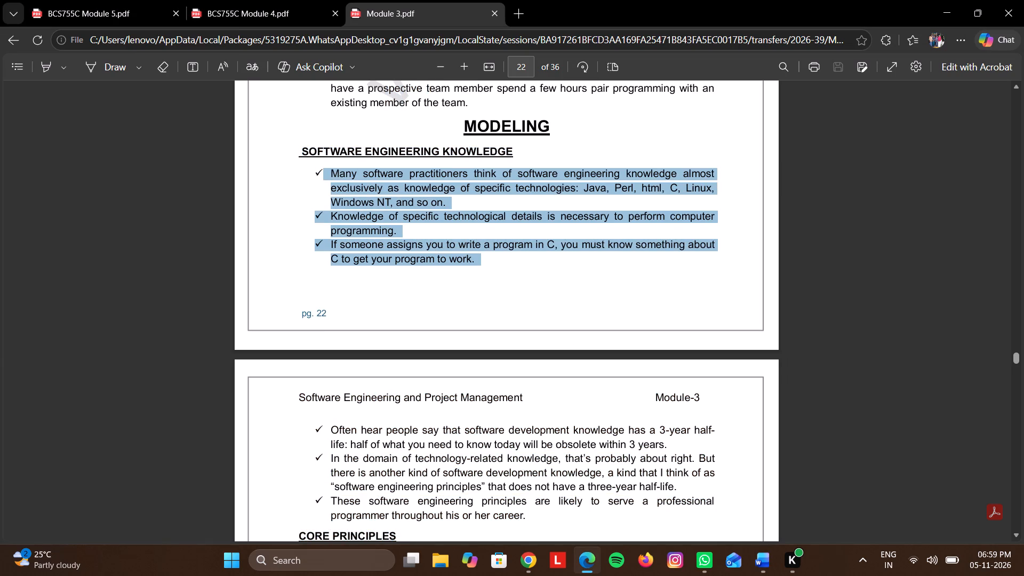
drag(321, 166, 319, 166)
double_click(317, 166)
click(377, 230)
drag(480, 263, 467, 250)
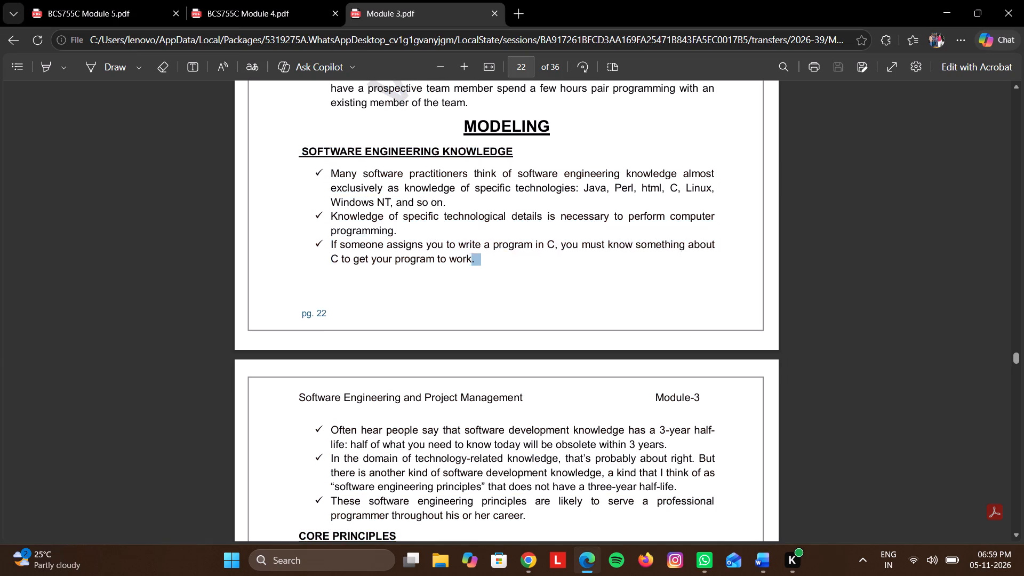
drag(467, 250, 391, 201)
drag(383, 195, 345, 178)
click(378, 261)
drag(485, 263, 334, 171)
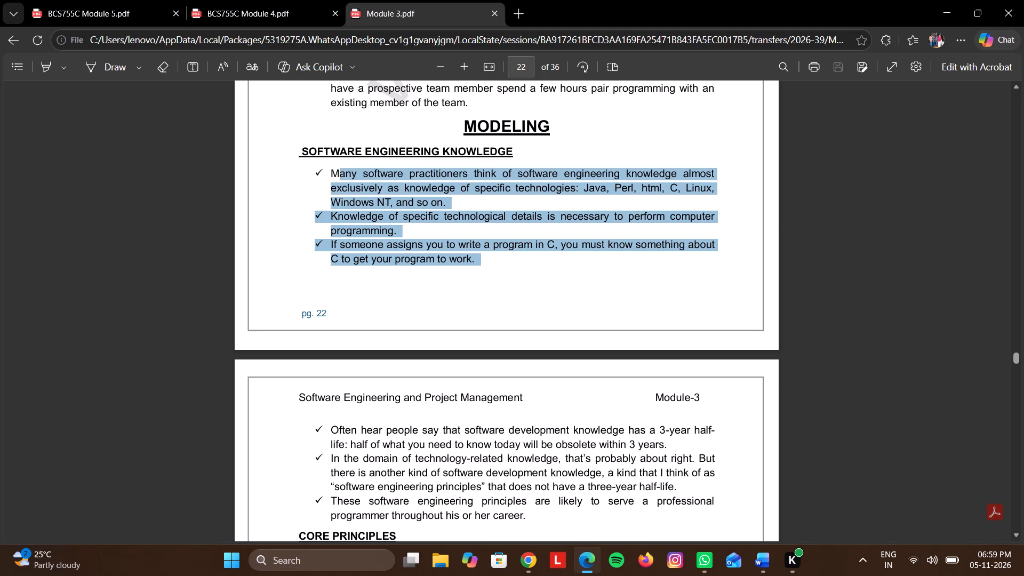
drag(334, 171, 326, 171)
click(352, 64)
key(alt+Tab)
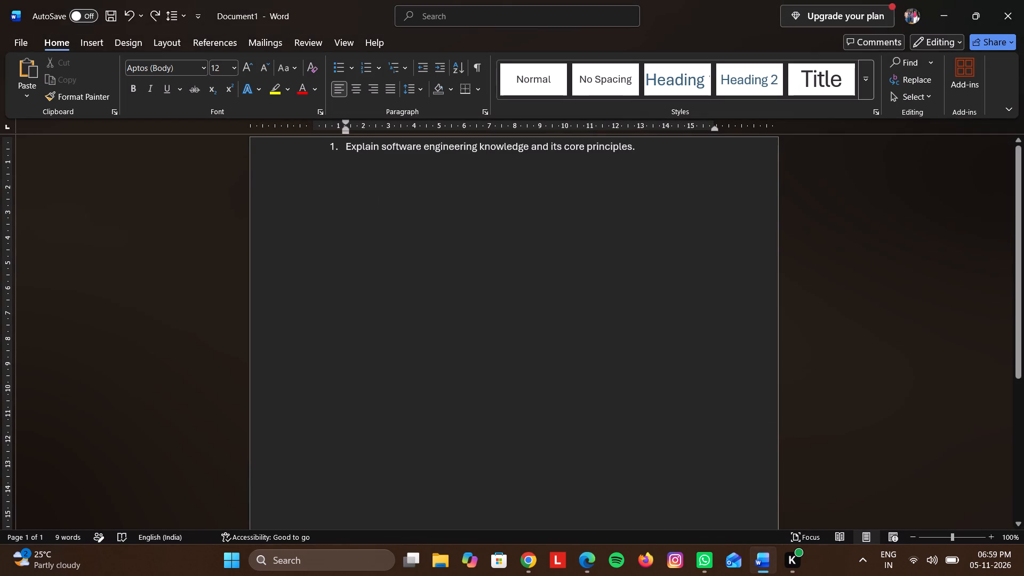
key(ctrl+v)
Copy the three bullets above Core Principles on page 23 of the PDF and paste them on a new line in Word.
key(alt+Tab)
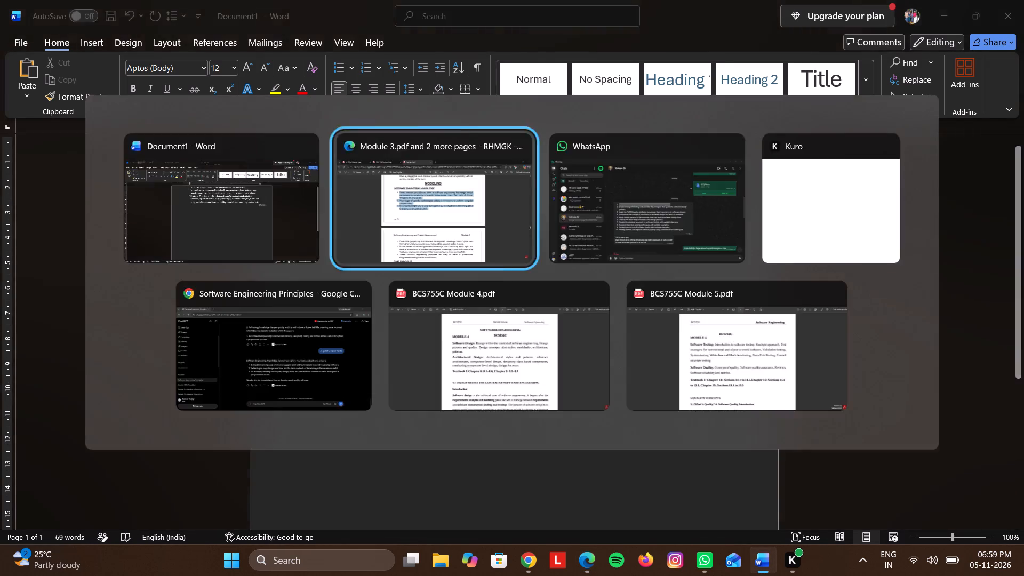
scroll(633, 271, down, 4)
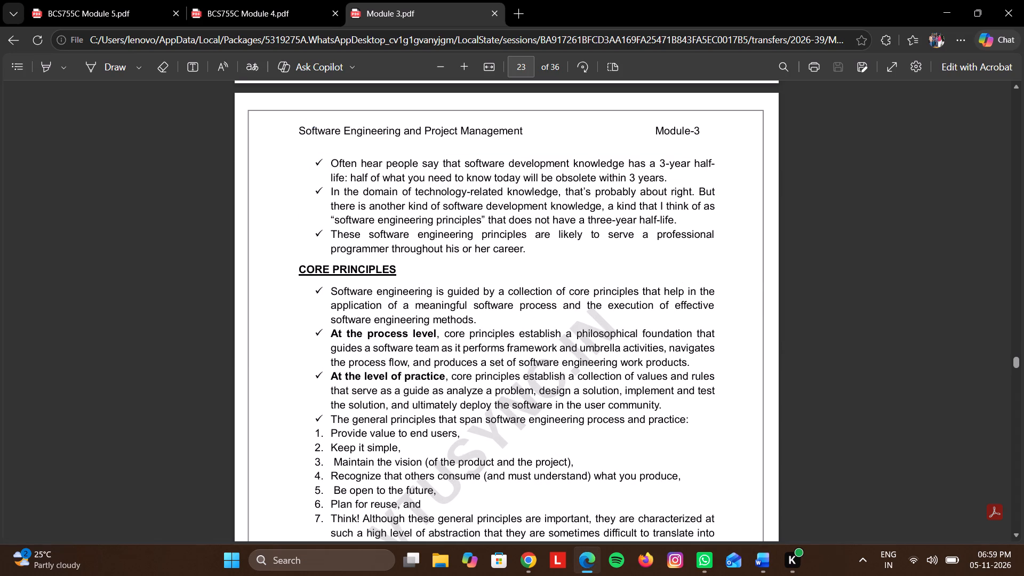
drag(530, 250, 331, 159)
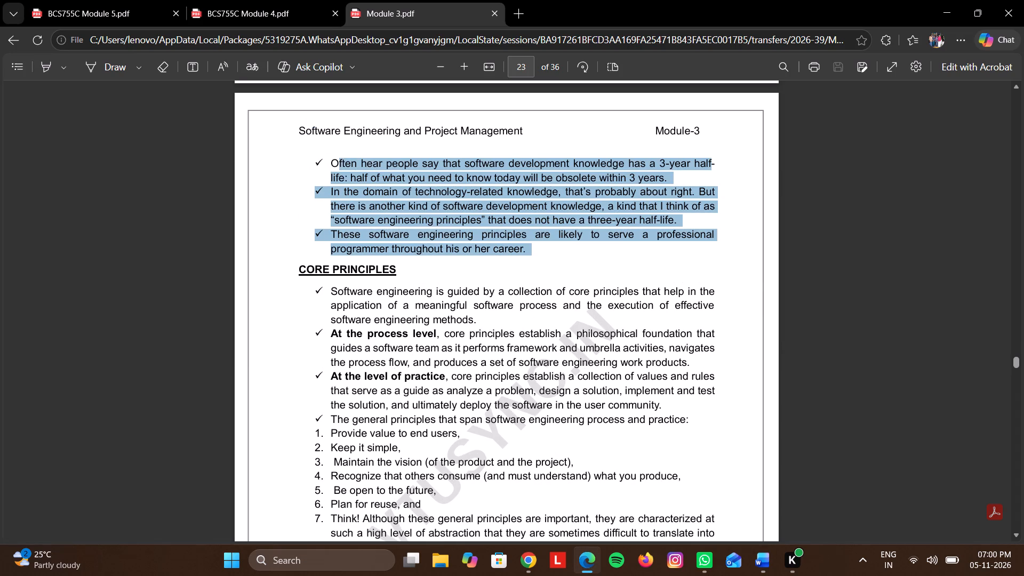
drag(331, 159, 327, 166)
key(ctrl+c)
key(alt+Tab)
key(Return)
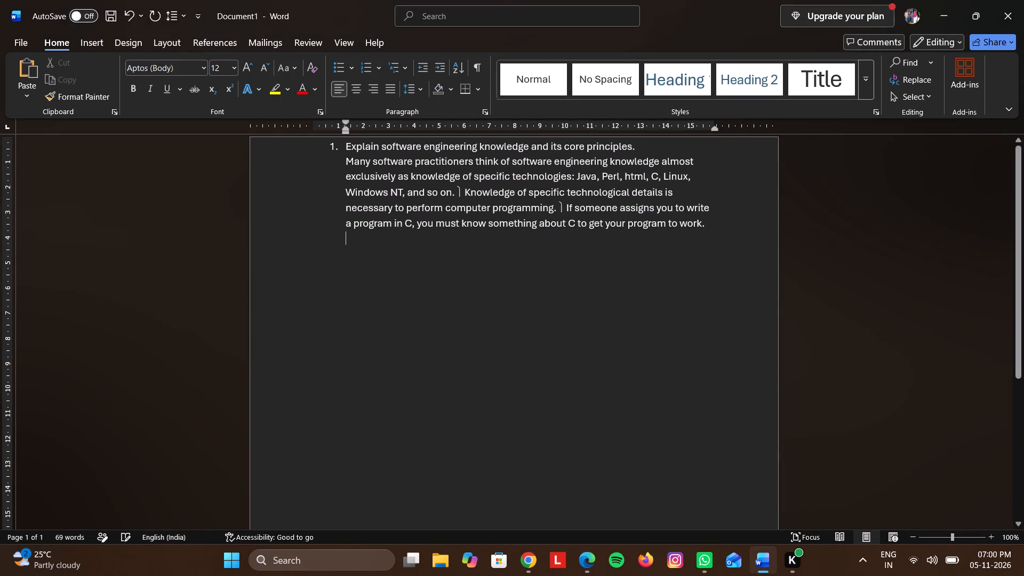
key(ctrl+v)
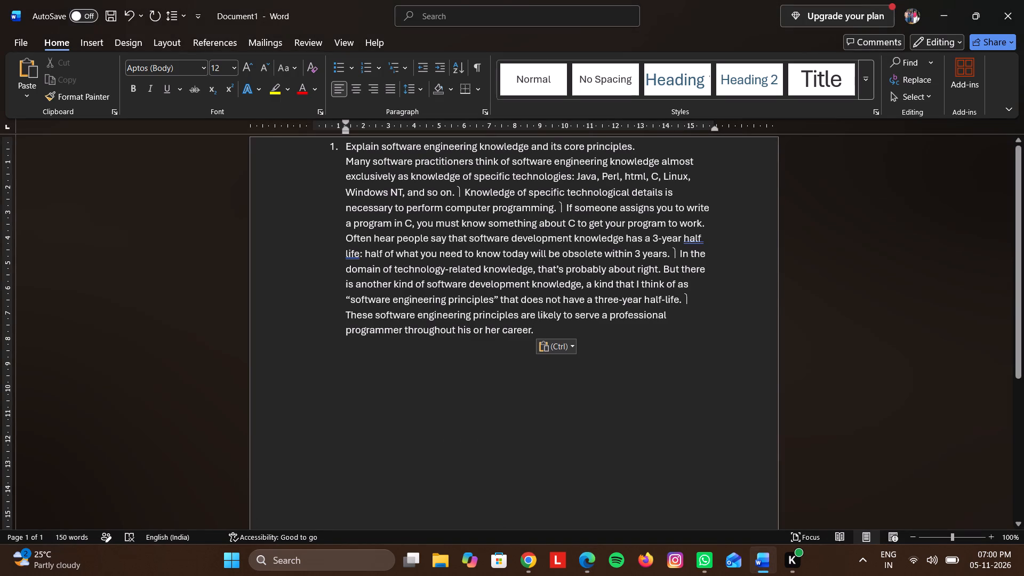
Copy the Core Principles section, from its heading through general principle 7, and paste it on a new line in Word.
key(alt+Tab)
drag(295, 266, 561, 241)
scroll(383, 381, down, 5)
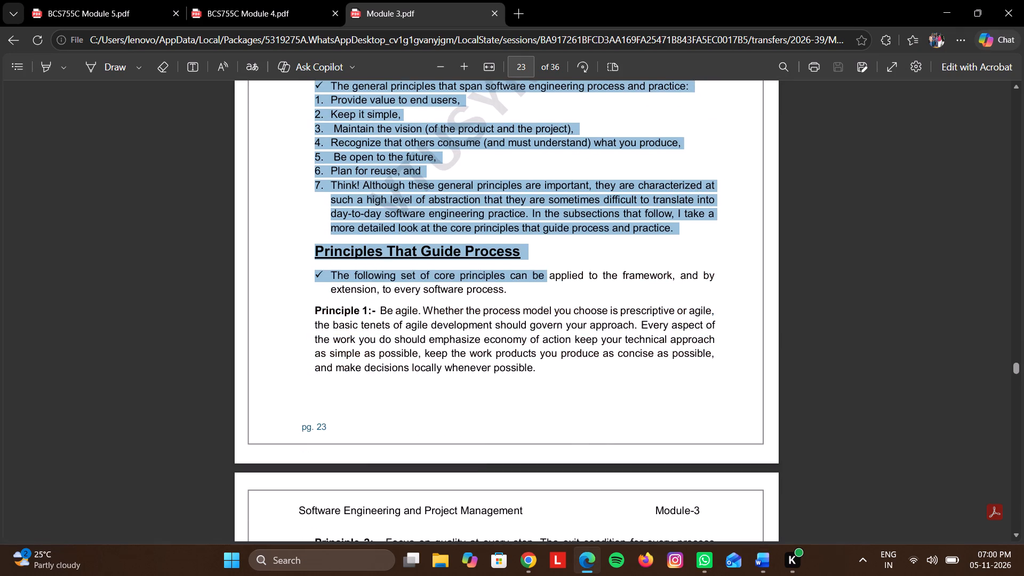
drag(561, 241, 685, 232)
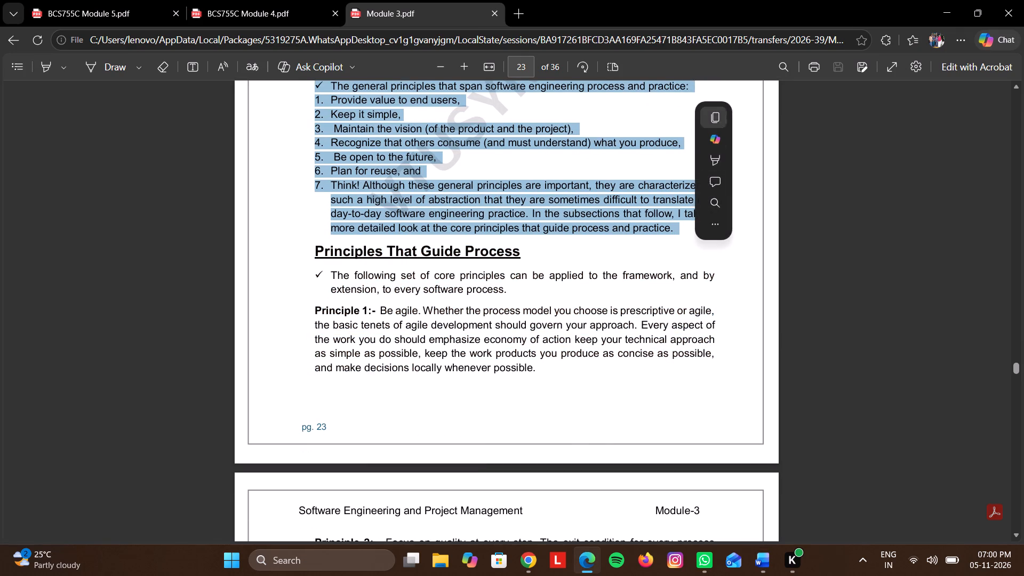
click(710, 121)
key(alt+Tab)
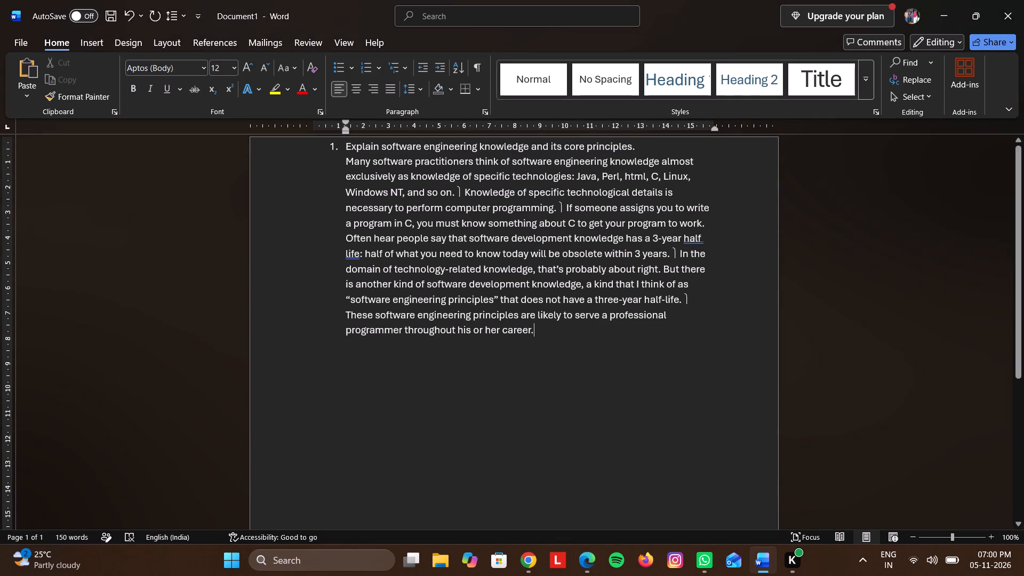
key(Return)
key(ctrl+v)
scroll(502, 295, up, 9)
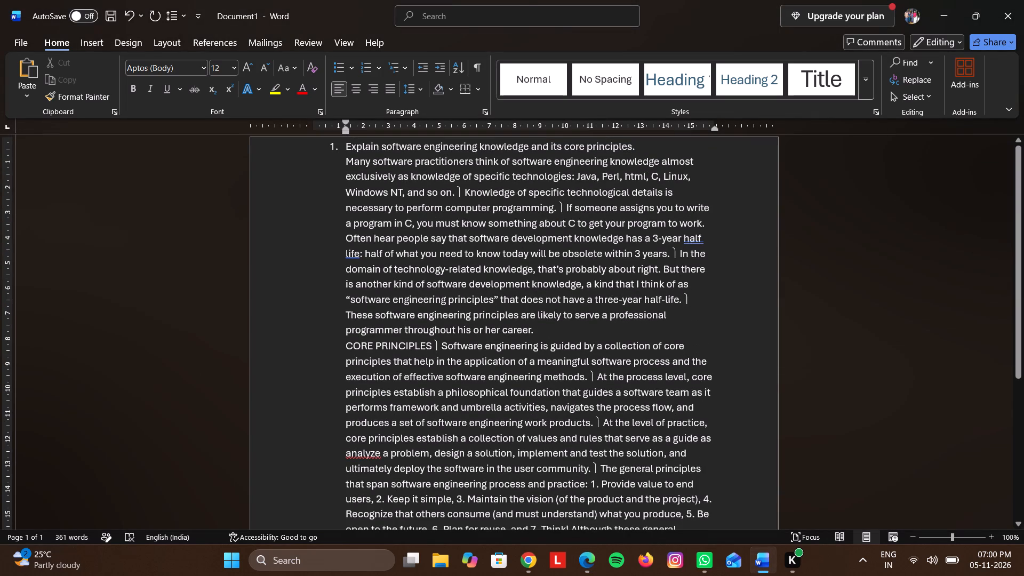
Put the points starting "Knowledge of specific technological details" and "If someone assigns you" on separate lines in the Word answer.
click(464, 189)
key(Left)
key(Left)
key(Return)
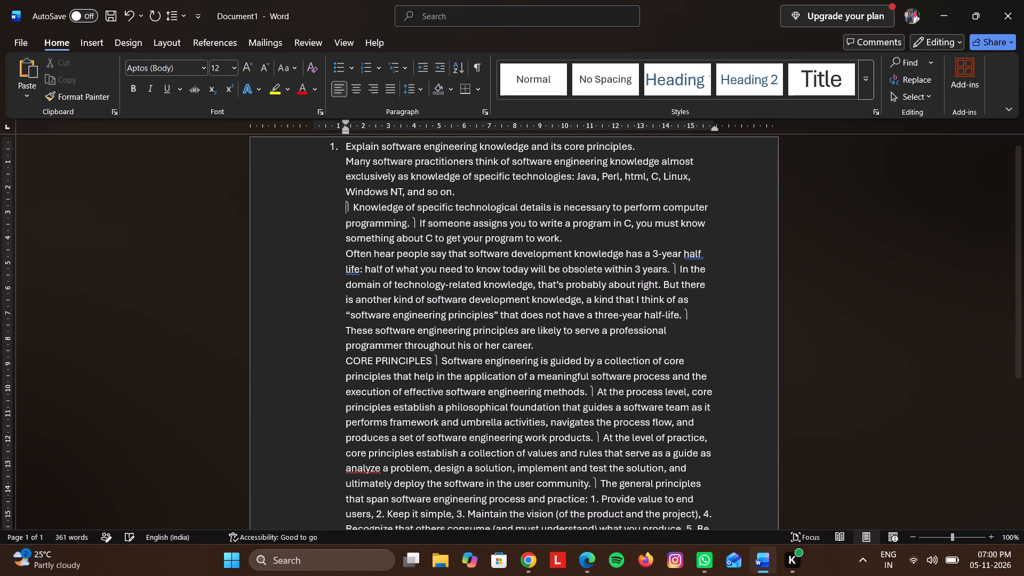
click(415, 224)
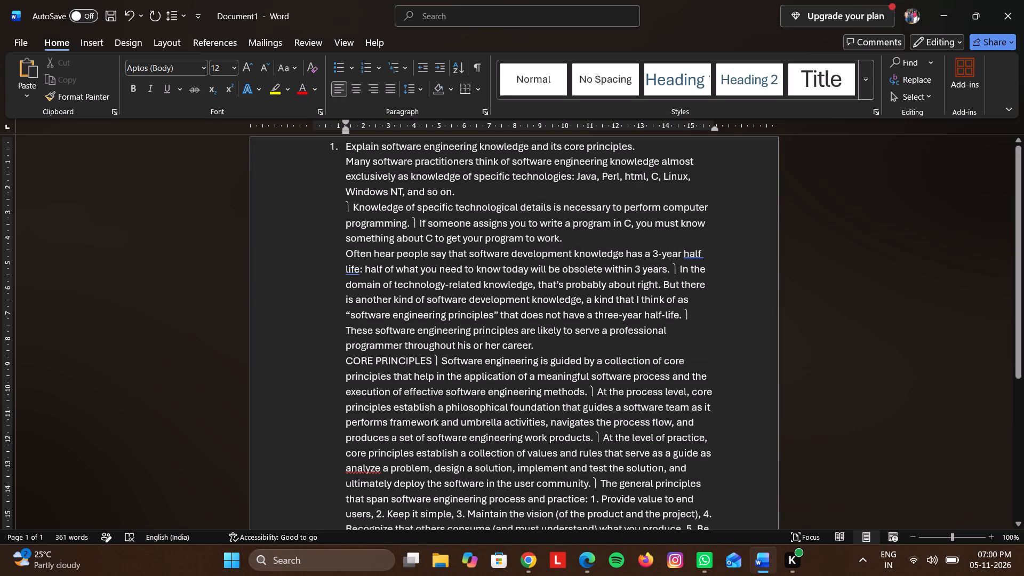
key(Left)
key(Return)
scroll(438, 268, up, 1)
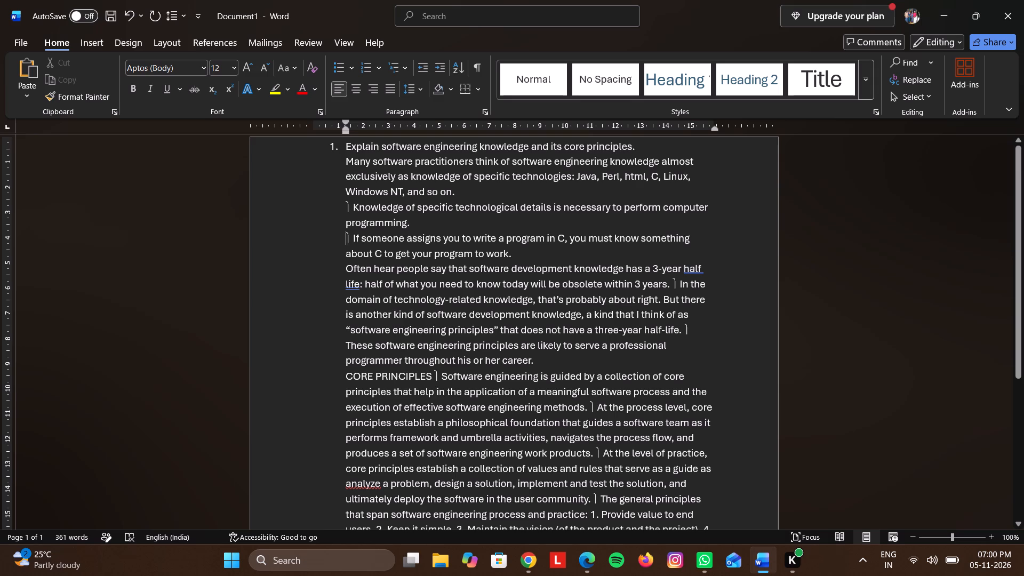
Check the bullets in Module 3.pdf, and in Word start new lines at "In the domain of technology-related knowledge" and "These software engineering principles".
key(alt+Tab)
scroll(499, 198, up, 11)
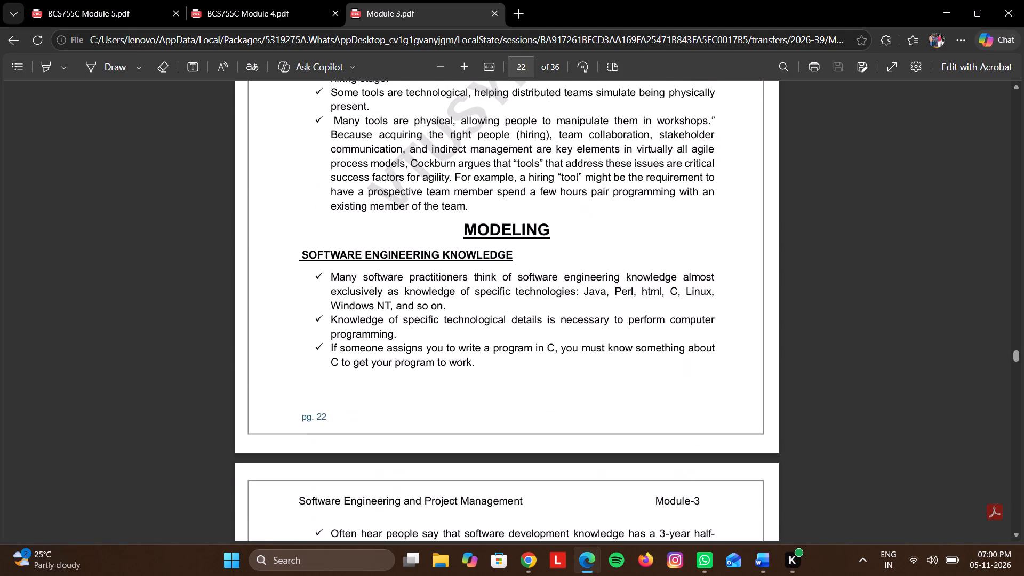
click(454, 334)
scroll(454, 334, down, 6)
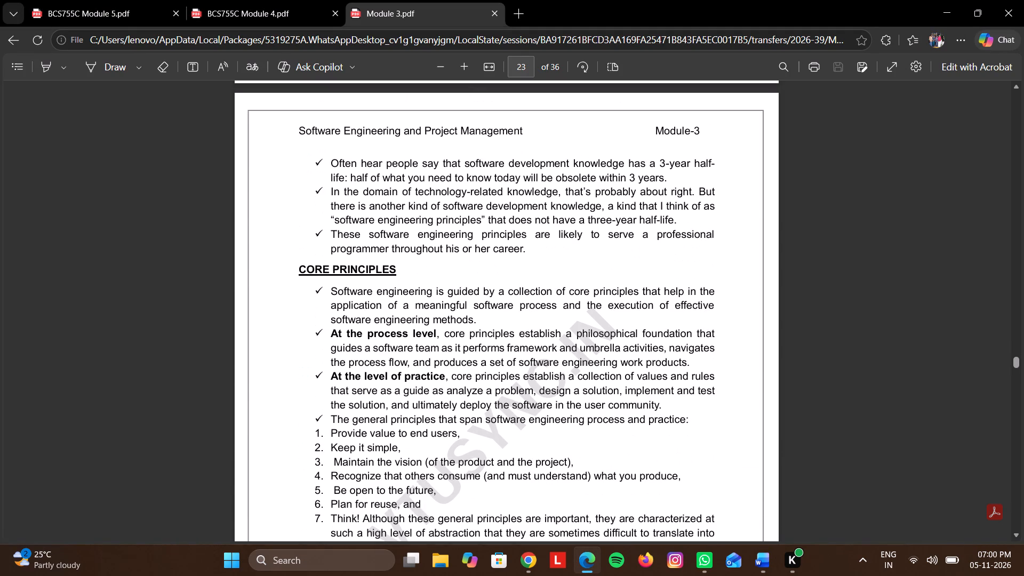
key(alt+Tab)
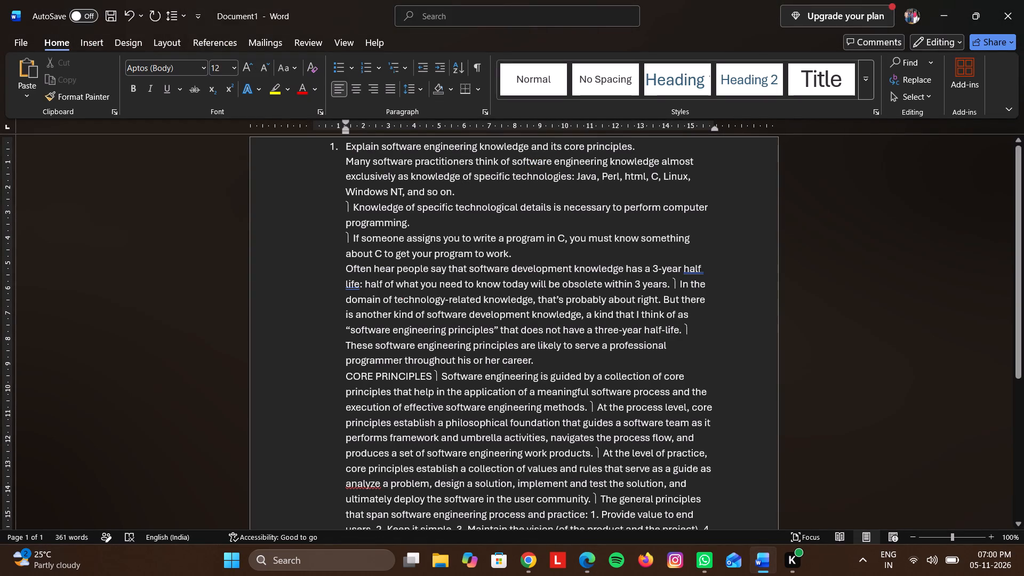
click(674, 284)
key(Return)
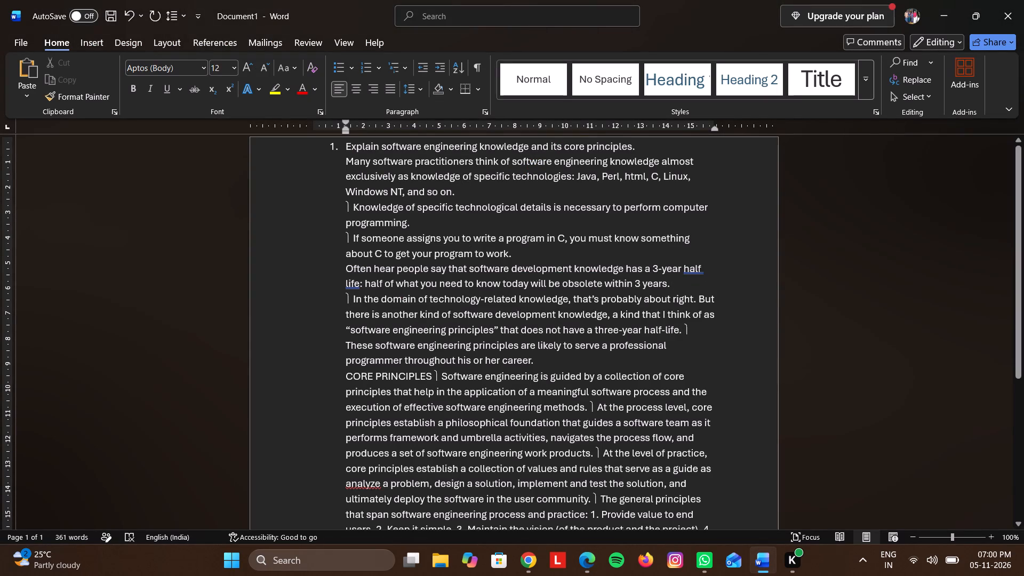
click(685, 329)
key(Return)
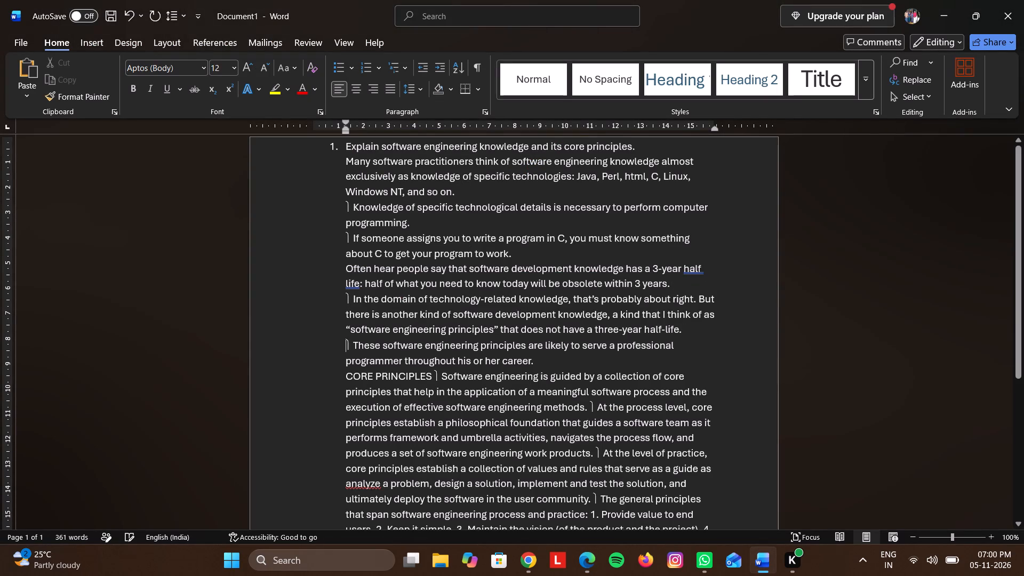
Separate the CORE PRINCIPLES heading and put the "Software engineering is guided", "At the process level" and "At the level of practice" points on separate lines.
scroll(527, 367, down, 2)
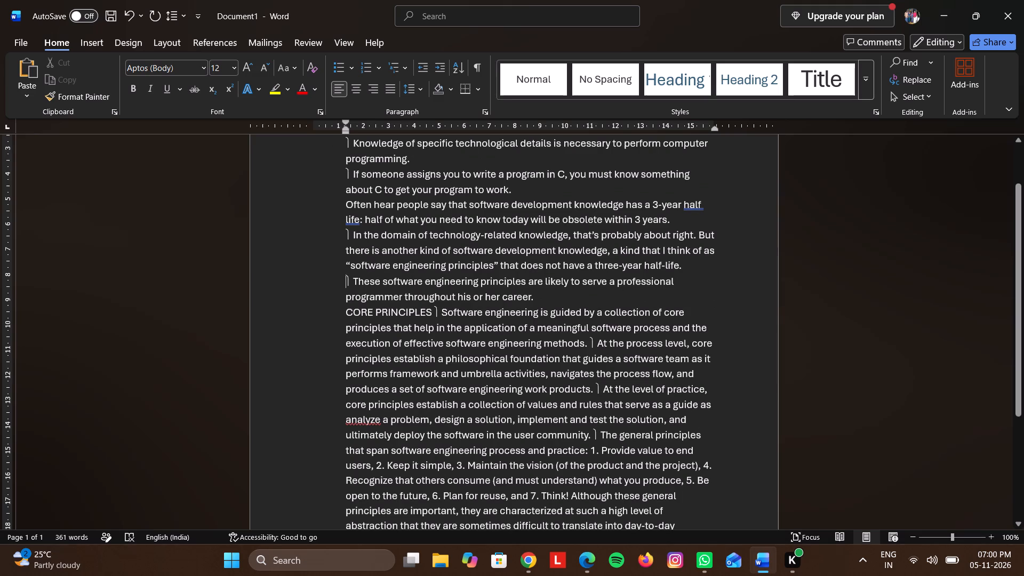
click(436, 314)
key(Return)
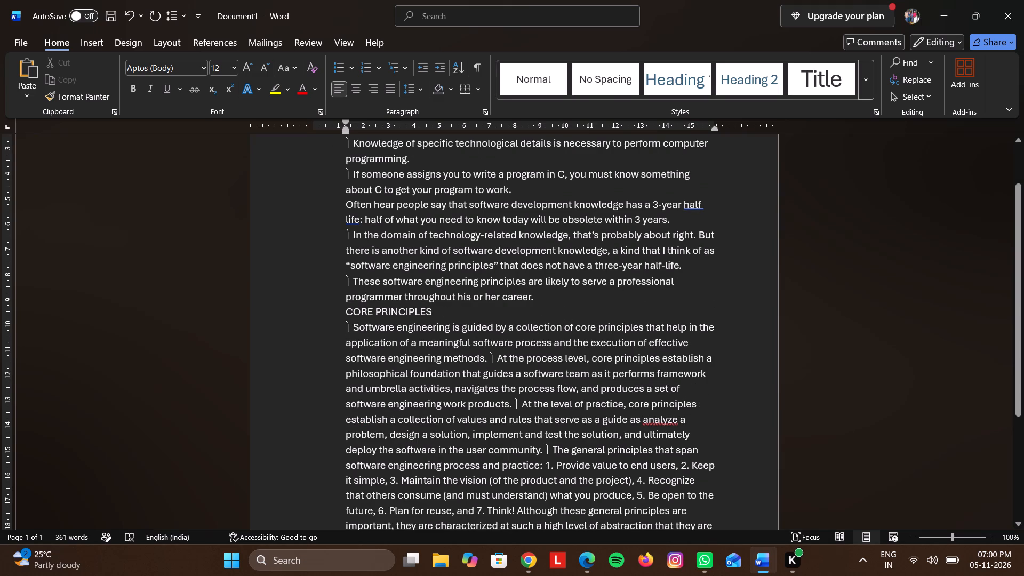
click(491, 359)
key(Return)
scroll(480, 422, down, 2)
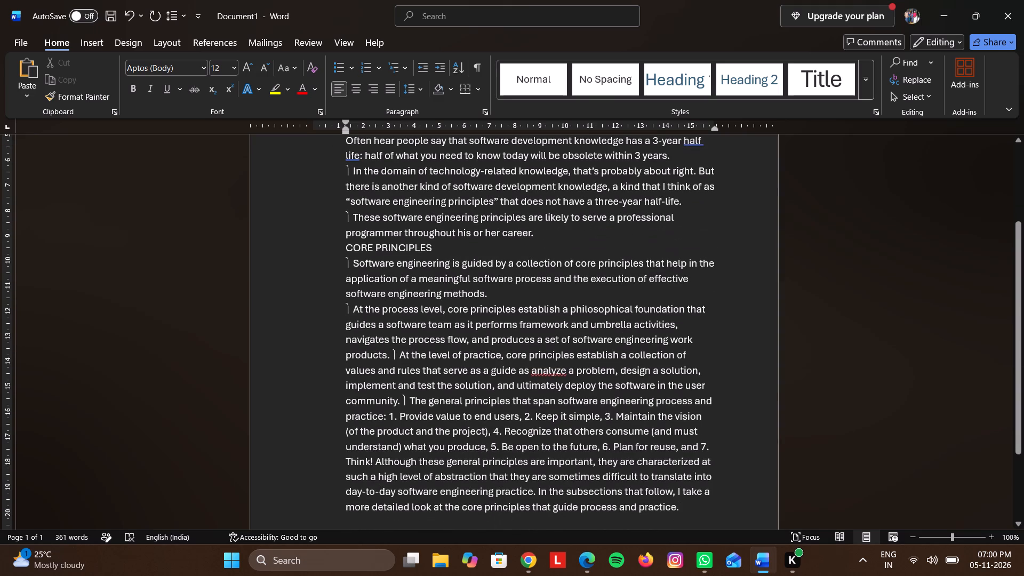
click(393, 356)
key(Return)
Put each of the seven numbered general principles, from "Provide value to end users" to "Think!", on its own line.
scroll(476, 394, down, 2)
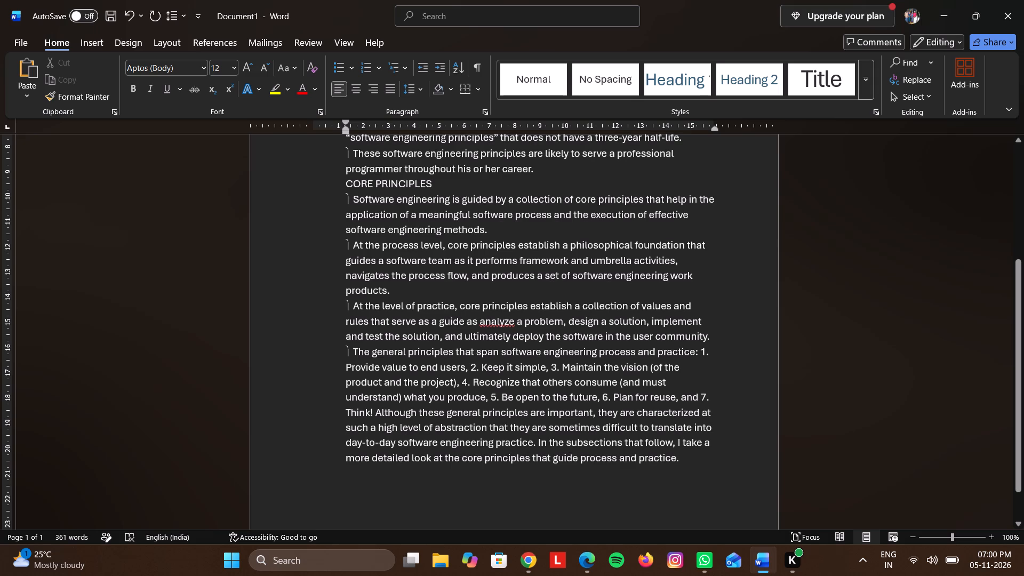
click(701, 351)
key(Return)
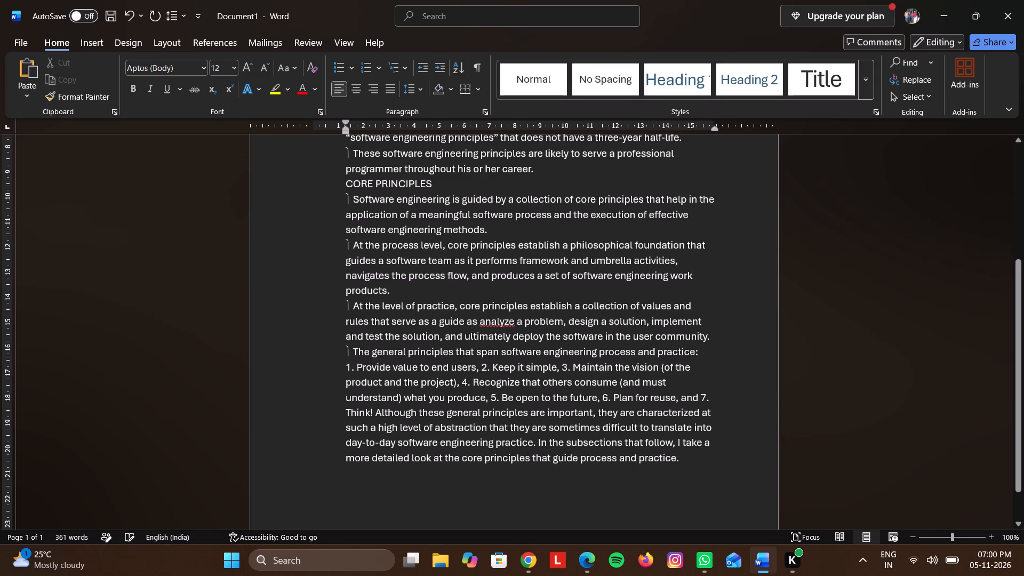
click(483, 365)
key(Return)
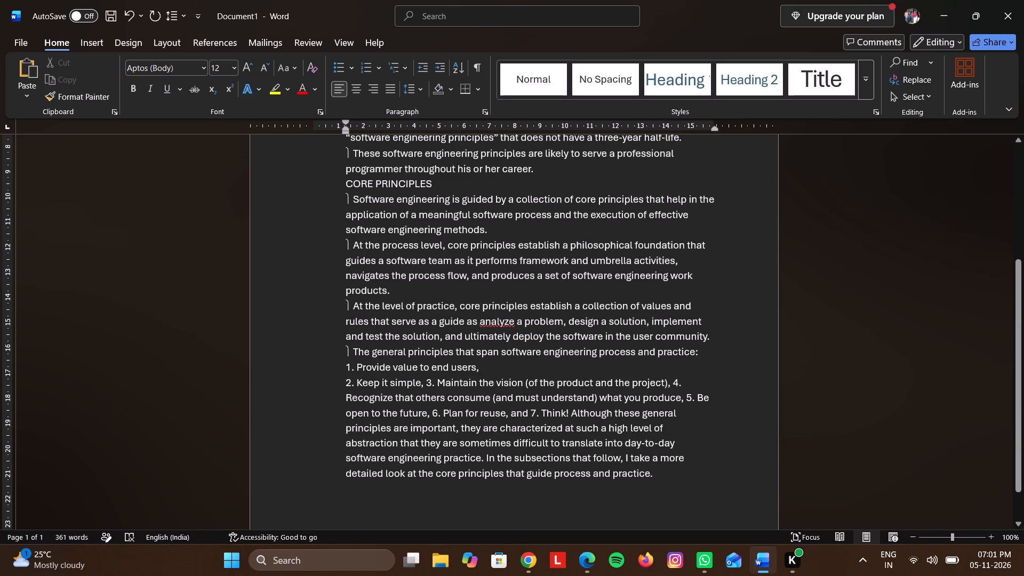
click(427, 381)
key(Return)
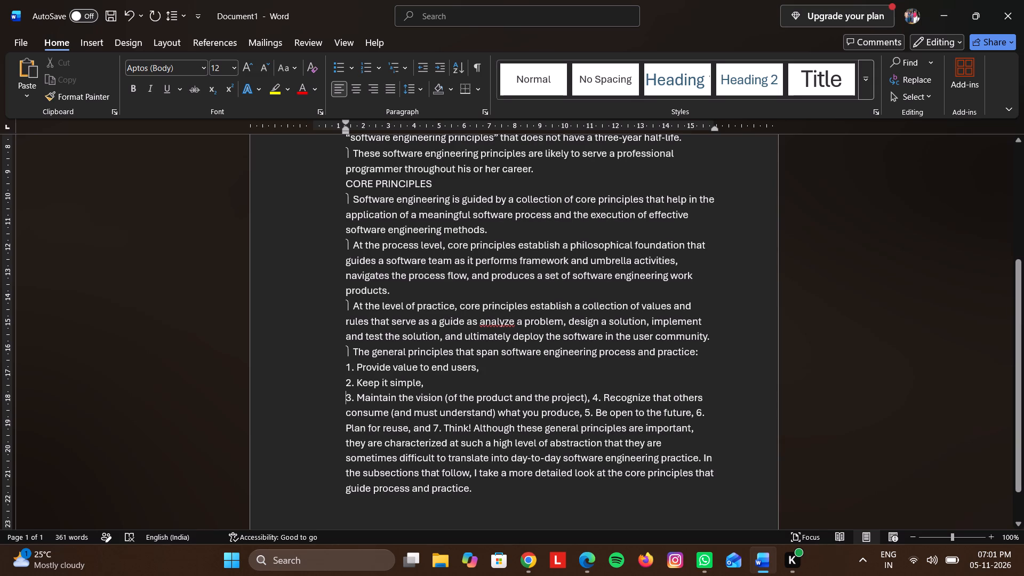
click(593, 397)
key(Return)
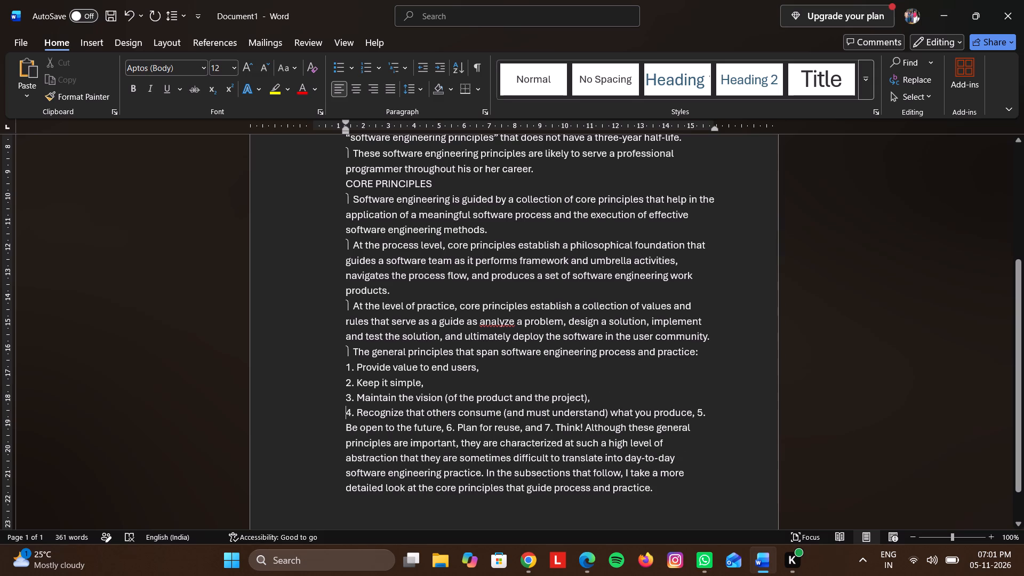
click(698, 413)
key(Return)
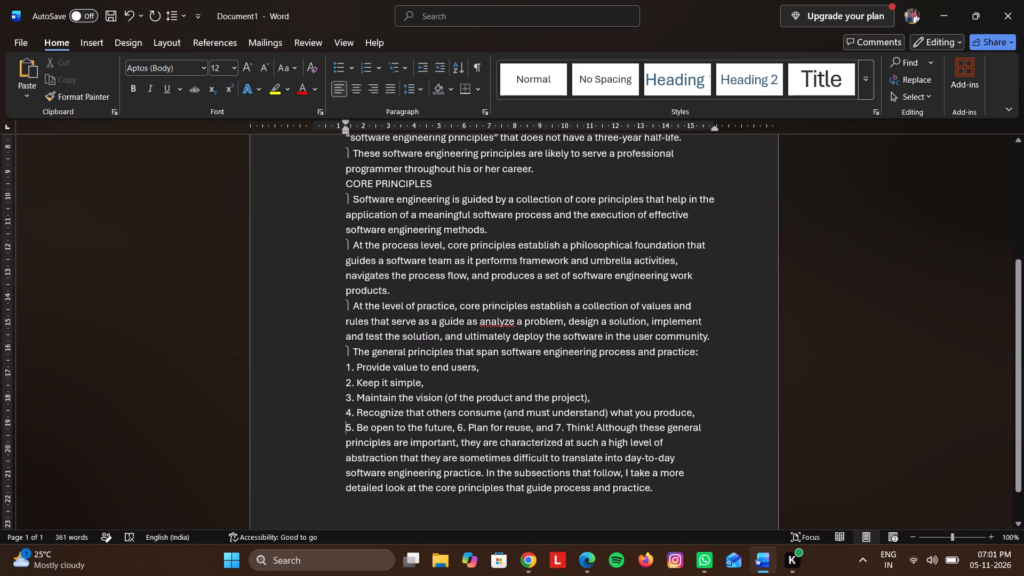
click(457, 424)
key(Return)
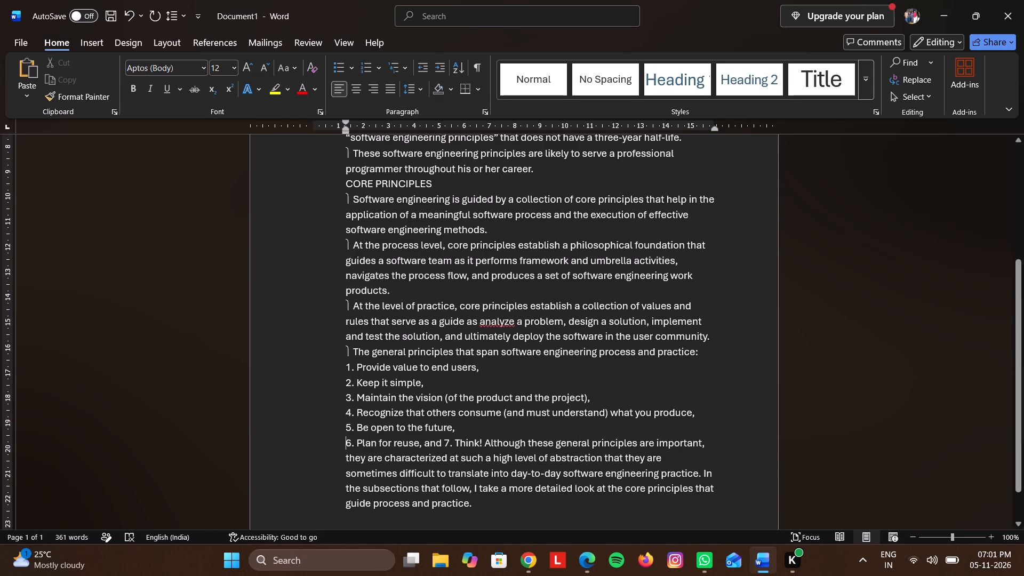
click(446, 441)
key(Return)
Delete the stray bullet marks before "Knowledge of specific technological details" and "If someone assigns you to write a program in C".
scroll(539, 446, down, 4)
scroll(541, 446, up, 8)
scroll(446, 313, up, 3)
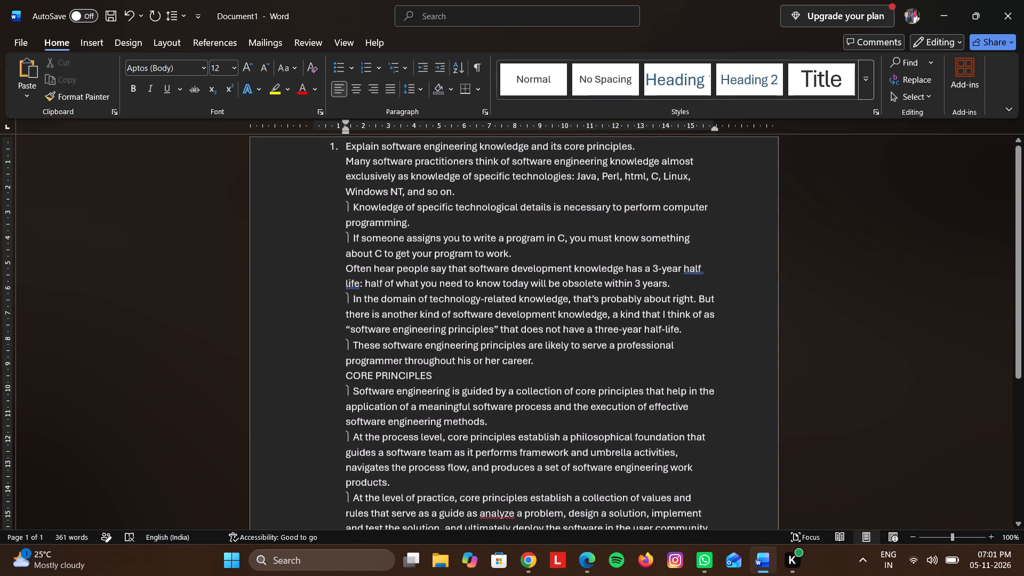
click(354, 208)
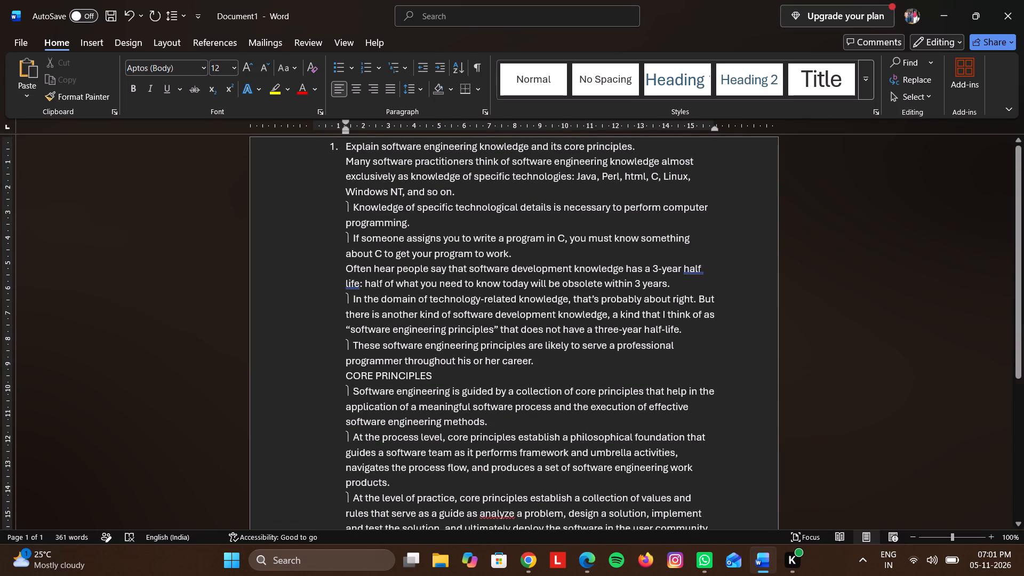
key(BackSpace)
key(BackSpace)
click(355, 239)
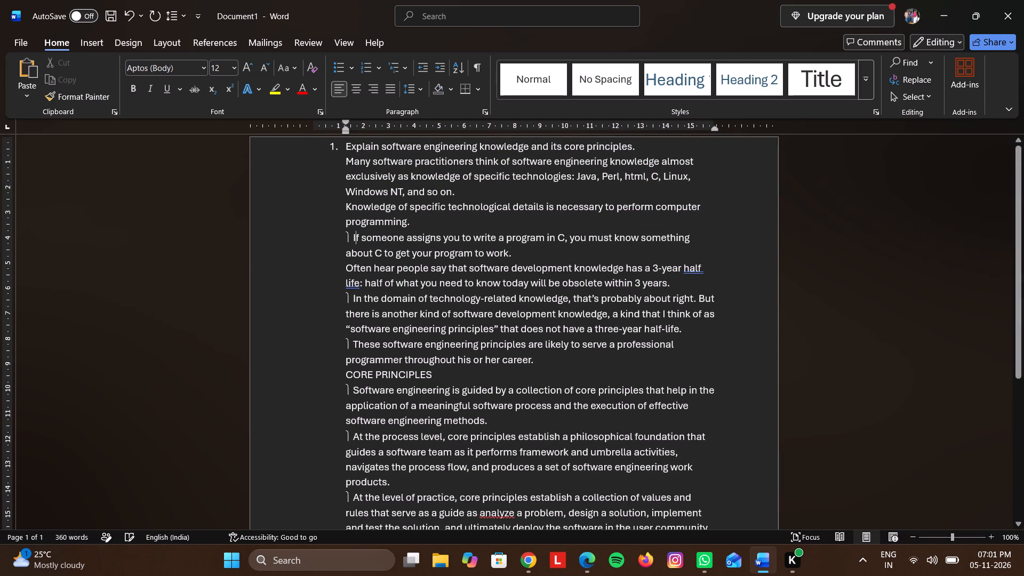
key(Left)
key(BackSpace)
key(BackSpace)
Delete the stray bullet marks before "In the domain of technology-related knowledge" and "These software engineering principles", keeping both lines indented.
click(353, 297)
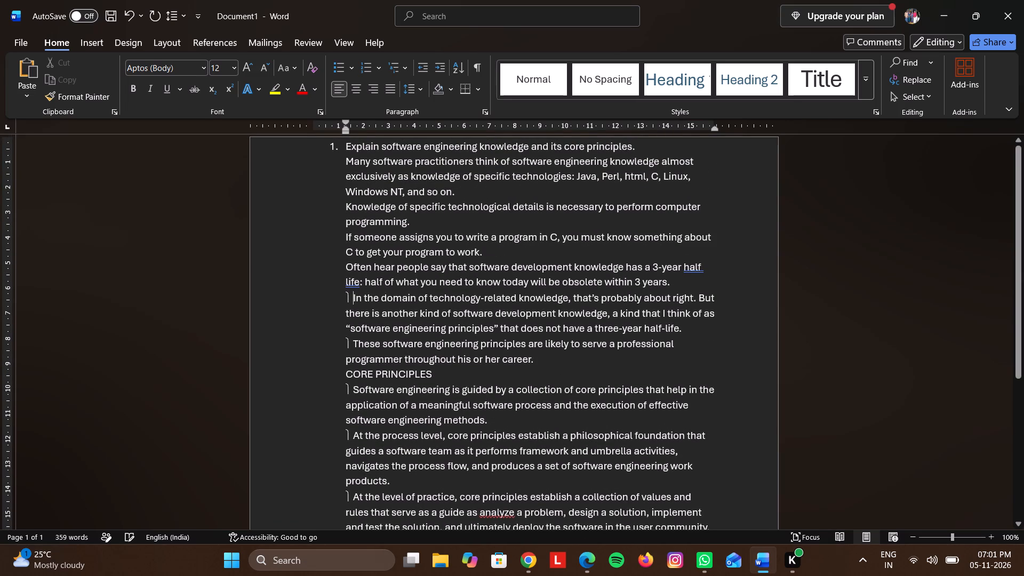
key(BackSpace)
key(BackSpace)
click(354, 346)
key(BackSpace)
key(BackSpace)
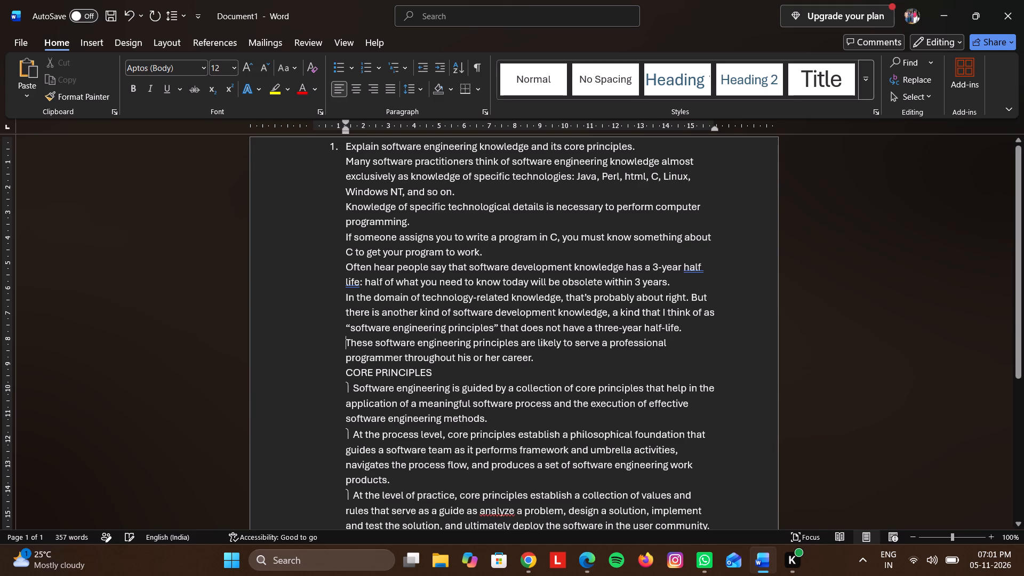
key(BackSpace)
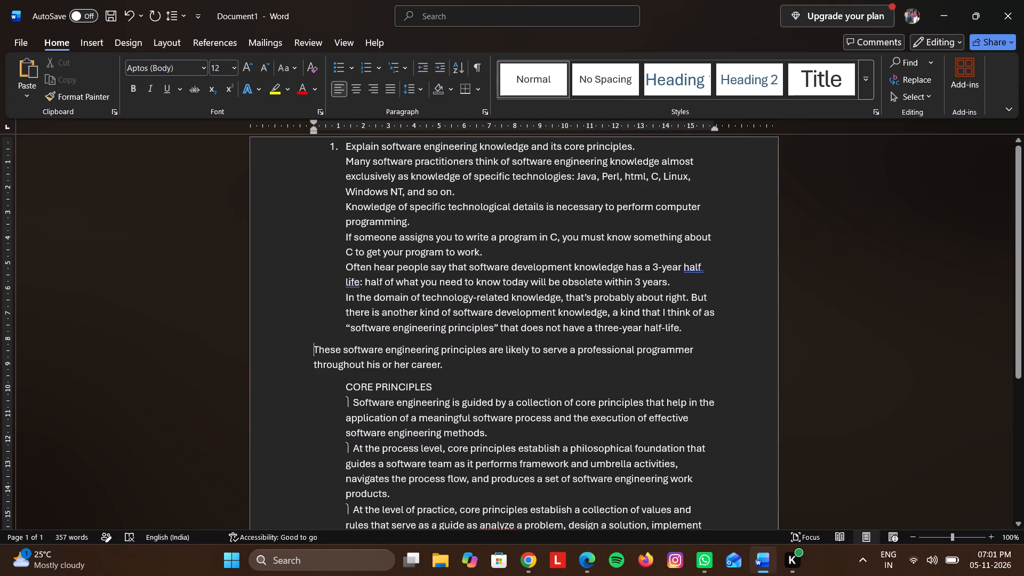
key(ctrl+z)
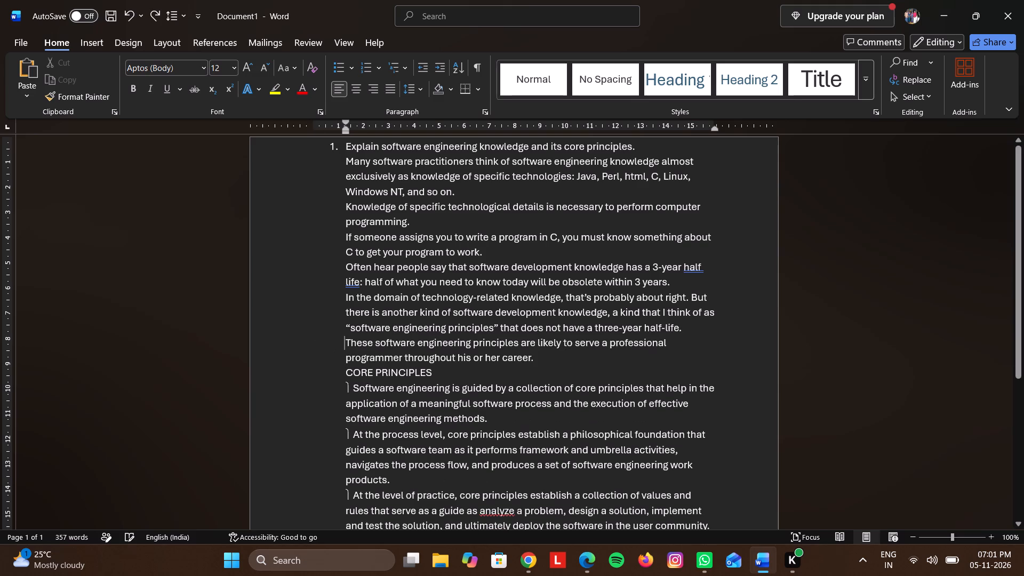
Delete the stray bullet marks before the first three CORE PRINCIPLES points, down to "At the level of practice".
click(354, 389)
key(BackSpace)
key(BackSpace)
scroll(379, 415, down, 1)
click(353, 402)
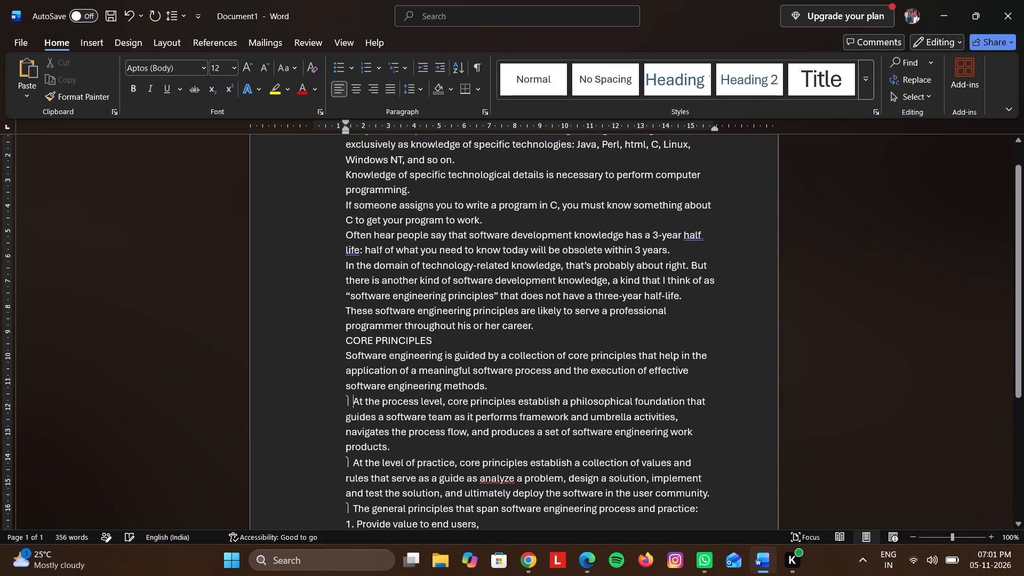
key(BackSpace)
key(BackSpace)
scroll(364, 444, down, 3)
click(354, 369)
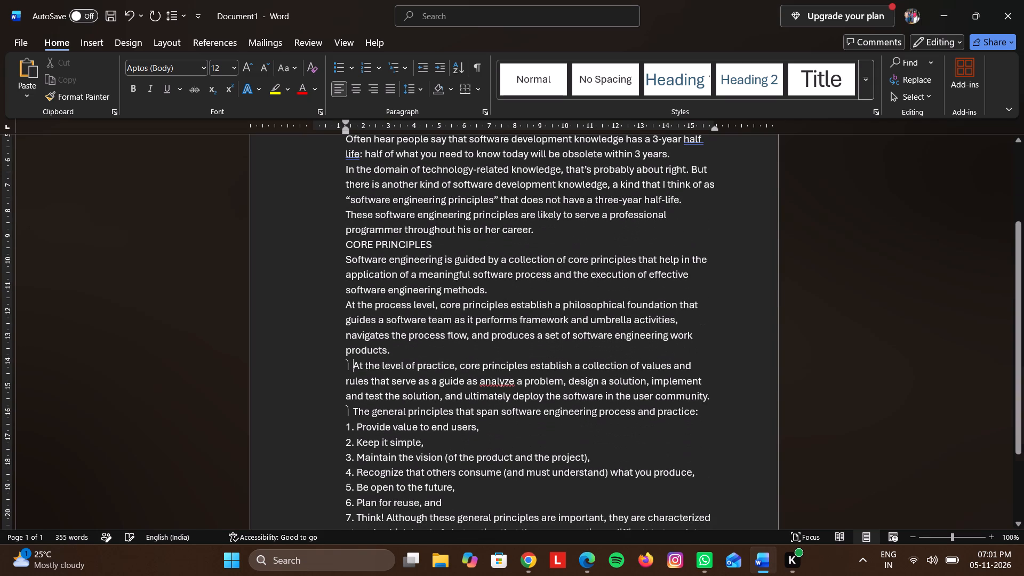
key(BackSpace)
key(BackSpace)
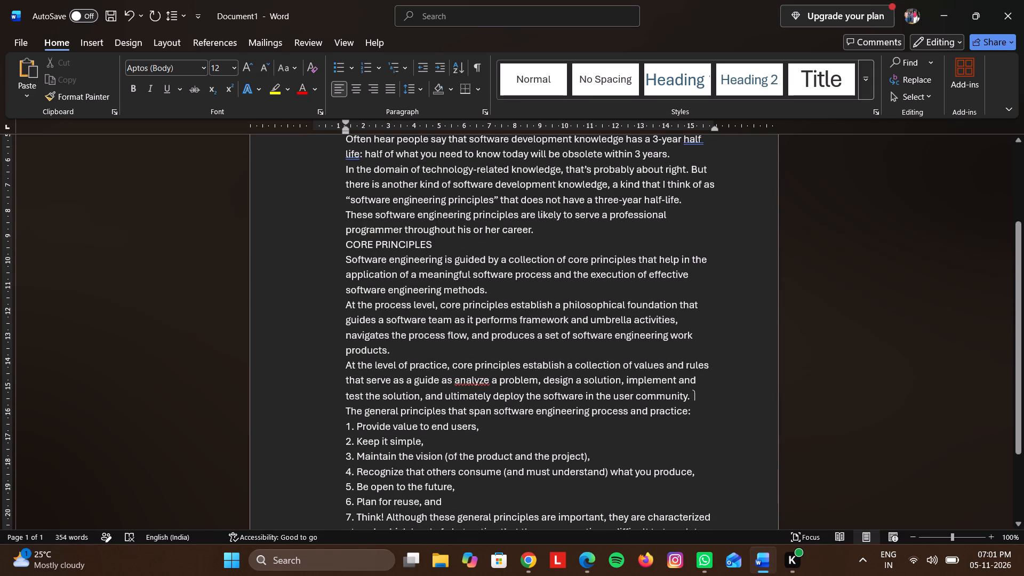
Put "The general principles that span software engineering process and practice" on its own line and delete its stray bullet mark.
click(693, 397)
key(Return)
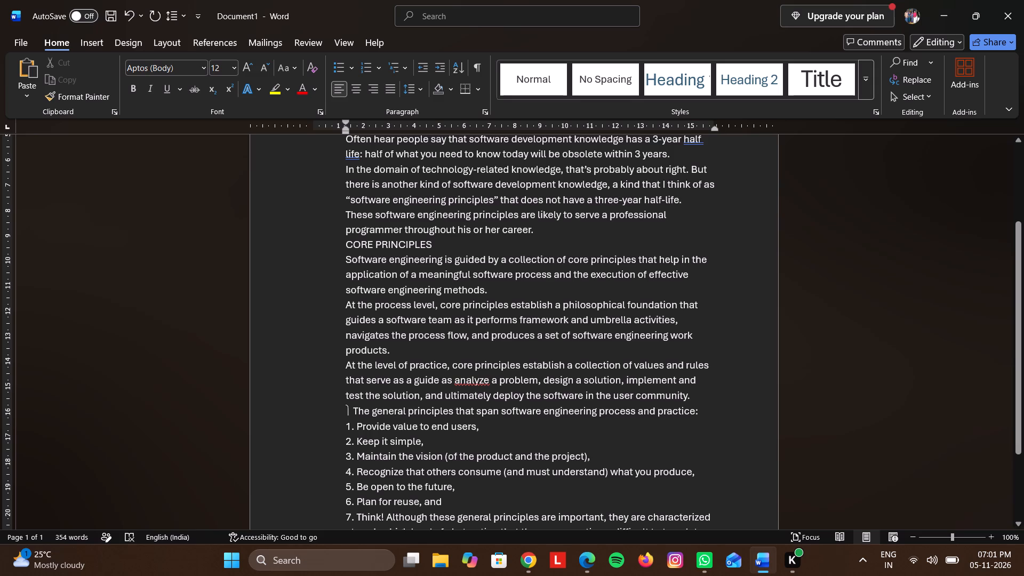
click(355, 412)
key(BackSpace)
key(BackSpace)
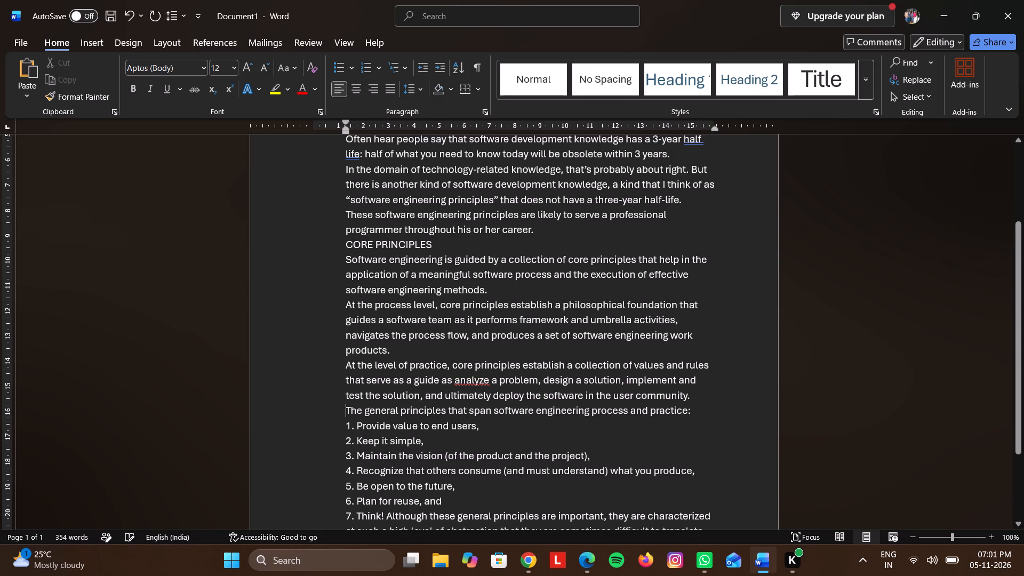
Apply arrowhead bullets to the answer lines from "Many software practitioners" through "The general principles that span software engineering process and practice".
drag(698, 409, 526, 308)
scroll(615, 321, up, 4)
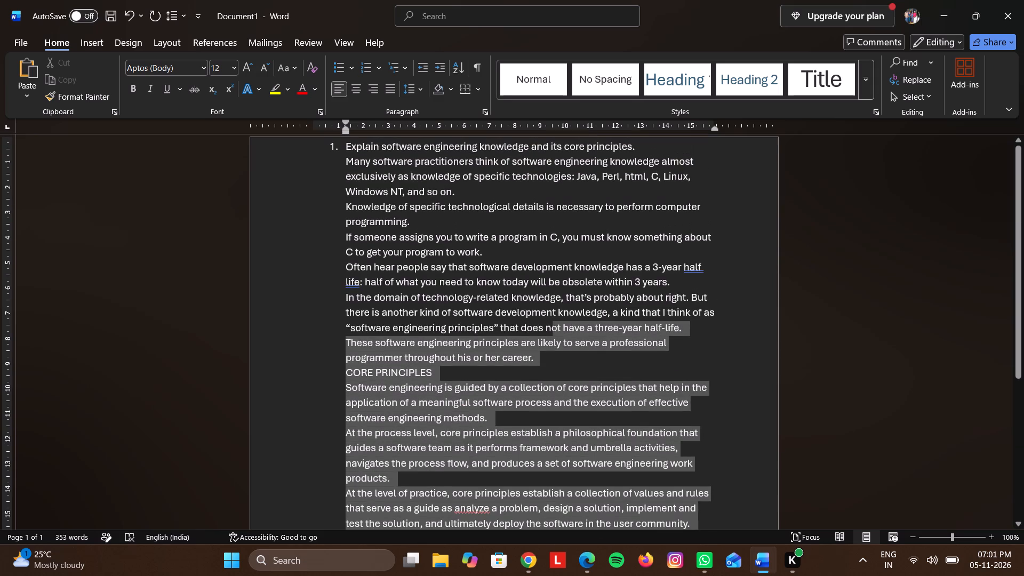
drag(526, 308, 353, 164)
scroll(478, 265, up, 2)
click(354, 60)
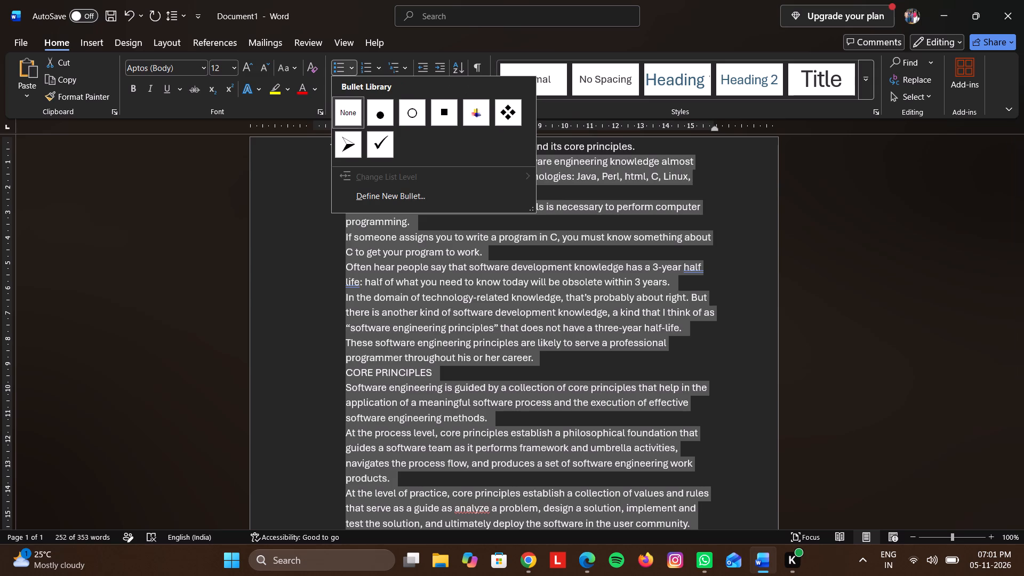
click(343, 148)
click(426, 334)
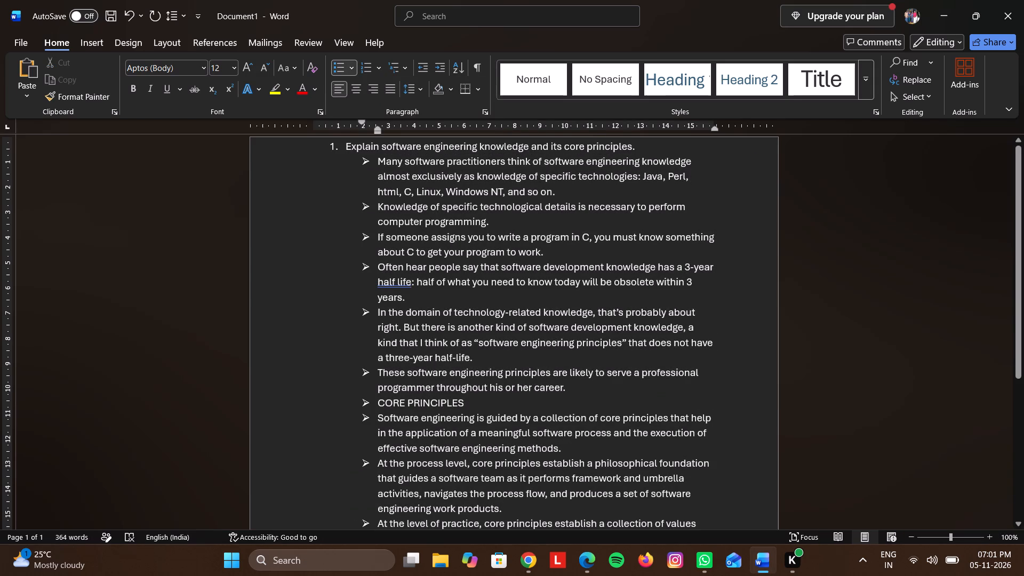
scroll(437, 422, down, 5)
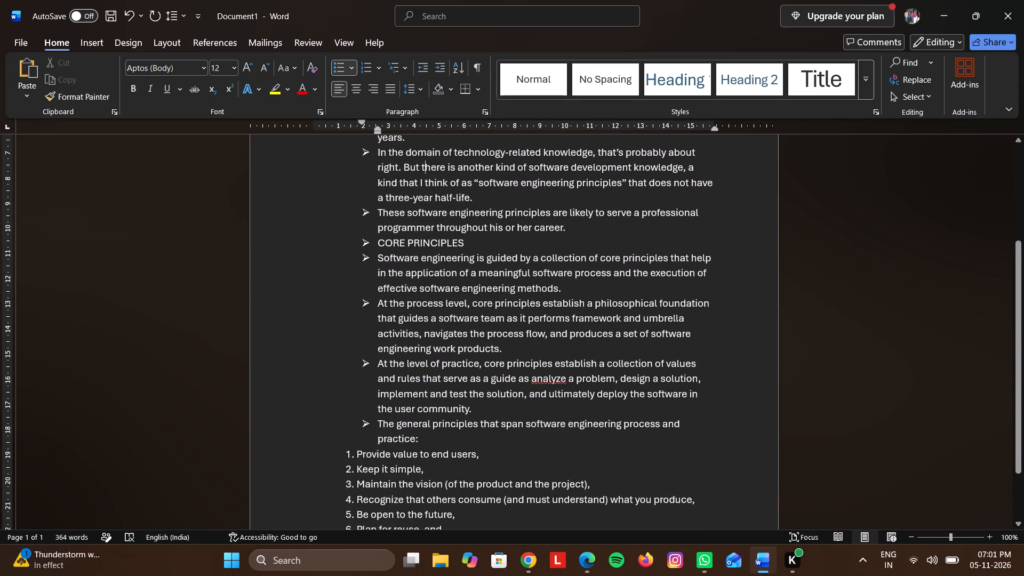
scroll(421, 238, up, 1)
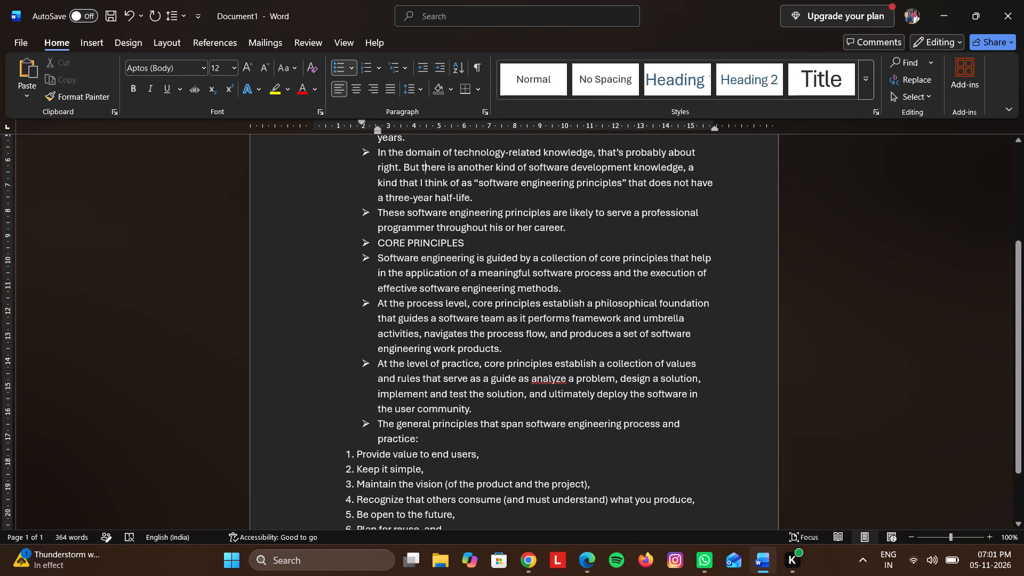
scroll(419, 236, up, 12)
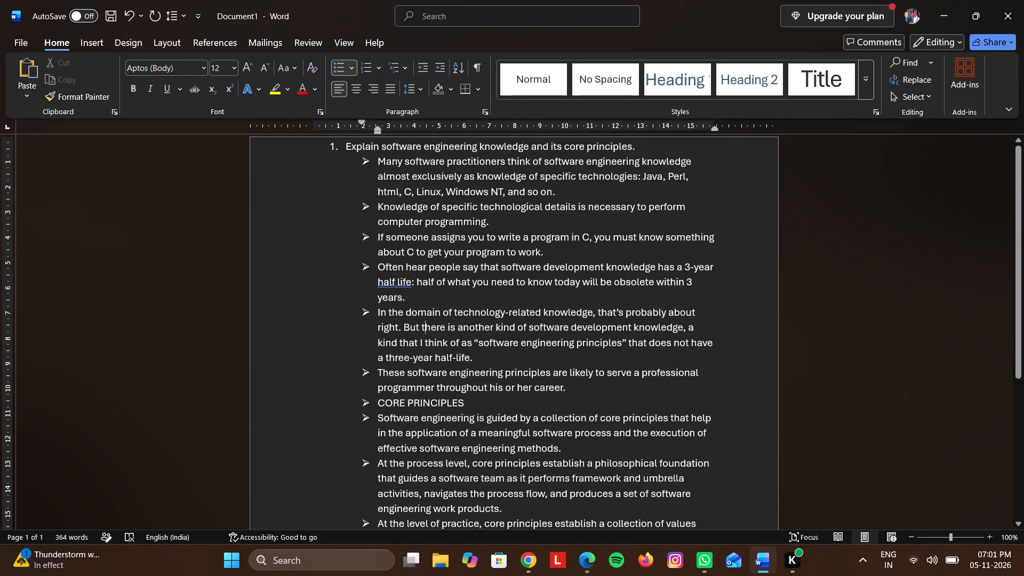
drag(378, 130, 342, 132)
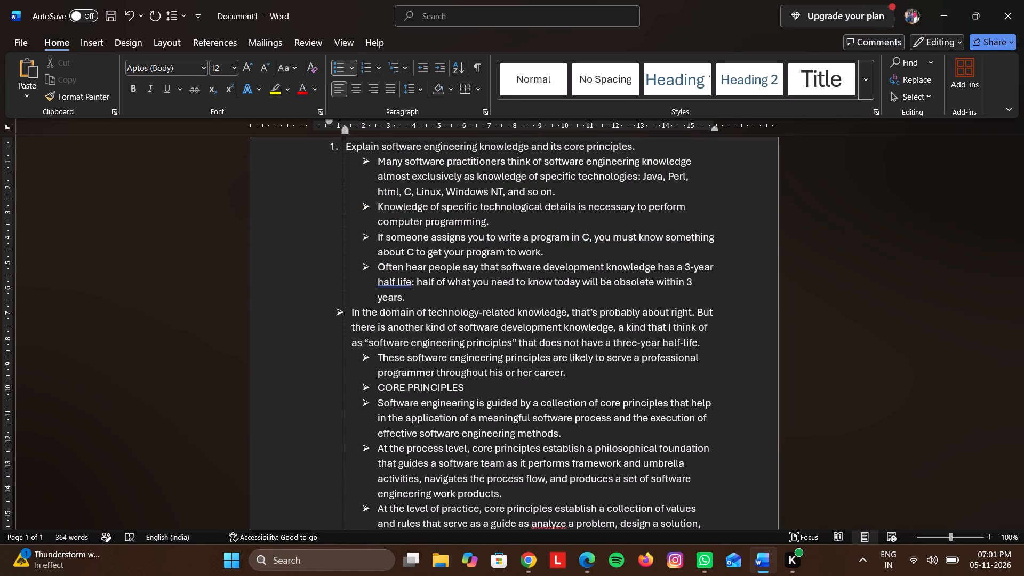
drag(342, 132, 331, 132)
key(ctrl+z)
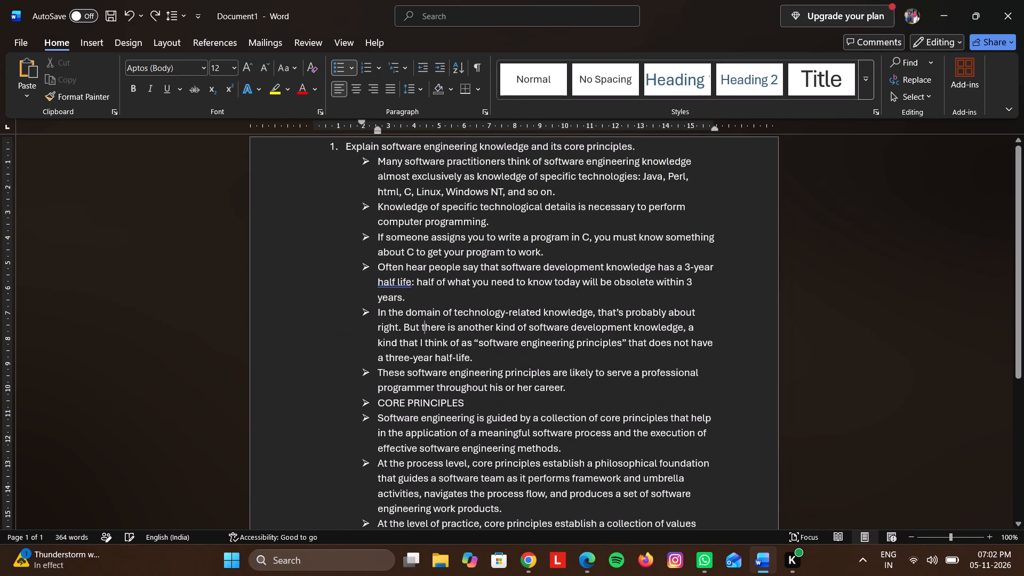
Move the left indent of all arrowhead-bulleted lines, from "Many software practitioners" through "The general principles", out to 0 cm.
click(442, 353)
scroll(492, 423, down, 3)
scroll(513, 474, down, 3)
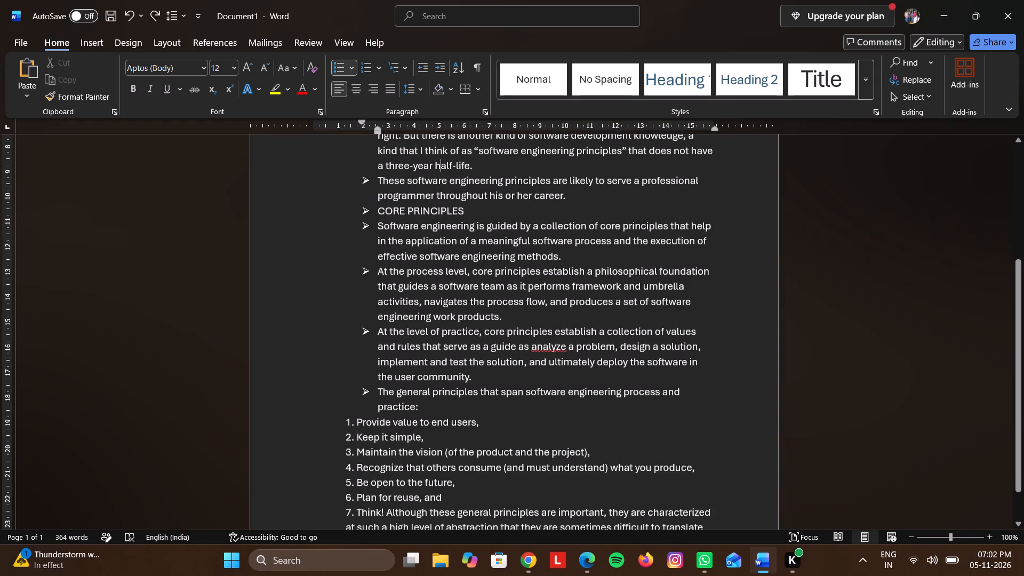
drag(432, 410, 397, 323)
scroll(404, 329, up, 5)
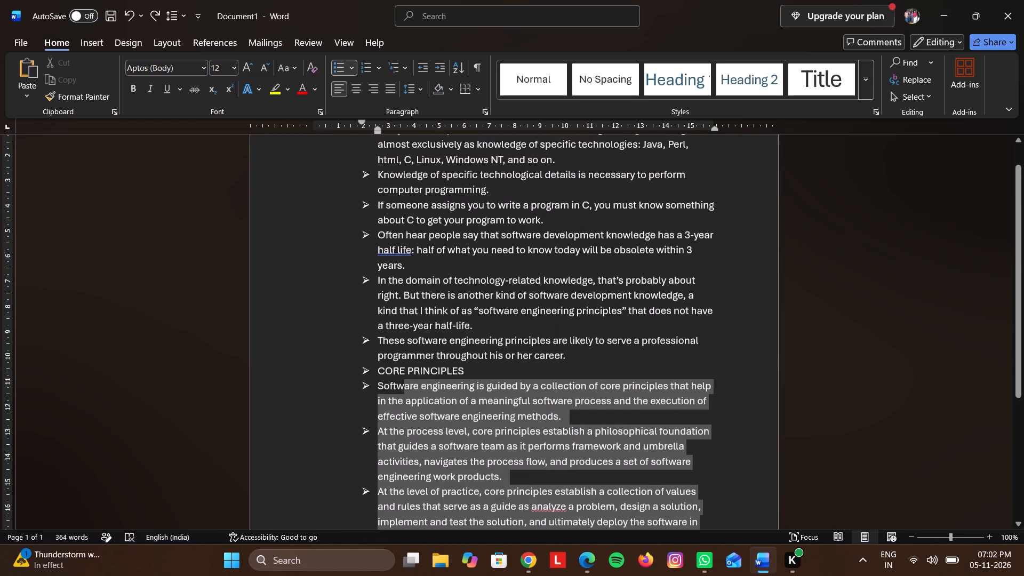
drag(397, 323, 378, 163)
scroll(409, 285, up, 5)
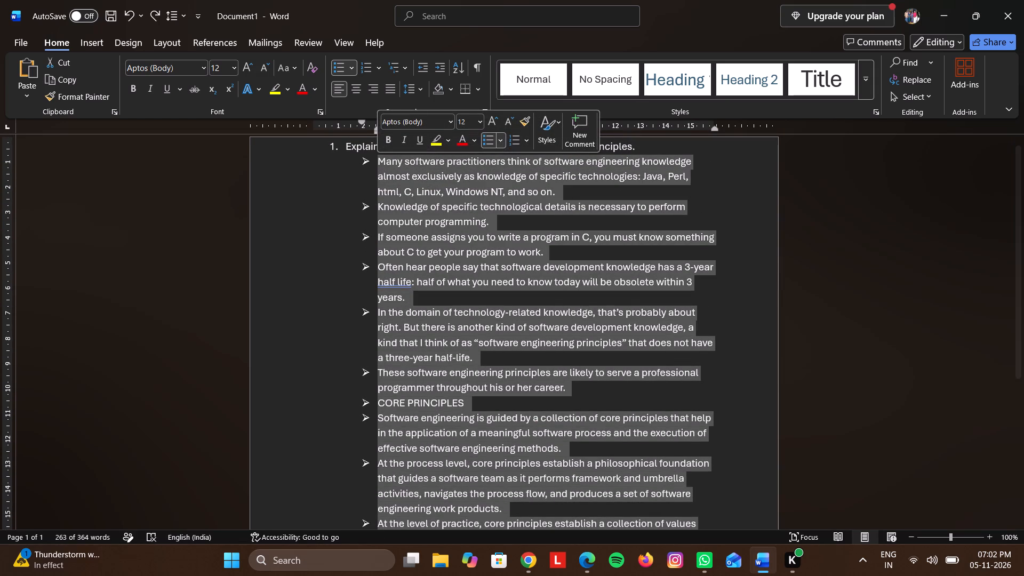
drag(376, 131, 316, 140)
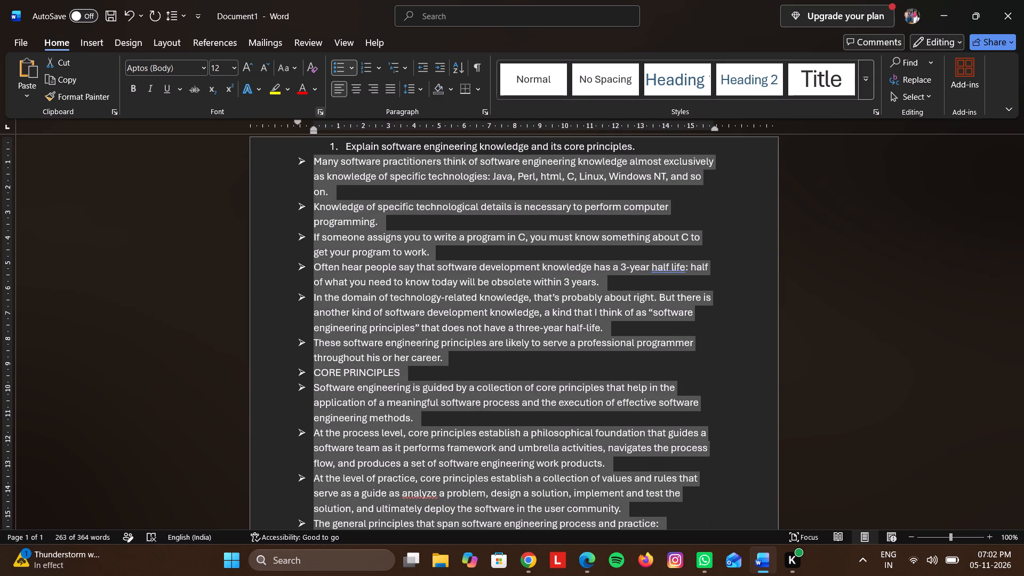
Widen the text area by moving the left page margin outward about 0.5 cm and the right margin about 1 cm.
drag(311, 122, 309, 123)
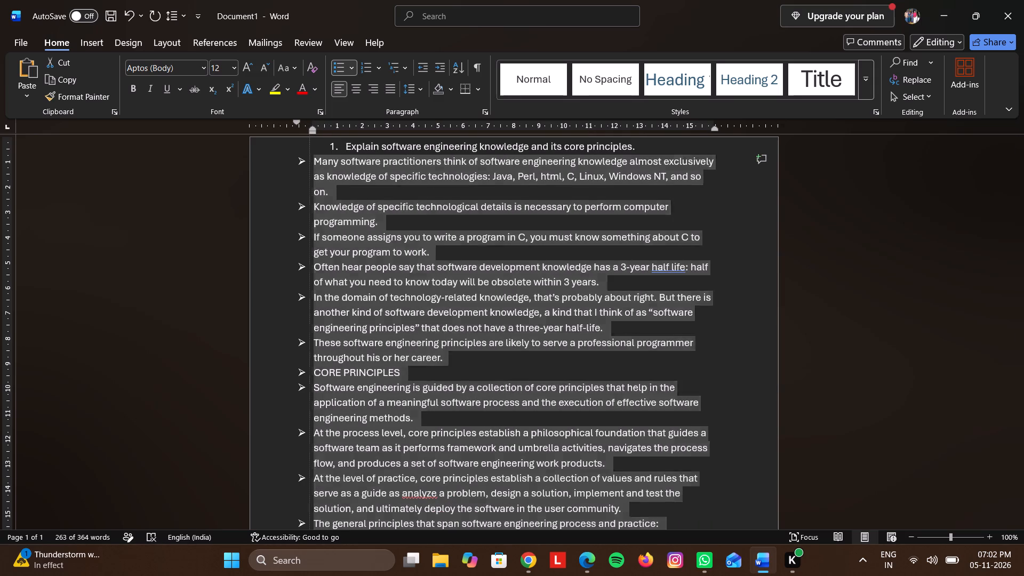
drag(309, 123, 302, 124)
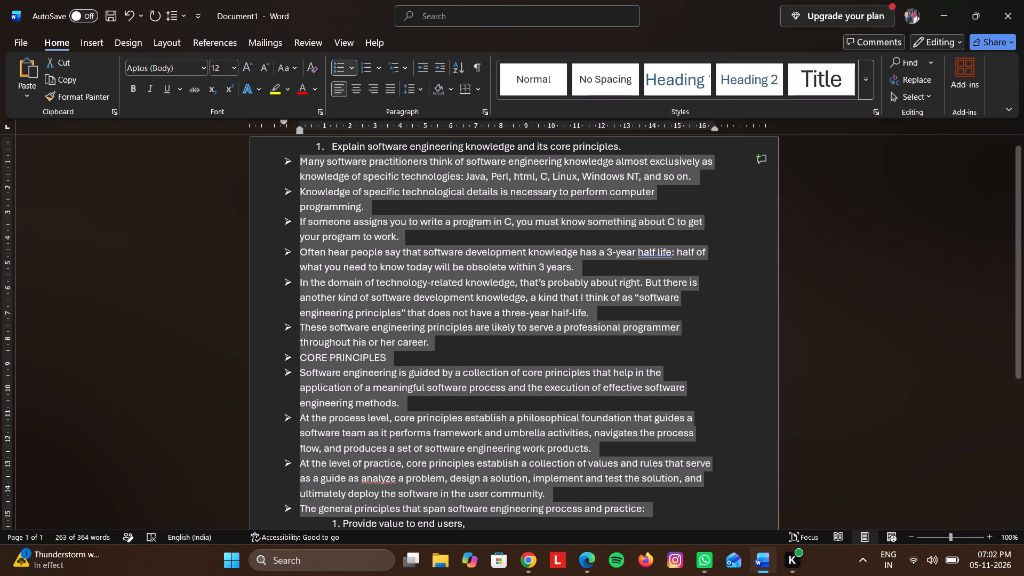
drag(713, 124, 745, 124)
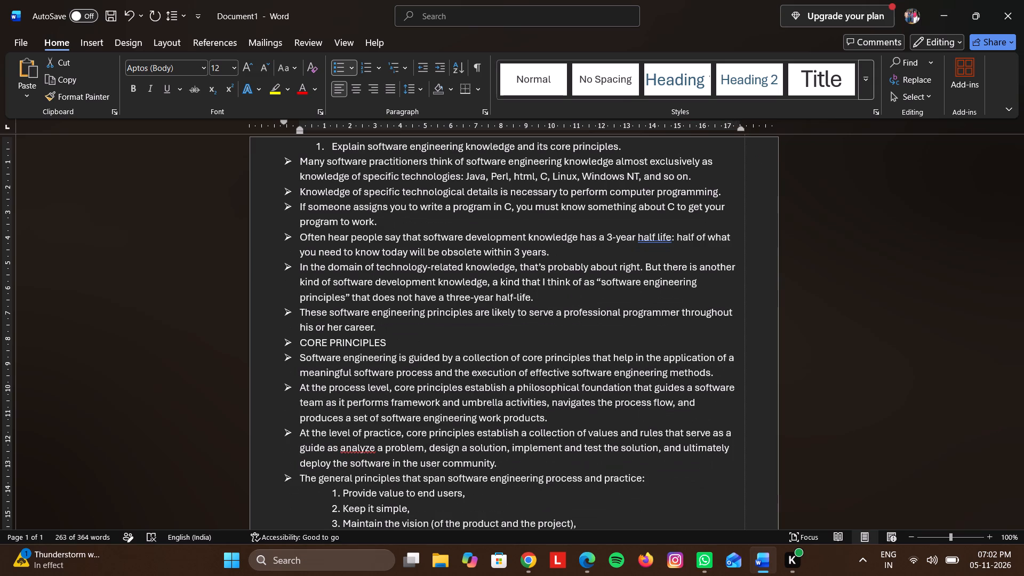
drag(745, 124, 739, 127)
Move the indent of the numbered question line "Explain software engineering knowledge and its core principles" out to align with the bullets.
scroll(387, 155, up, 2)
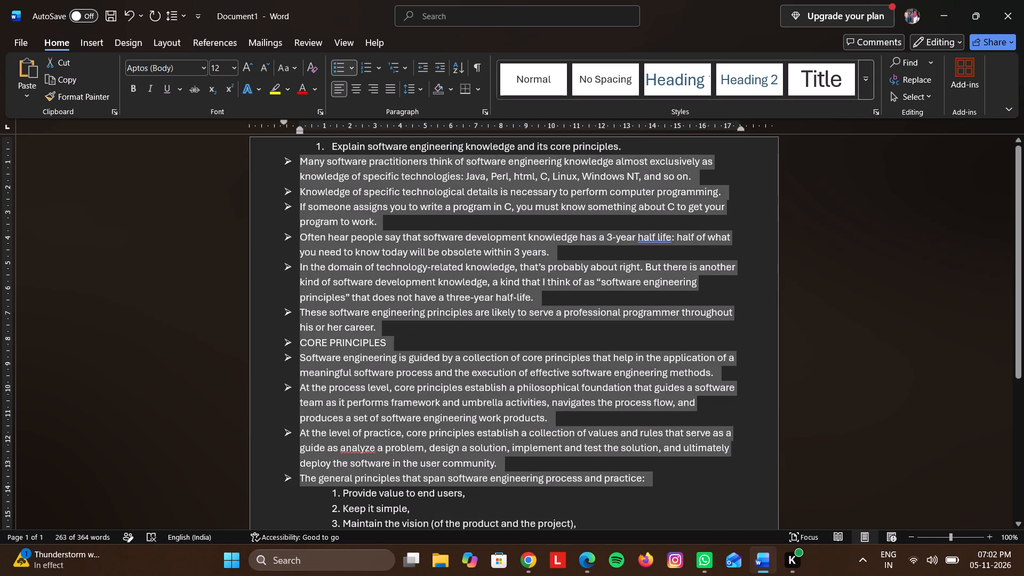
click(316, 146)
drag(332, 130, 299, 140)
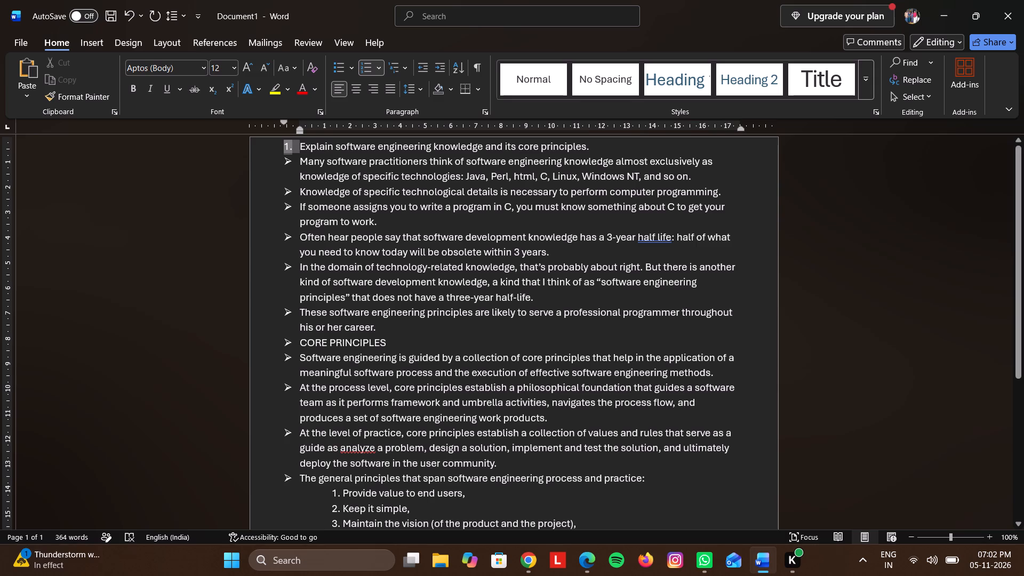
Move the left indent of the seven numbered principles, from "Provide value to end users" through "Think!", out to 0 cm.
scroll(451, 296, down, 5)
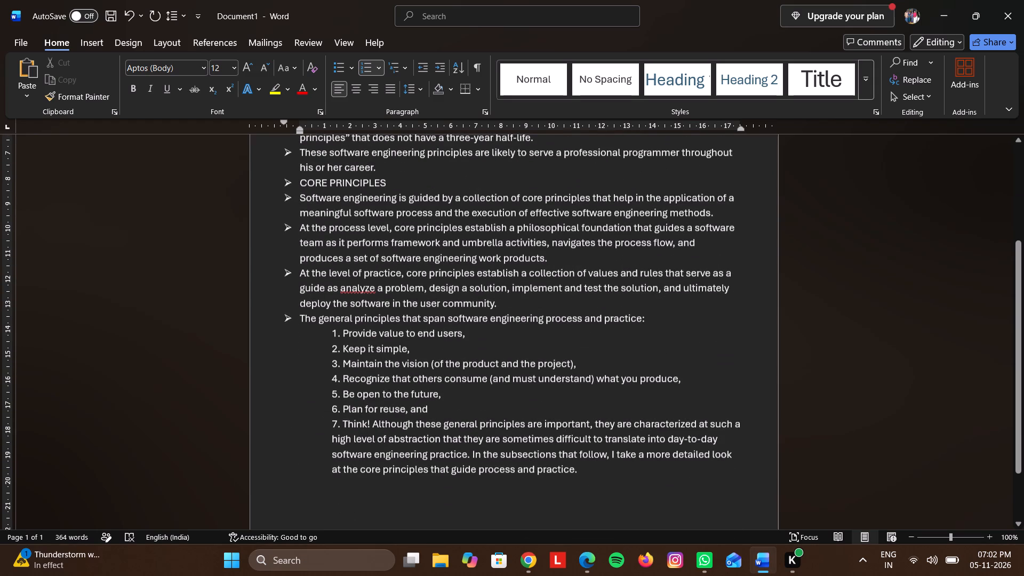
click(333, 335)
drag(327, 333, 555, 461)
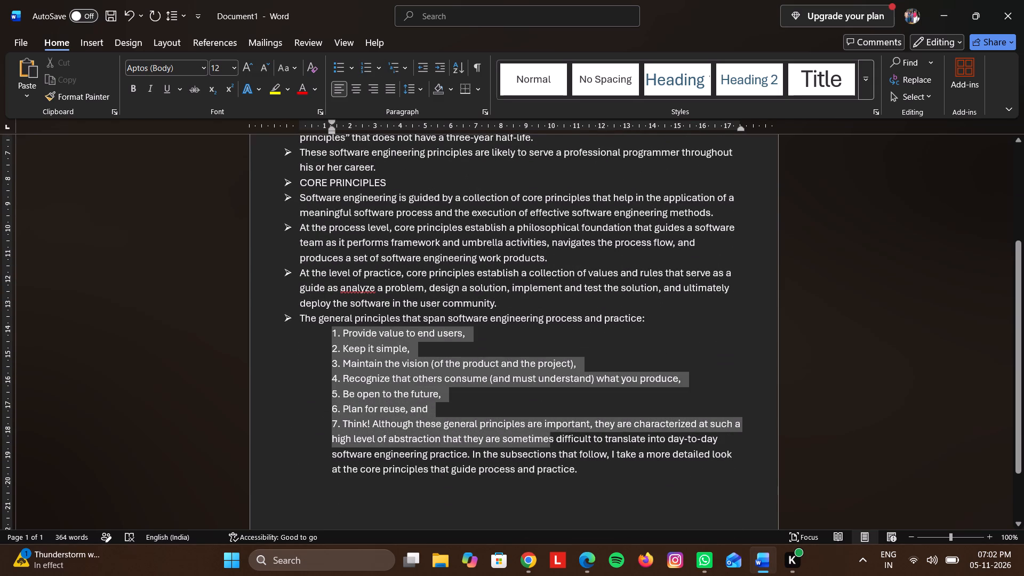
drag(555, 461, 578, 476)
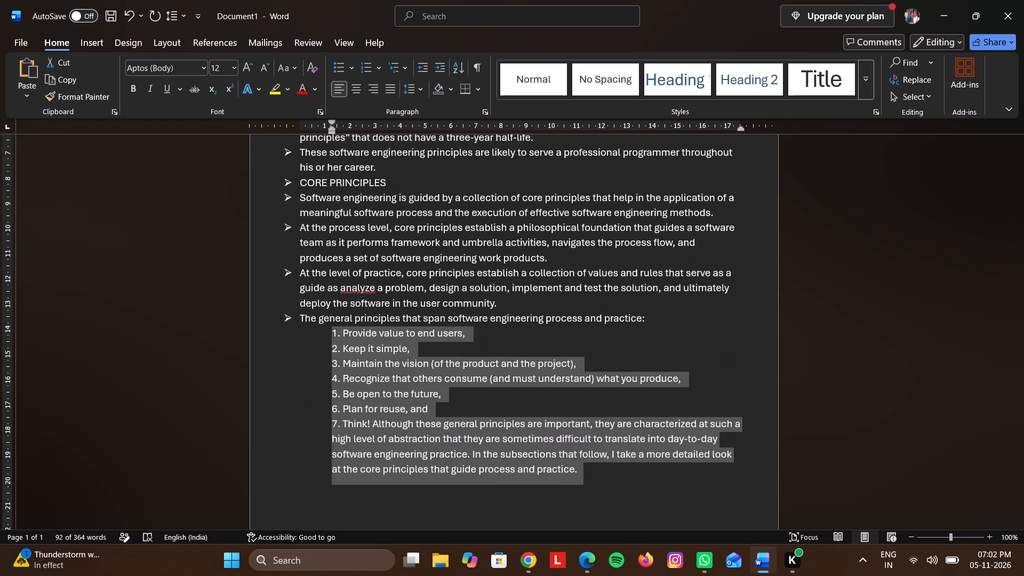
drag(331, 129, 304, 134)
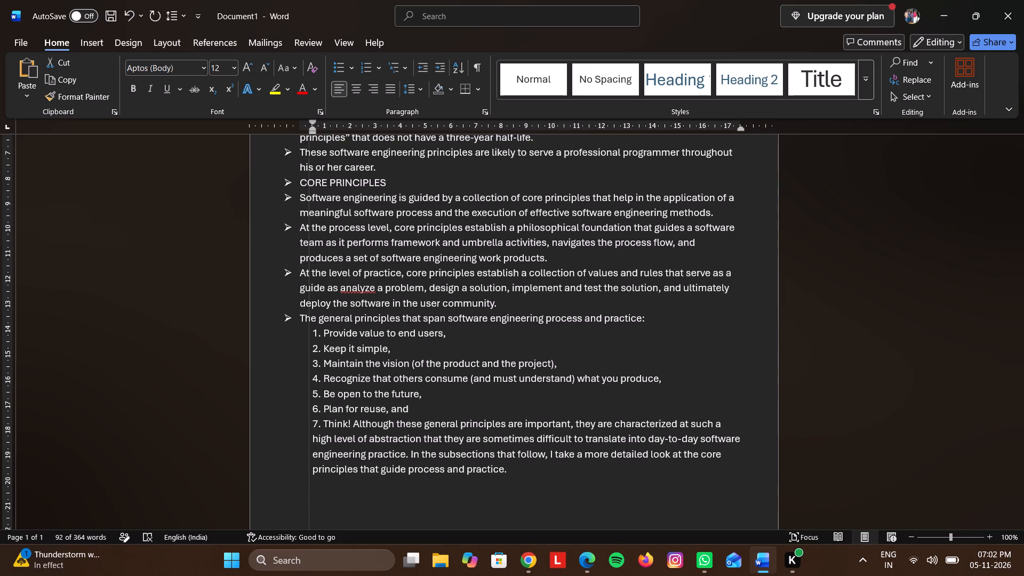
drag(304, 134, 302, 135)
Set the whole document to Times New Roman with 1.5 line spacing.
scroll(372, 245, up, 3)
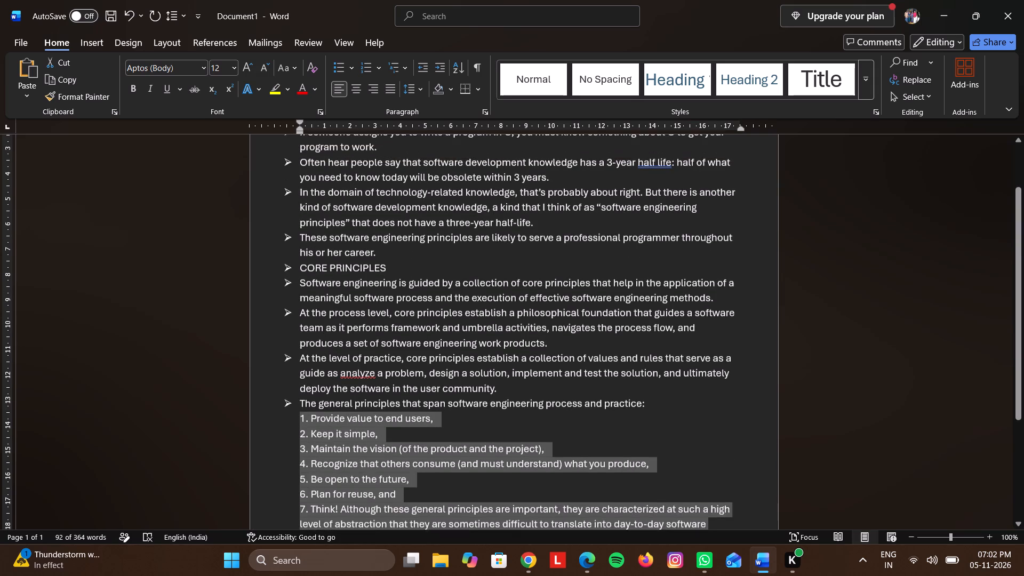
key(ctrl+a)
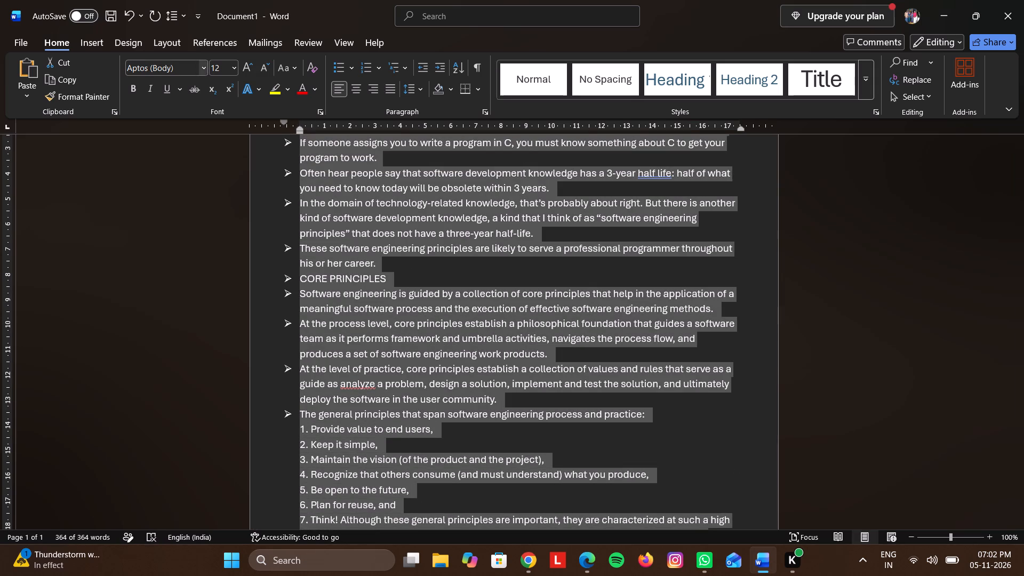
click(204, 68)
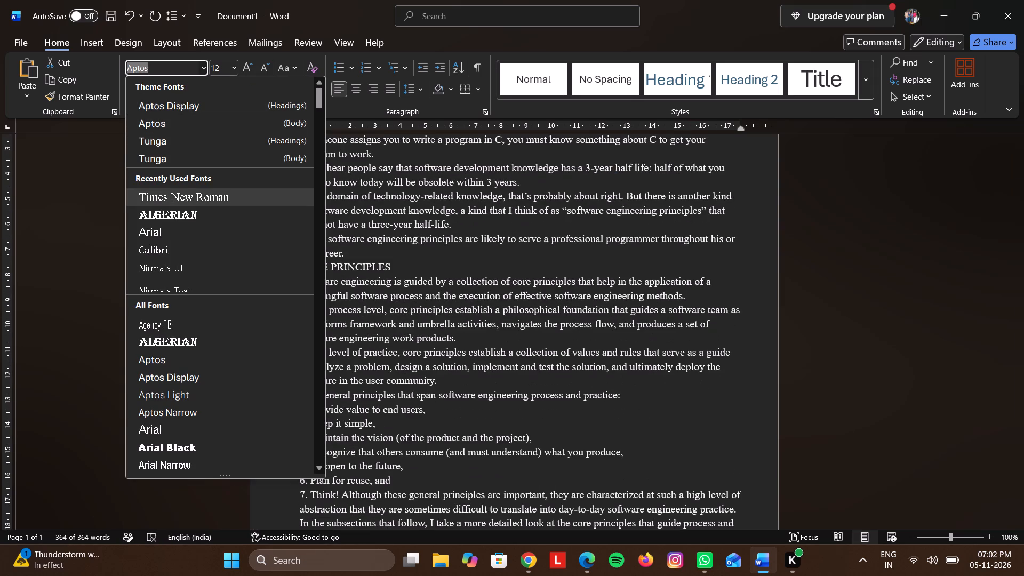
click(210, 200)
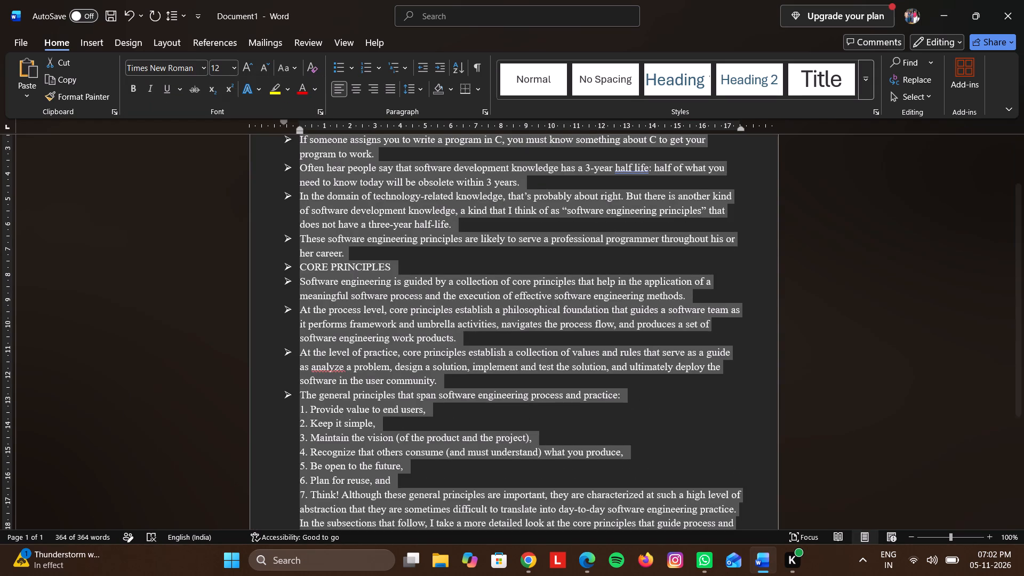
click(421, 90)
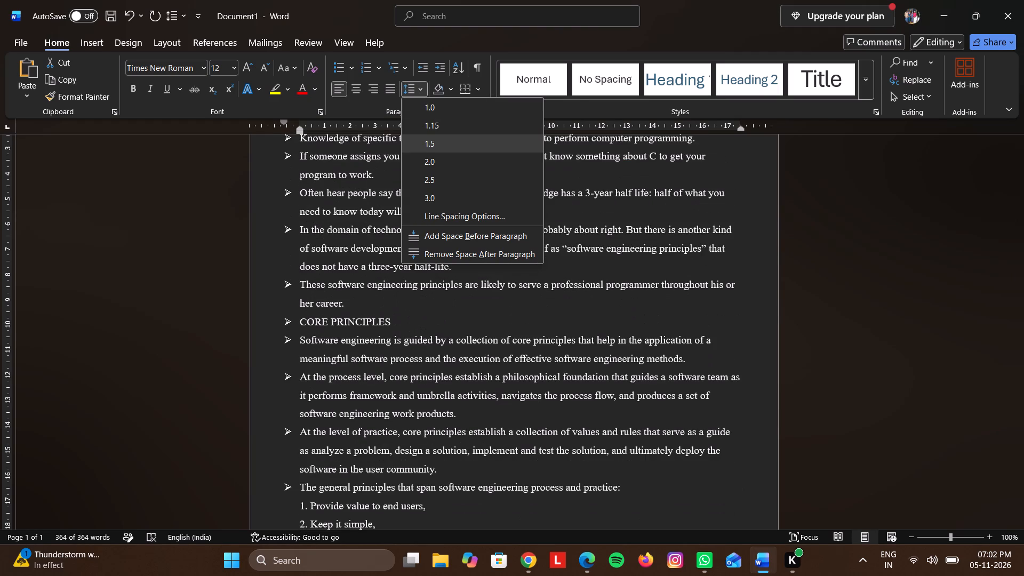
click(419, 145)
Justify all text in the document and clear the selection.
scroll(374, 386, down, 13)
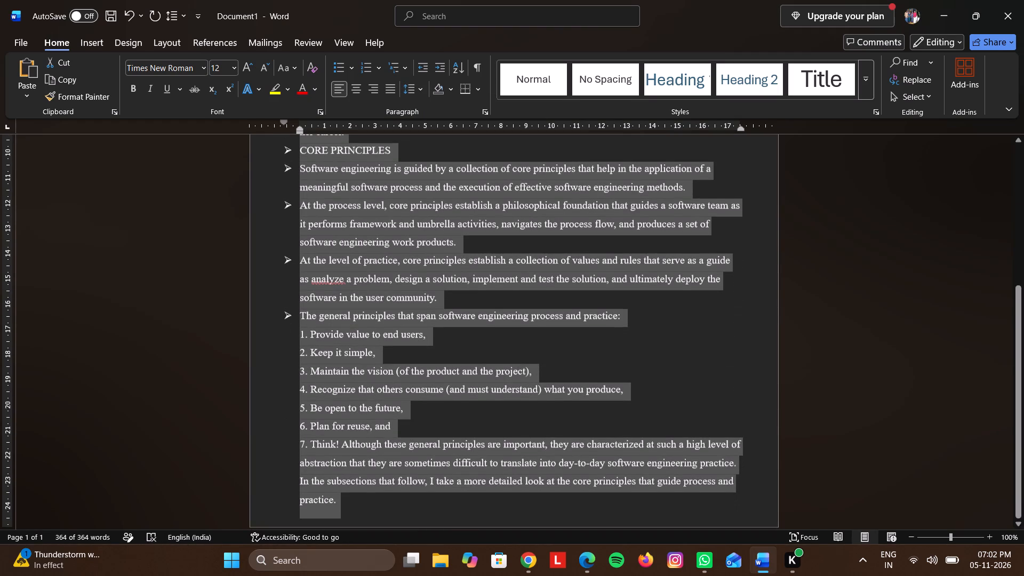
scroll(379, 377, down, 8)
scroll(390, 372, up, 16)
scroll(393, 353, up, 6)
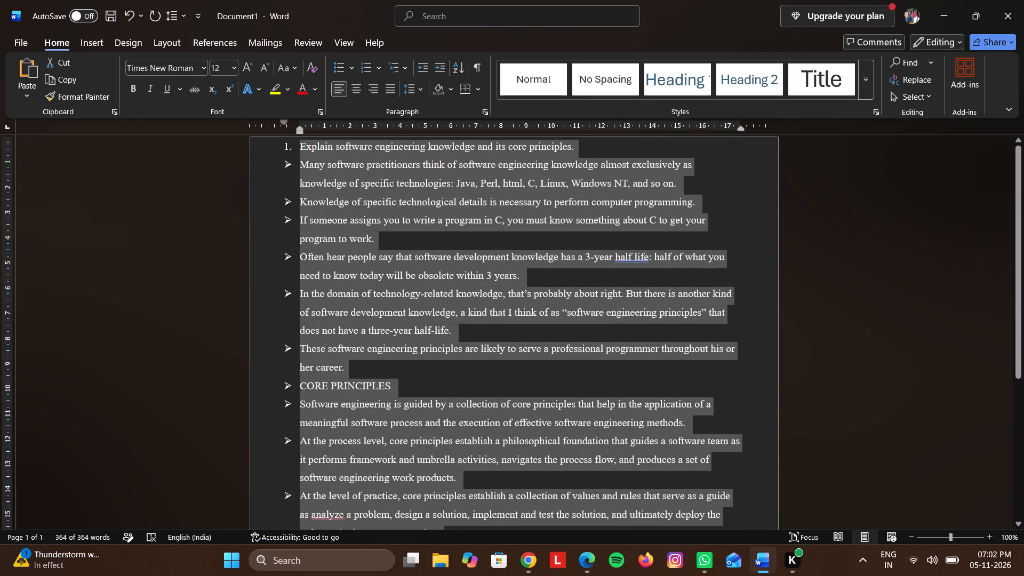
click(394, 86)
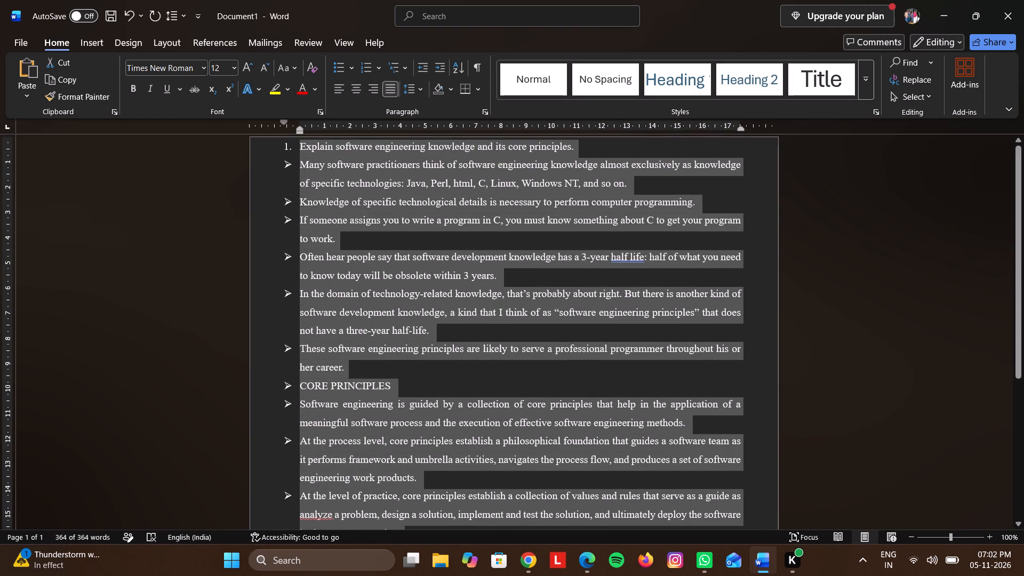
scroll(412, 263, up, 5)
click(410, 237)
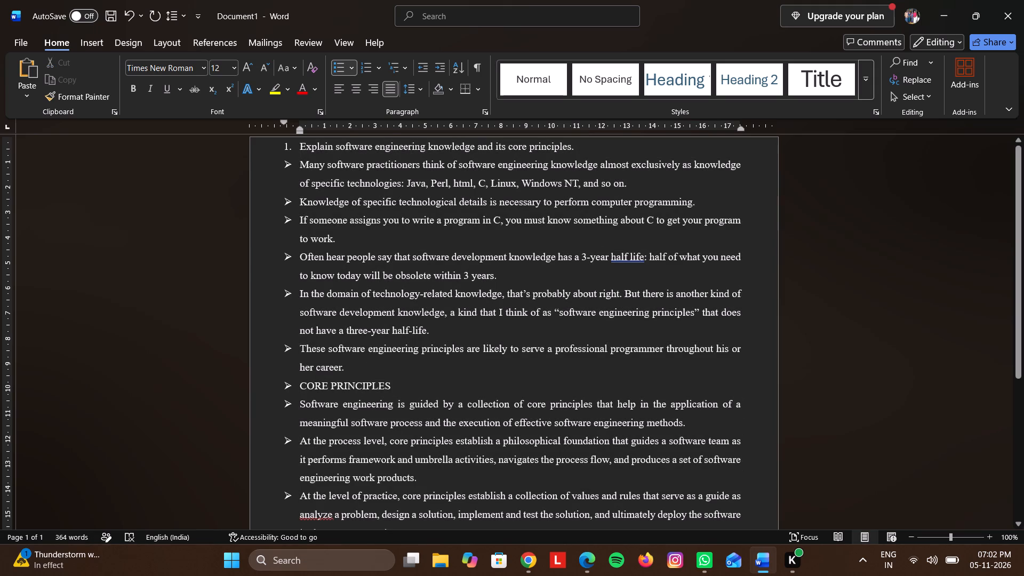
Make the question line "Explain software engineering knowledge and its core principles." bold.
drag(583, 149, 313, 143)
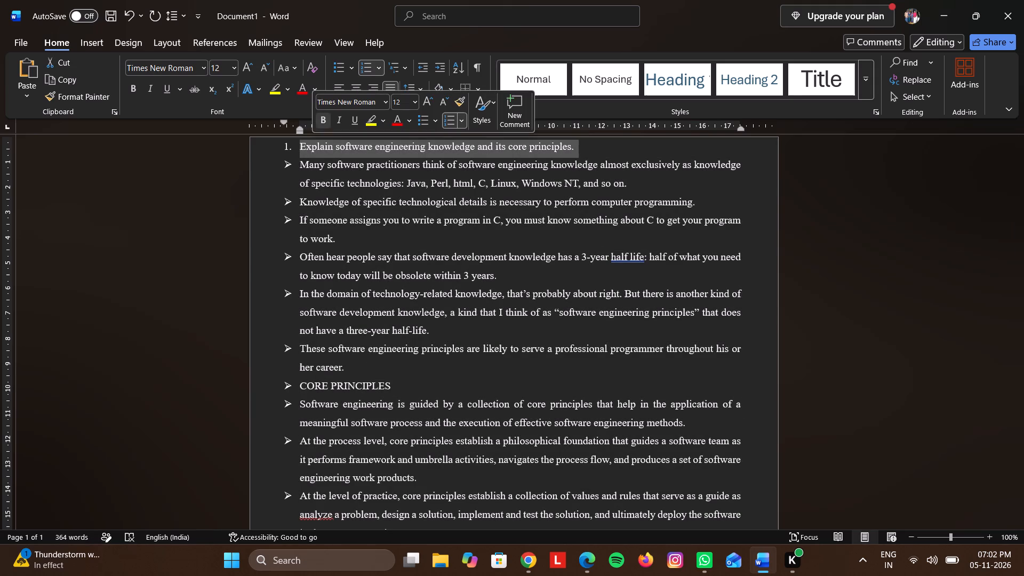
click(321, 123)
Make the "CORE PRINCIPLES" subheading bold.
scroll(375, 237, down, 7)
scroll(407, 210, up, 2)
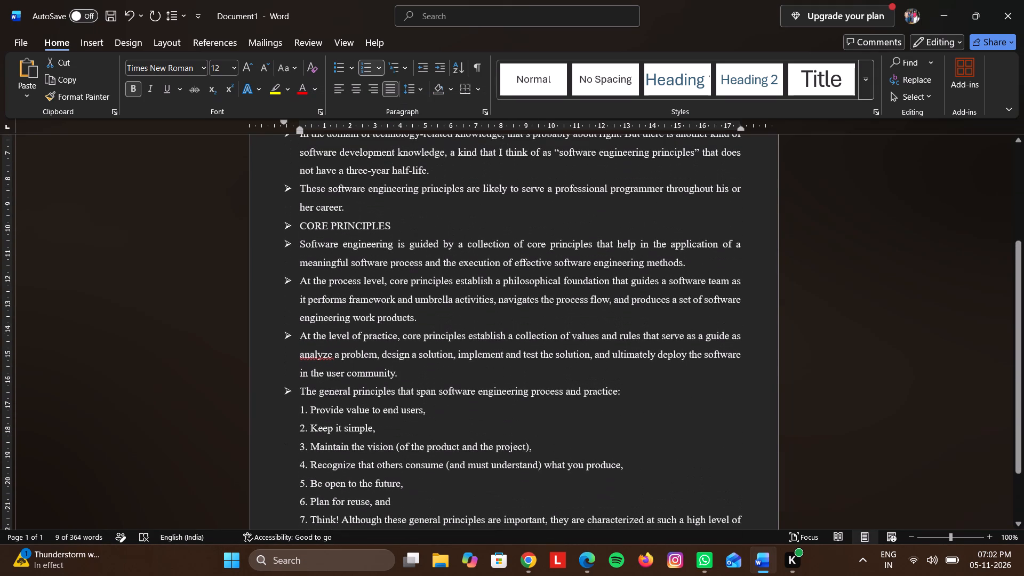
drag(398, 227, 298, 227)
click(307, 205)
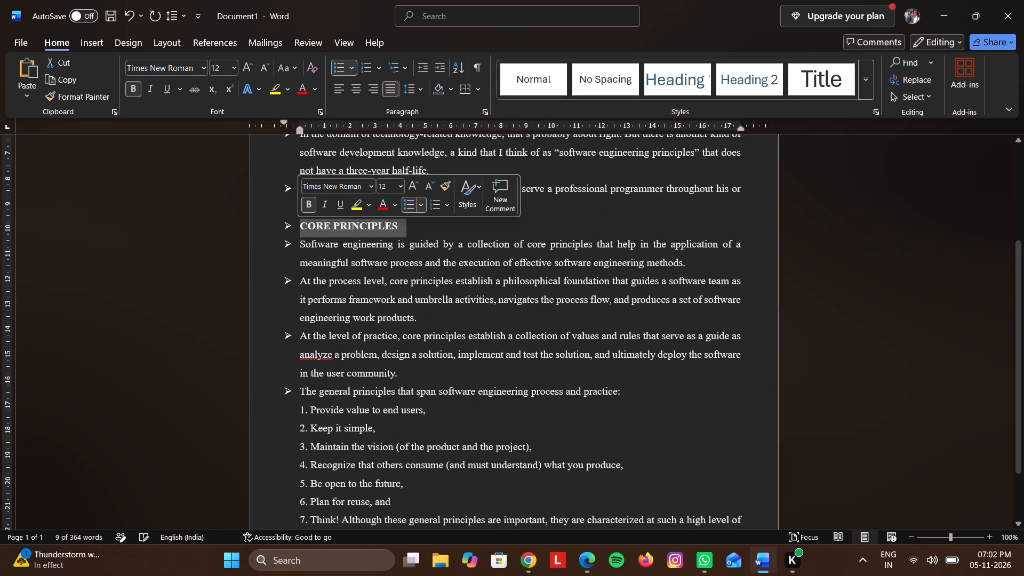
Remove the arrowhead bullet from the "CORE PRINCIPLES" subheading and align the line with the bullet text at 0 cm.
click(292, 226)
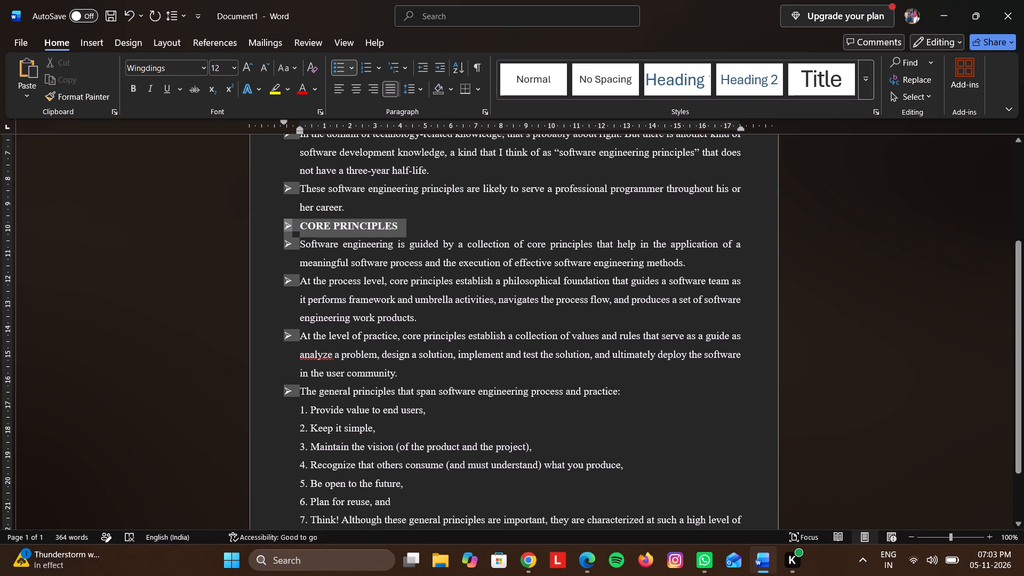
key(Delete)
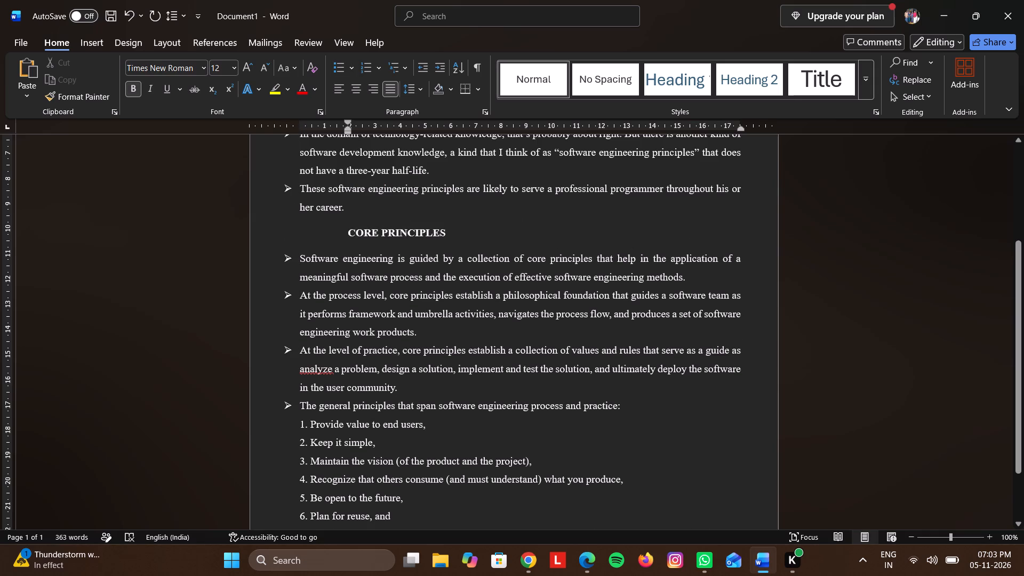
key(BackSpace)
Review the formatted answer from the question line down to the last numbered principle.
scroll(388, 262, up, 4)
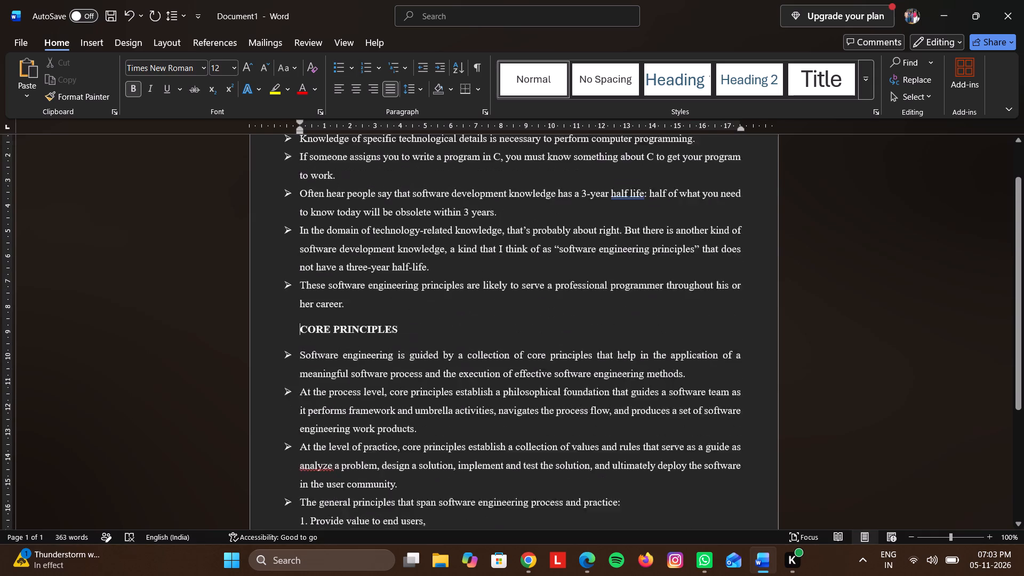
scroll(388, 262, up, 9)
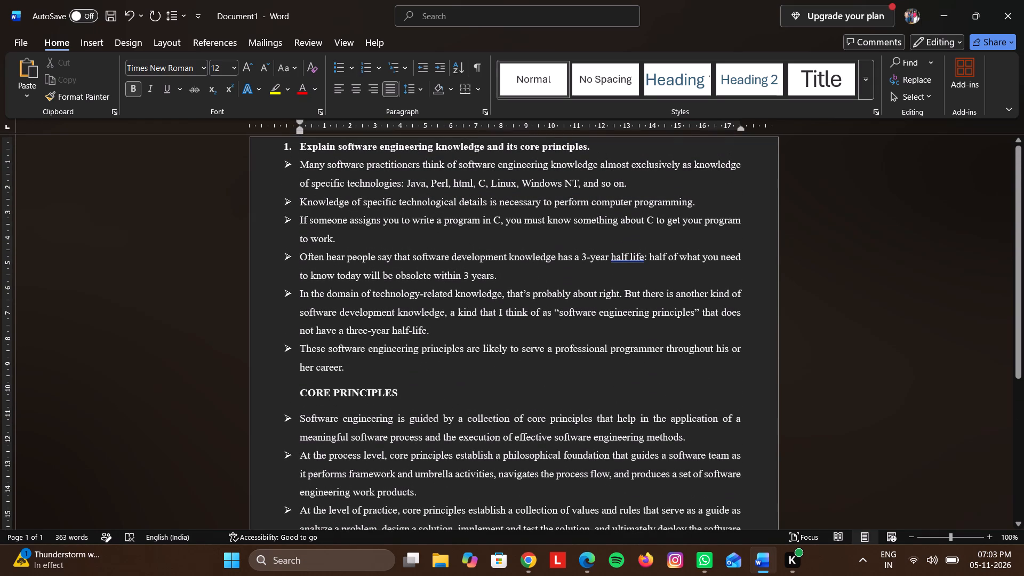
scroll(622, 229, up, 3)
scroll(305, 287, down, 4)
scroll(322, 330, up, 9)
scroll(322, 330, down, 5)
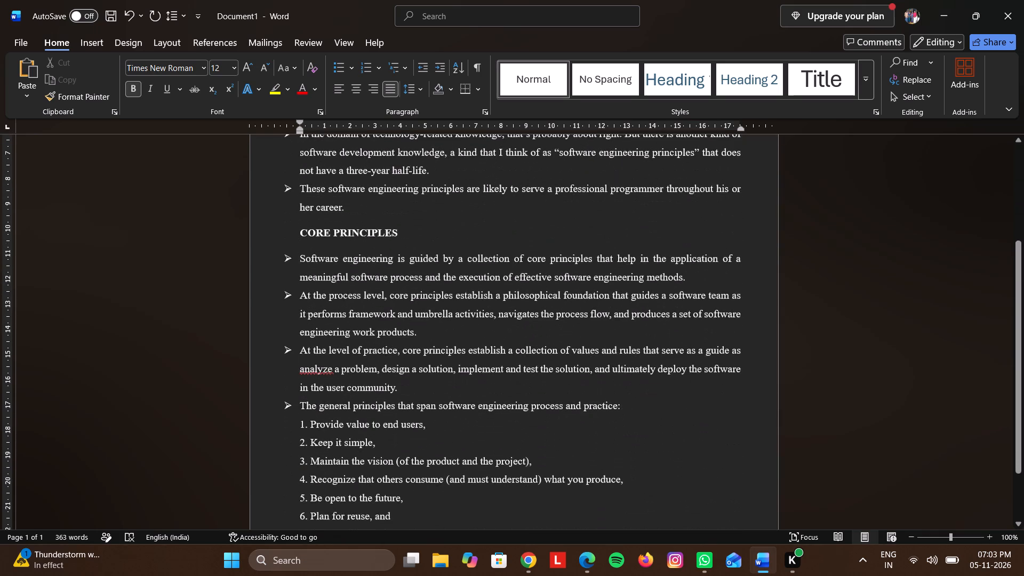
scroll(322, 330, down, 18)
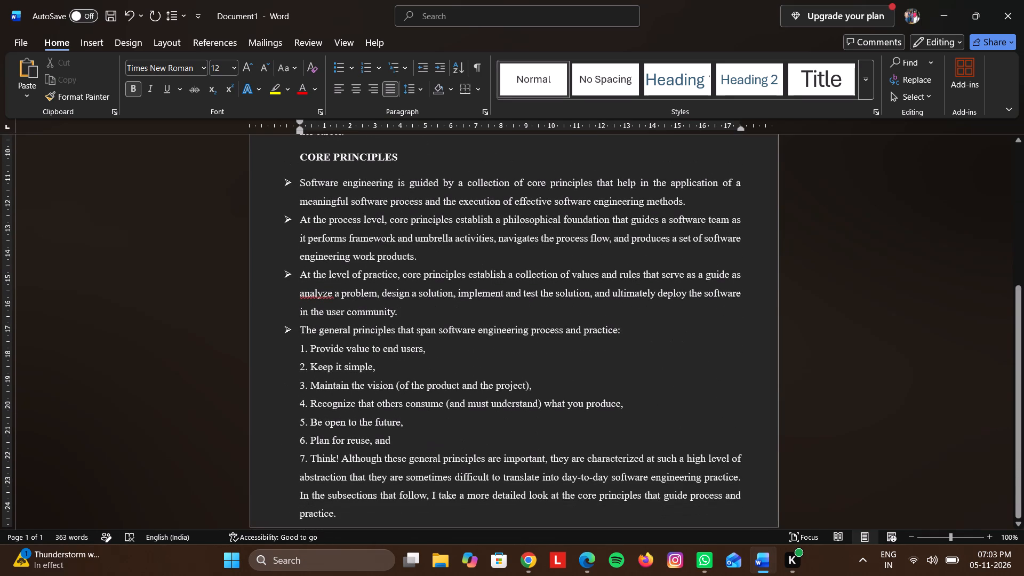
scroll(322, 330, down, 2)
Switch to Module 3.pdf in Edge and look at the CORE PRINCIPLES section and the text following it.
key(alt+Tab)
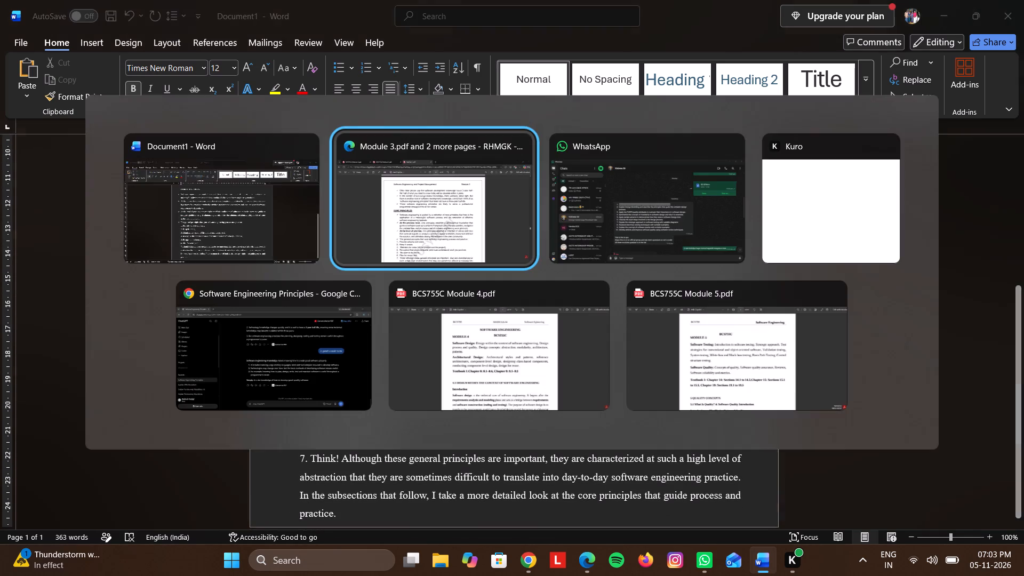
scroll(658, 349, down, 1)
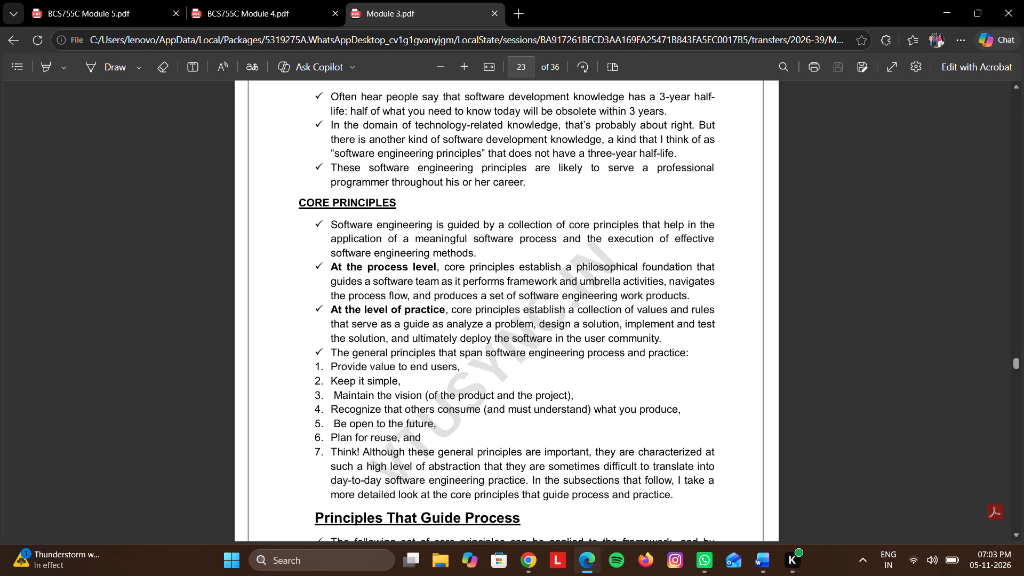
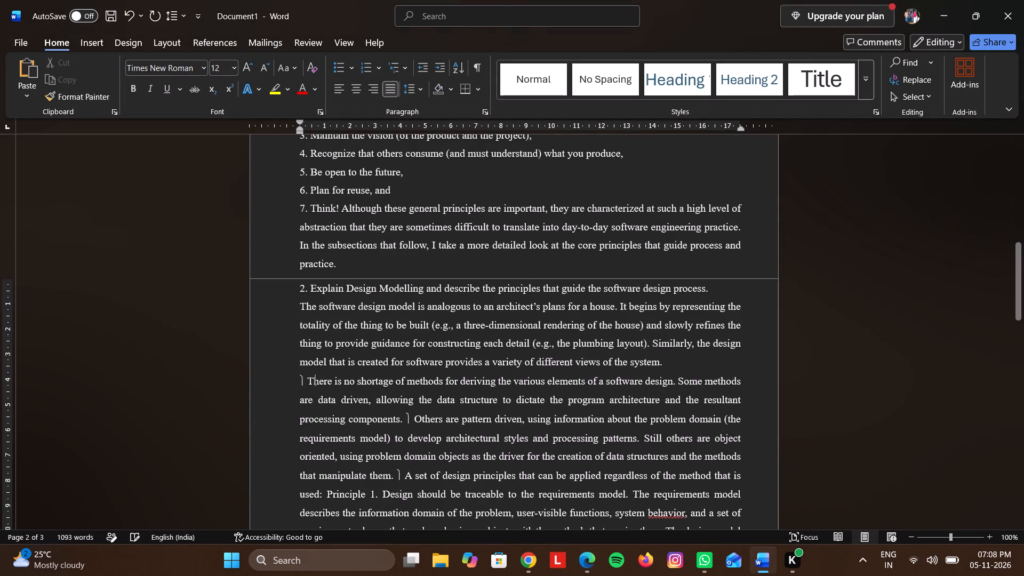
scroll(635, 426, down, 3)
key(Right)
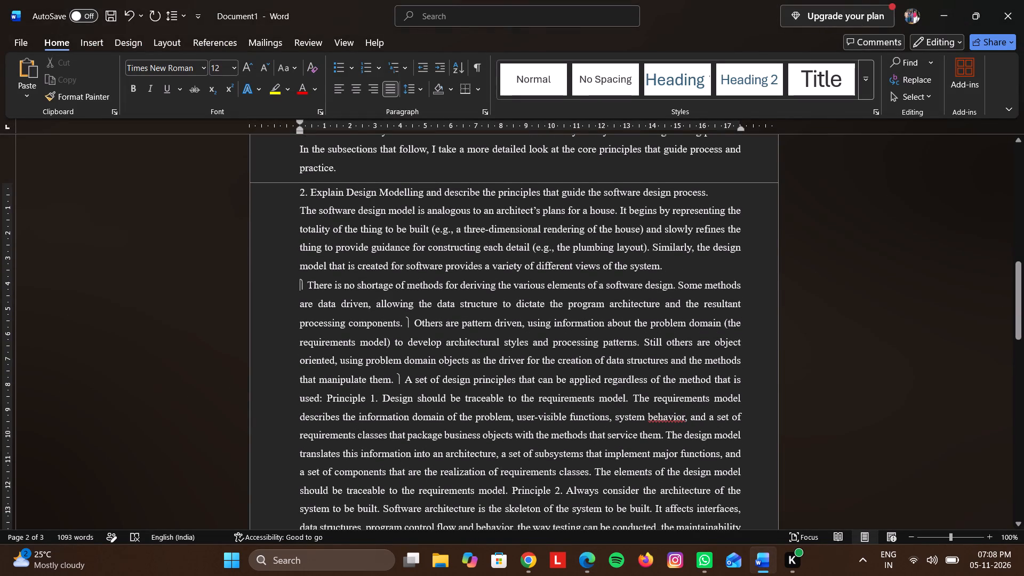
key(Right)
key(Return)
key(Return)
key(BackSpace)
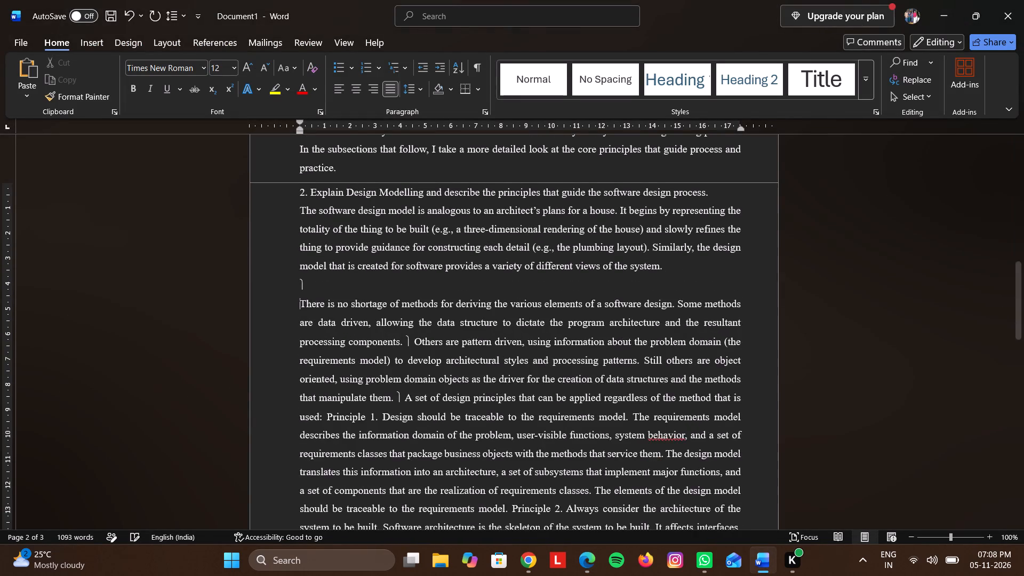
key(BackSpace)
key(BackSpace)
key(BackSpace)
Replace the stray bullet marks before "Others are pattern driven" and "A set of design principles" with paragraph breaks.
click(418, 323)
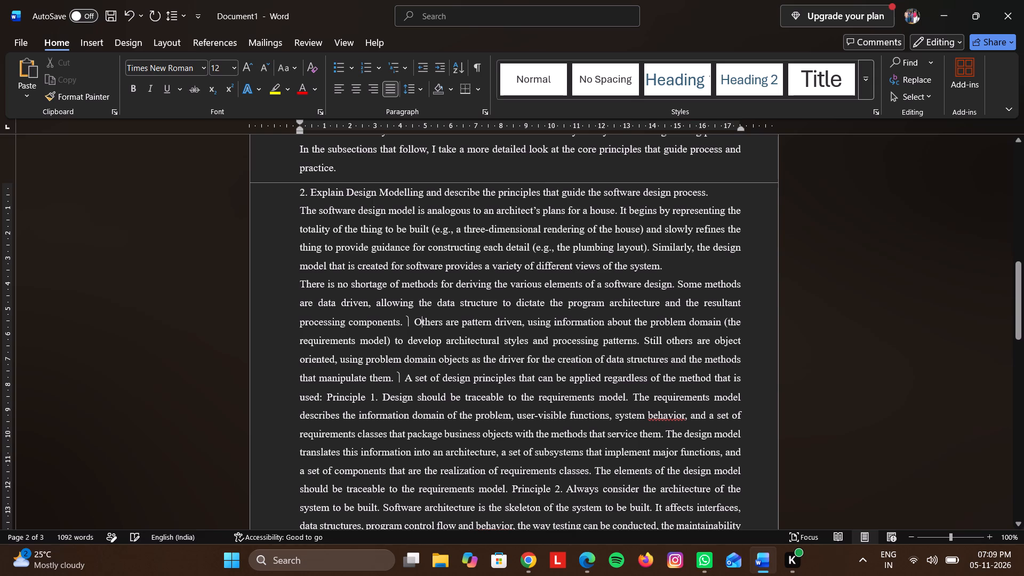
key(Left)
key(BackSpace)
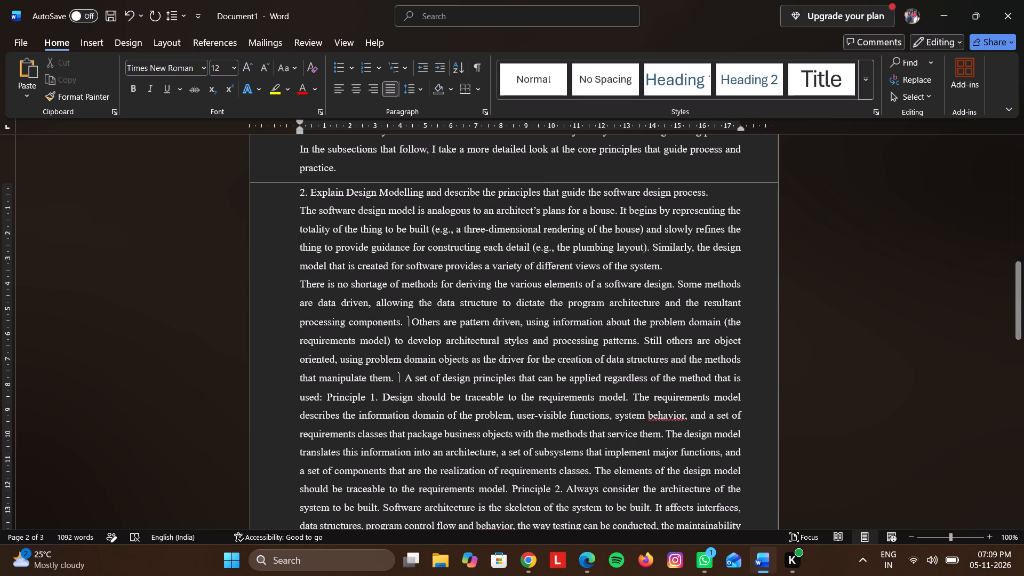
key(BackSpace)
key(Return)
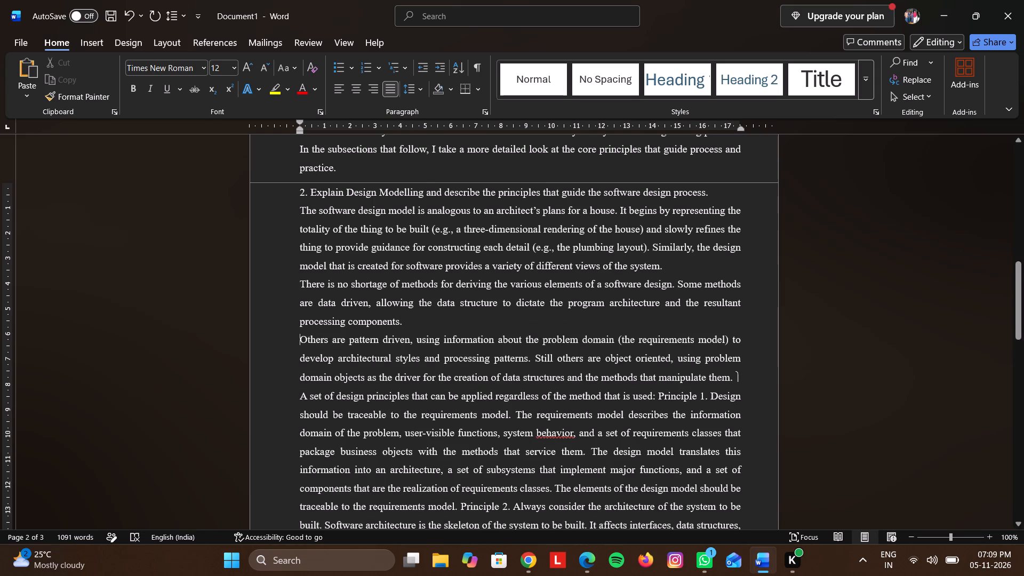
scroll(433, 388, down, 2)
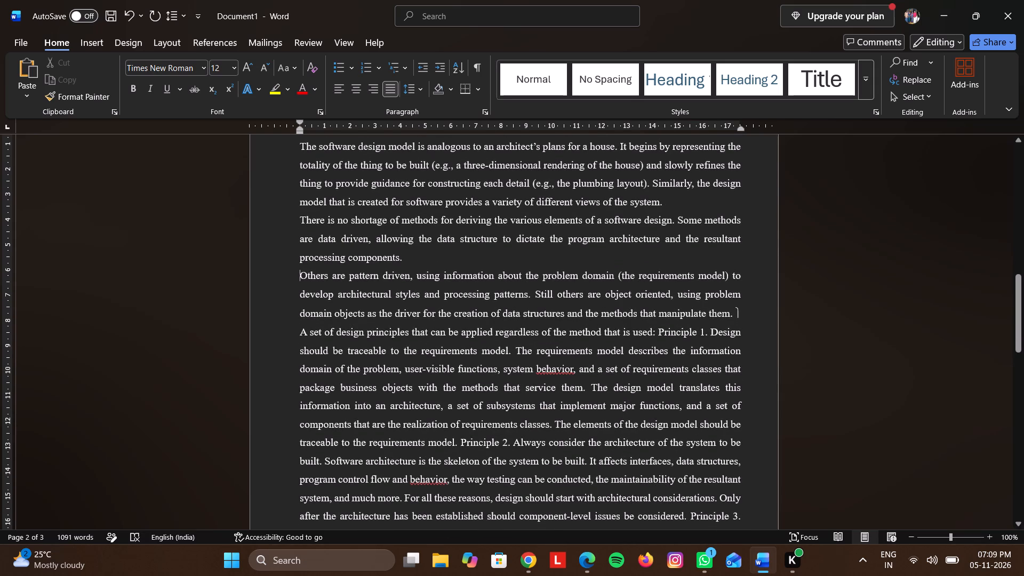
click(739, 315)
key(BackSpace)
key(BackSpace)
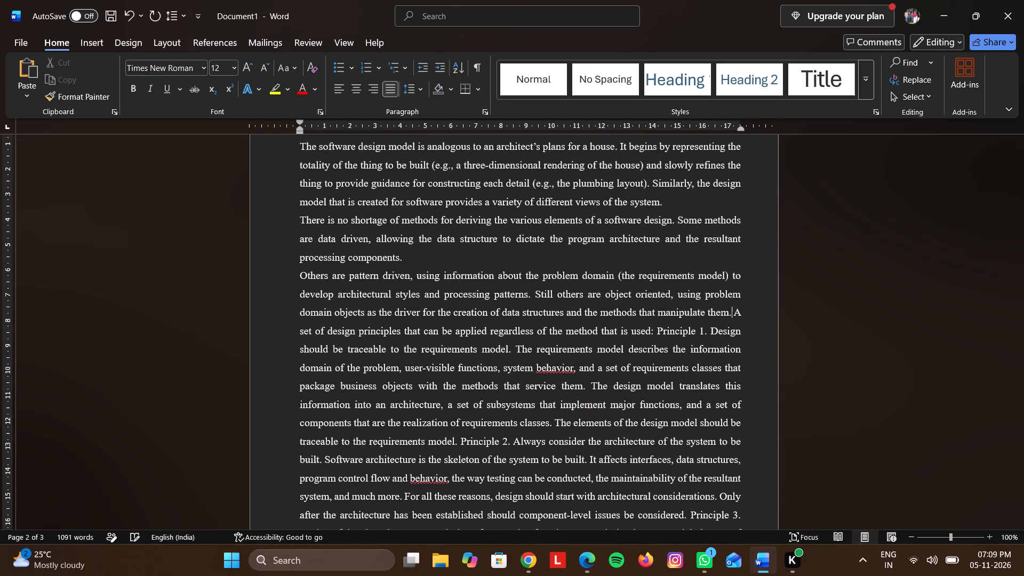
key(Return)
Put the Principle 1 heading on its own line, with its description starting a new paragraph at "The requirements model describes".
scroll(547, 369, down, 2)
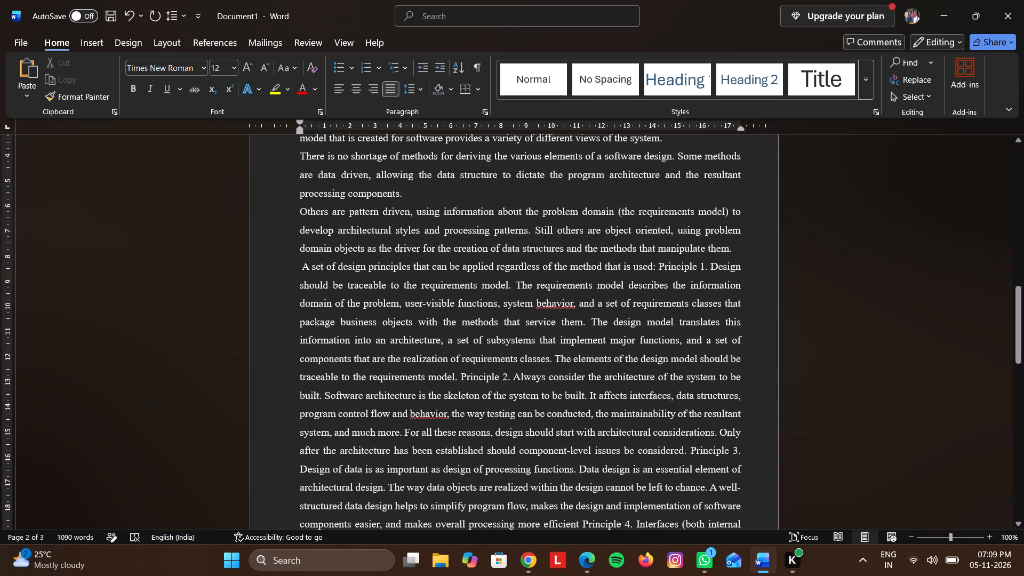
click(659, 268)
key(Return)
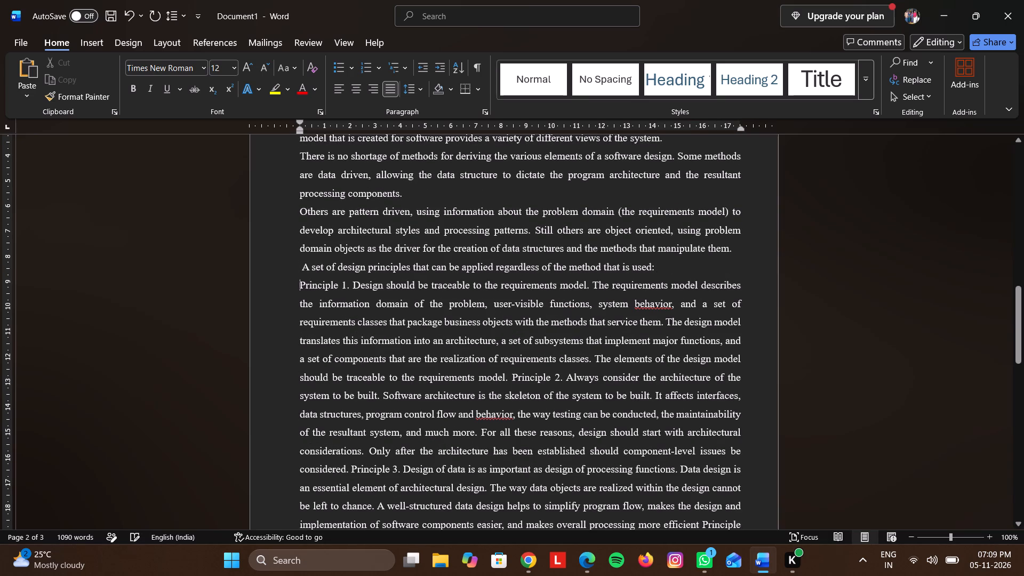
click(595, 288)
key(Return)
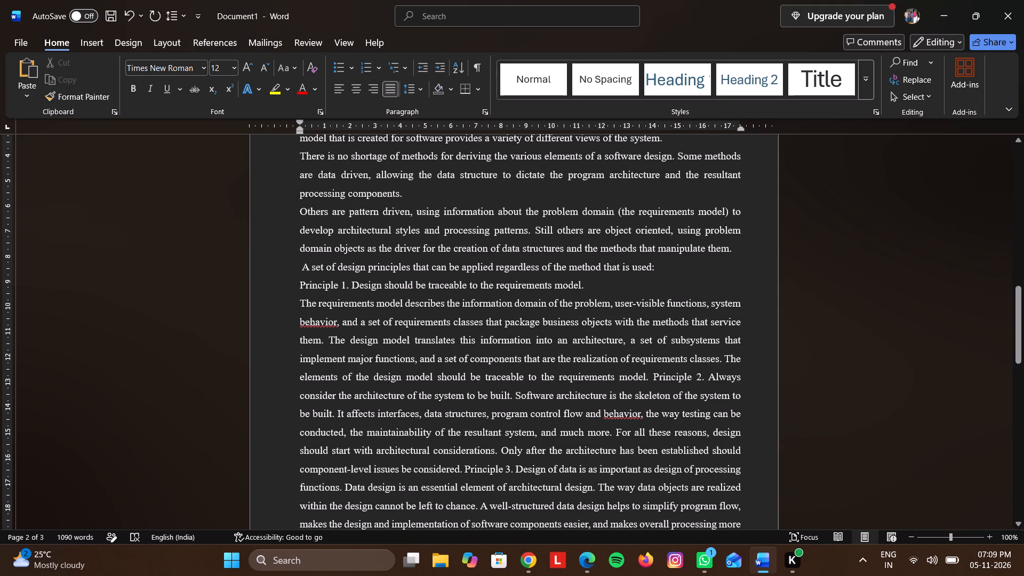
Put the Principle 2 heading on its own line, with its description starting a new paragraph at "Software architecture is the skeleton".
scroll(502, 371, down, 2)
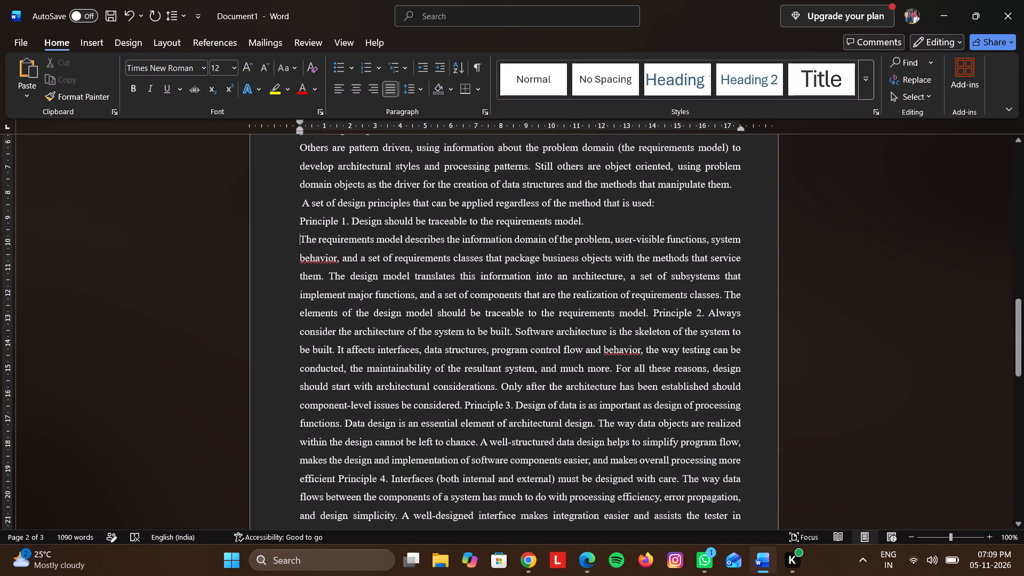
click(653, 313)
key(Return)
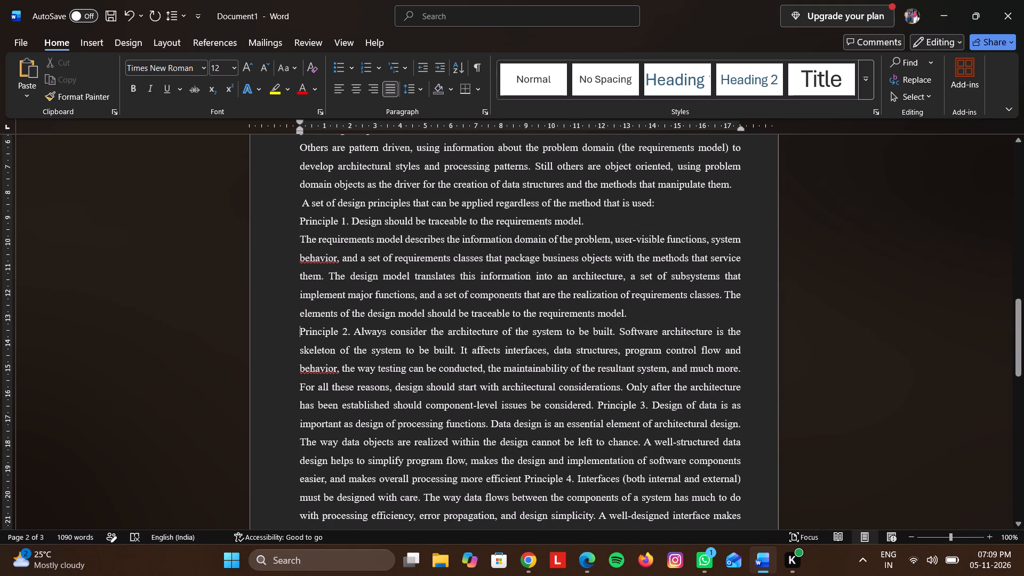
click(622, 330)
key(Return)
scroll(563, 388, down, 2)
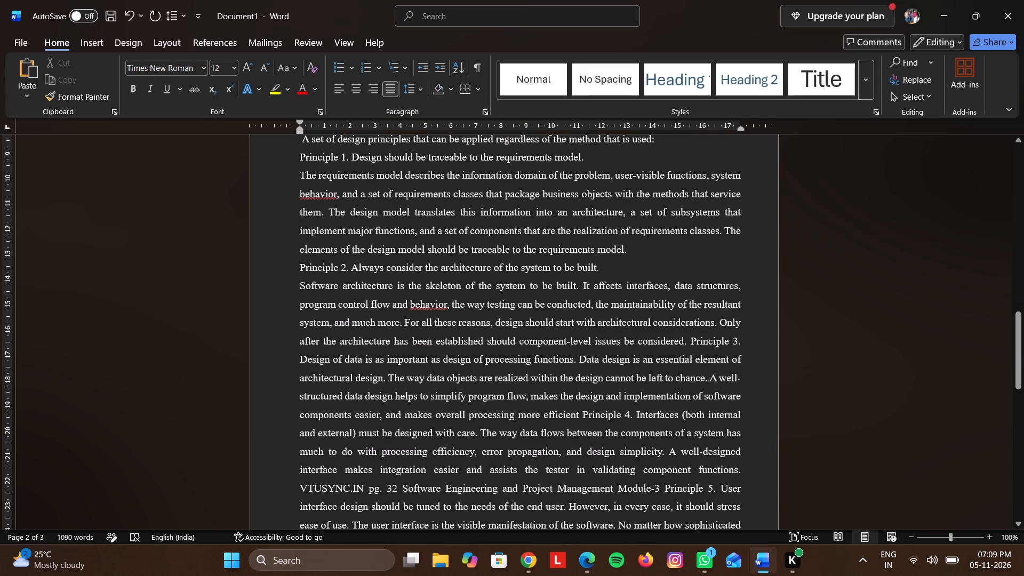
Put the Principle 3 heading on its own line above "Data design is", and start Principle 4's description as a new paragraph at "The way data flows".
scroll(489, 351, down, 1)
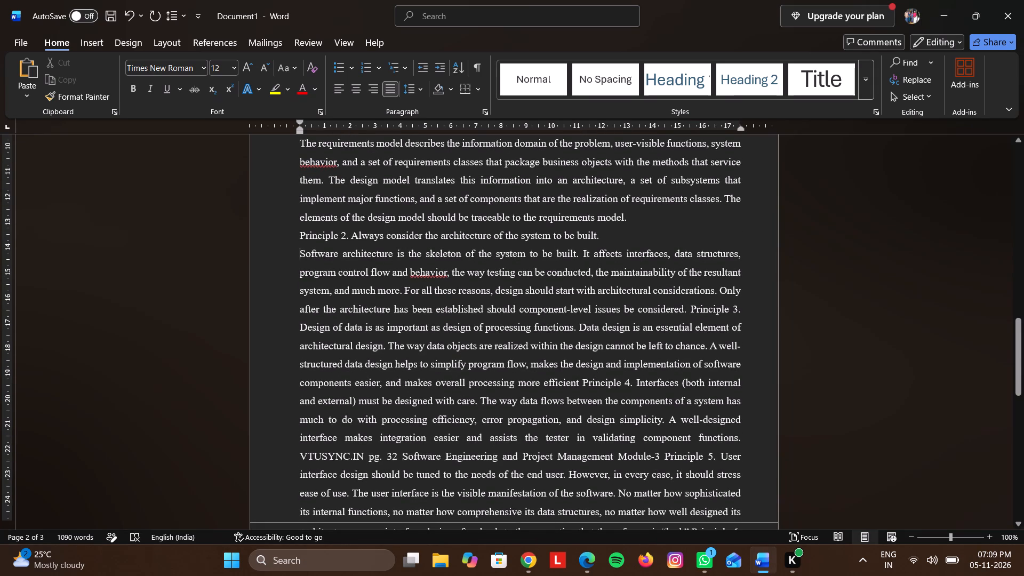
click(691, 309)
key(Return)
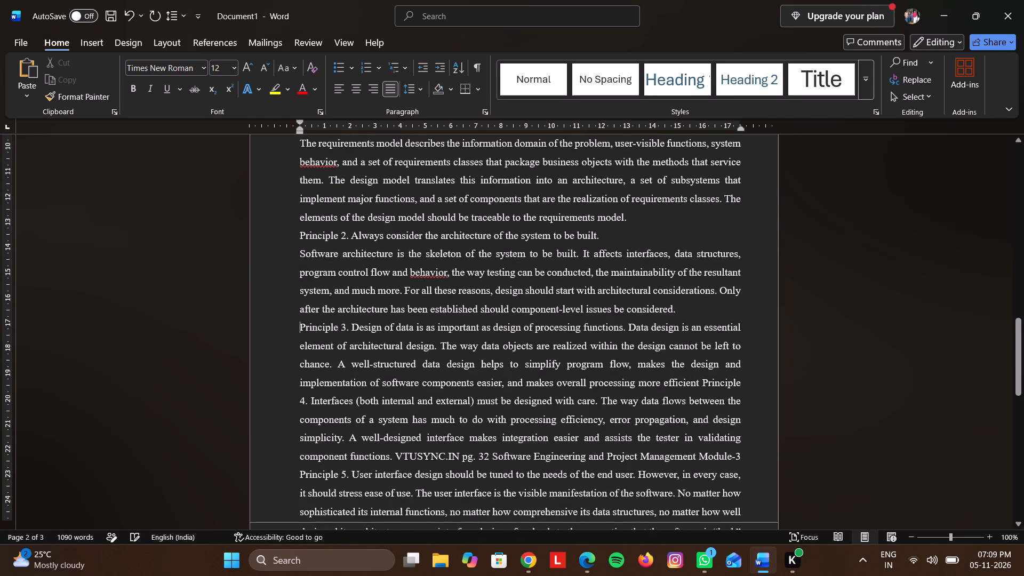
scroll(643, 379, down, 3)
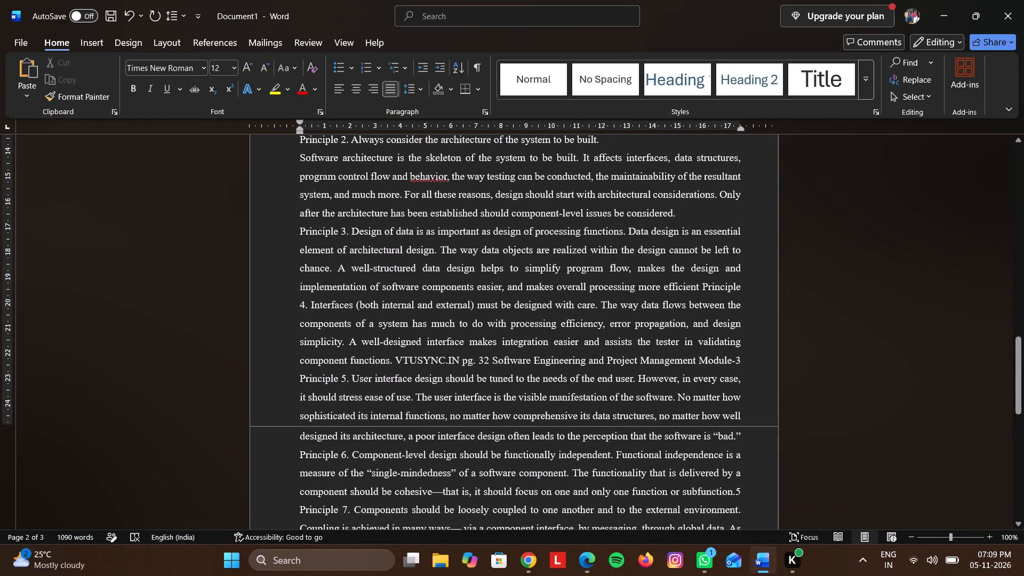
click(628, 232)
key(Return)
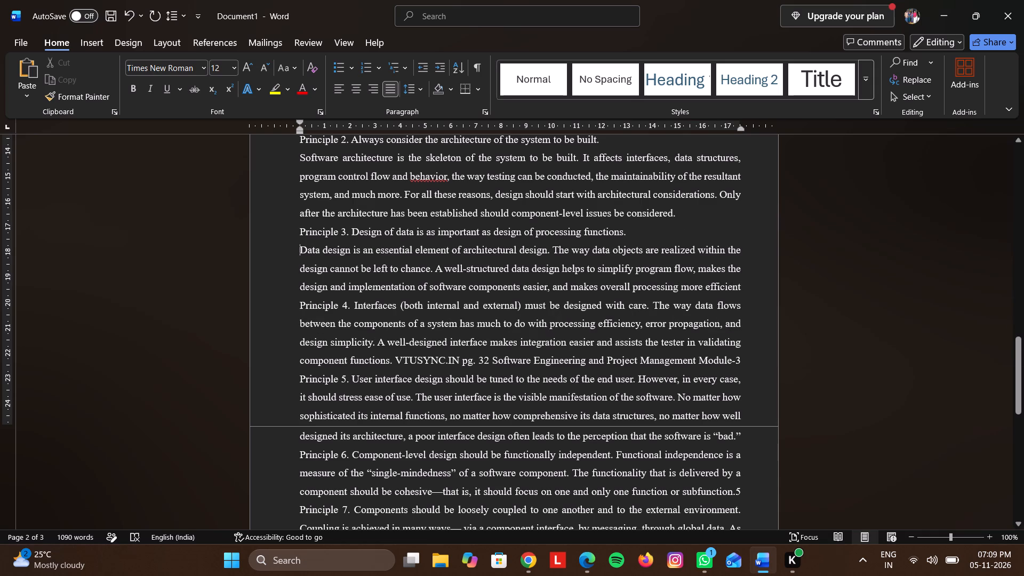
click(654, 306)
key(Return)
Put the Principle 5 heading on its own line, with its description starting a new paragraph at "However, in every case".
scroll(577, 365, down, 3)
scroll(527, 327, up, 1)
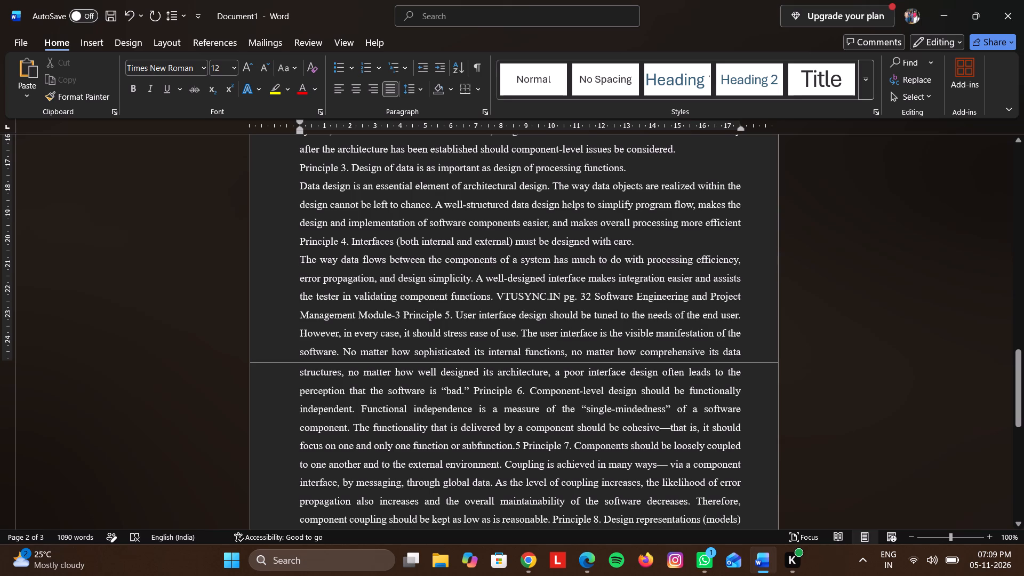
click(405, 314)
key(Return)
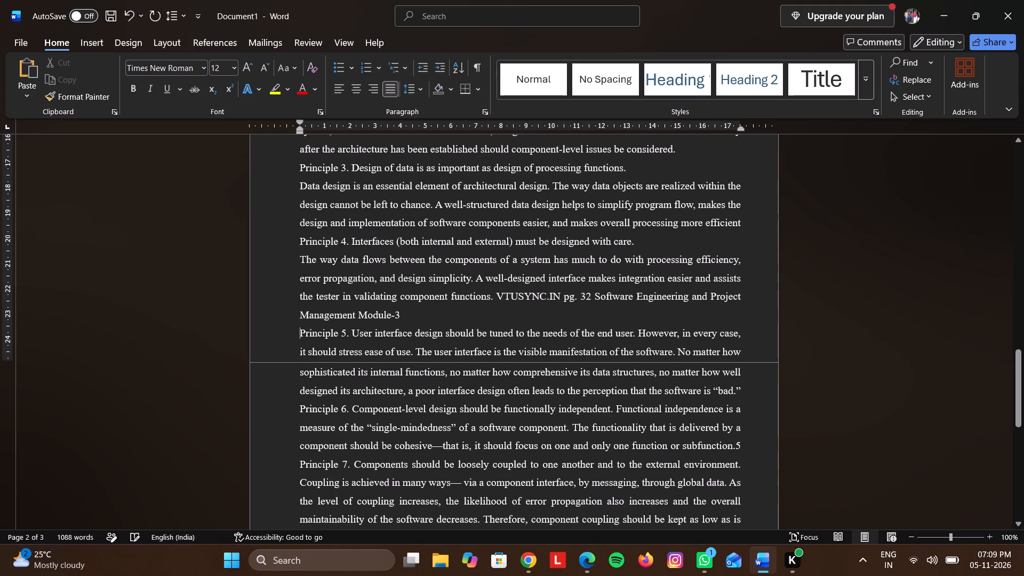
scroll(579, 370, down, 1)
click(637, 300)
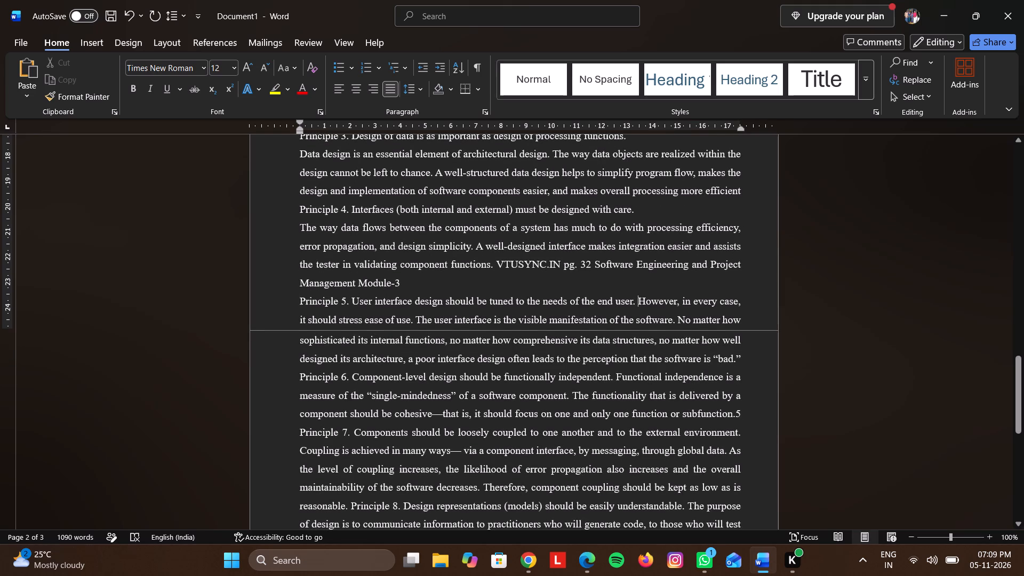
key(Return)
Put the Principle 6 heading on its own line above "Functional independence is", and start Principle 7 as a new paragraph.
scroll(563, 382, down, 4)
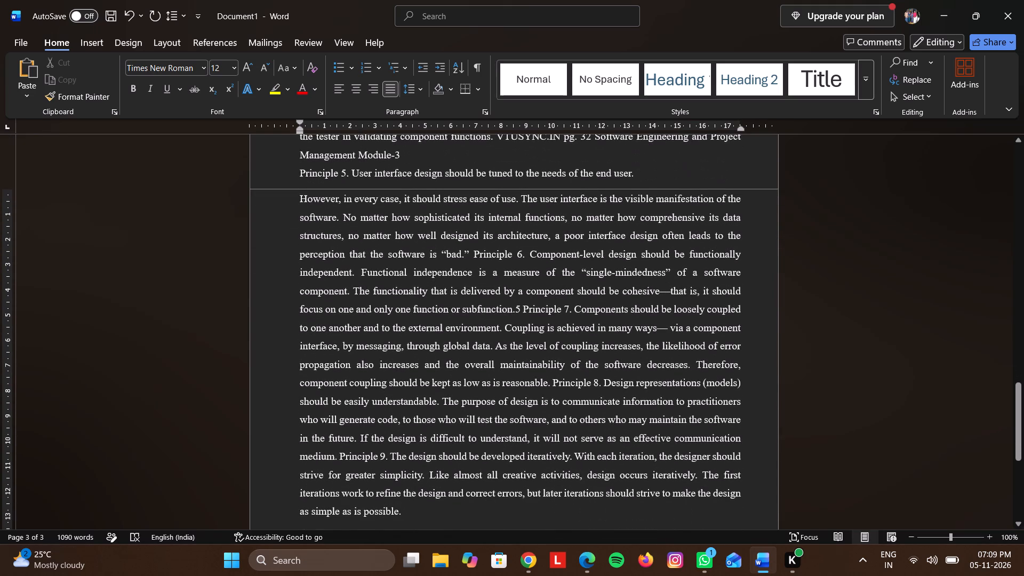
click(474, 253)
key(Return)
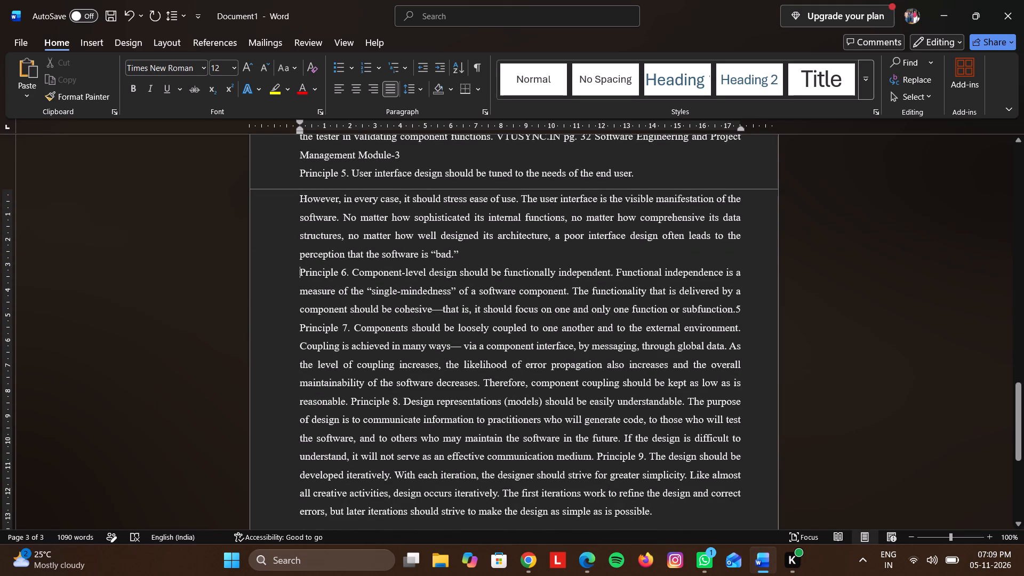
click(618, 270)
key(Return)
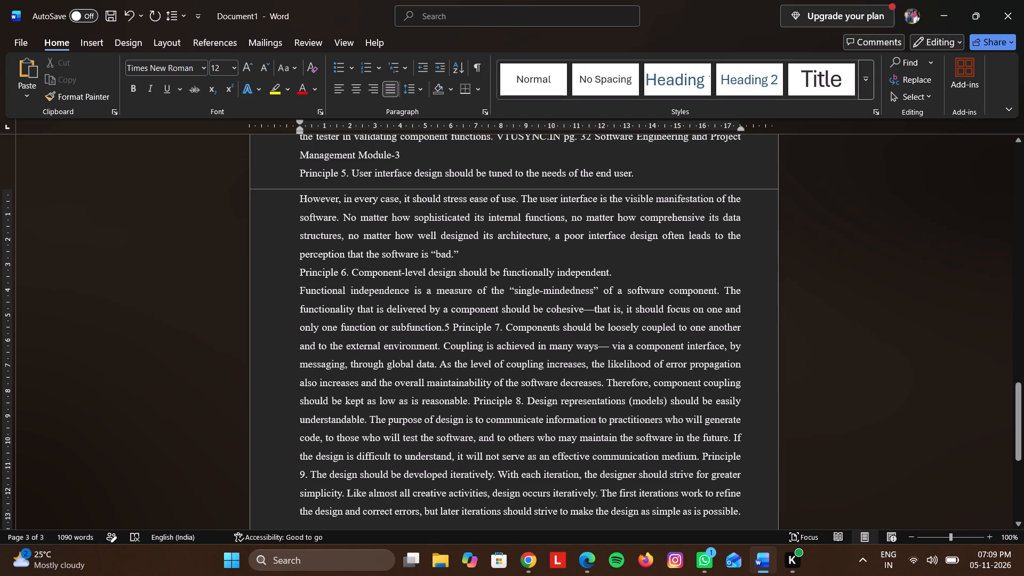
click(452, 327)
key(Return)
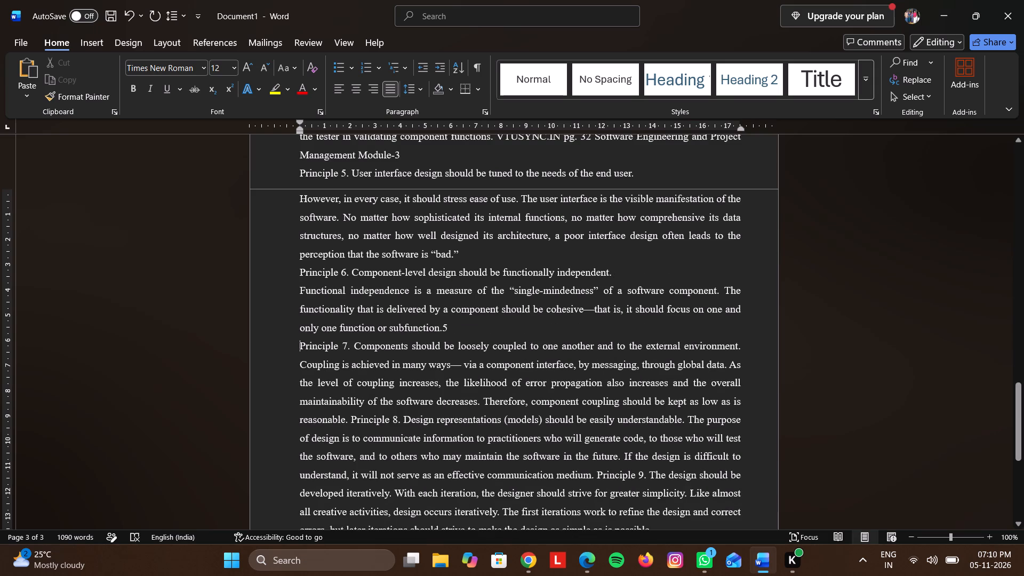
Compare Principles 4 and 5 with the PDF in Edge, and delete the stray "VTUSYNC.IN pg. 32 Software Engineering and Project Management Module-3" text in Word.
key(alt+Tab)
scroll(467, 373, down, 5)
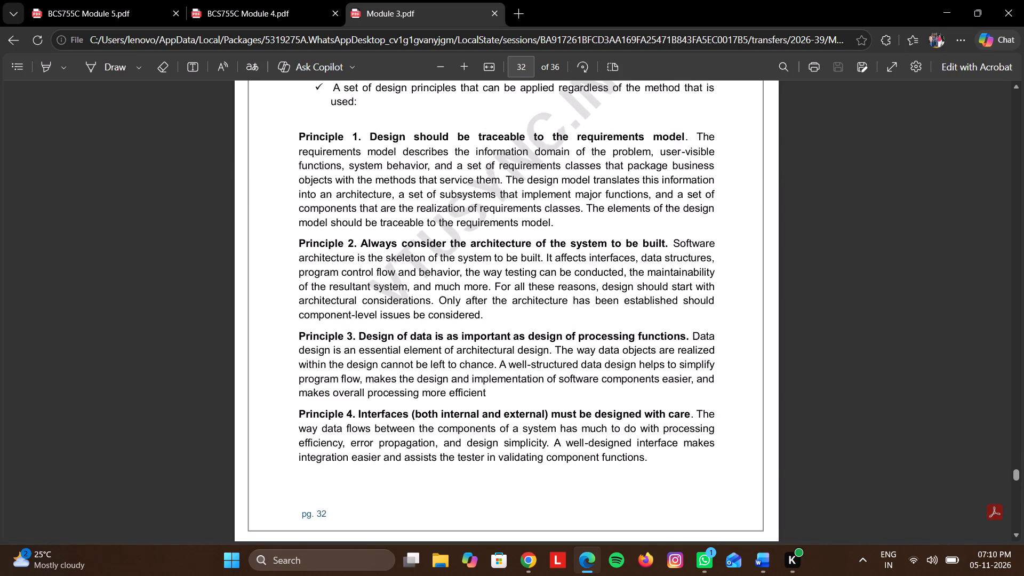
scroll(466, 372, down, 4)
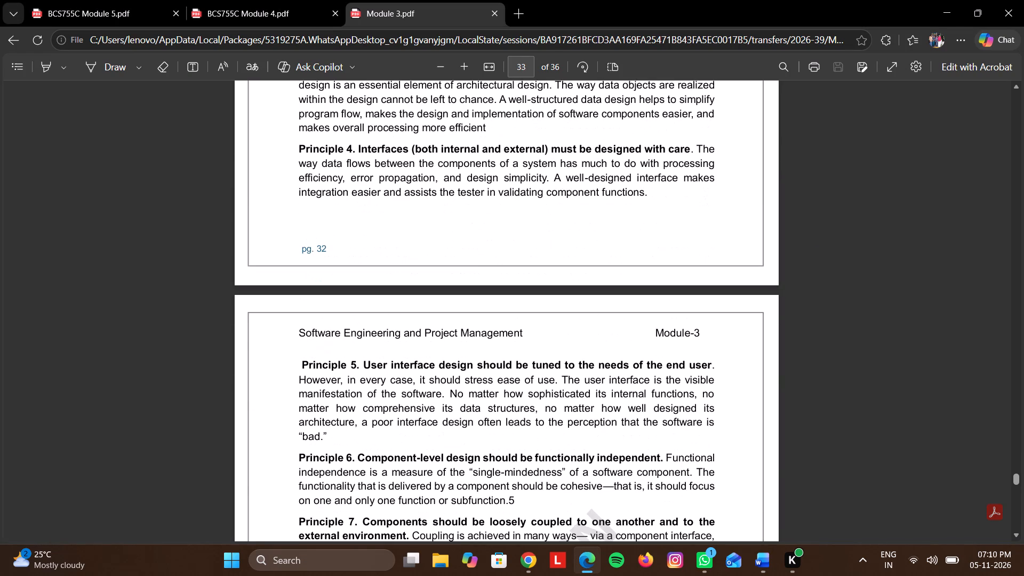
scroll(466, 372, down, 2)
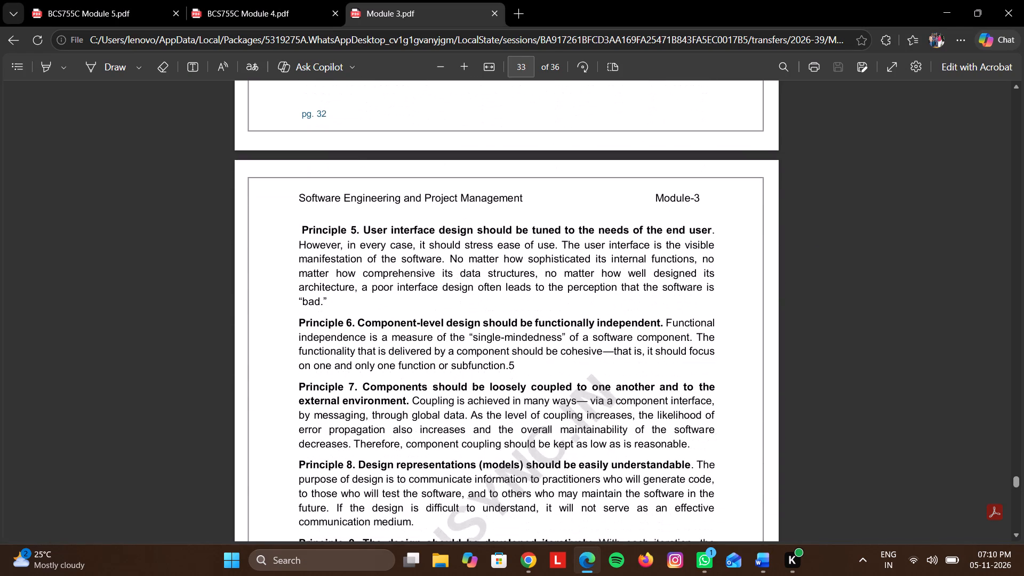
scroll(466, 372, up, 3)
key(alt+Tab)
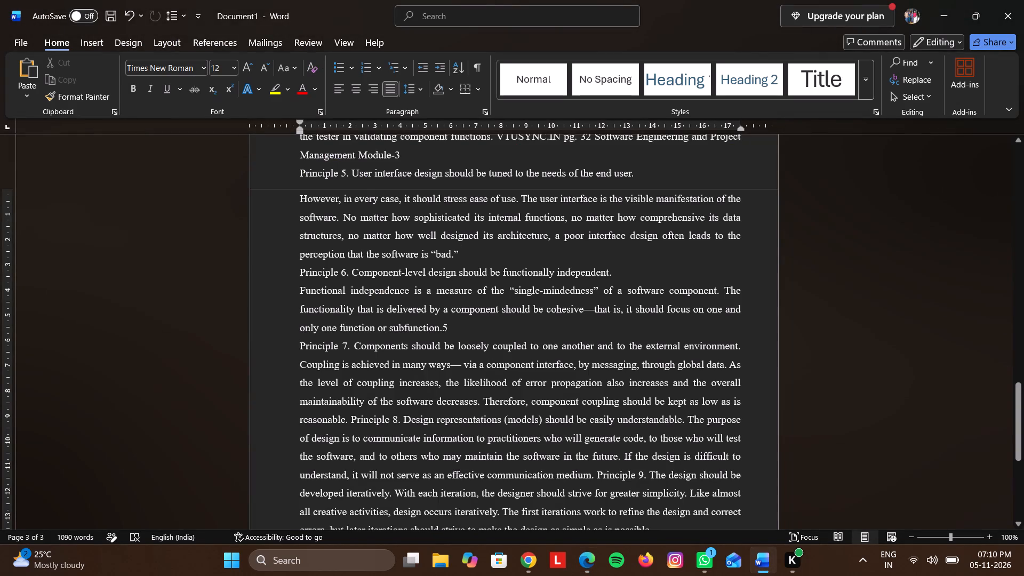
scroll(578, 335, up, 3)
drag(499, 231, 503, 249)
key(Delete)
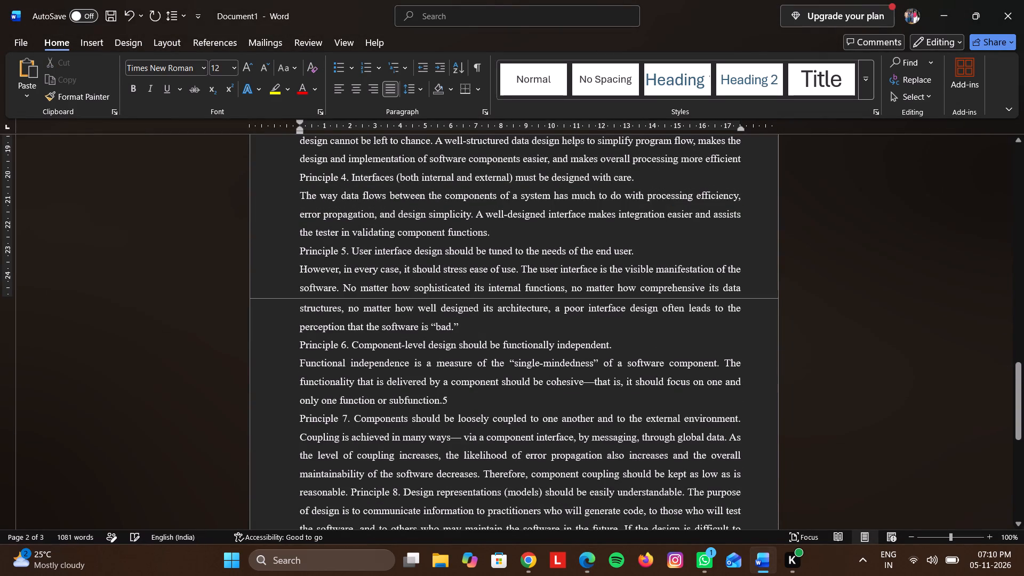
Put the Principle 8 heading on its own line, with its description starting a new paragraph at "The purpose of design".
scroll(506, 258, up, 2)
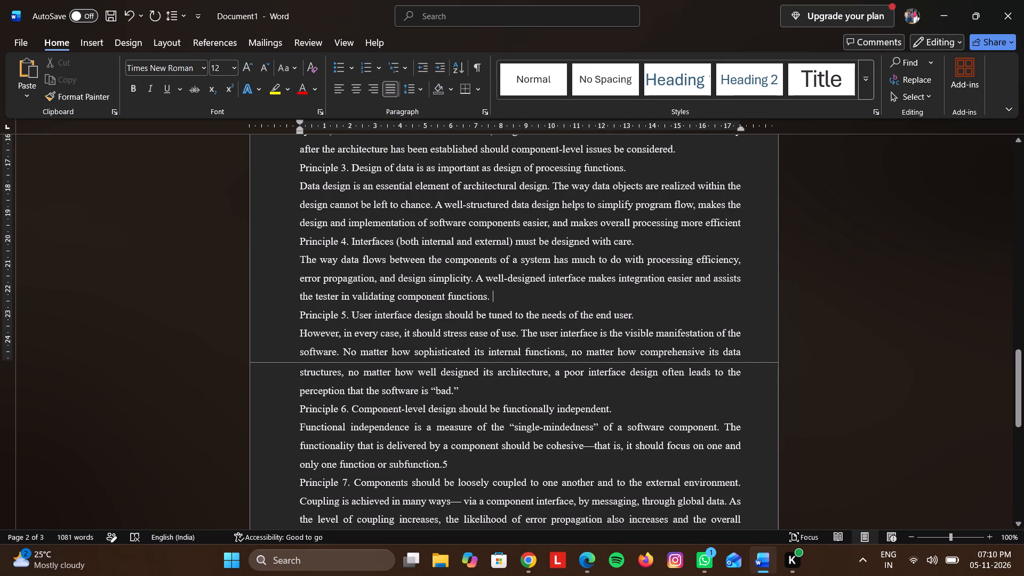
scroll(518, 293, down, 5)
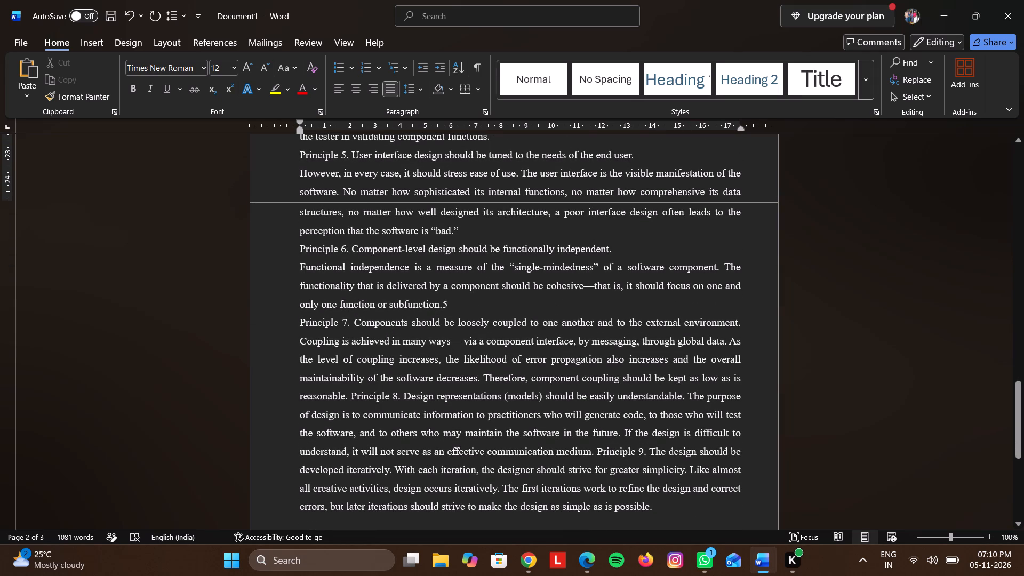
scroll(467, 391, down, 1)
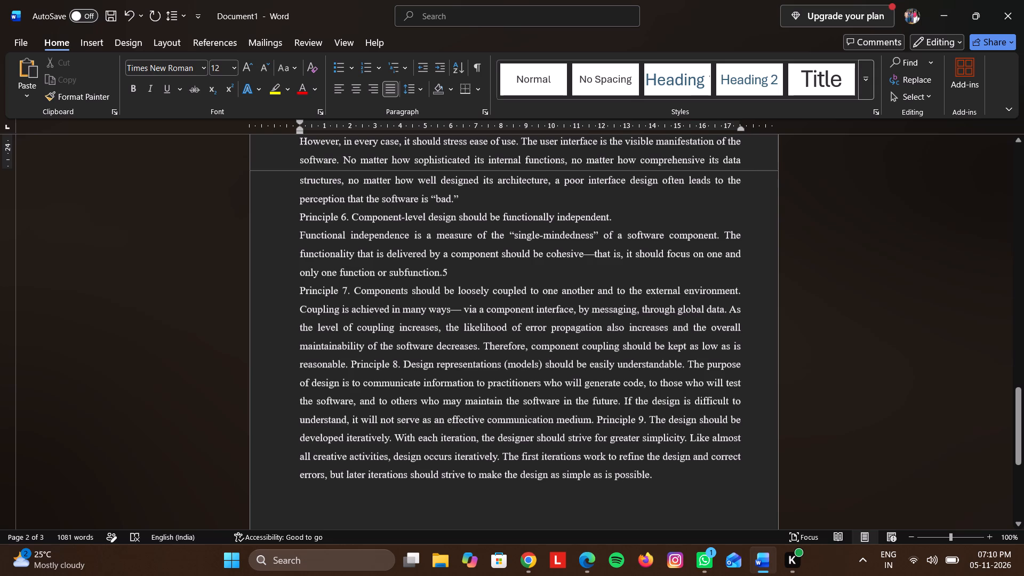
click(351, 363)
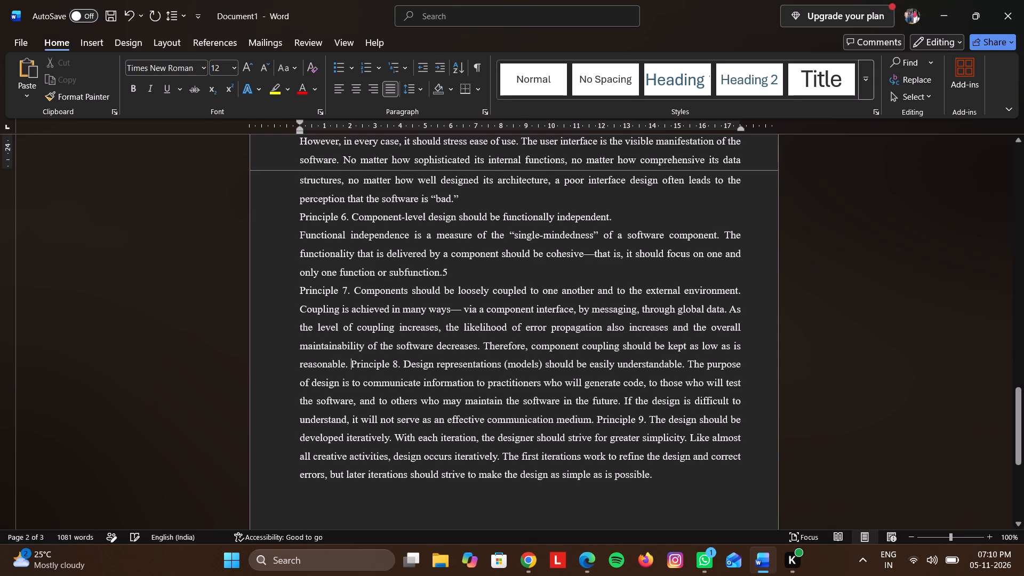
key(Return)
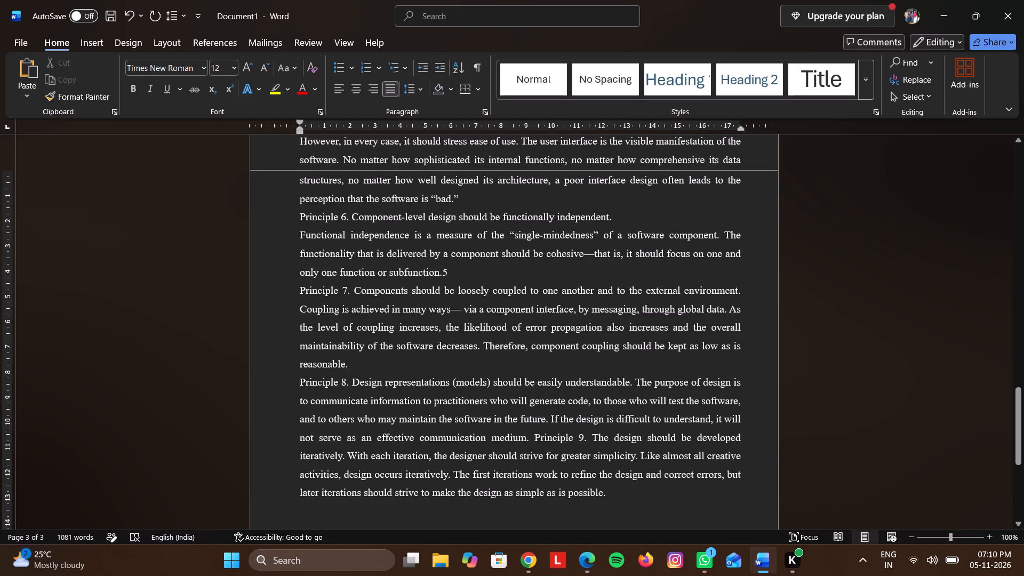
click(636, 381)
key(Return)
scroll(595, 444, down, 2)
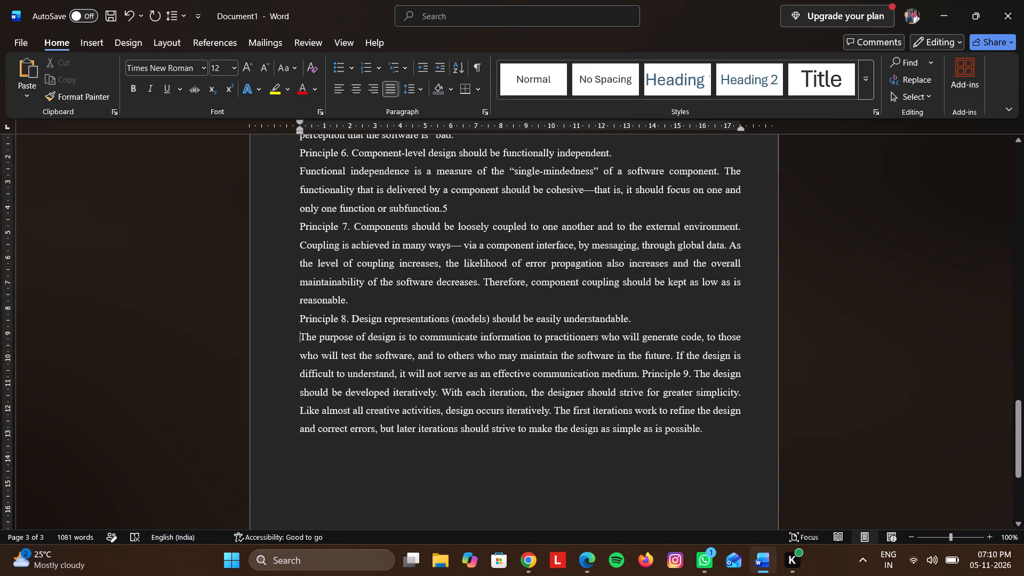
Put the Principle 9 heading on its own line, with its description starting a new paragraph at "With each iteration".
click(642, 374)
key(Return)
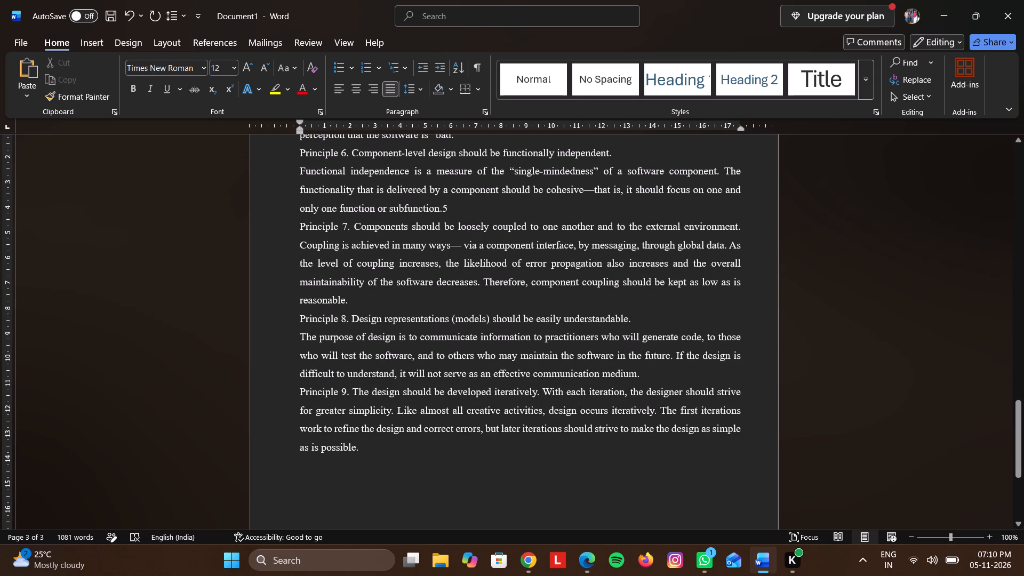
click(546, 393)
key(Return)
scroll(573, 413, up, 2)
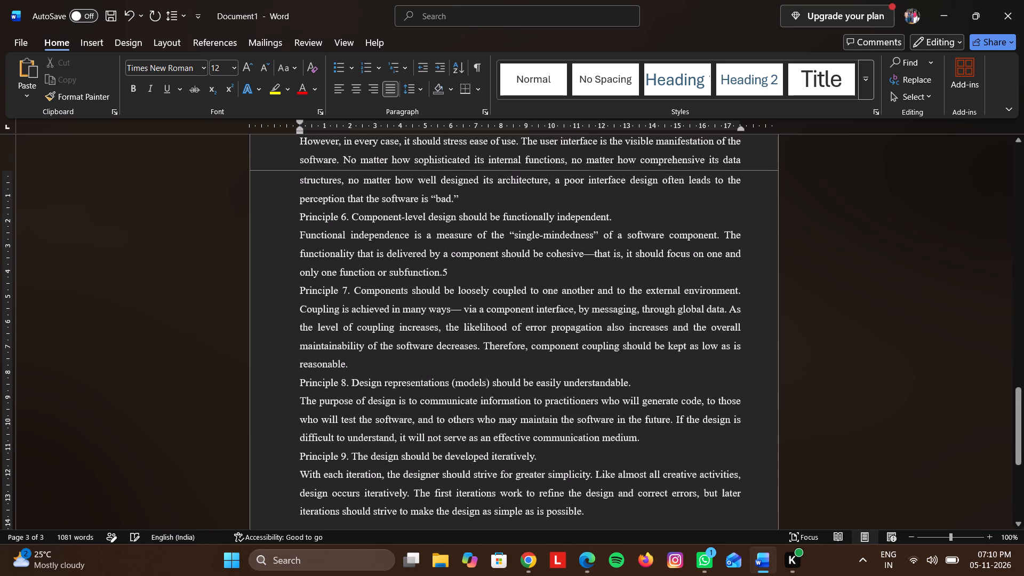
Make the Principle 9, Principle 8 and Principle 7 heading lines bold, working upward from the end of the answer.
scroll(562, 417, down, 1)
drag(545, 425, 300, 429)
click(304, 407)
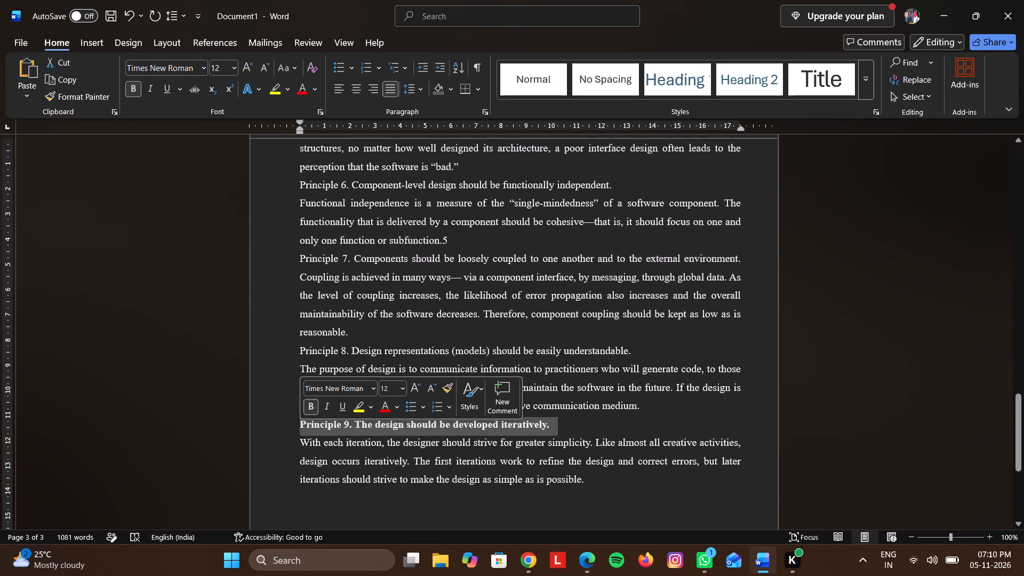
drag(300, 352, 630, 350)
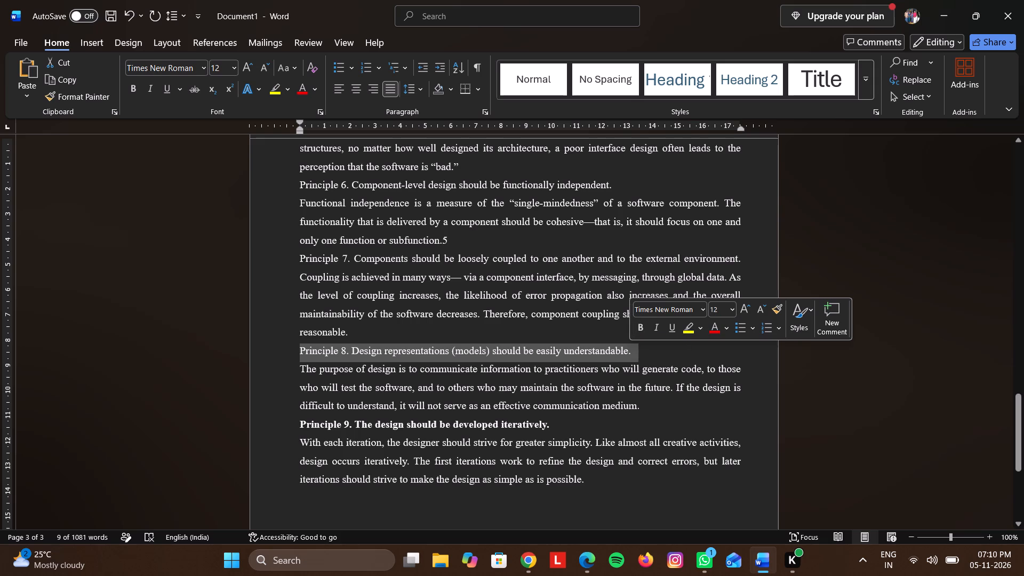
click(649, 327)
click(636, 329)
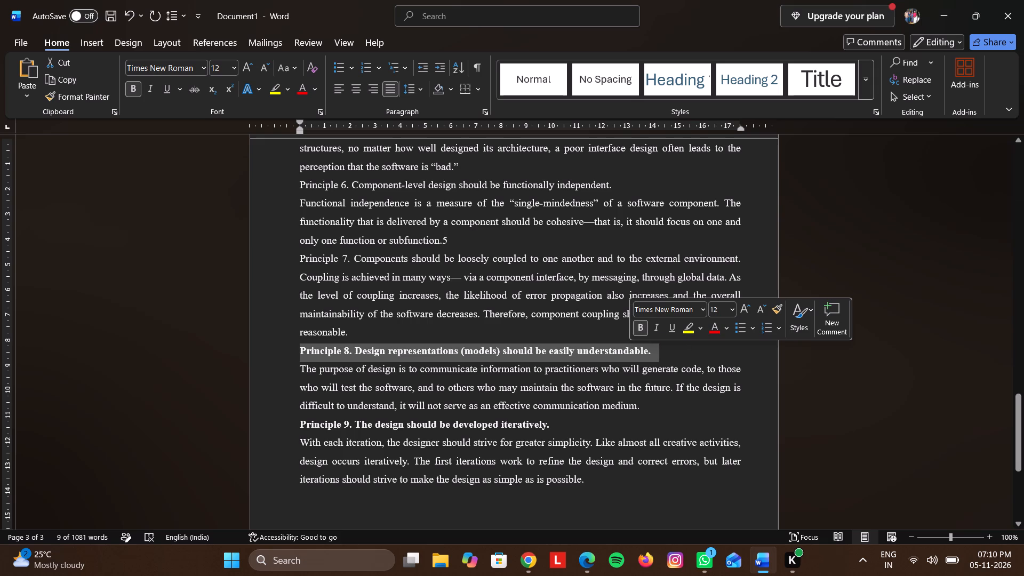
drag(301, 254, 707, 260)
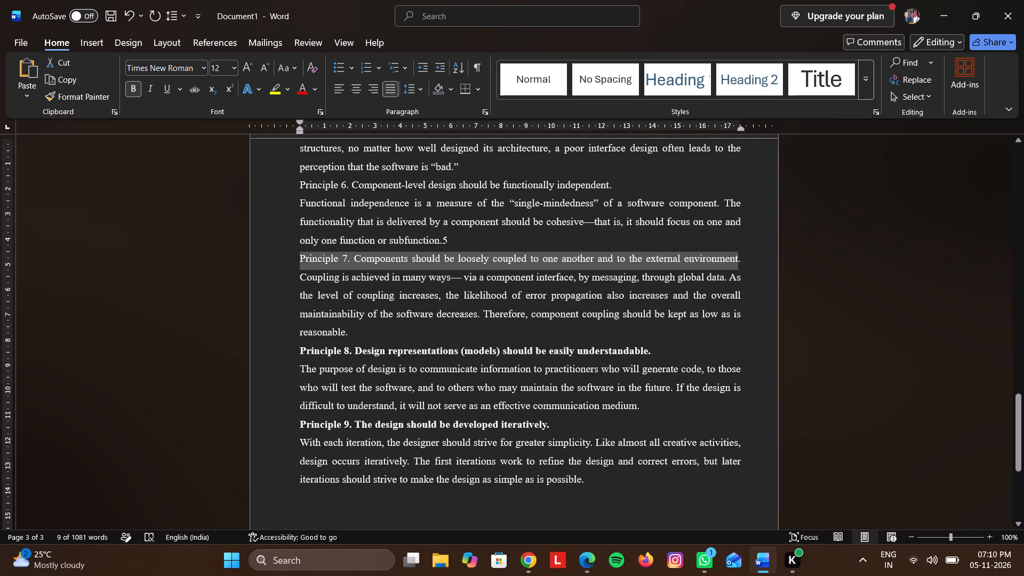
drag(707, 260, 752, 259)
click(766, 238)
Make the Principle 6, Principle 5 and Principle 4 heading lines bold, including their closing full stops.
scroll(577, 283, up, 3)
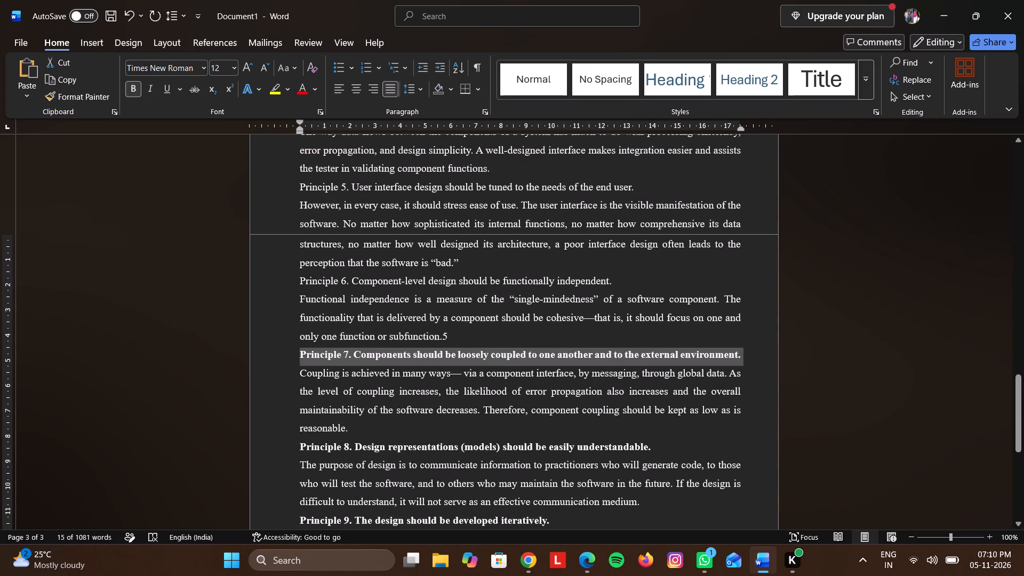
drag(294, 279, 611, 281)
click(611, 281)
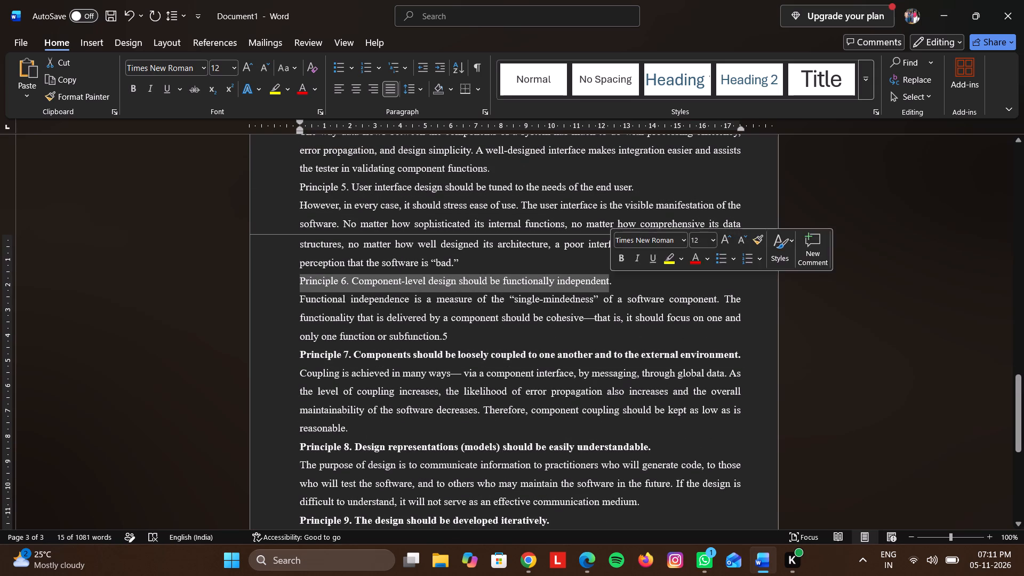
drag(614, 285, 310, 280)
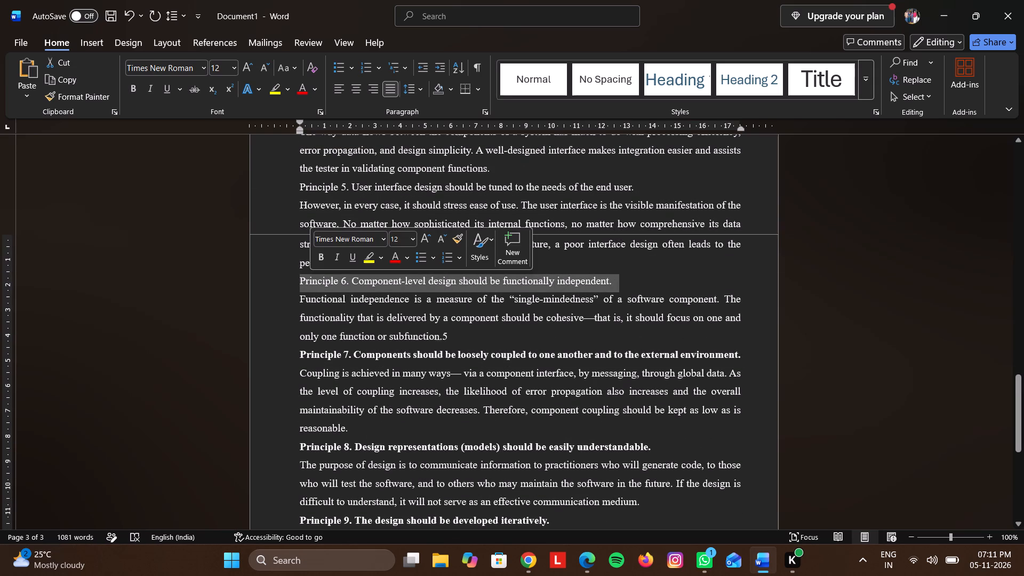
click(318, 260)
scroll(350, 311, up, 3)
drag(297, 282, 641, 284)
click(651, 260)
scroll(449, 329, up, 3)
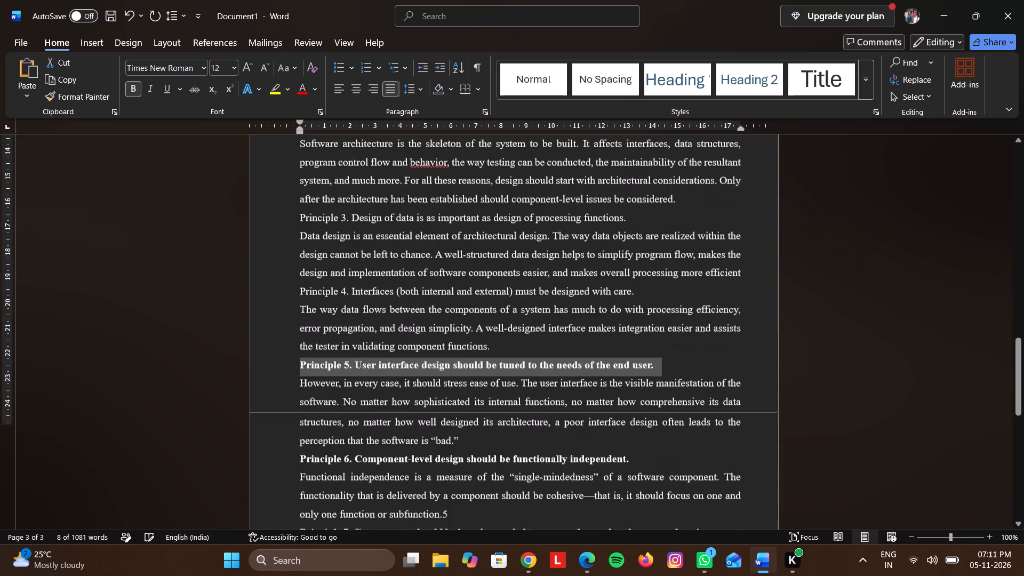
drag(294, 305, 645, 303)
click(658, 274)
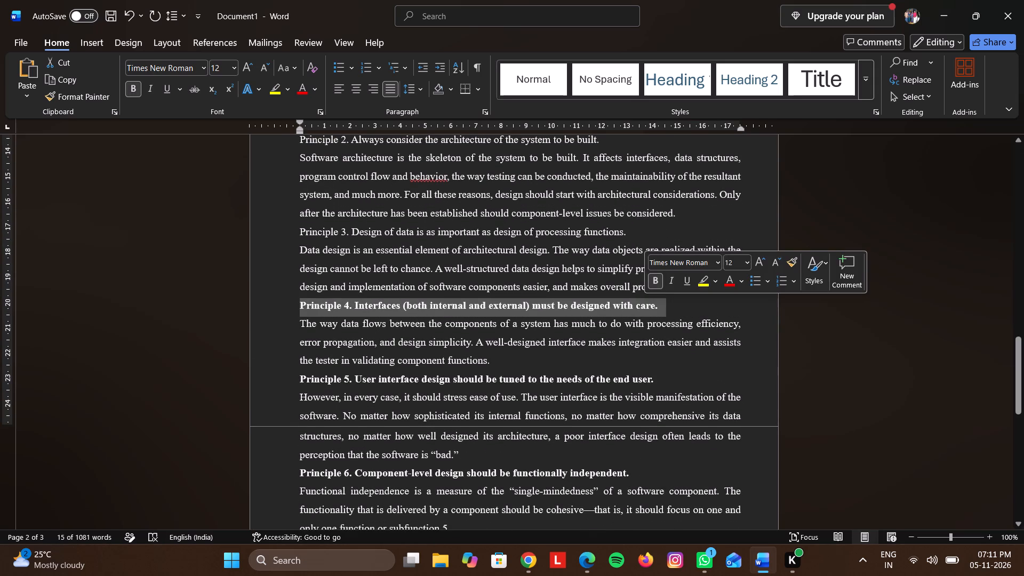
Make the Principle 3, Principle 2 and Principle 1 heading lines bold, working upward through question 2's answer.
drag(303, 231, 628, 229)
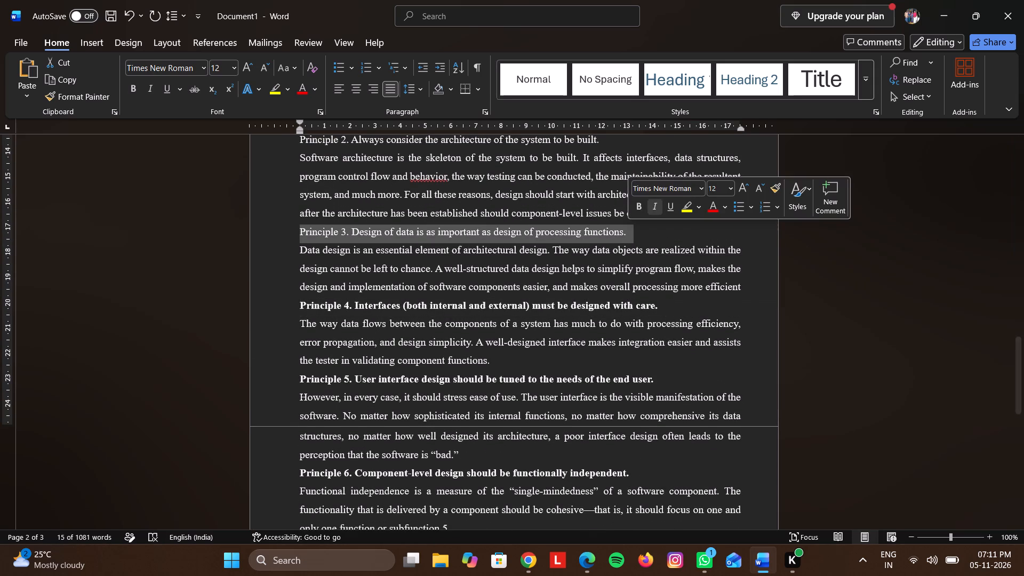
click(644, 206)
scroll(594, 282, up, 3)
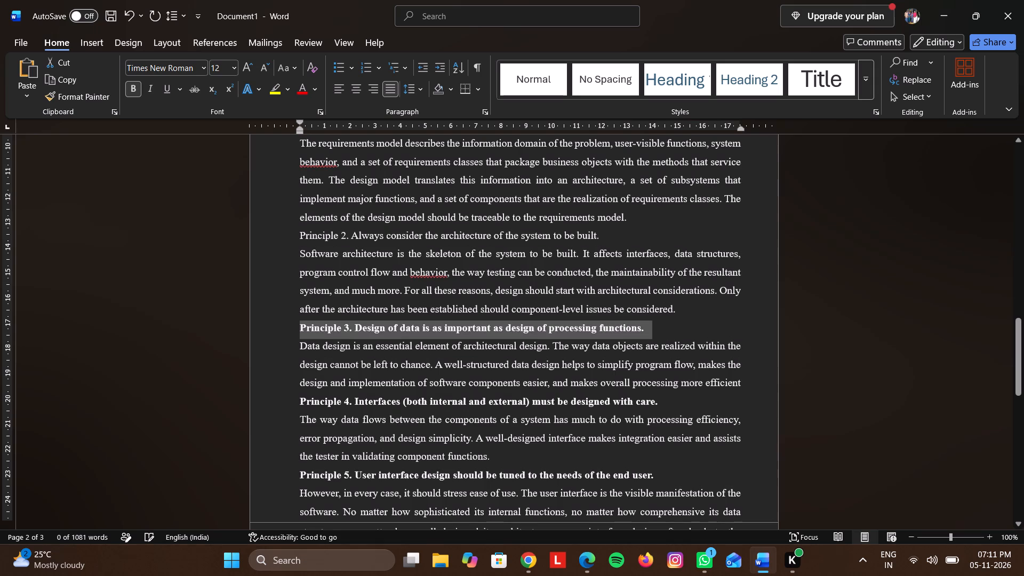
drag(296, 235, 631, 236)
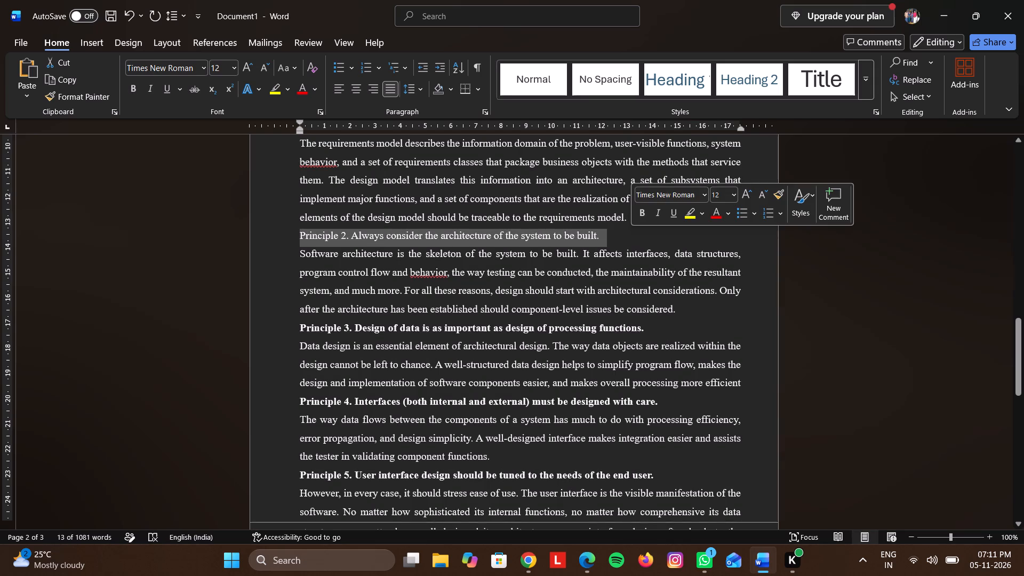
click(638, 211)
scroll(575, 301, up, 4)
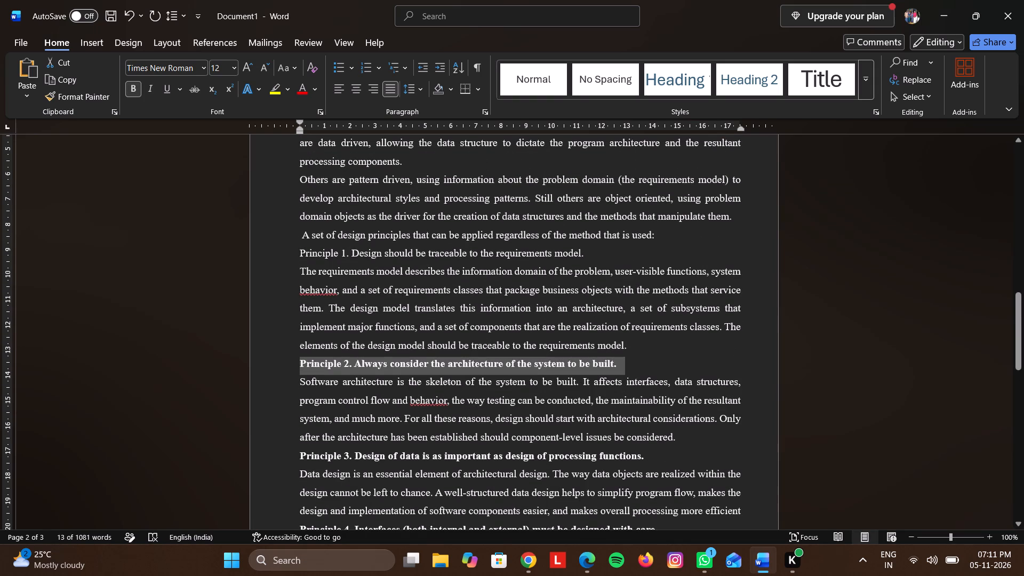
drag(299, 253, 605, 249)
click(619, 222)
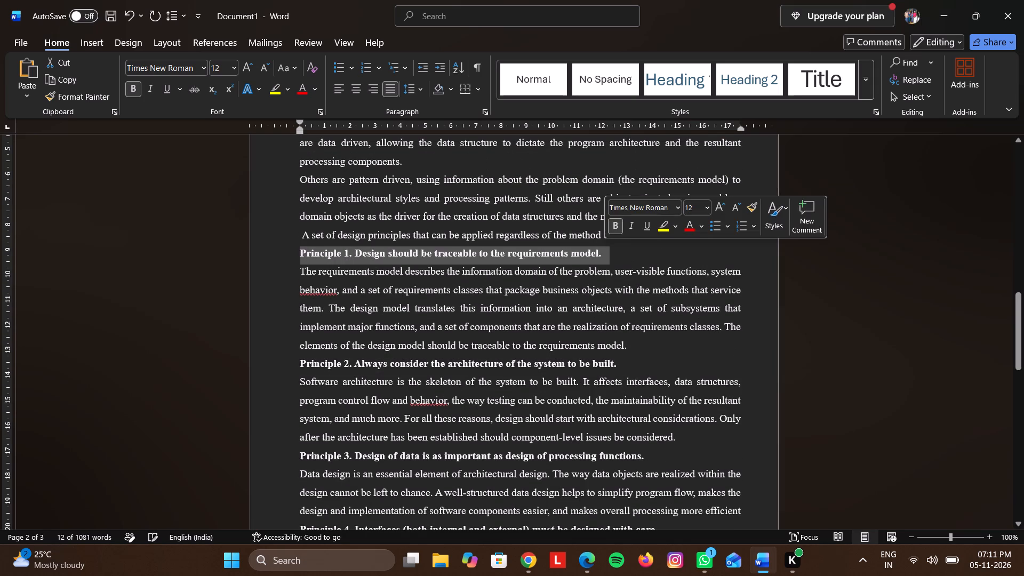
Apply arrowhead bullets to question 2's introductory paragraphs, from "The software design model" through "A set of design principles".
scroll(582, 302, up, 6)
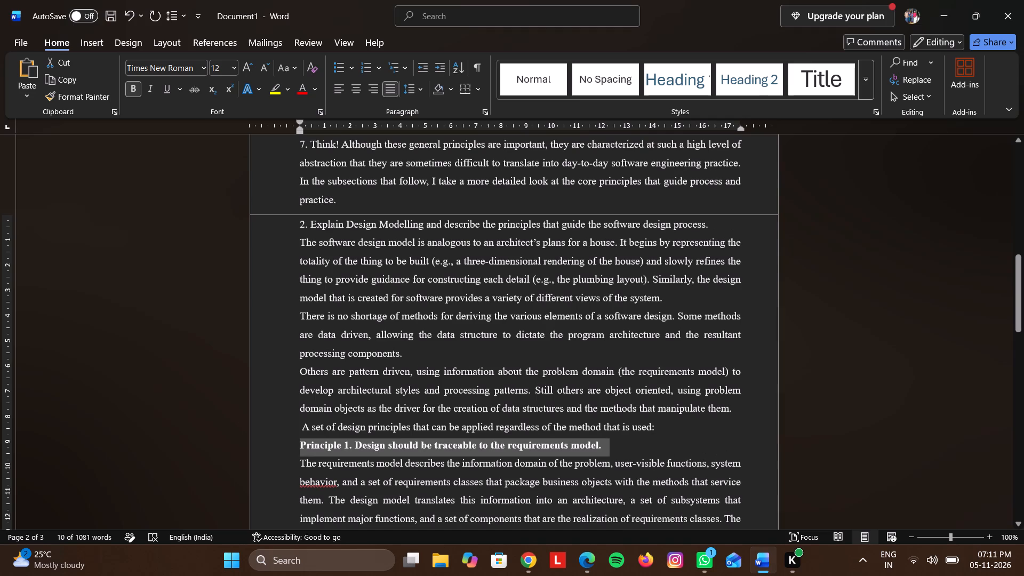
scroll(342, 404, up, 2)
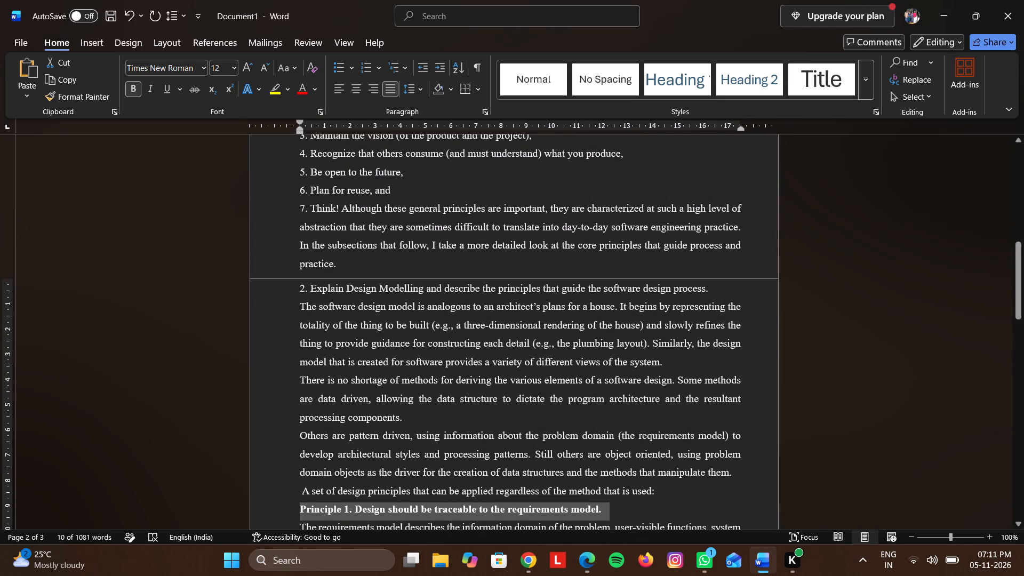
drag(295, 303, 439, 391)
drag(475, 420, 558, 476)
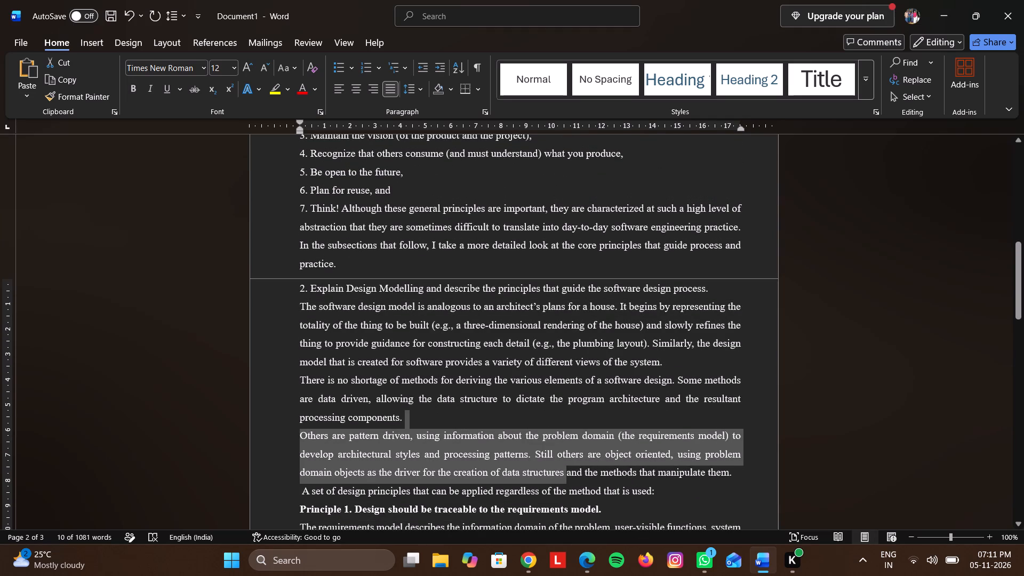
drag(558, 476, 586, 491)
click(327, 337)
drag(300, 304, 301, 306)
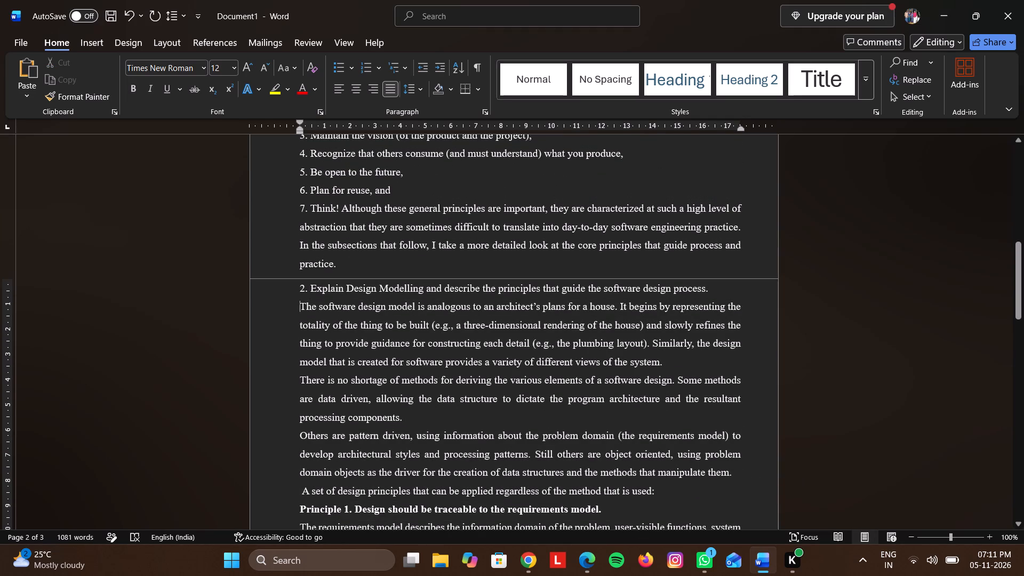
drag(301, 306, 654, 483)
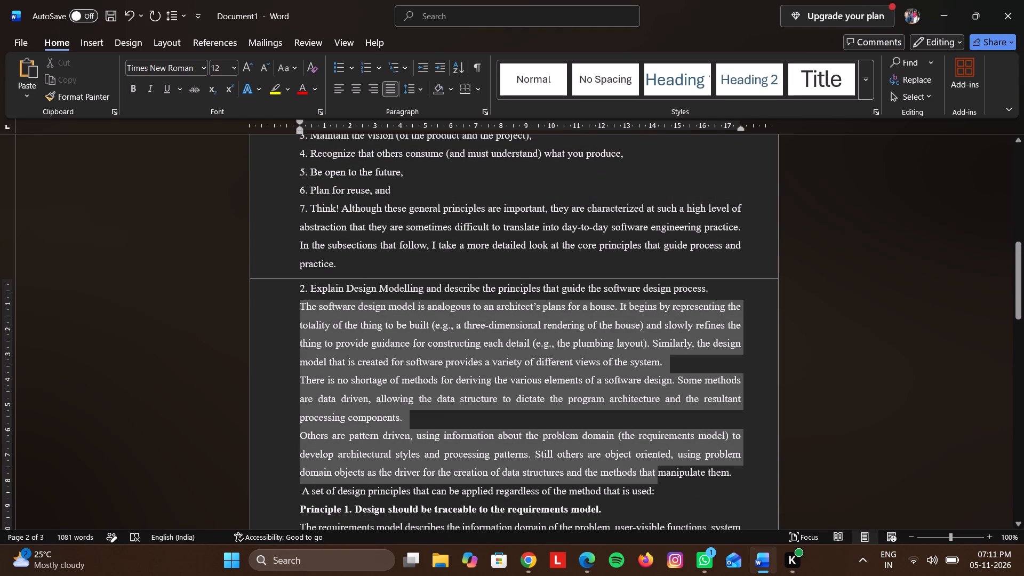
drag(654, 483, 657, 486)
click(343, 67)
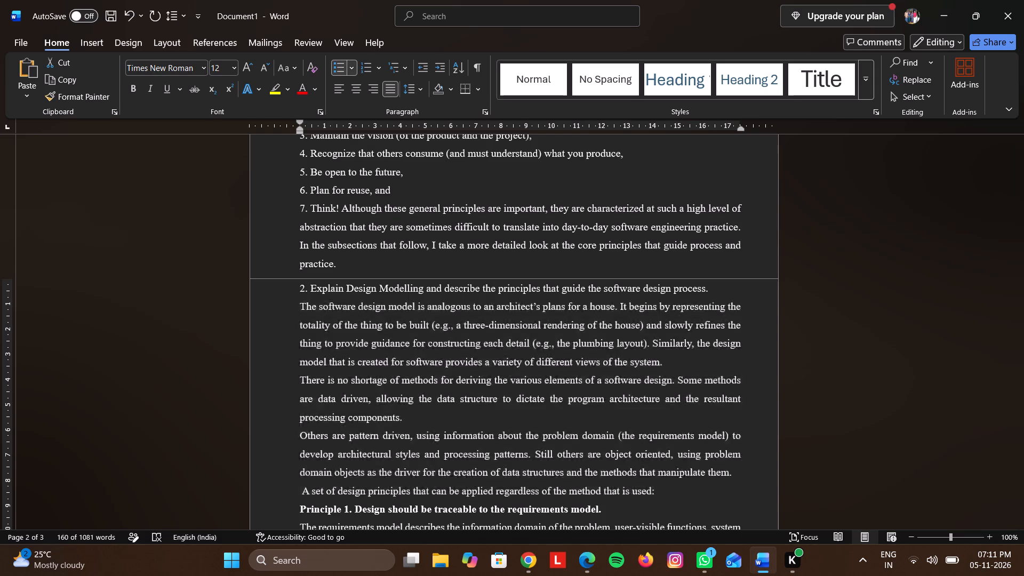
scroll(385, 271, down, 5)
scroll(385, 277, up, 1)
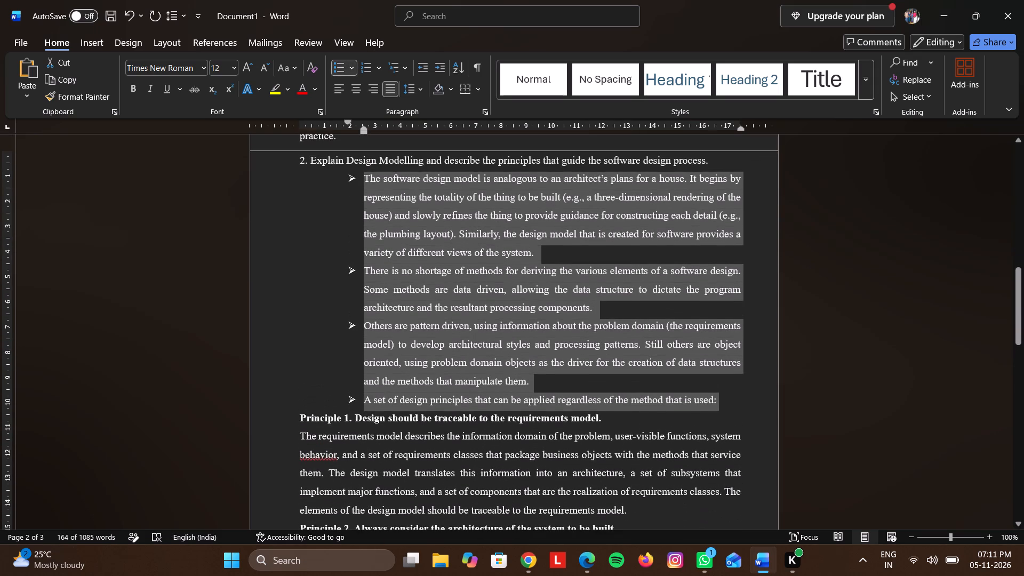
Adjust the bulleted paragraphs' indents so the arrows align with the page margin and the text hangs about 0.5 cm in.
drag(363, 131, 310, 141)
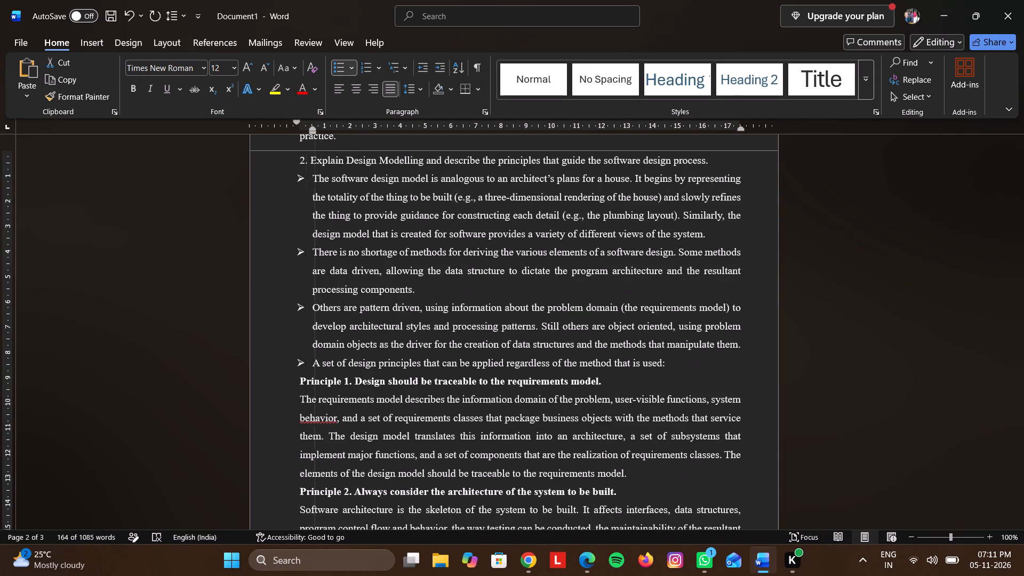
drag(310, 141, 300, 142)
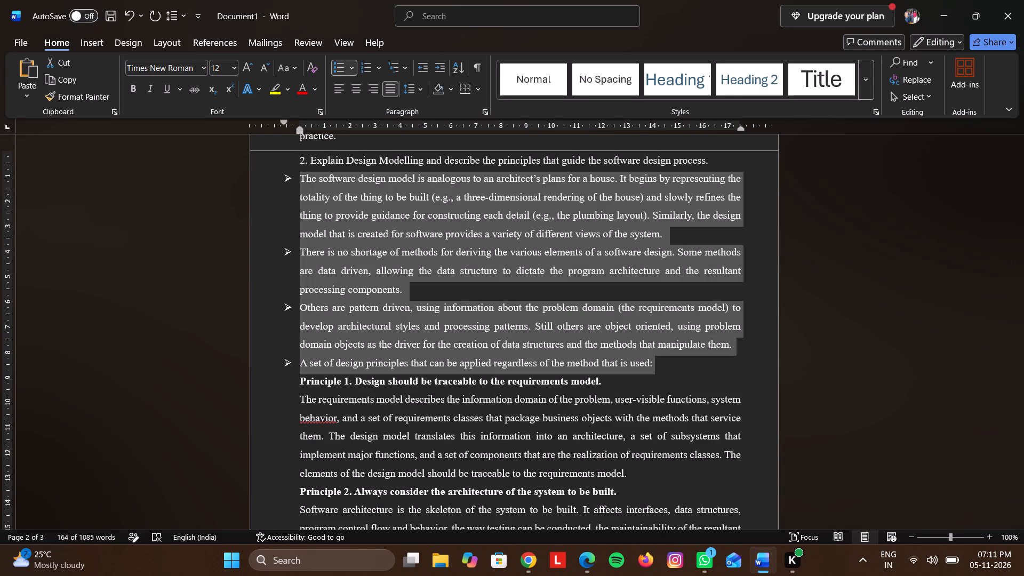
drag(283, 121, 297, 127)
drag(299, 130, 305, 131)
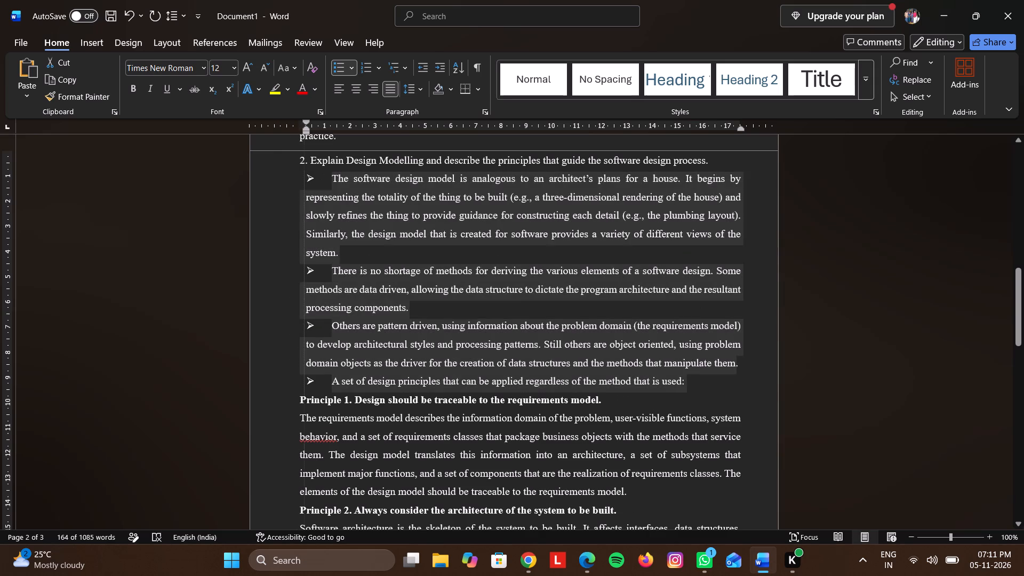
drag(305, 131, 311, 133)
drag(313, 120, 302, 123)
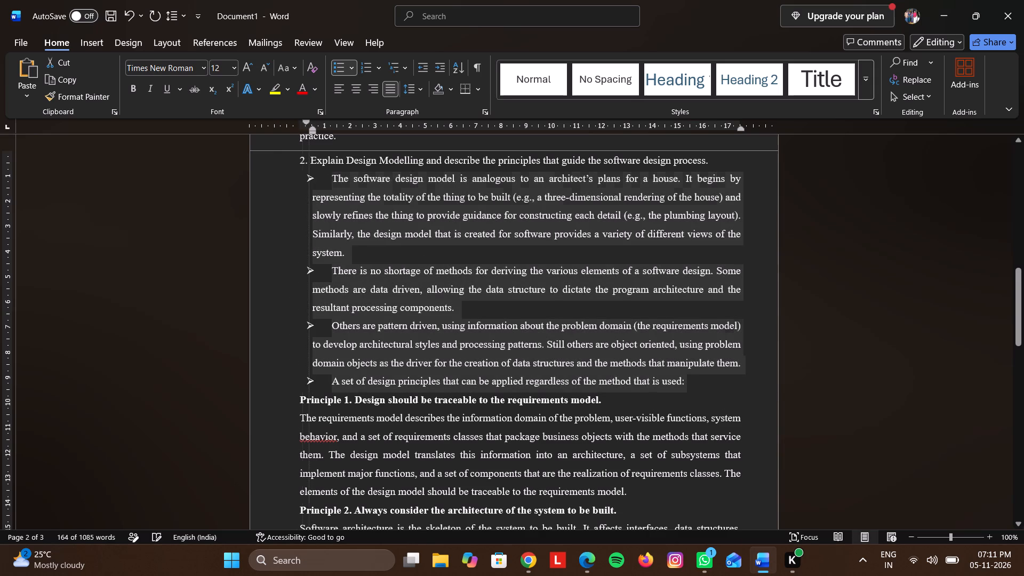
drag(302, 123, 300, 123)
click(300, 123)
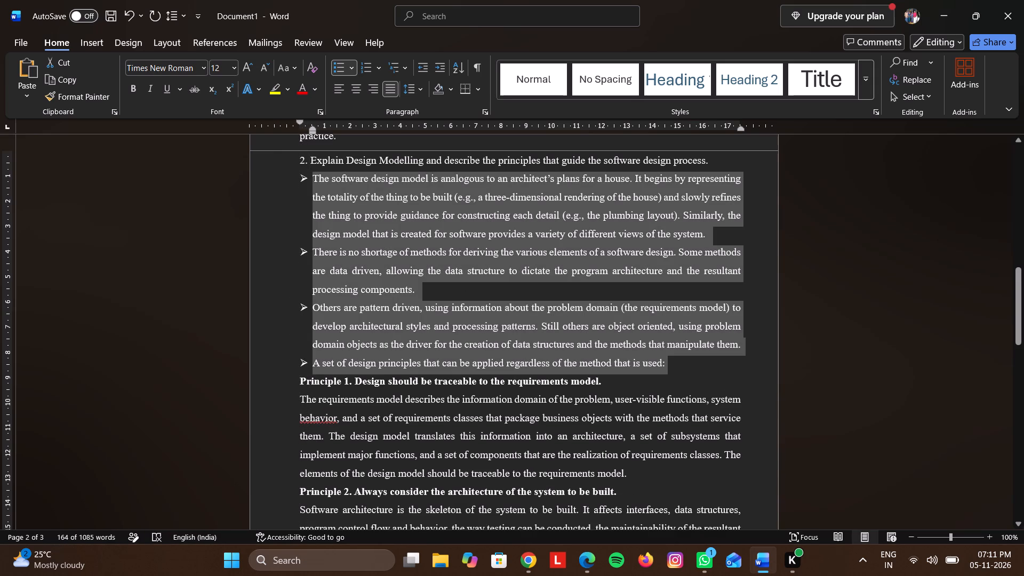
click(406, 234)
Compare the layout of question 2's bullets and principles with pages 32–33 of the Module 3 PDF.
scroll(455, 250, down, 4)
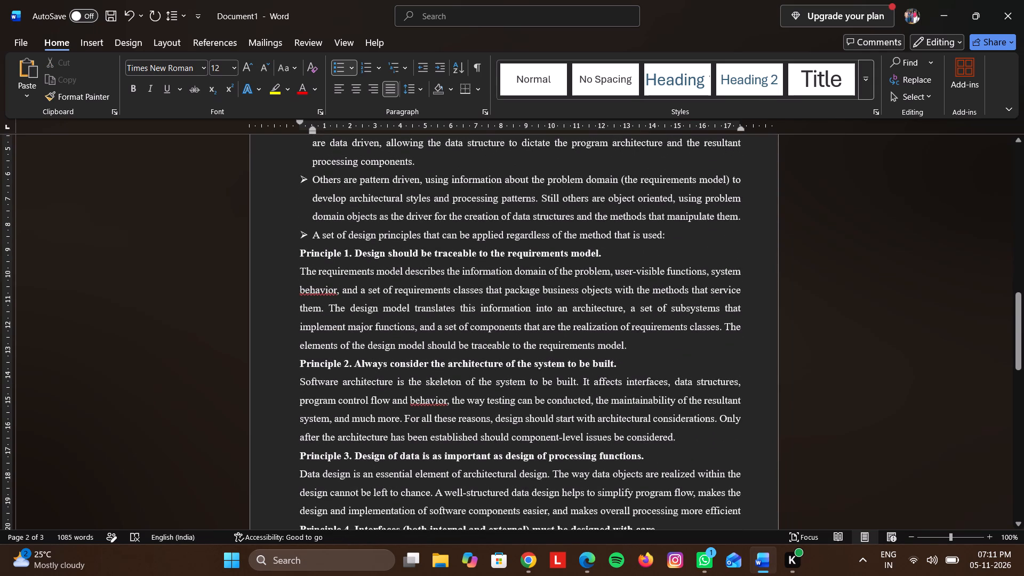
key(alt+Tab)
scroll(522, 282, down, 1)
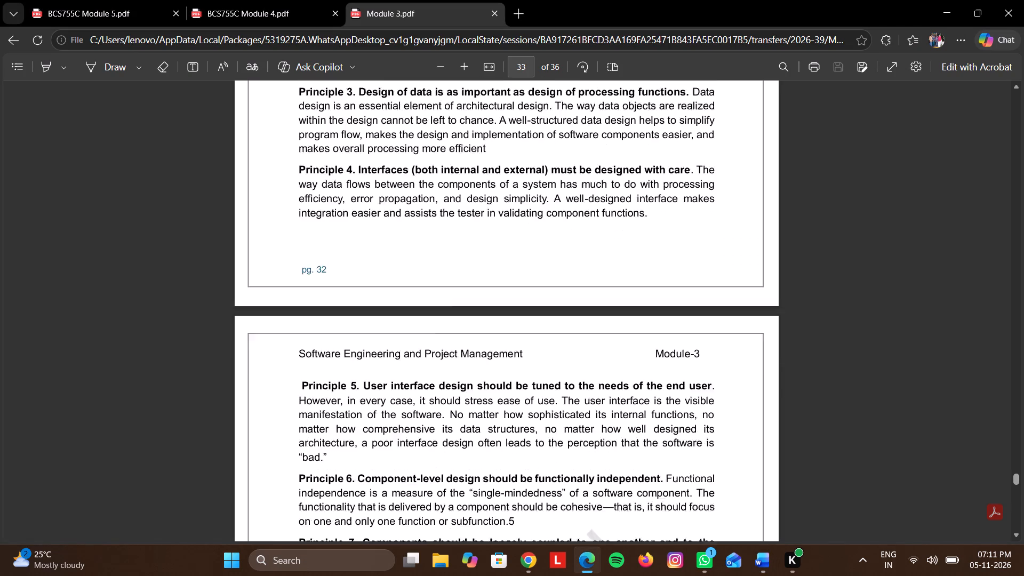
scroll(511, 267, up, 7)
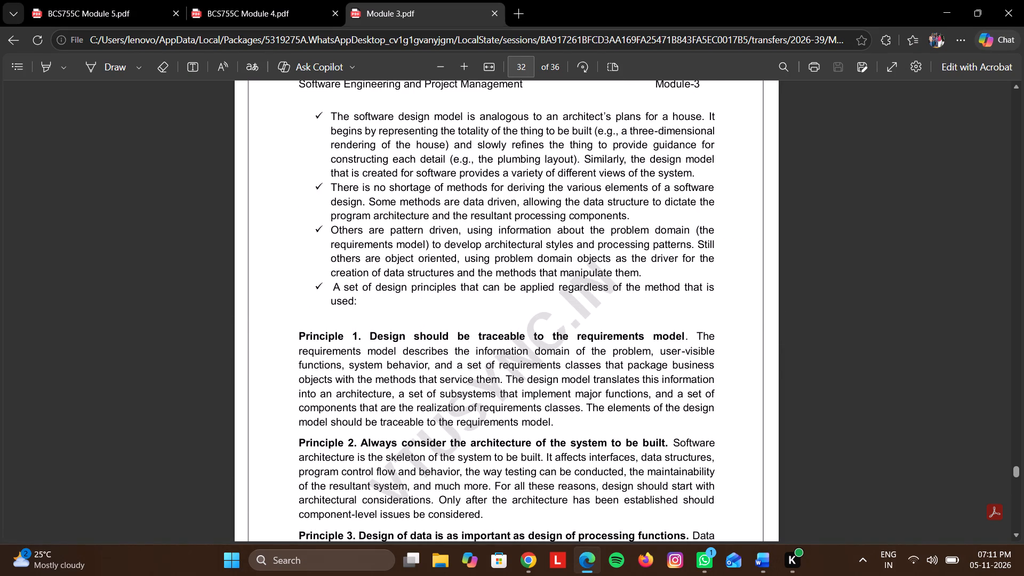
key(alt+Tab)
scroll(545, 298, down, 1)
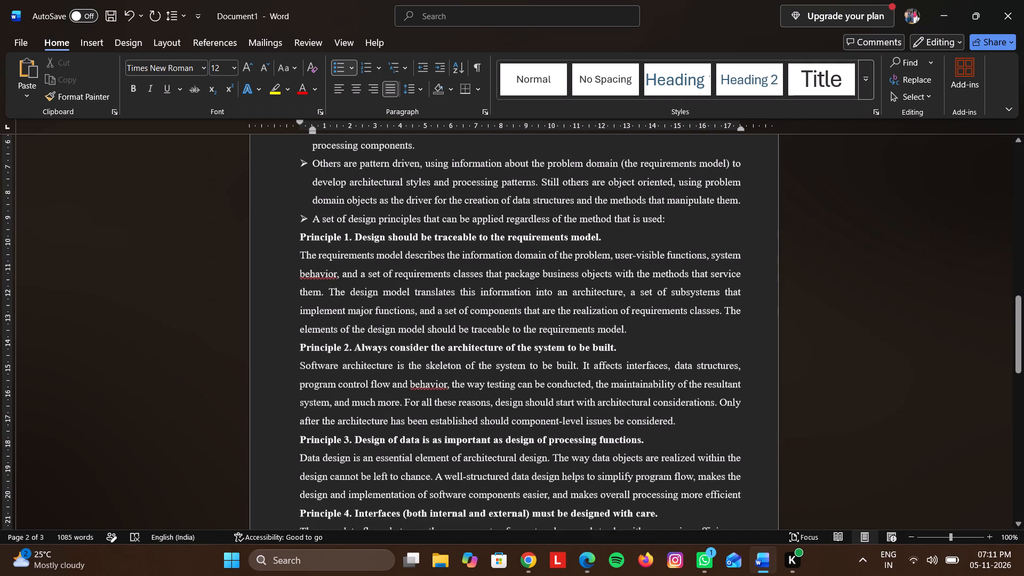
scroll(545, 298, down, 4)
scroll(545, 298, up, 4)
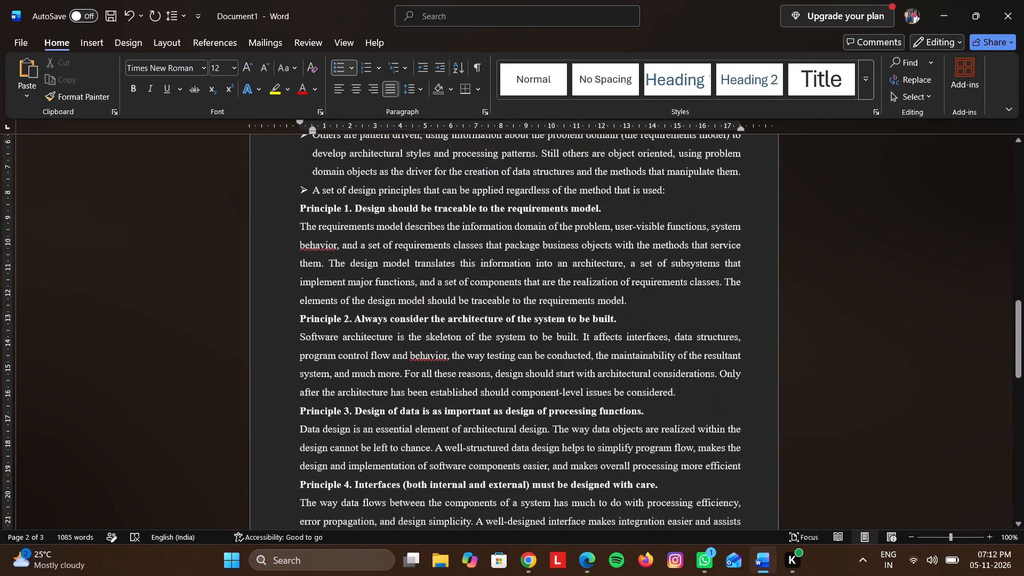
scroll(545, 298, up, 9)
scroll(545, 298, down, 14)
Make the question 2 line bold, "Explain Design Modelling and describe the principles that guide the software design process.".
scroll(546, 297, up, 2)
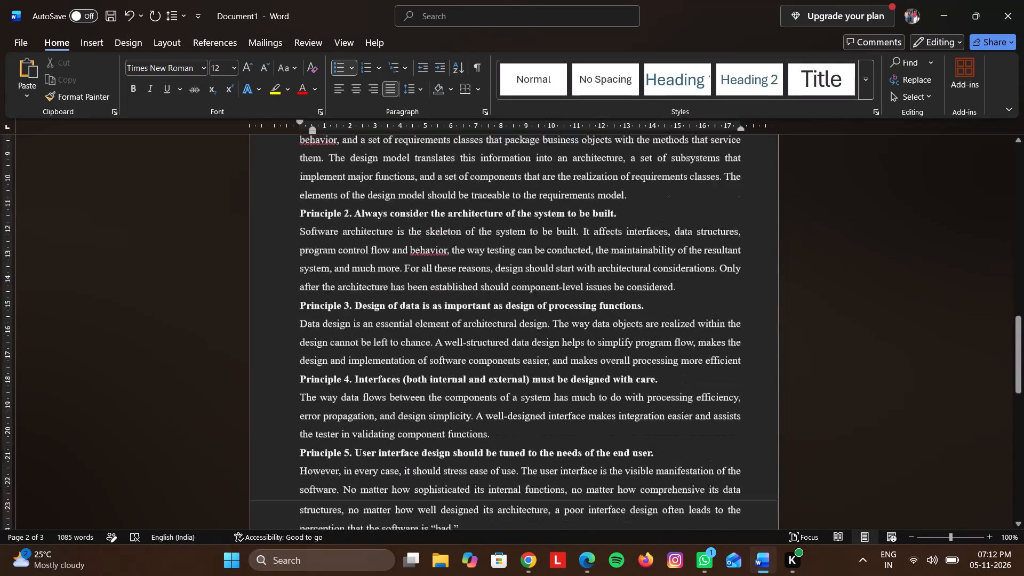
scroll(547, 294, up, 12)
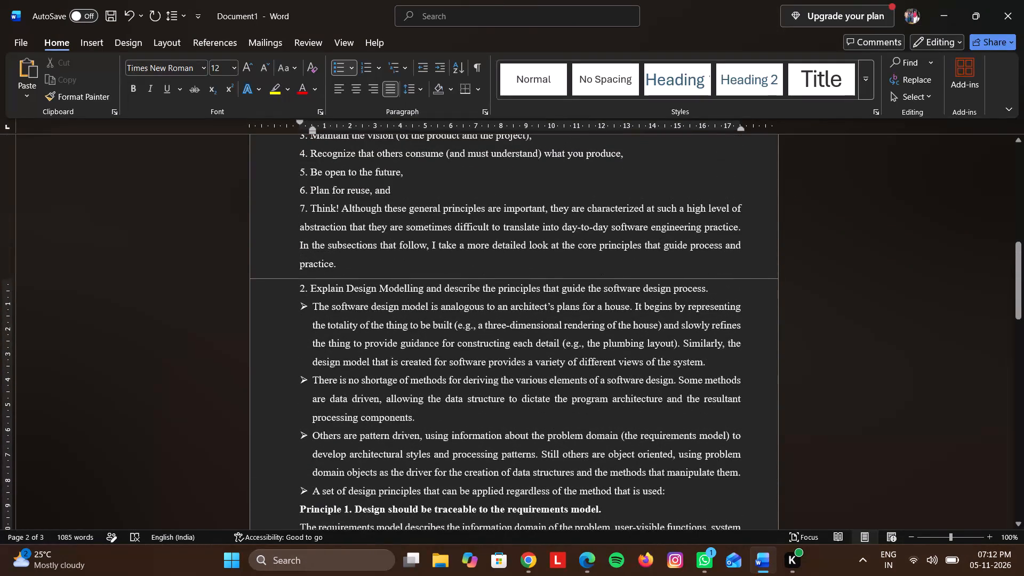
drag(297, 284, 745, 291)
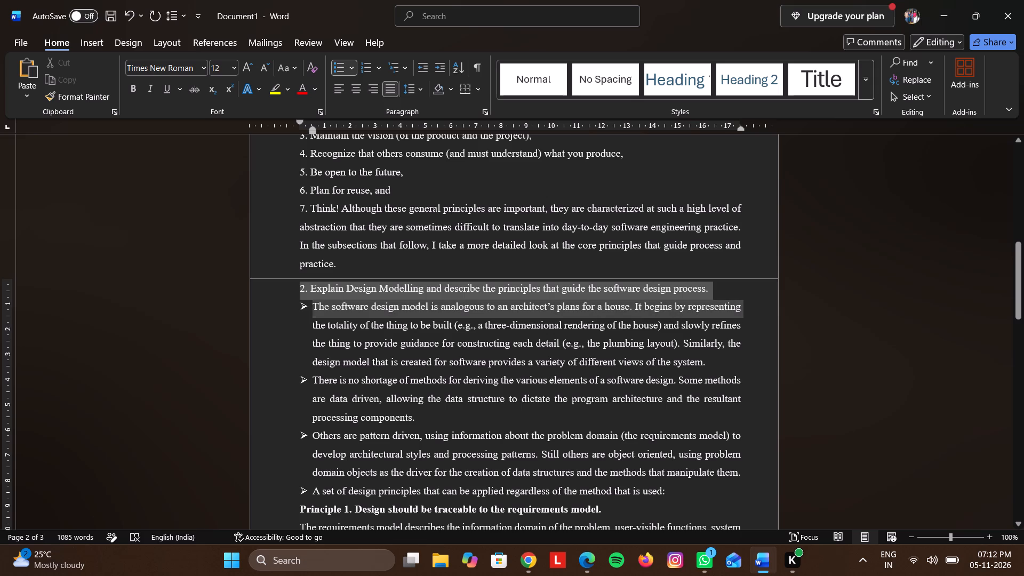
drag(745, 291, 744, 289)
click(752, 269)
click(582, 350)
Review the formatting of question 1's answer and the principles in question 2.
scroll(581, 350, up, 2)
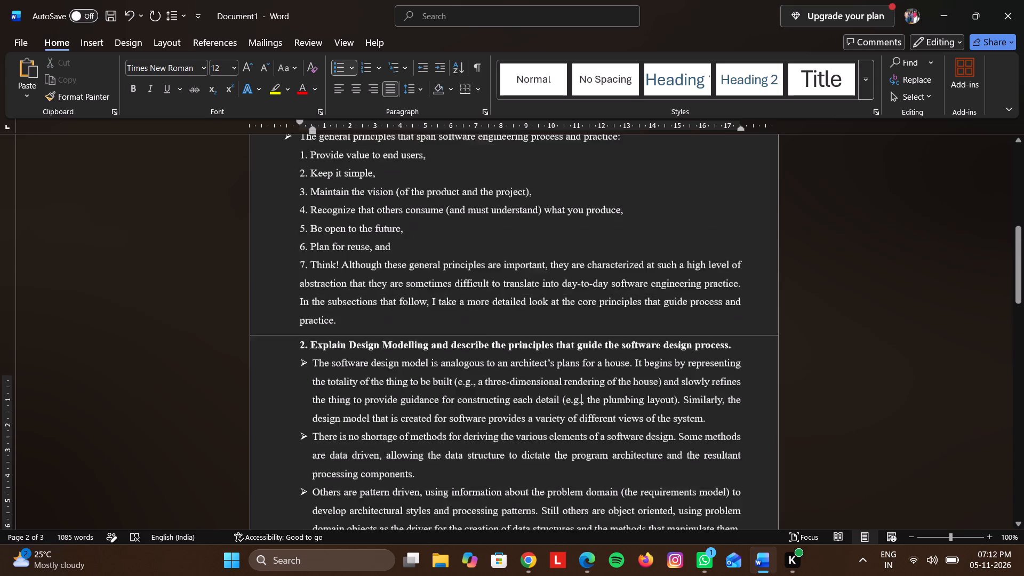
scroll(581, 350, up, 18)
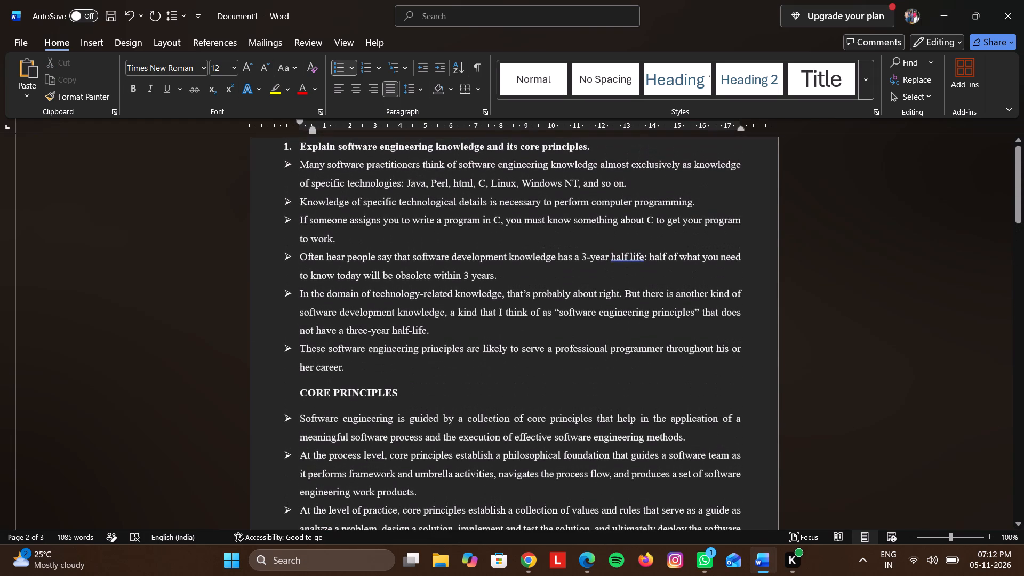
scroll(588, 335, down, 8)
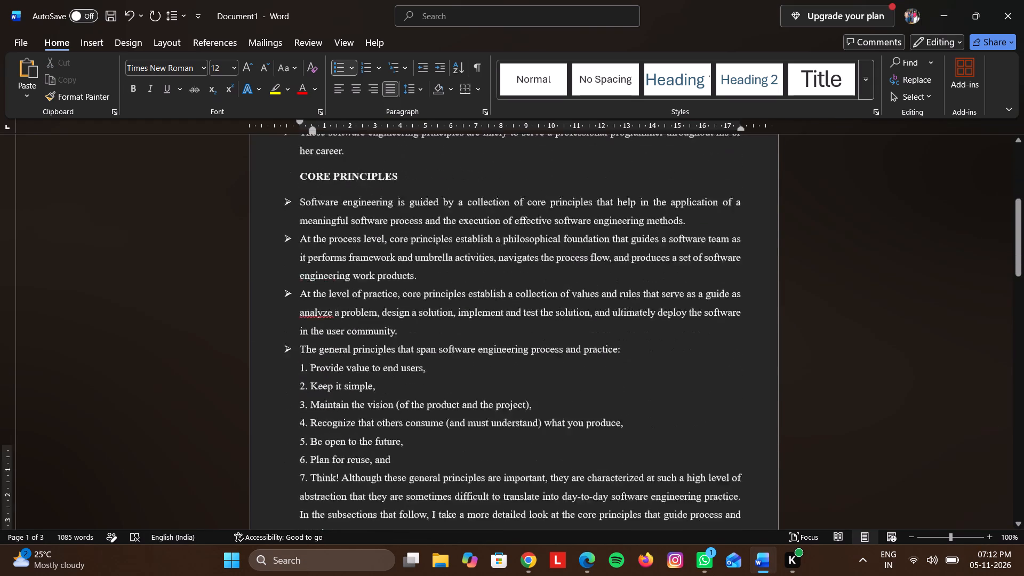
scroll(589, 334, down, 20)
scroll(590, 332, down, 5)
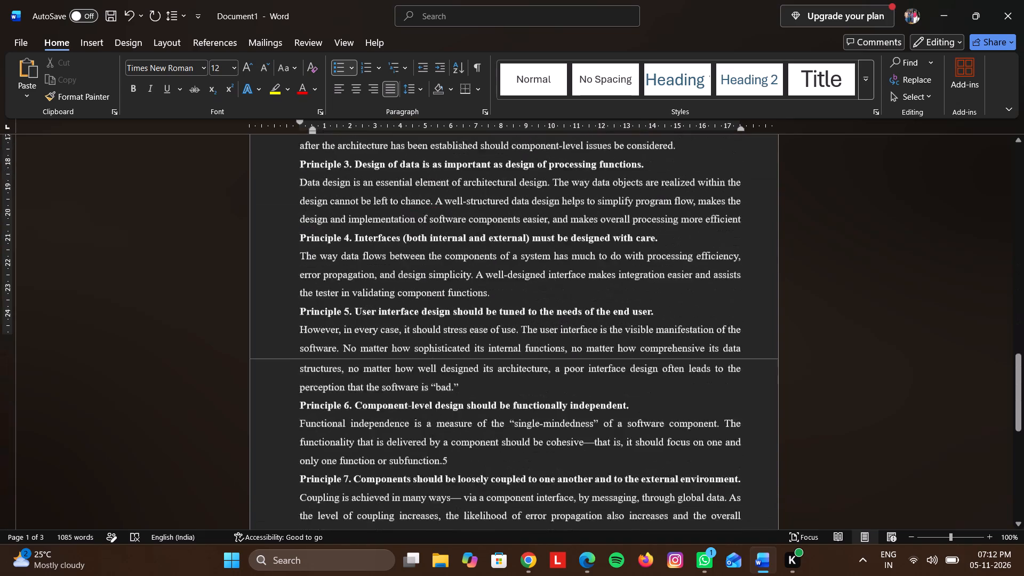
Add two new empty lines at the end of the document, after the Principle 9 description.
scroll(591, 332, down, 14)
click(601, 247)
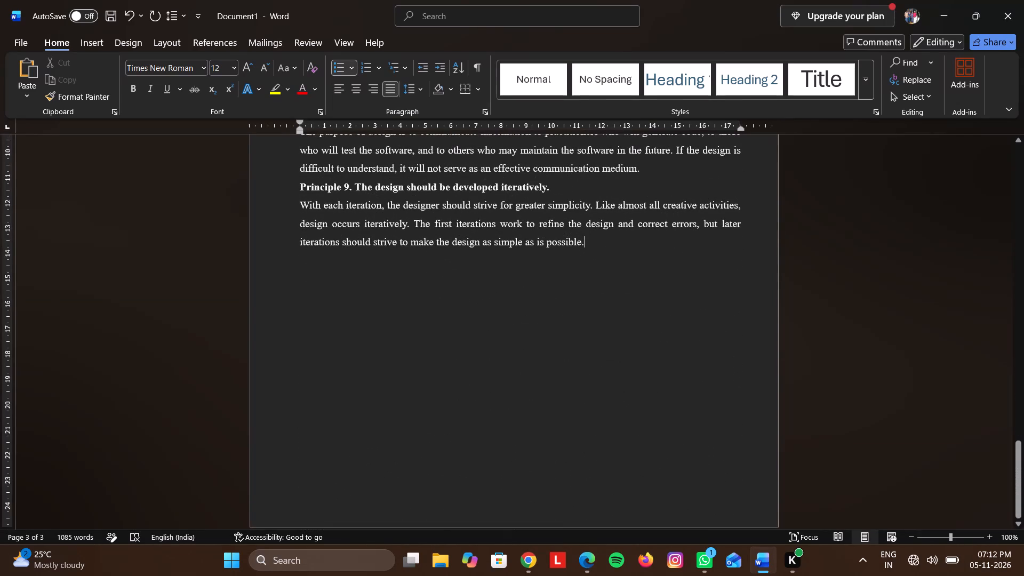
key(Return)
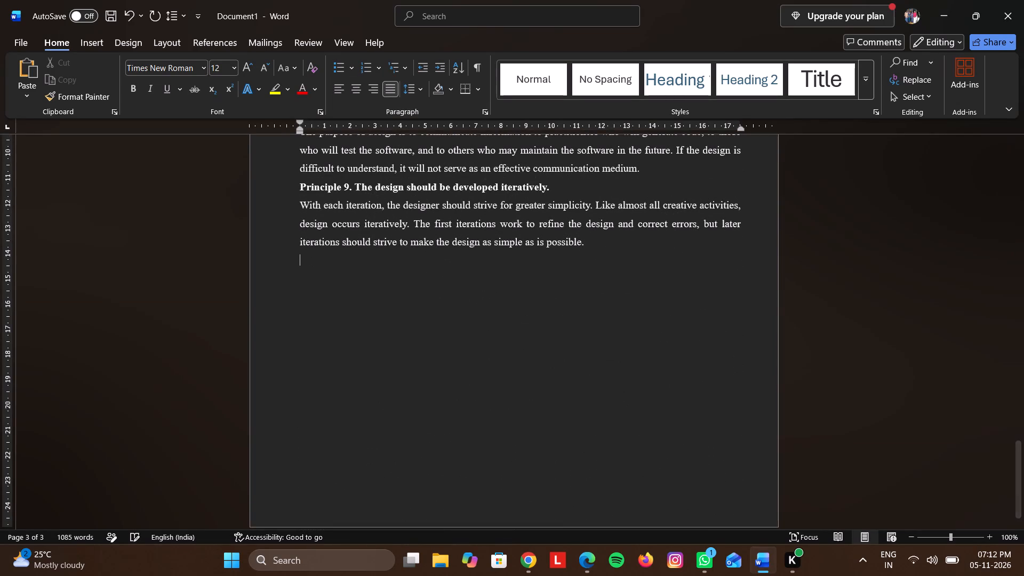
key(Return)
Insert an empty line after question 1's closing word "practice." to separate it from the question 2 heading.
scroll(596, 284, up, 18)
scroll(596, 284, up, 12)
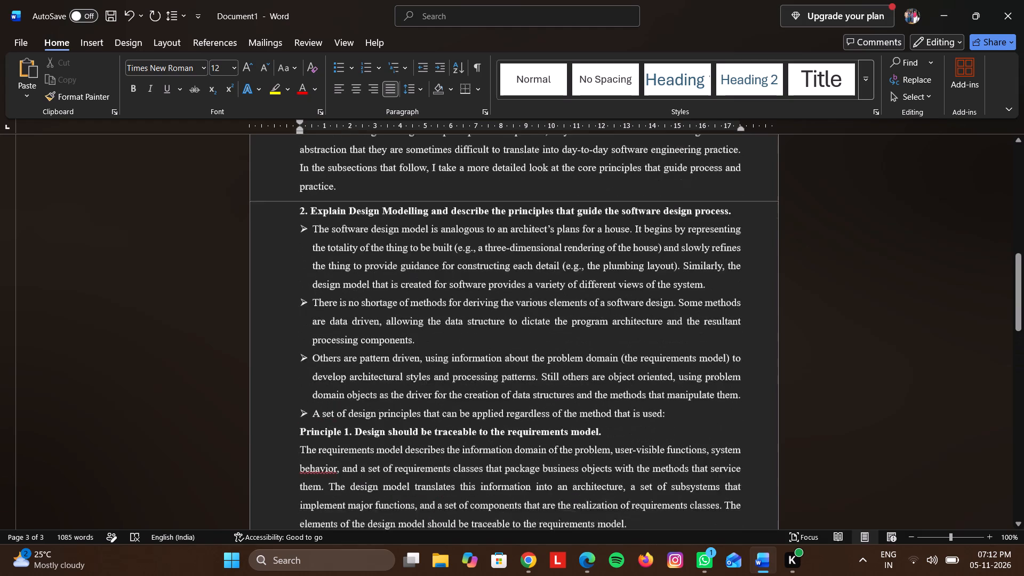
scroll(596, 284, up, 4)
click(365, 345)
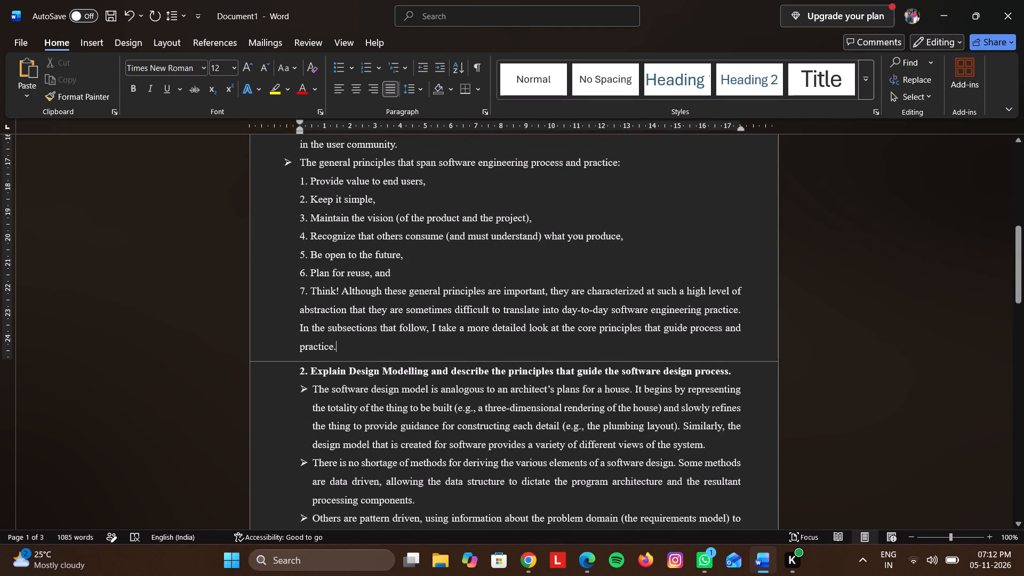
key(Return)
Switch from the Word document, by way of the Module 3 PDF, to the Software Engineering Principles page in Chrome.
key(alt+Tab)
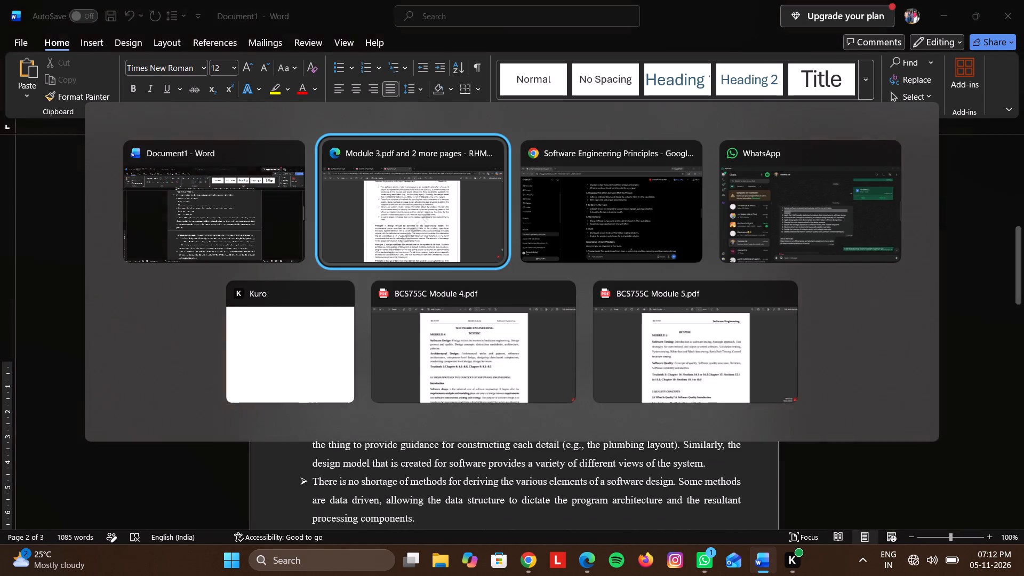
key(alt+Tab)
key(alt+Tab)
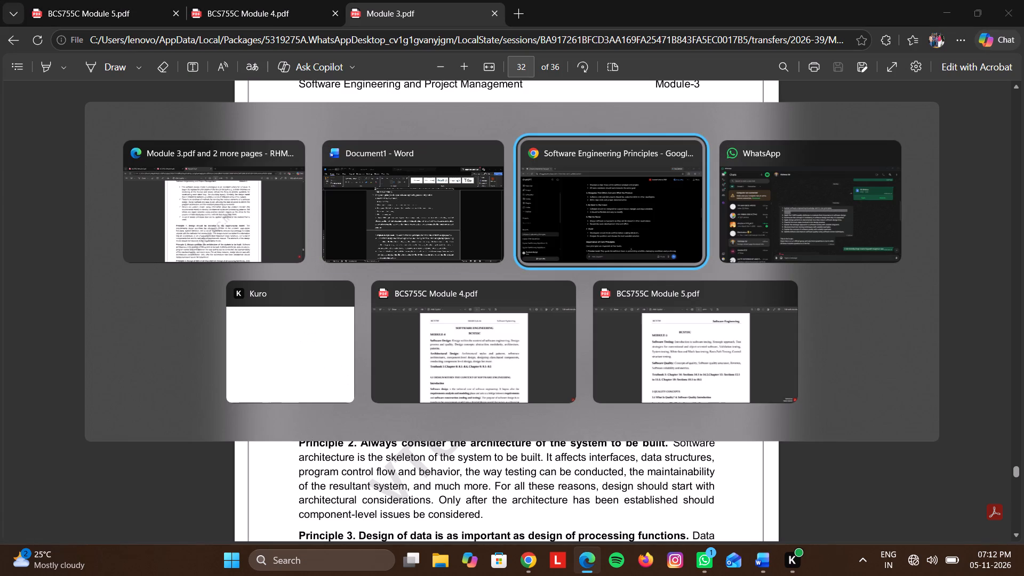
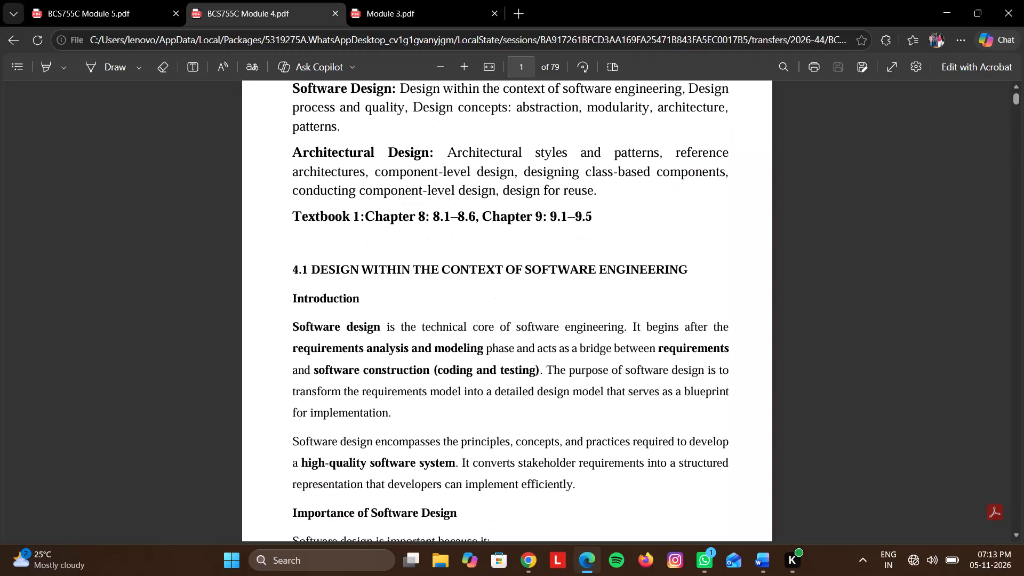
Search the Module 4 PDF for "FUR" and examine the Software Quality Attributes (FURPS Model) section.
scroll(417, 303, down, 3)
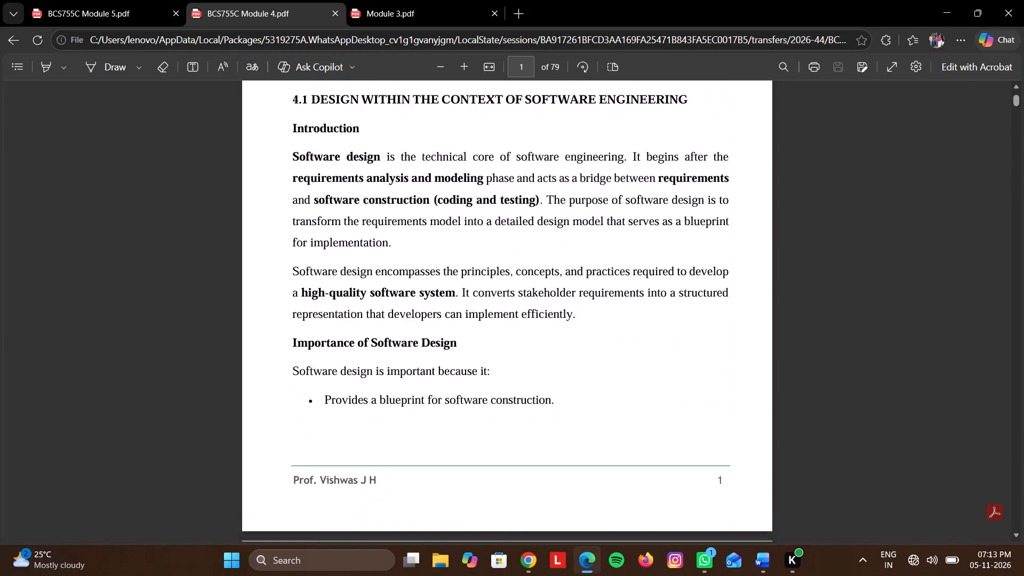
scroll(415, 302, up, 2)
scroll(415, 302, down, 1)
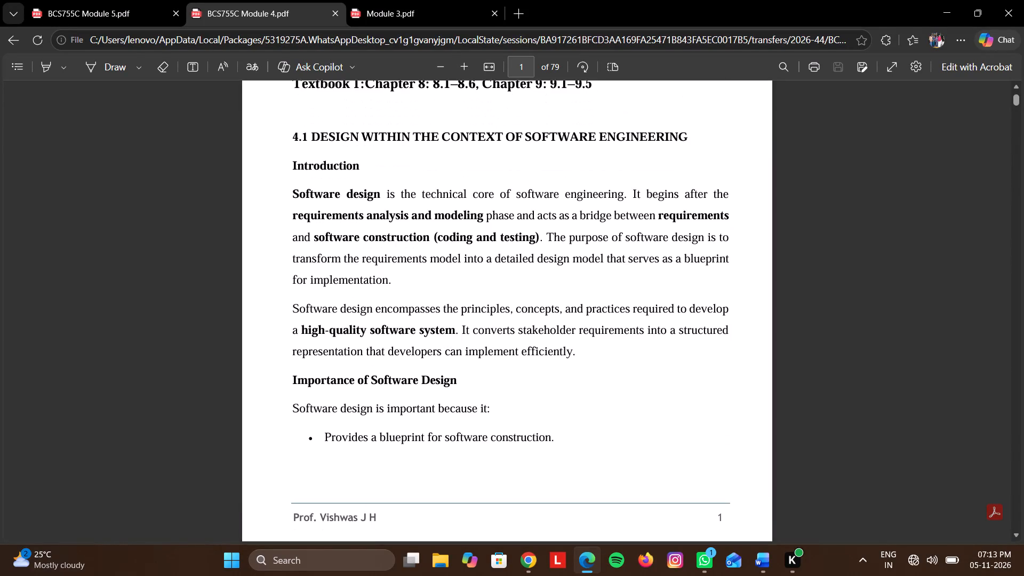
scroll(415, 302, down, 8)
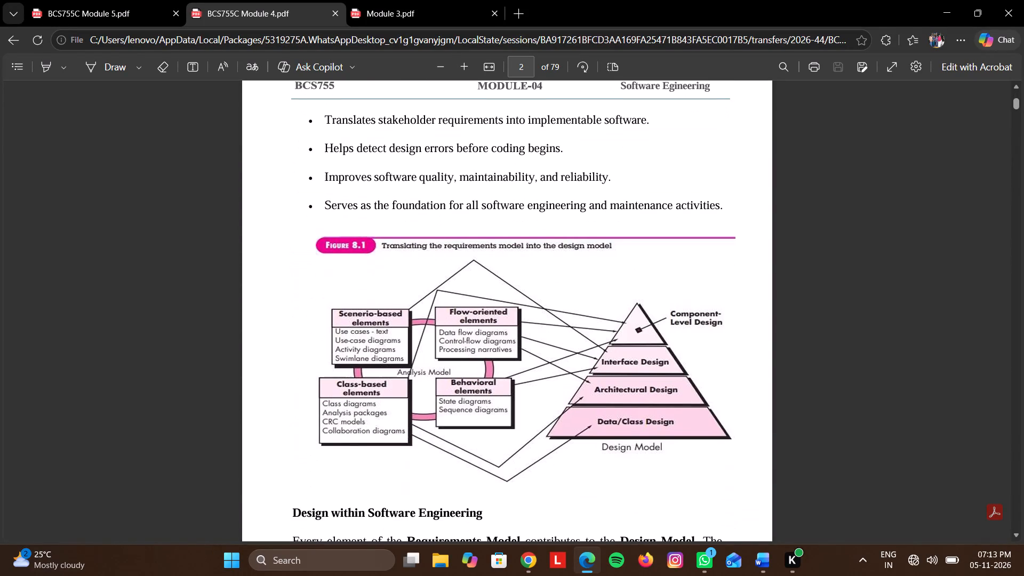
click(779, 67)
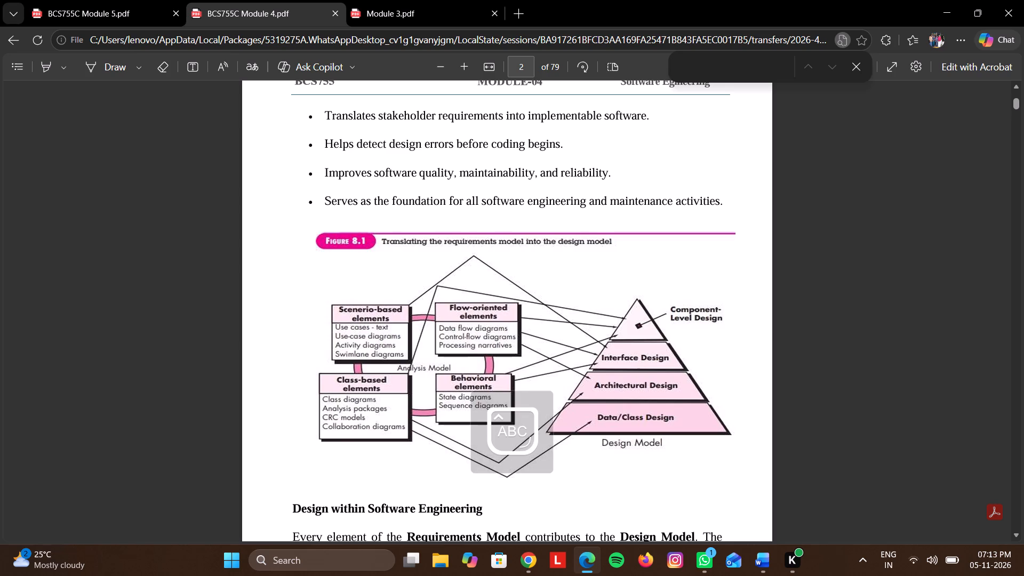
text(FUR)
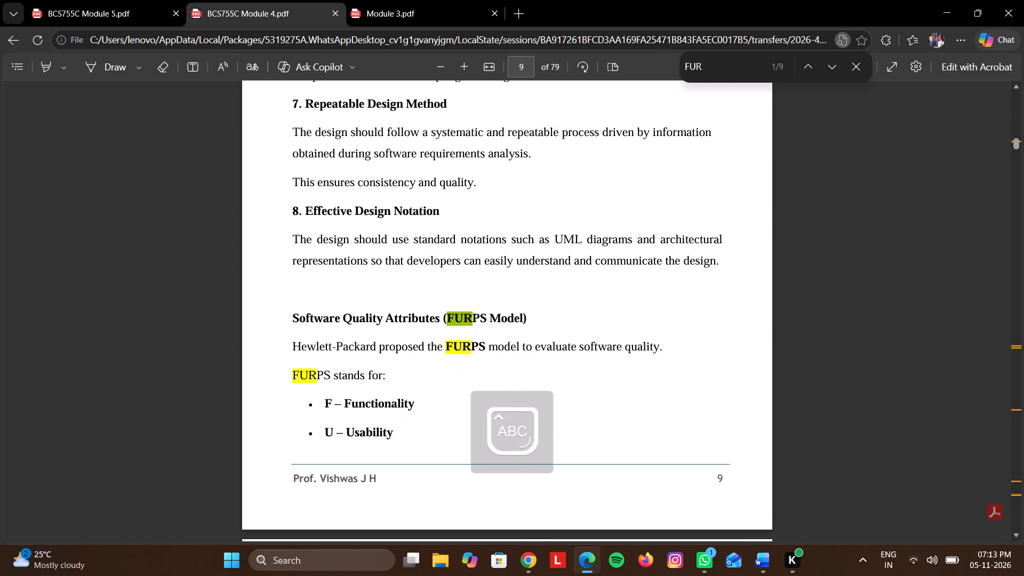
click(559, 190)
click(855, 67)
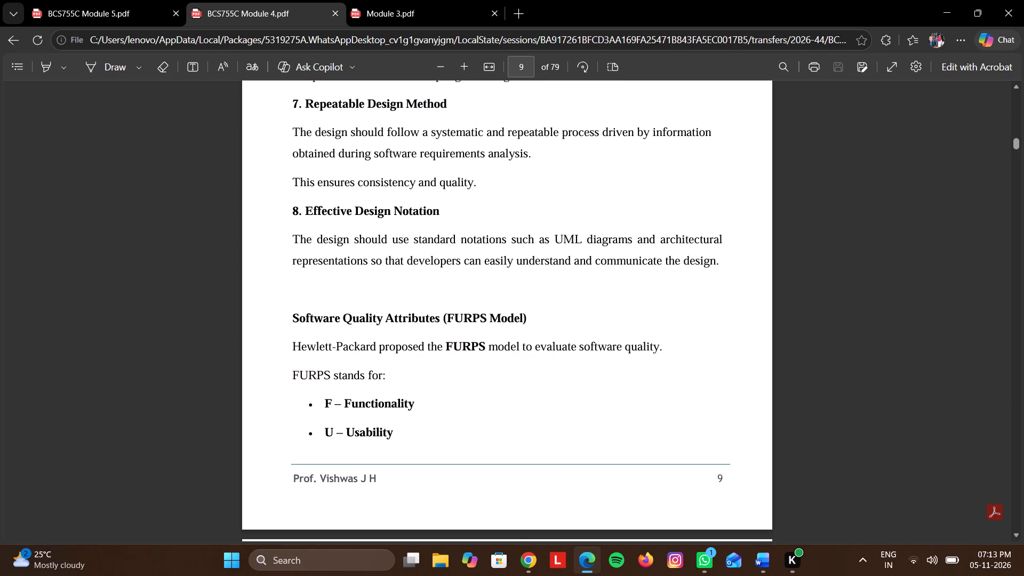
scroll(574, 230, down, 5)
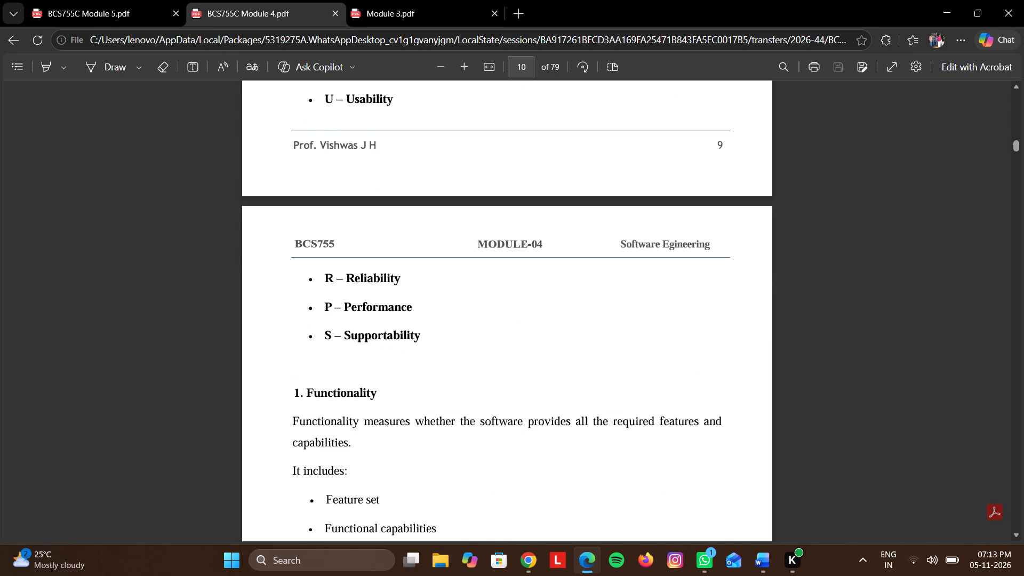
scroll(574, 230, up, 4)
scroll(574, 230, down, 3)
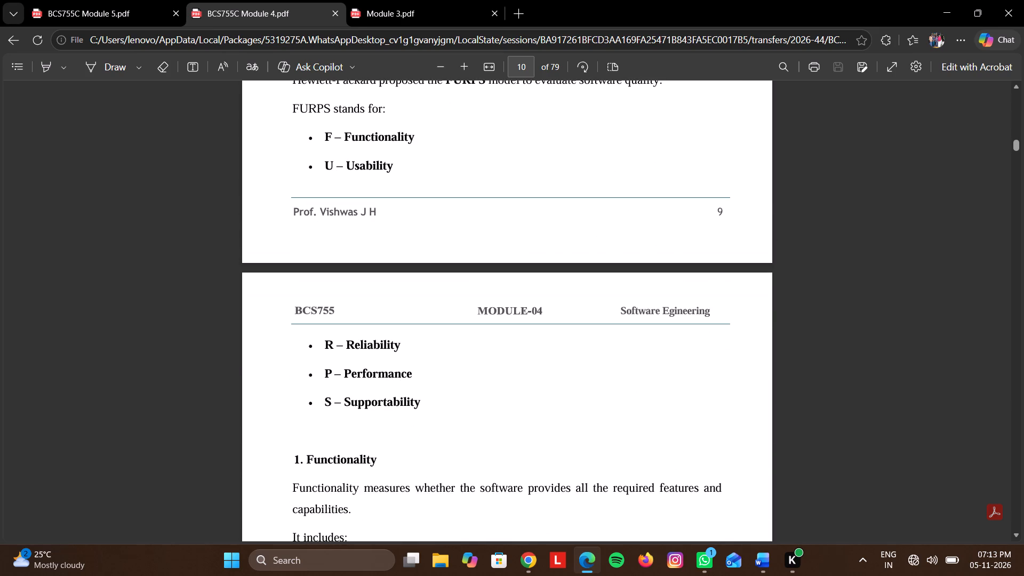
Switch away from the Module 4 PDF, by way of the Module 3 PDF, to another open window.
key(alt+Tab)
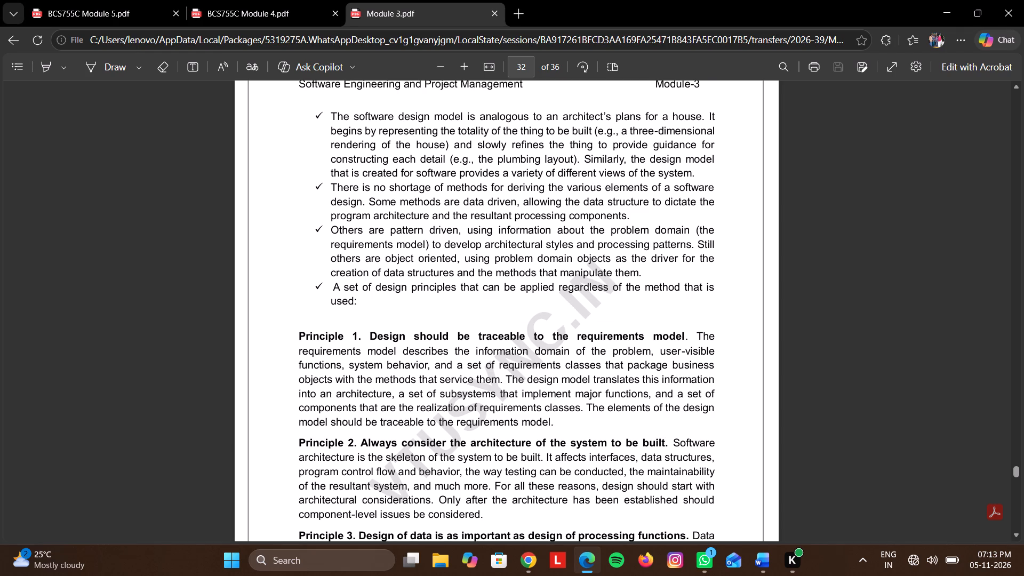
key(alt+Tab)
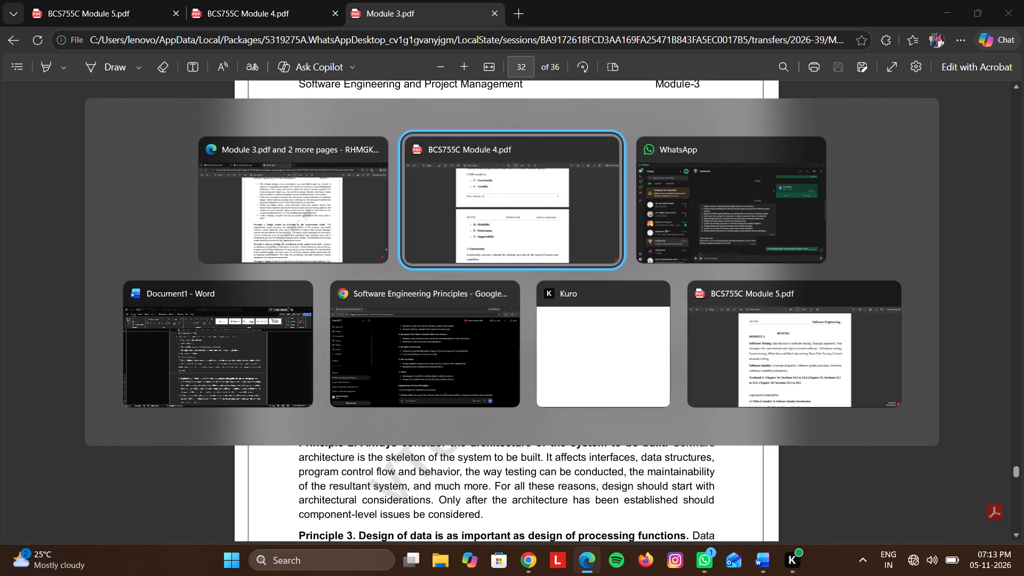
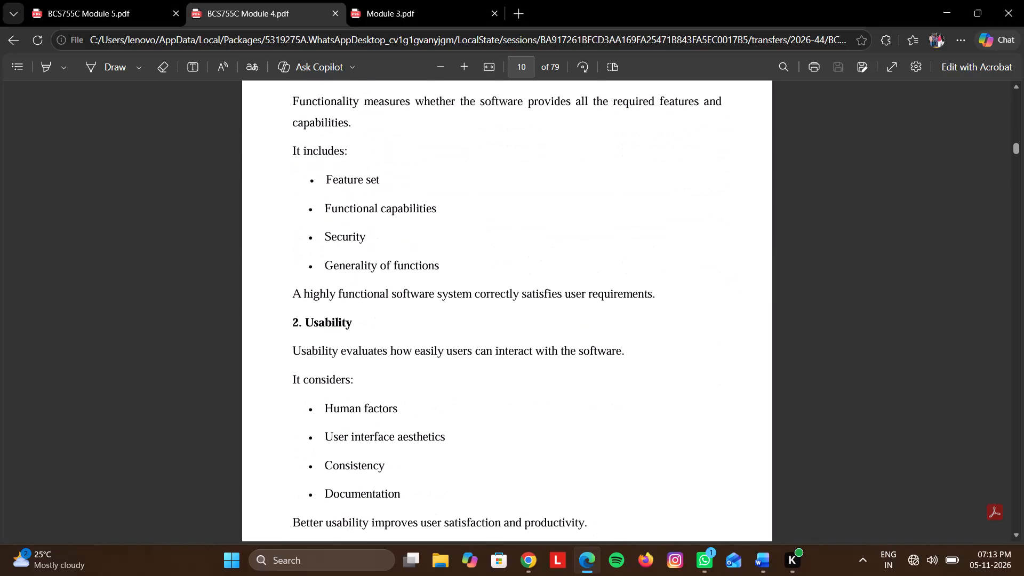
Examine the FURPS attributes in the Module 4 PDF, from Functionality through Supportability.
scroll(429, 346, down, 6)
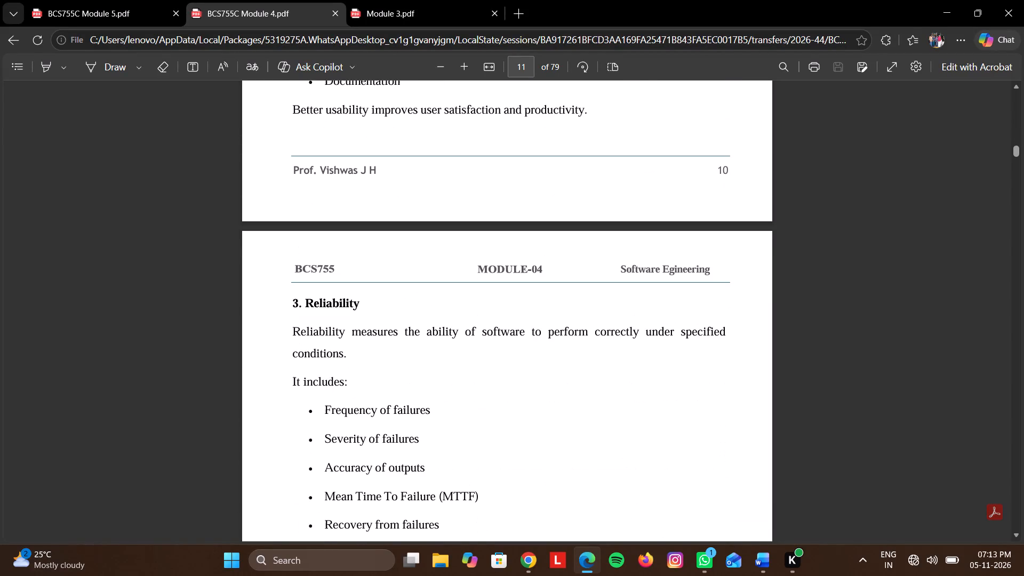
scroll(430, 358, down, 16)
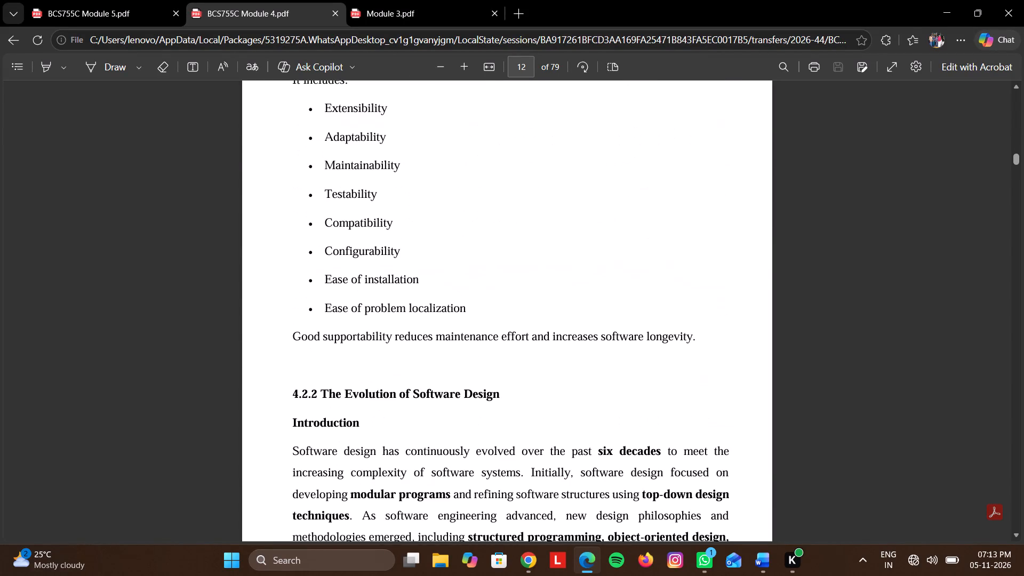
Search the Module 4 PDF for "FURPS".
click(779, 65)
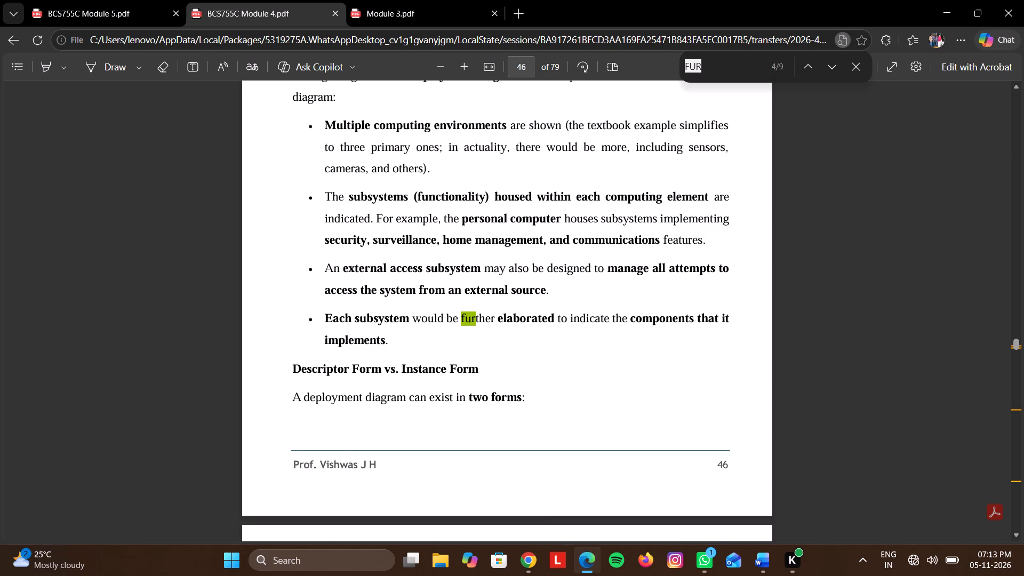
scroll(651, 235, up, 2)
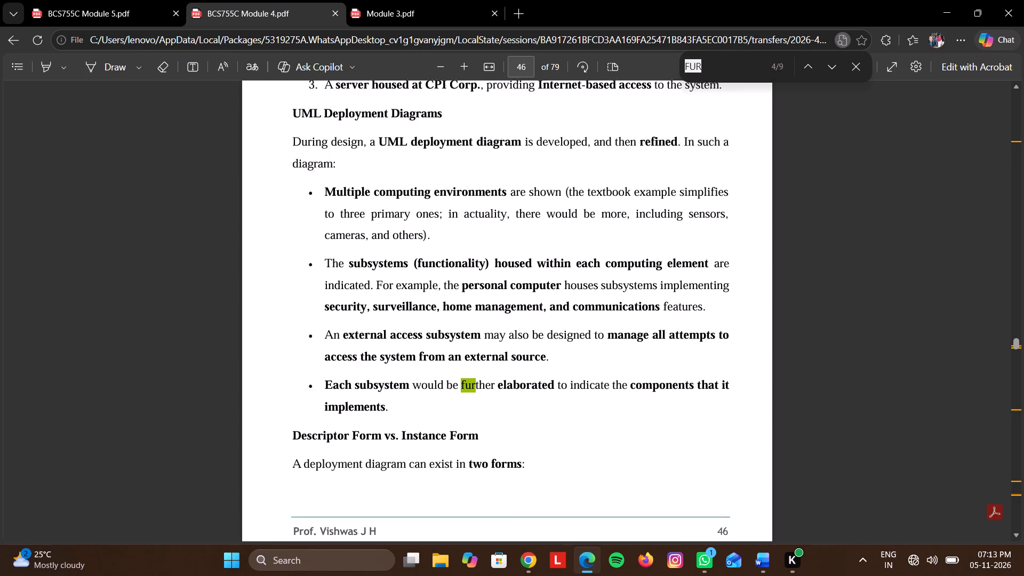
scroll(651, 235, up, 7)
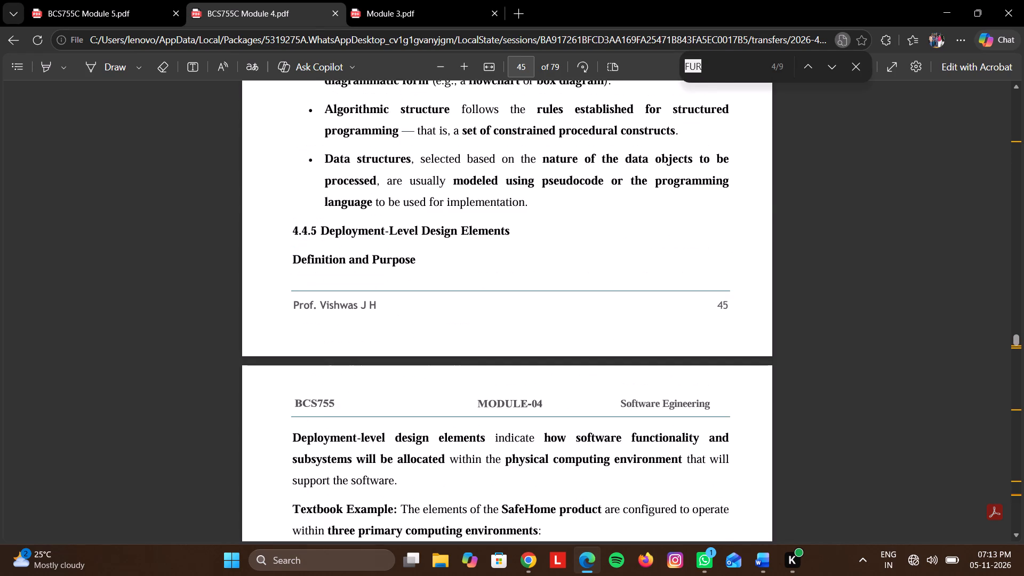
key(o)
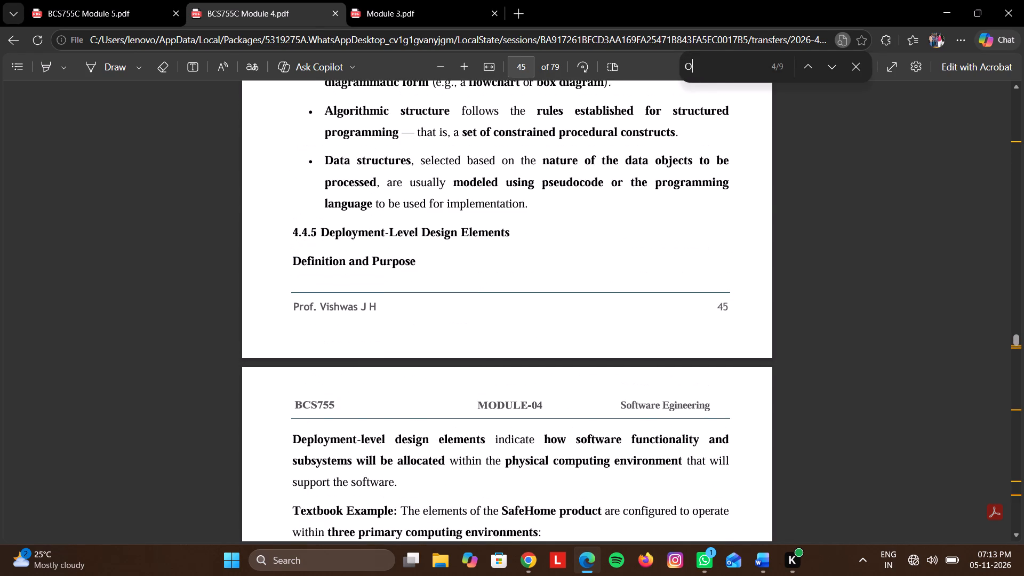
scroll(661, 207, up, 2)
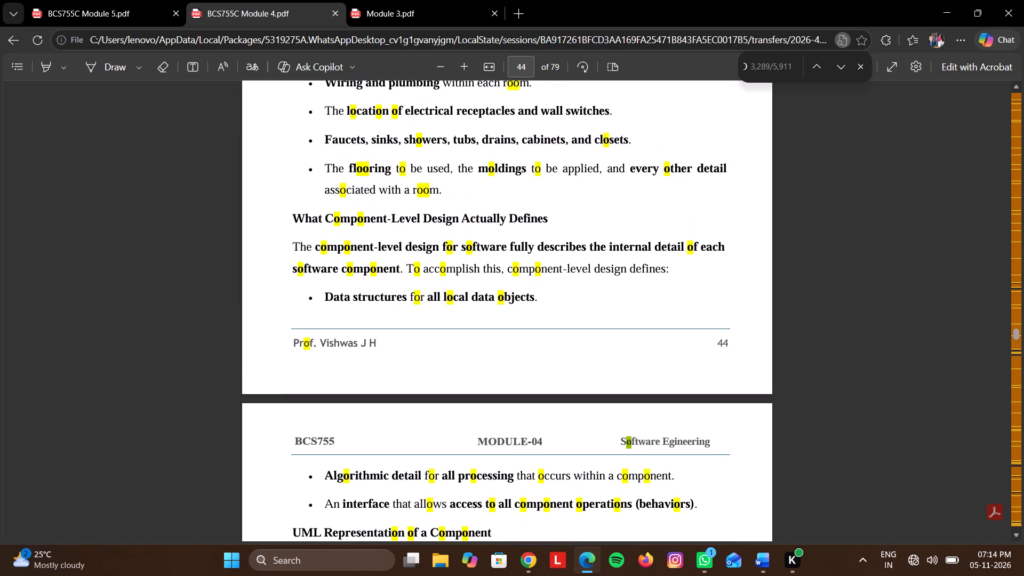
key(BackSpace)
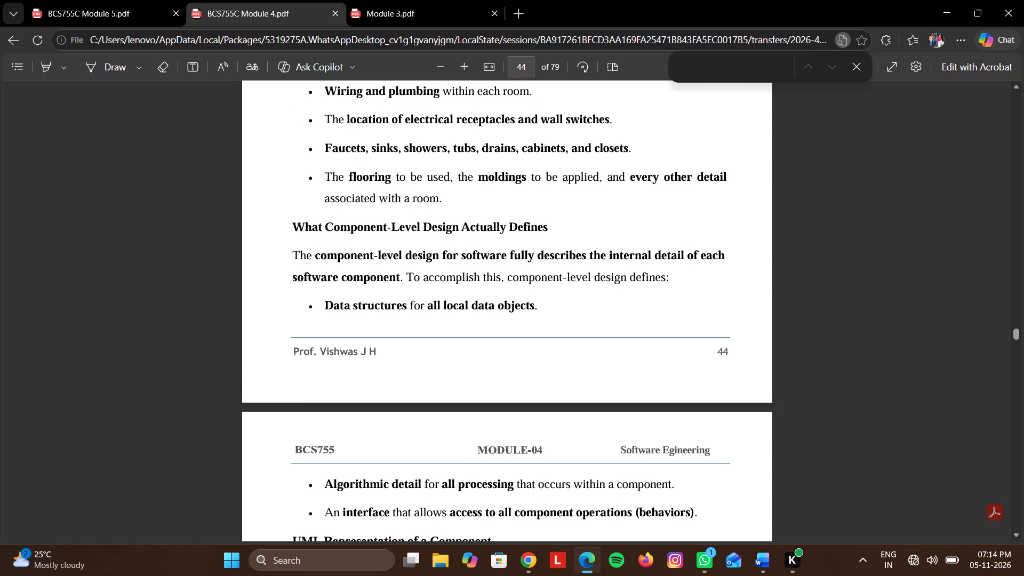
key(f)
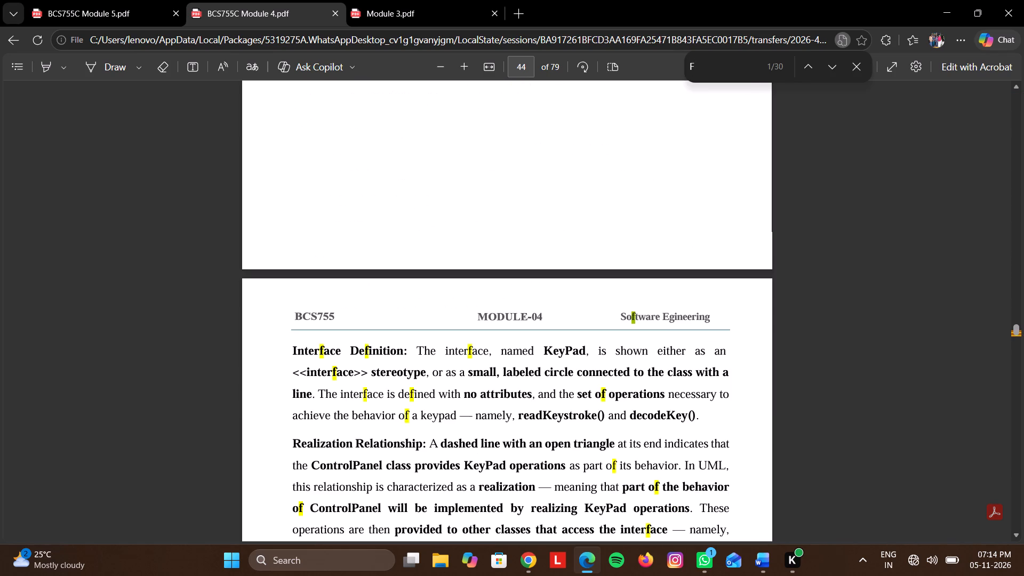
key(u)
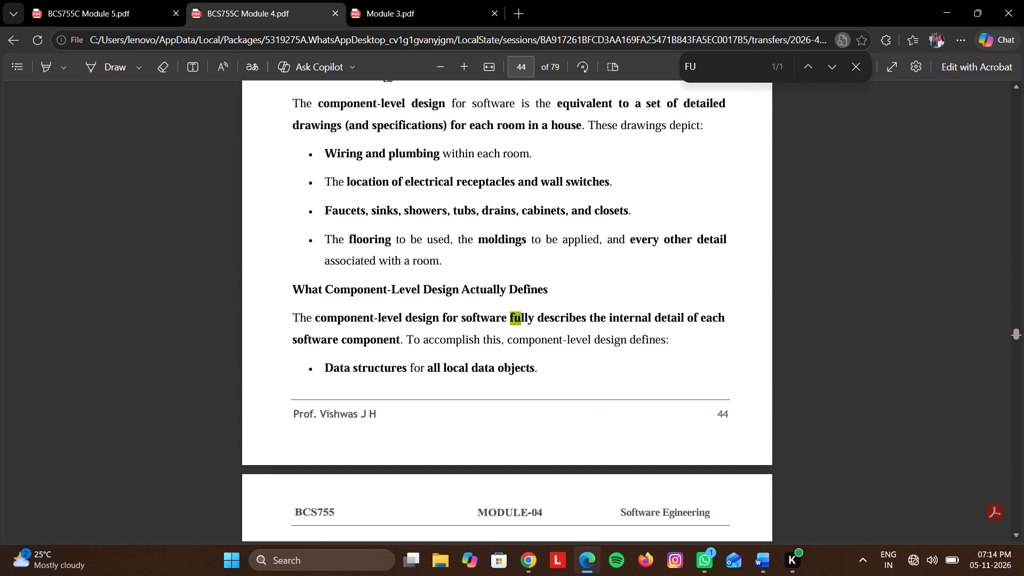
key(r)
text(PS)
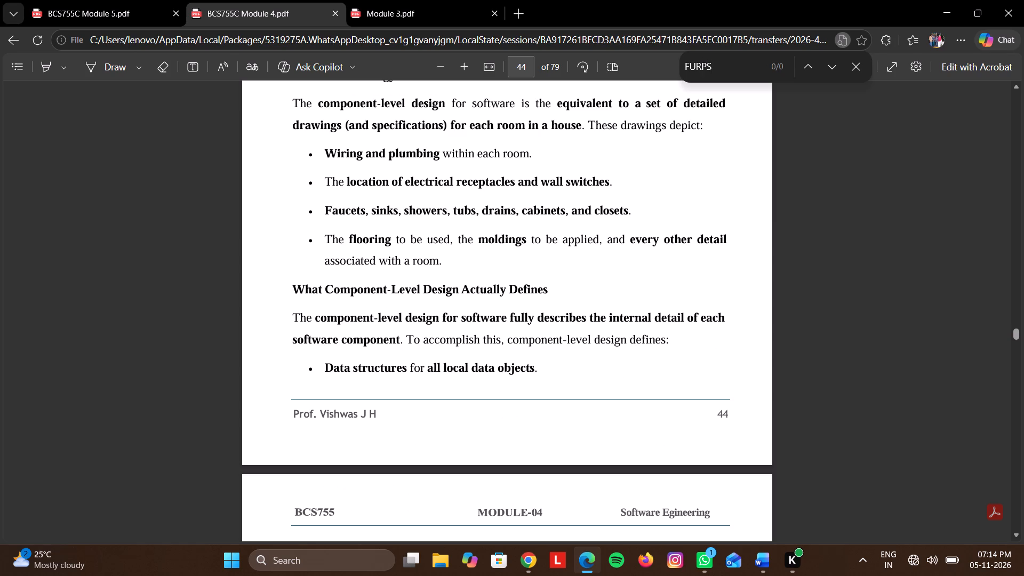
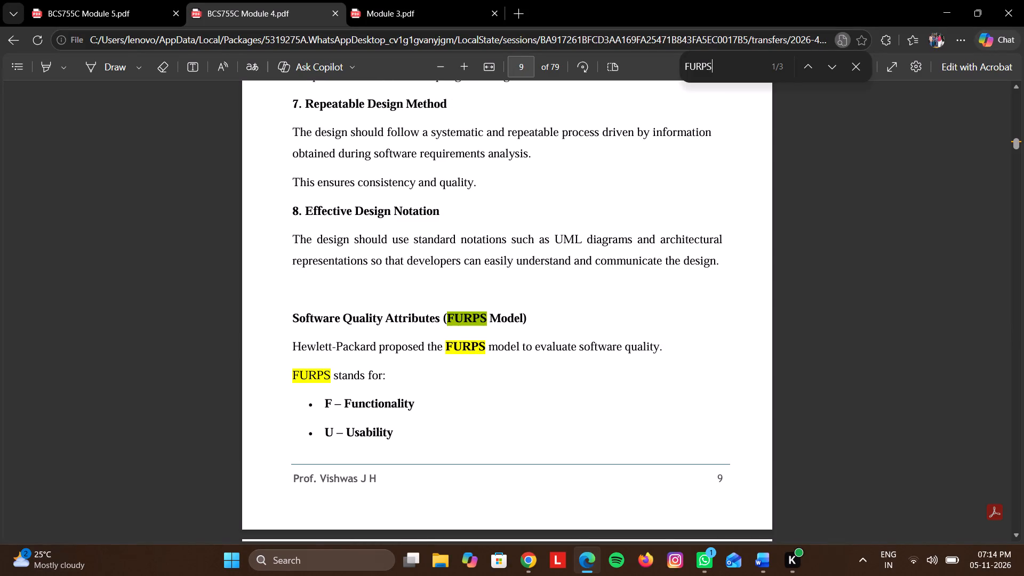
Examine the FURPS model section in the Module 4 PDF, from its introduction through Supportability to the start of section 4.2.2.
scroll(535, 385, down, 1)
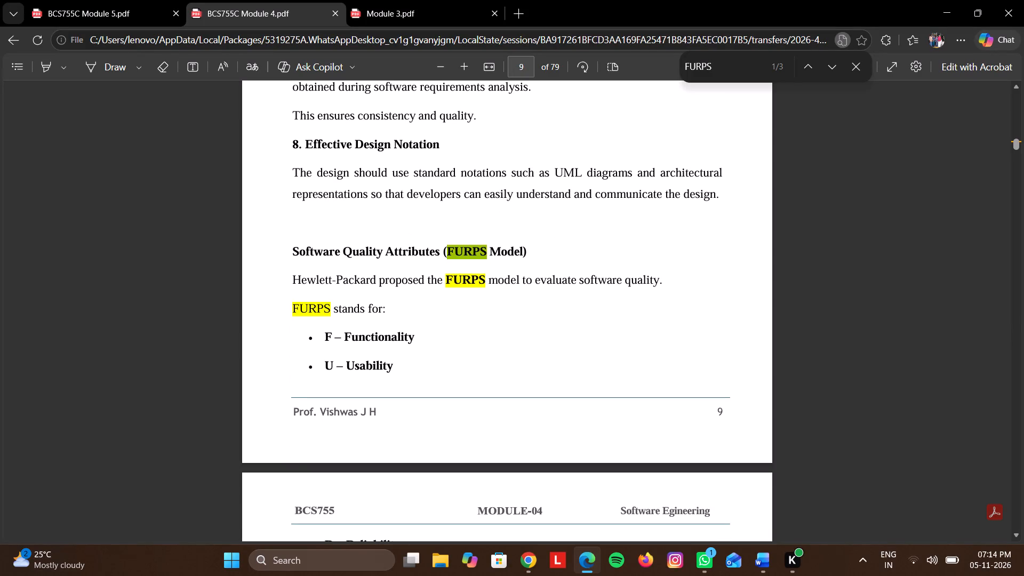
scroll(535, 385, down, 3)
scroll(535, 385, up, 3)
scroll(535, 385, down, 3)
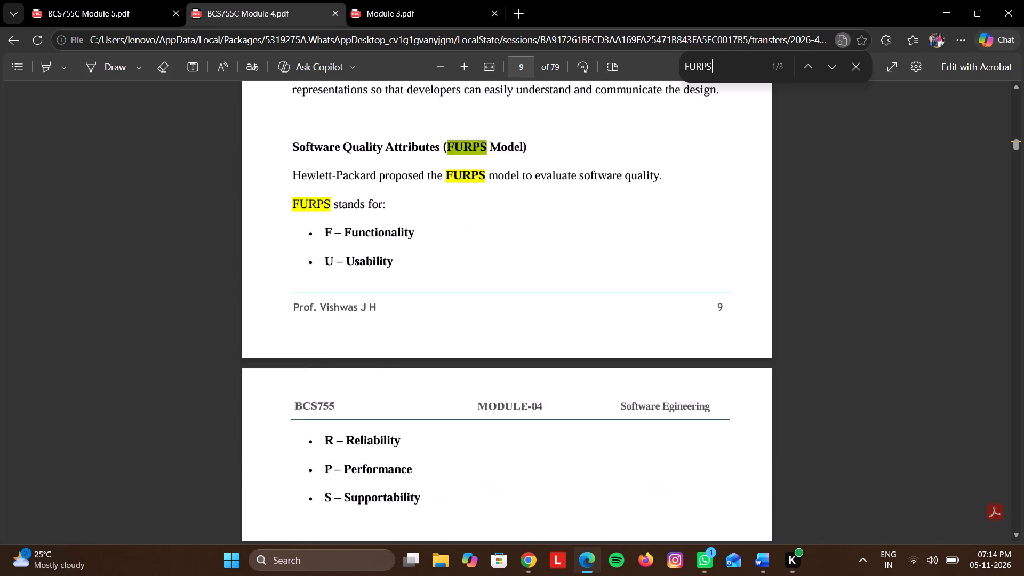
scroll(535, 385, down, 13)
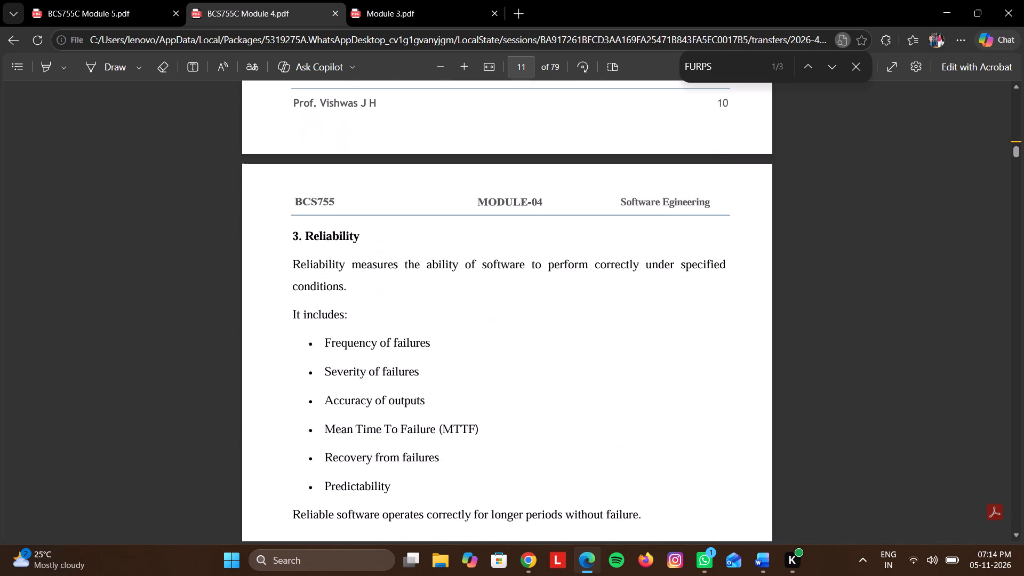
scroll(535, 385, down, 15)
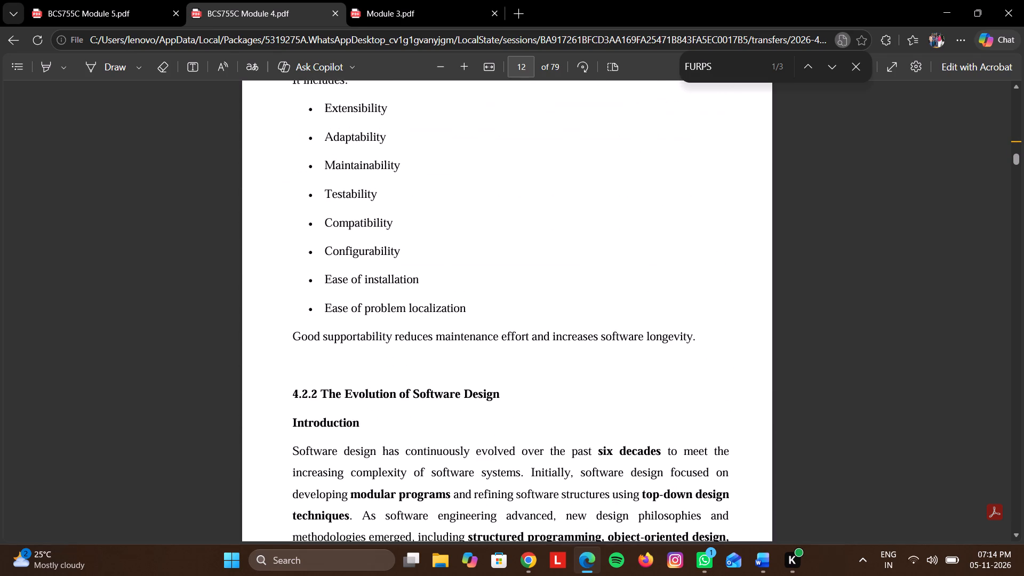
scroll(535, 385, down, 2)
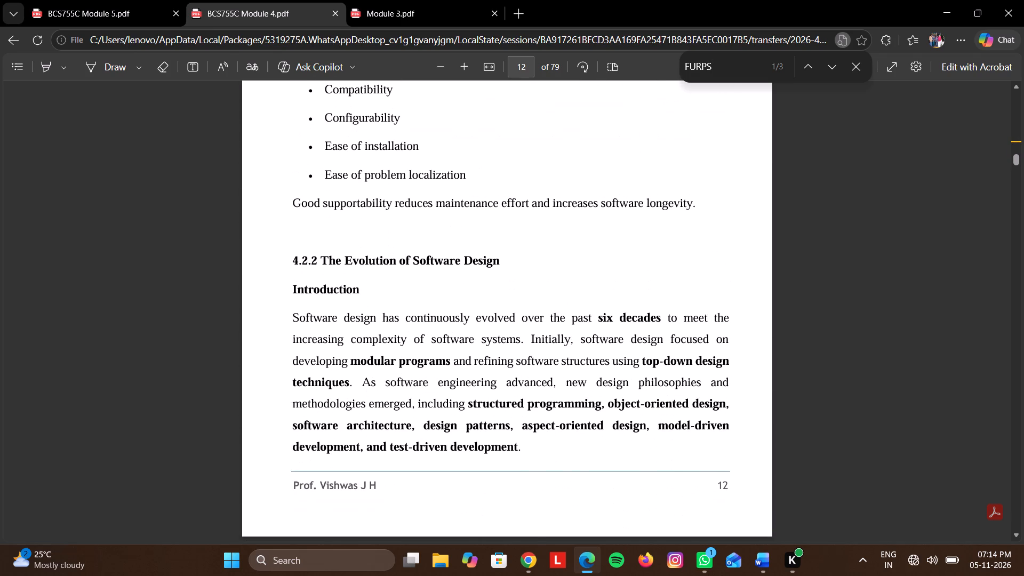
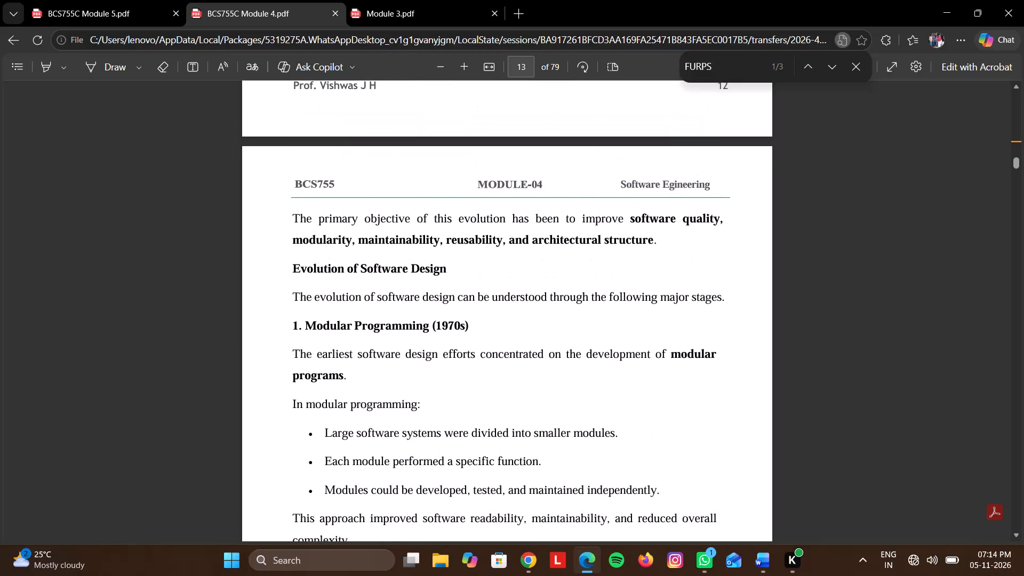
Examine the Evolution of Software Design section in the Module 4 PDF, from Modular Programming through Software Architecture and Design Patterns.
scroll(526, 310, down, 6)
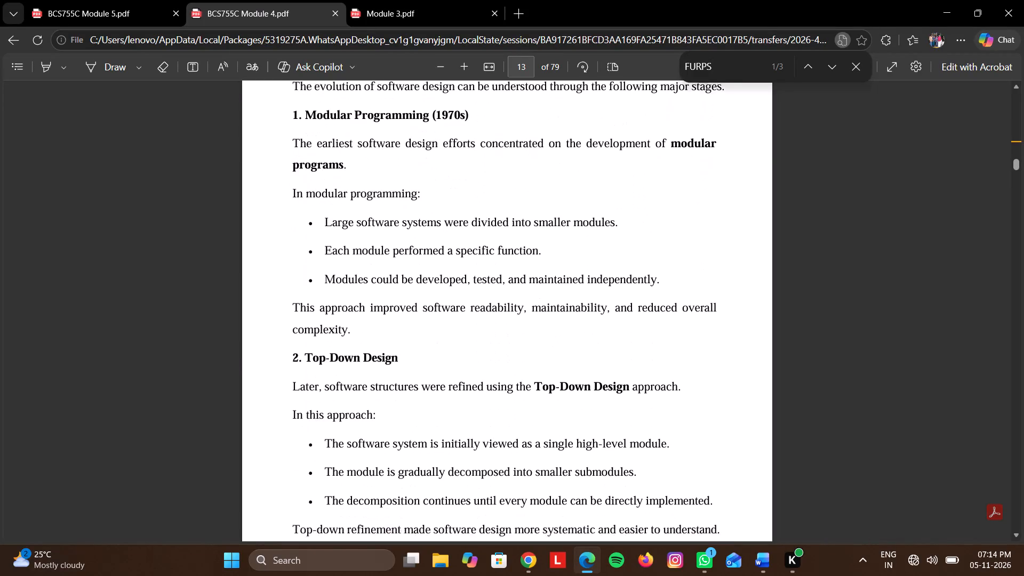
scroll(526, 310, down, 5)
scroll(526, 310, up, 3)
scroll(526, 310, down, 3)
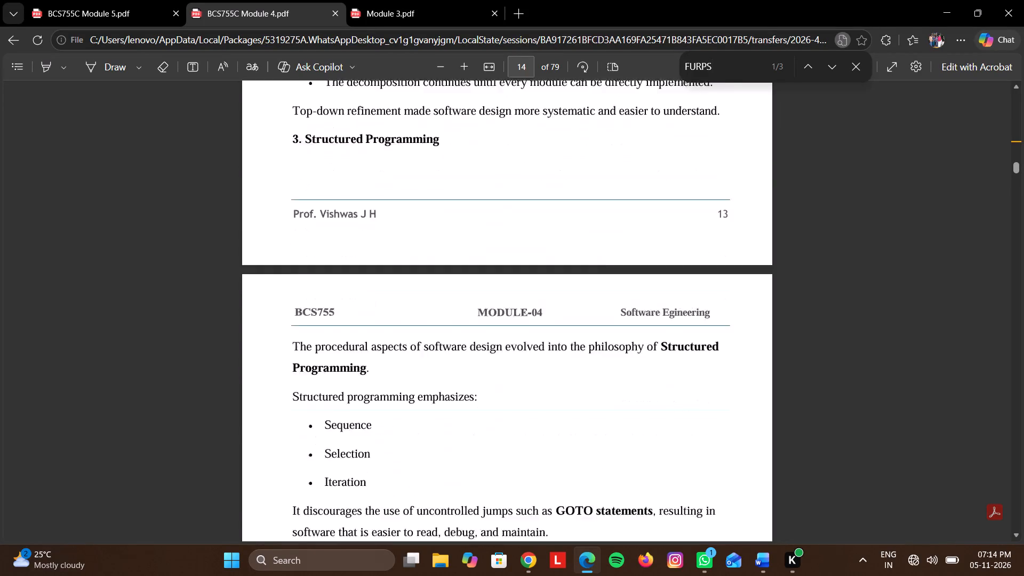
scroll(526, 310, down, 10)
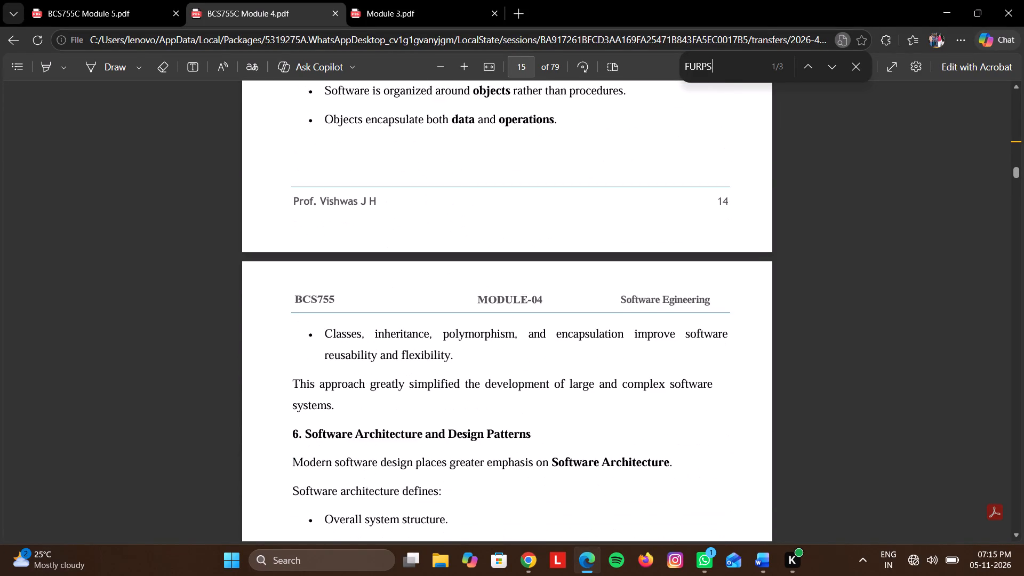
scroll(526, 310, down, 4)
Go back to the FURPS section of the Module 4 PDF and review its Supportability and performance points.
scroll(526, 310, up, 18)
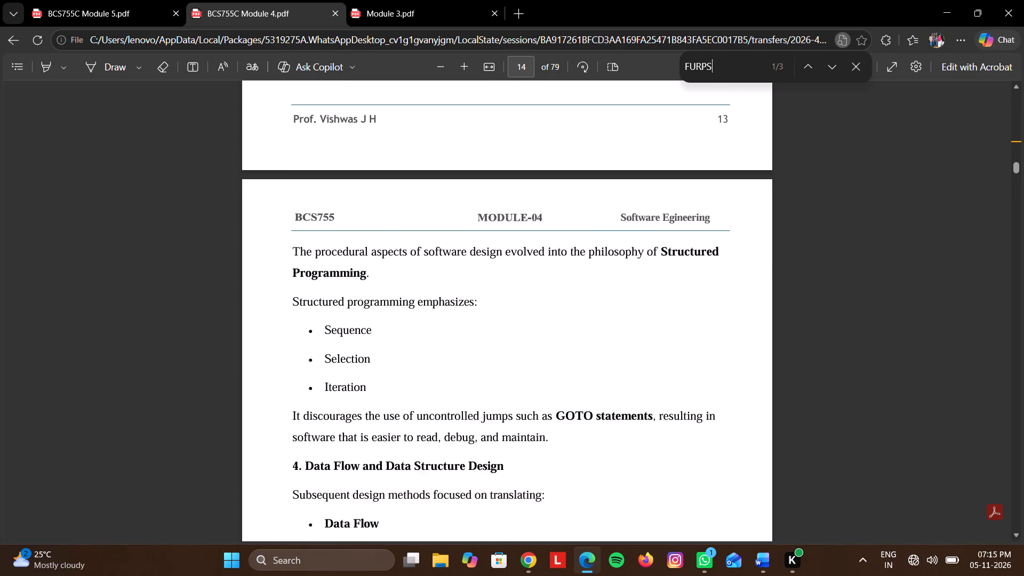
scroll(526, 310, up, 18)
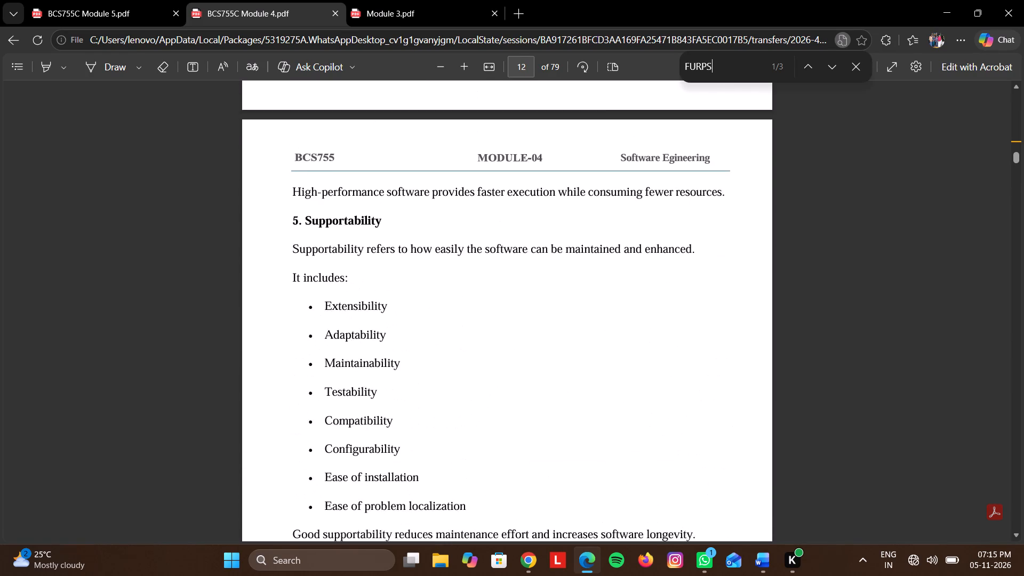
scroll(490, 303, up, 3)
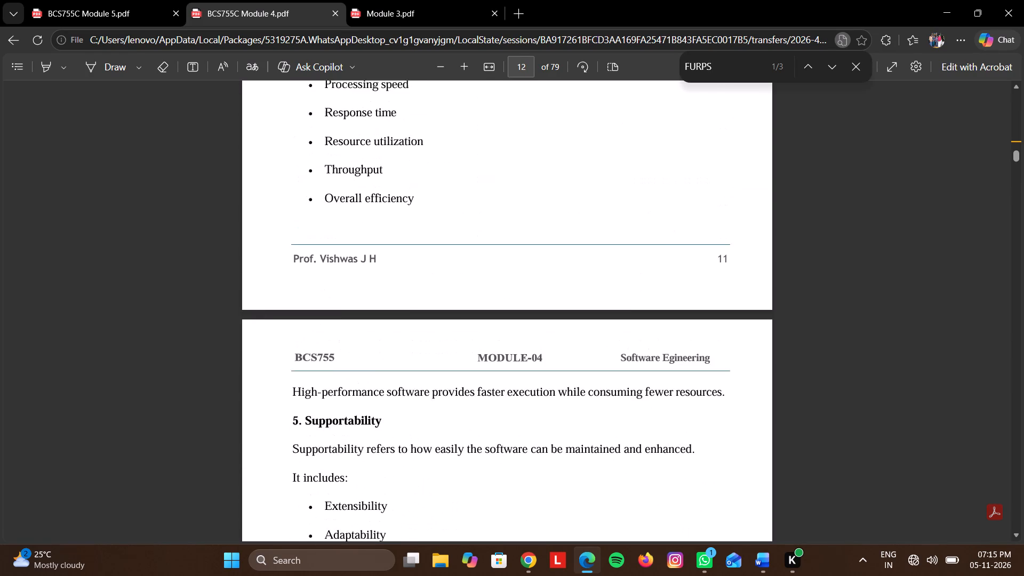
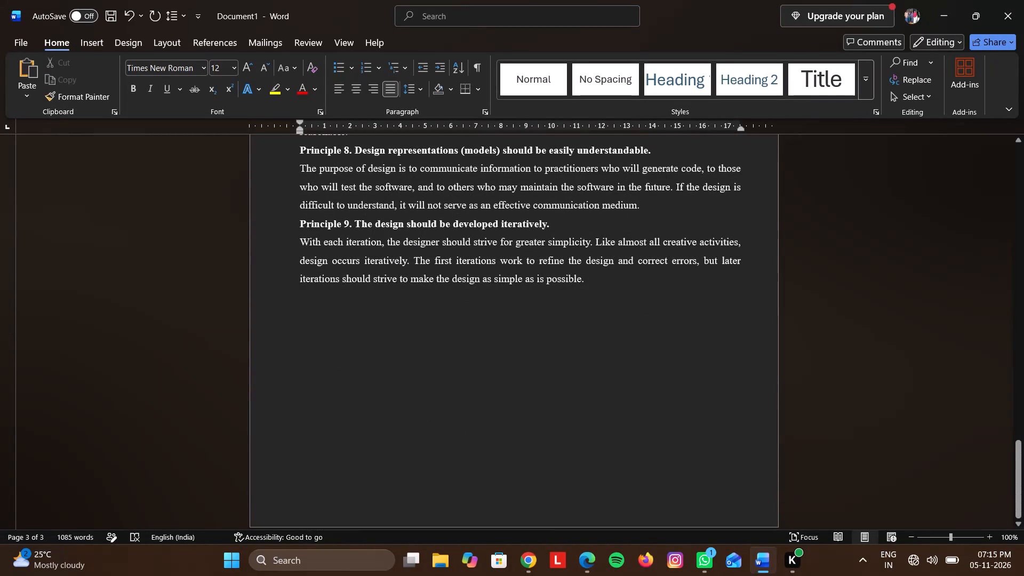
In the Word document, paste the copied FURPS quality attributes question below the Principle 9 paragraph, leaving one blank line between them.
click(594, 282)
key(Return)
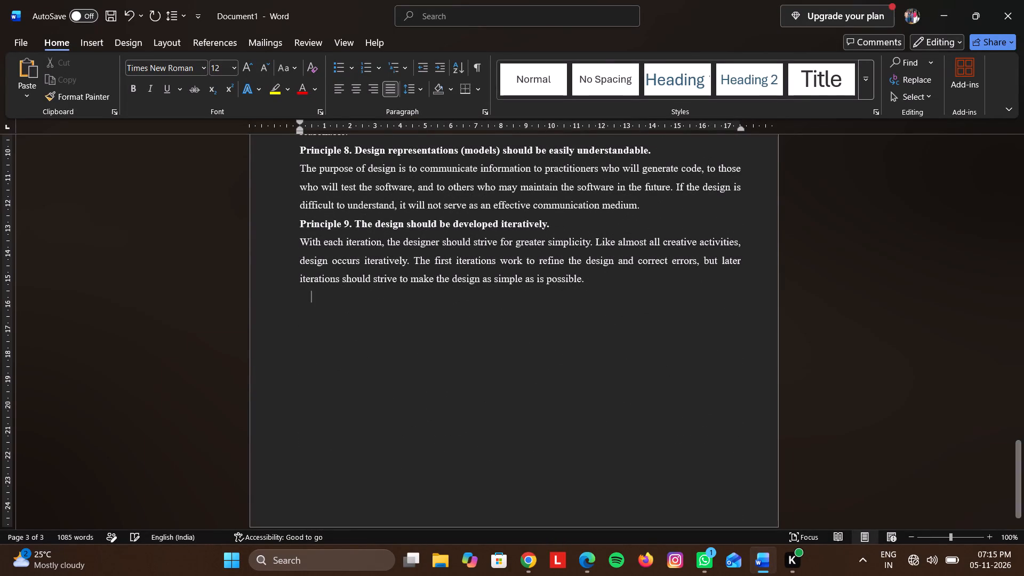
key(Return)
key(ctrl+v)
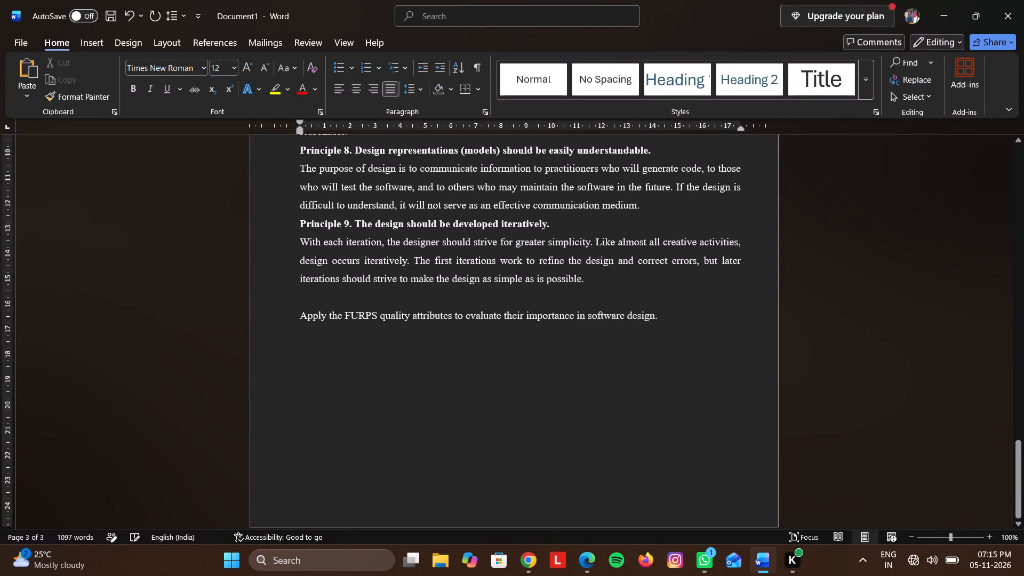
Number the pasted FURPS question as item 3 of the automatic numbered list.
click(301, 312)
key(3)
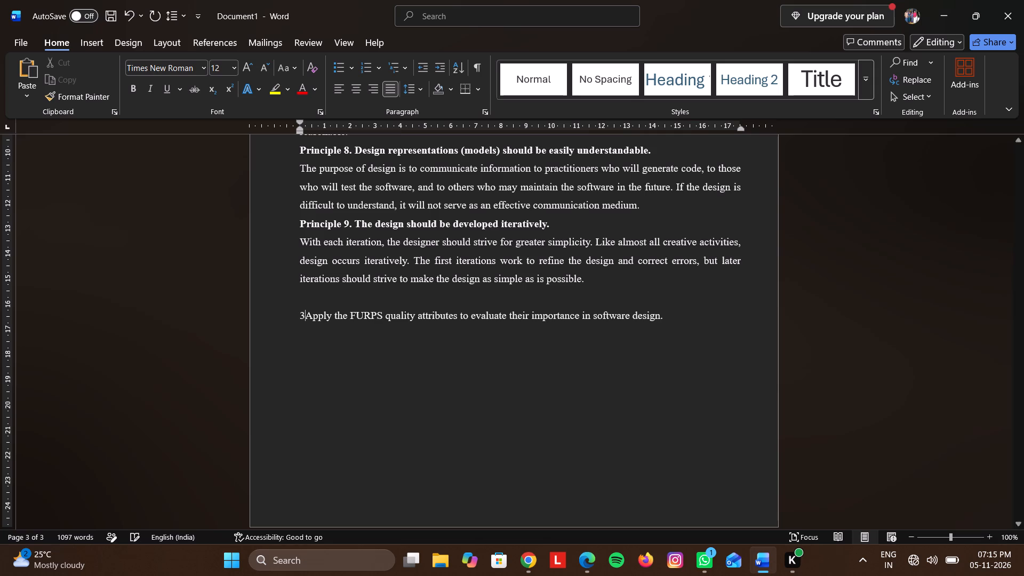
key(period)
key(space)
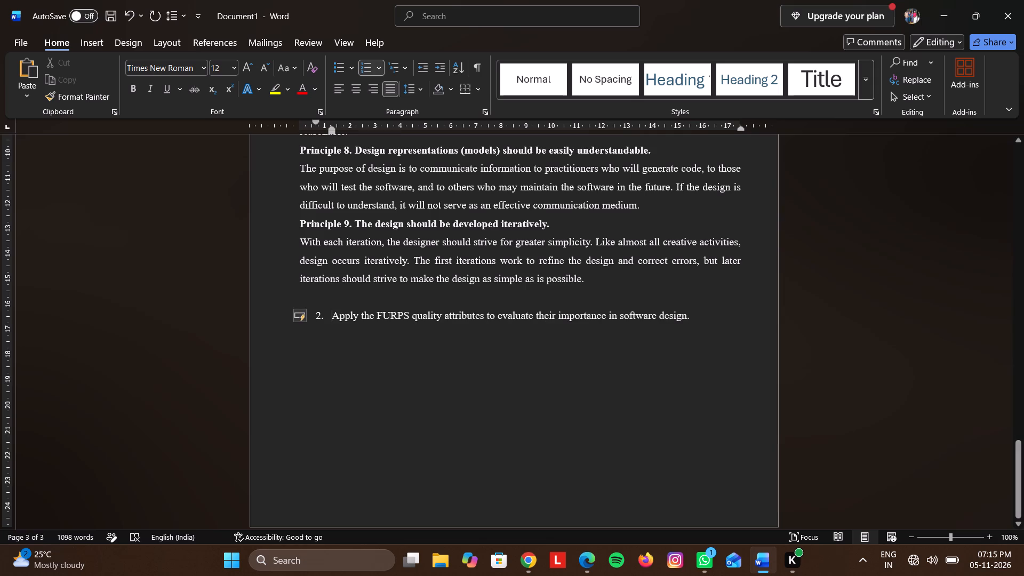
key(BackSpace)
key(BackSpace)
text(3.)
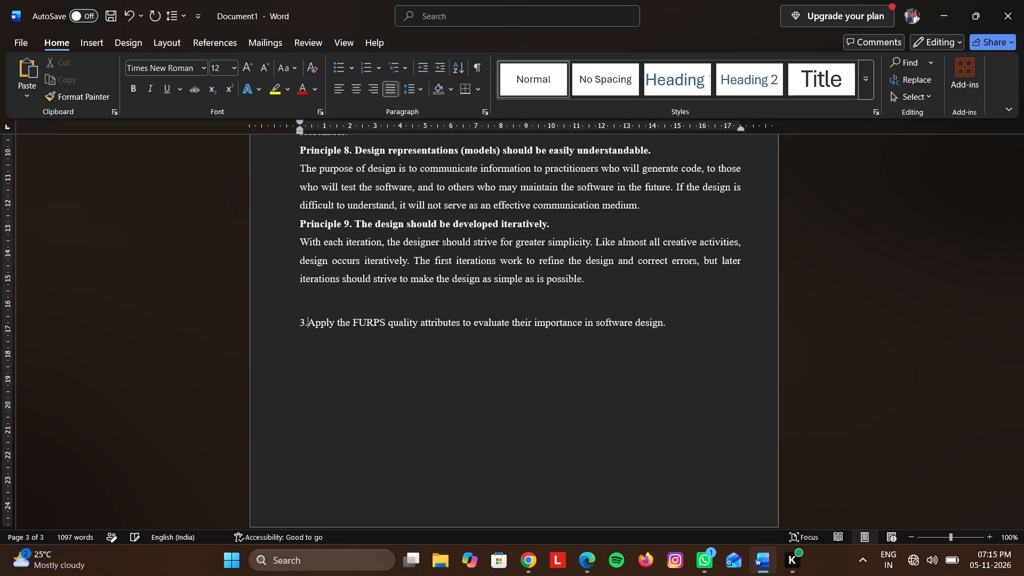
key(space)
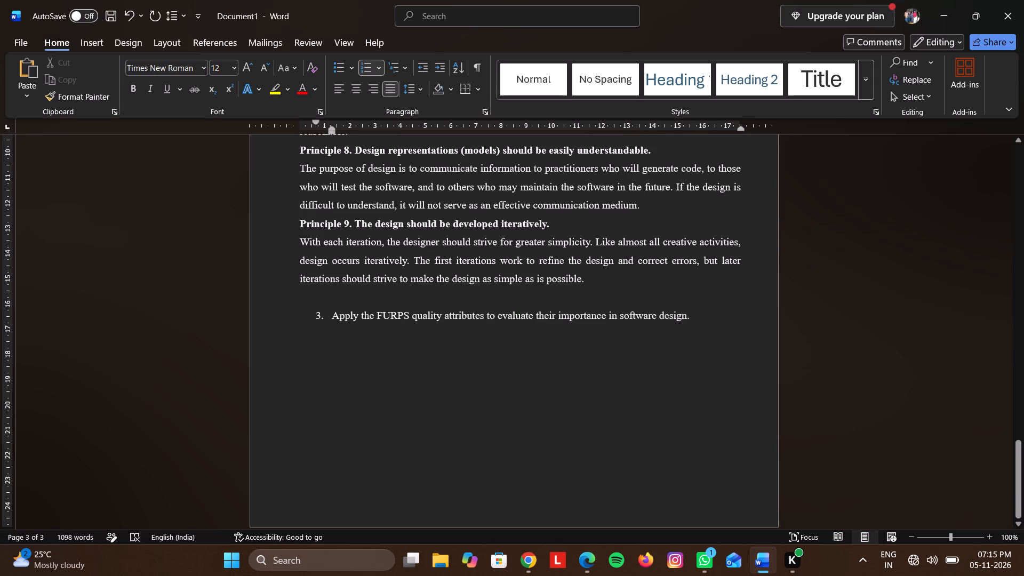
Align question 3's number with the page's left margin and set its text to a hanging indent of about 0.5 cm.
drag(332, 126, 311, 132)
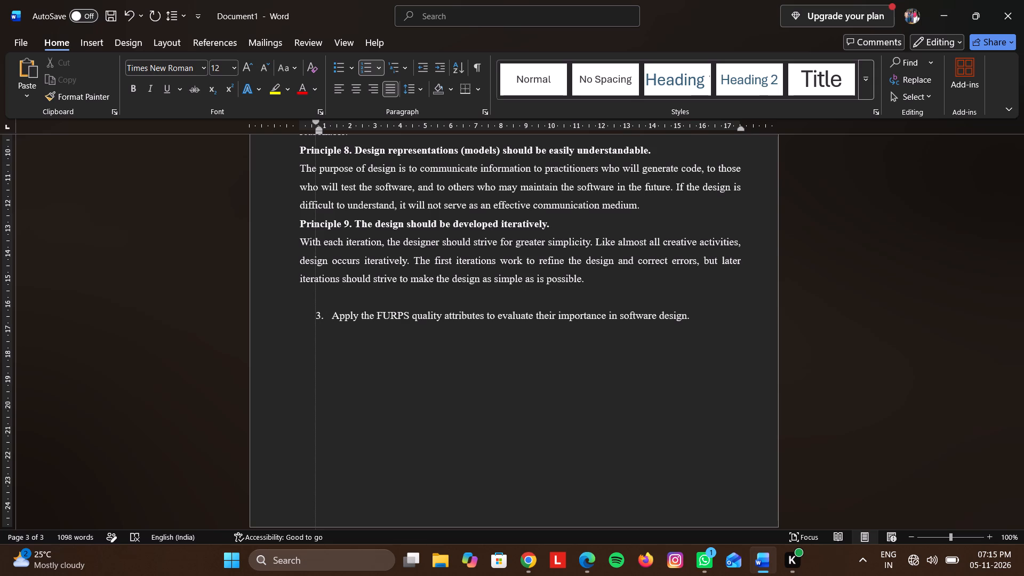
drag(311, 132, 301, 133)
drag(315, 121, 301, 124)
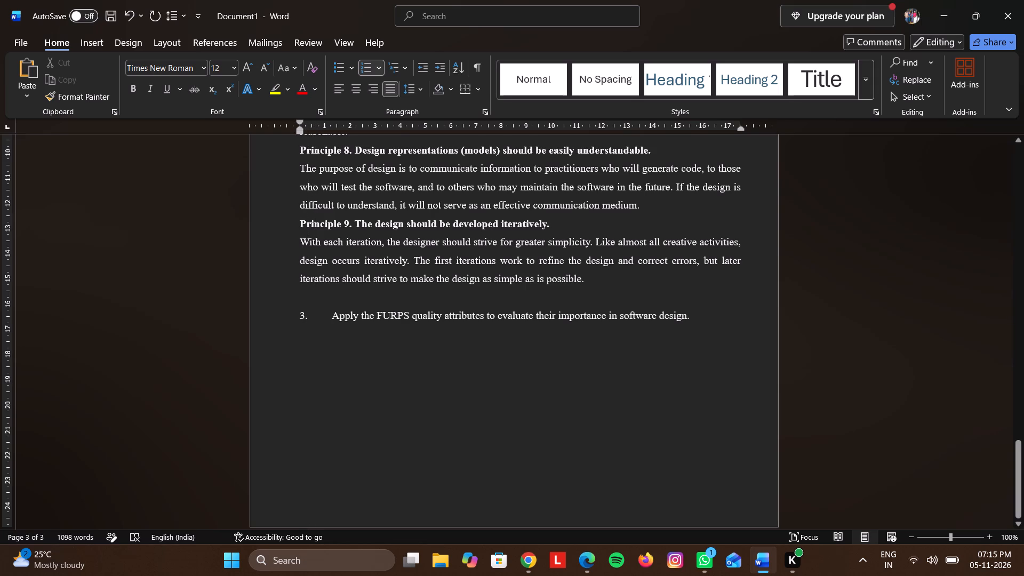
drag(300, 130, 310, 131)
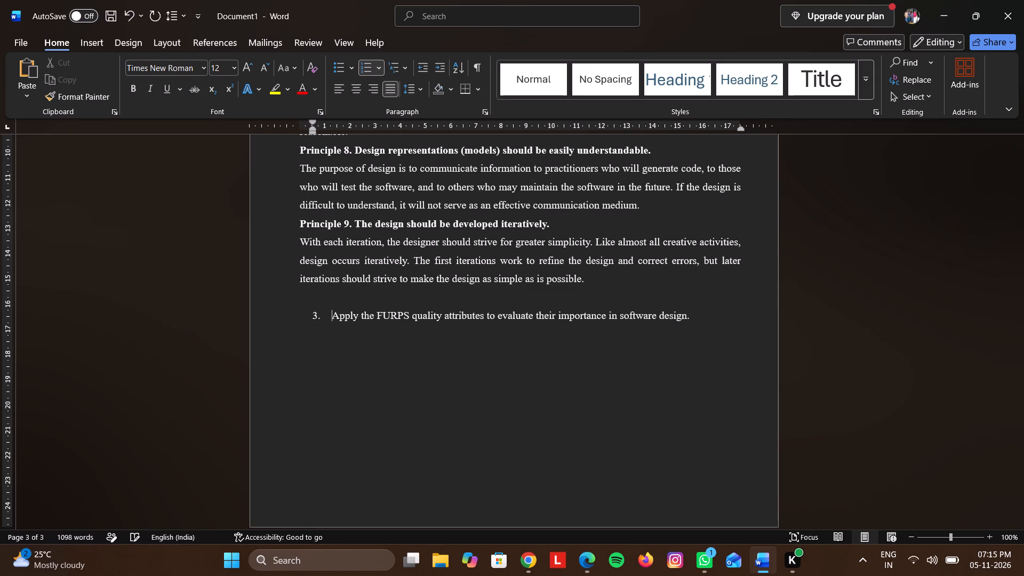
drag(312, 121, 299, 123)
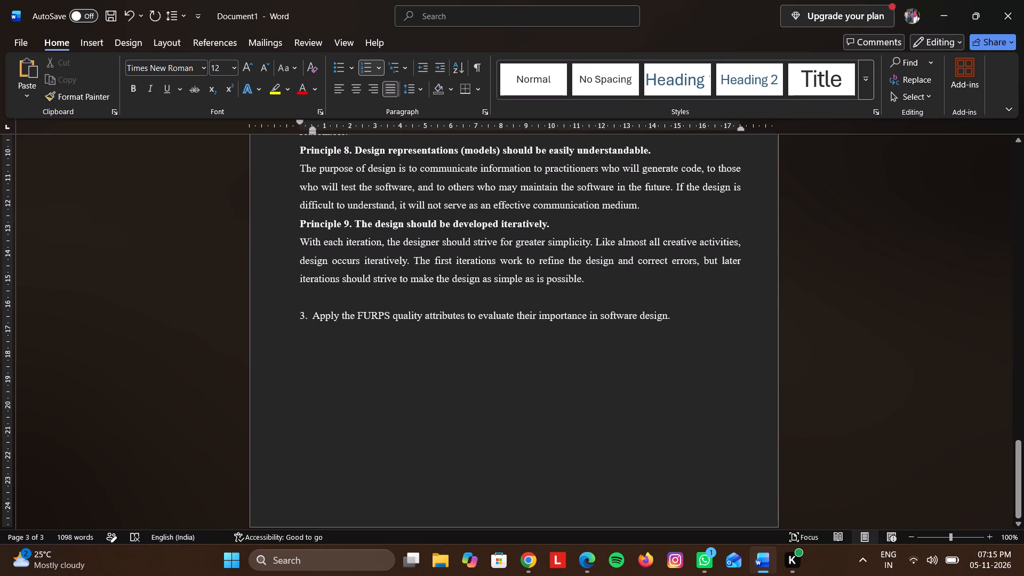
Add an empty, unnumbered line at the left margin below question 3 for its answer.
click(690, 308)
click(671, 318)
key(Return)
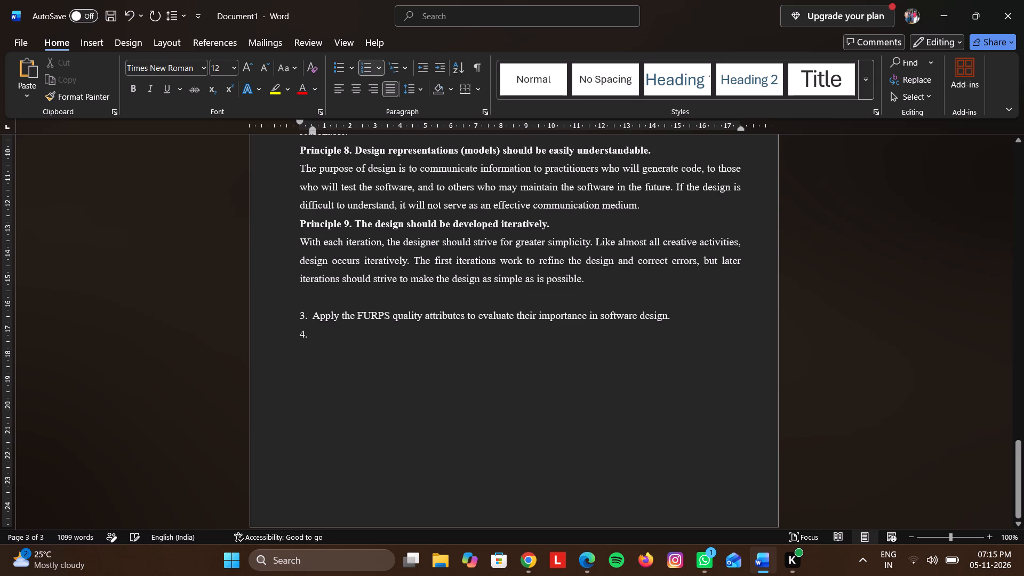
key(BackSpace)
key(BackSpace)
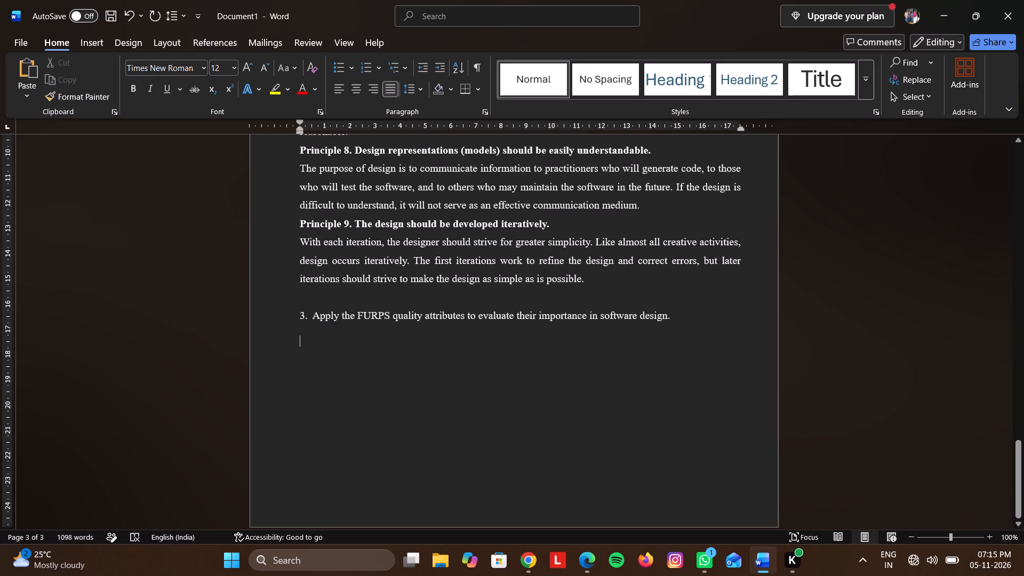
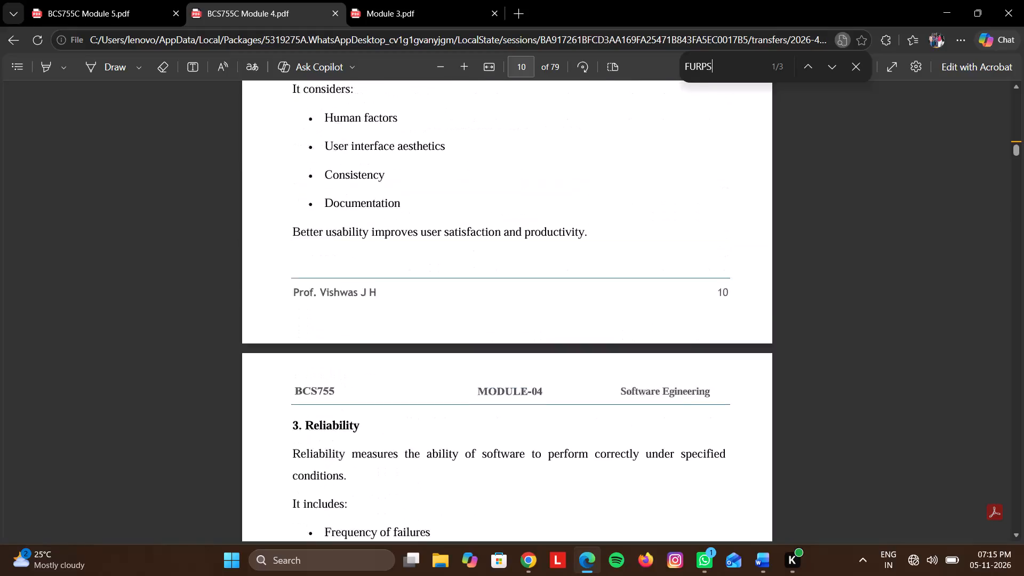
Copy the FURPS model text in the Module 4 PDF, from "Hewlett-Packard proposed" through the closing supportability sentence on page 12.
scroll(461, 332, up, 5)
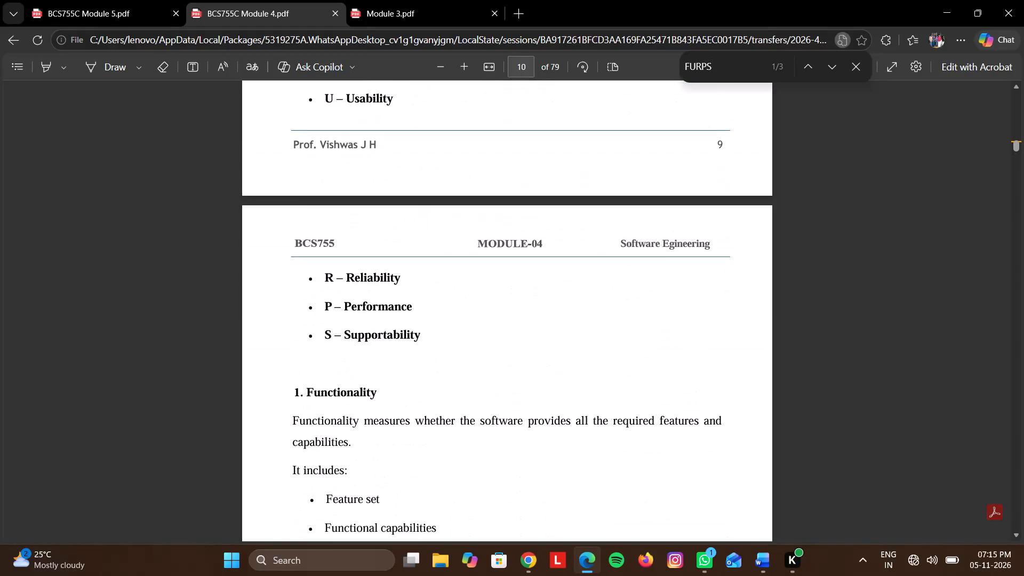
scroll(461, 332, up, 5)
scroll(461, 331, down, 4)
scroll(461, 330, up, 3)
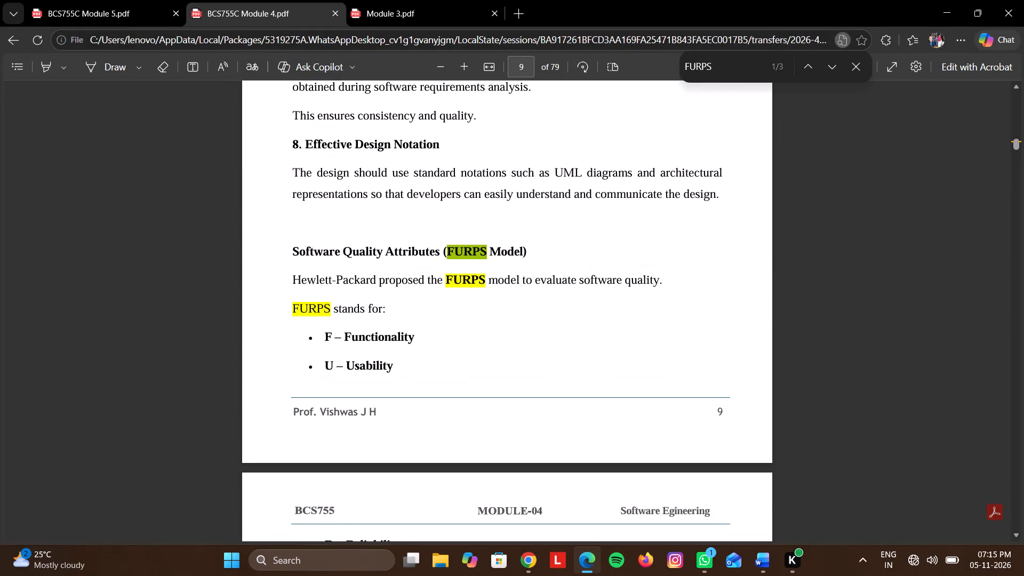
drag(289, 278, 327, 383)
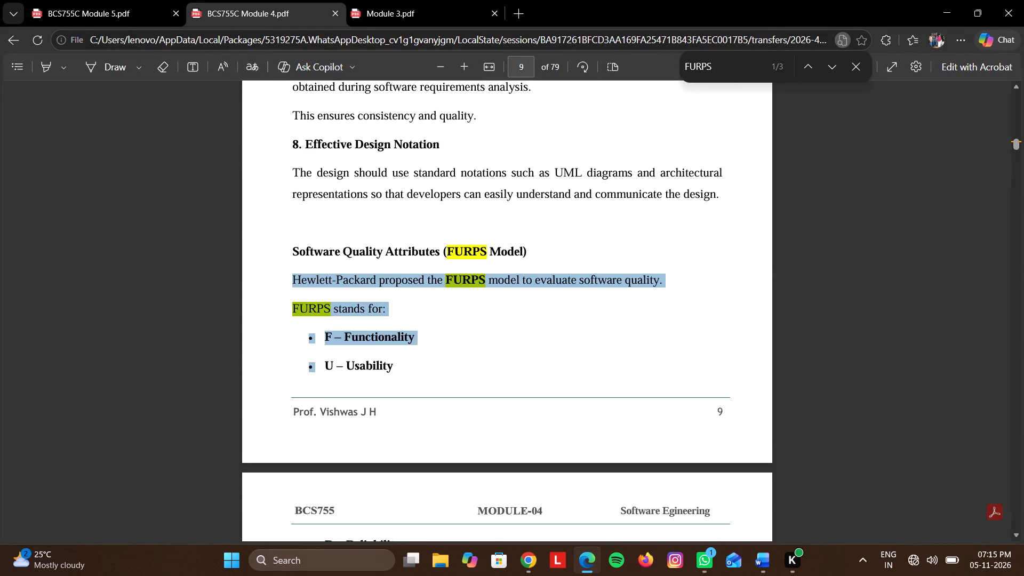
drag(327, 383, 331, 381)
scroll(327, 383, down, 15)
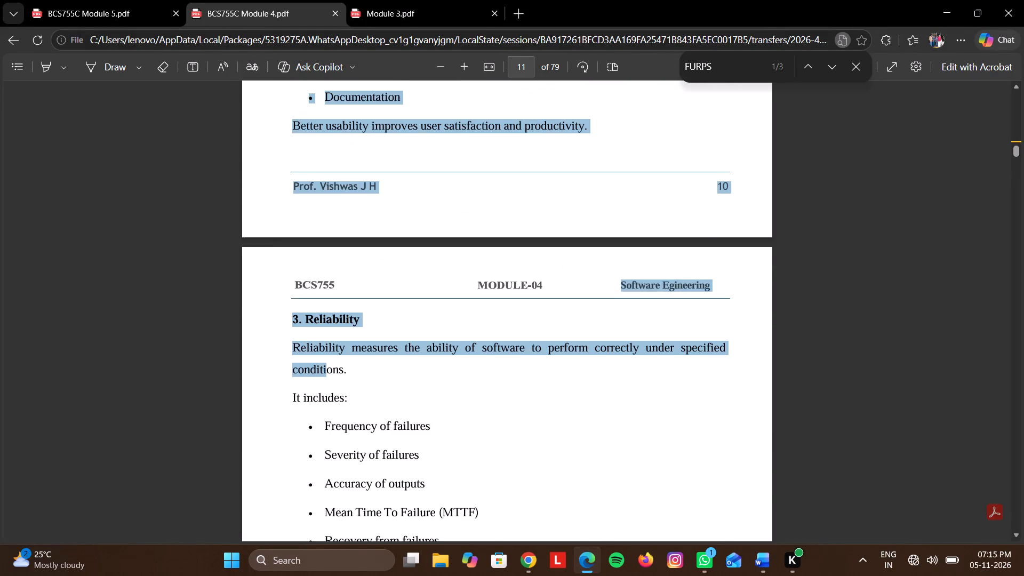
drag(331, 381, 374, 381)
scroll(340, 386, down, 16)
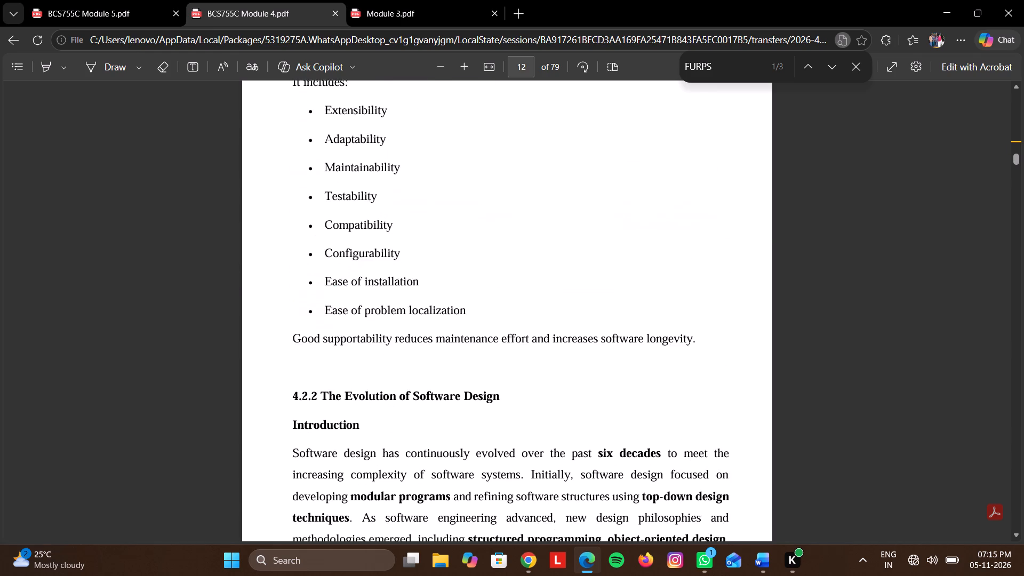
drag(374, 381, 709, 347)
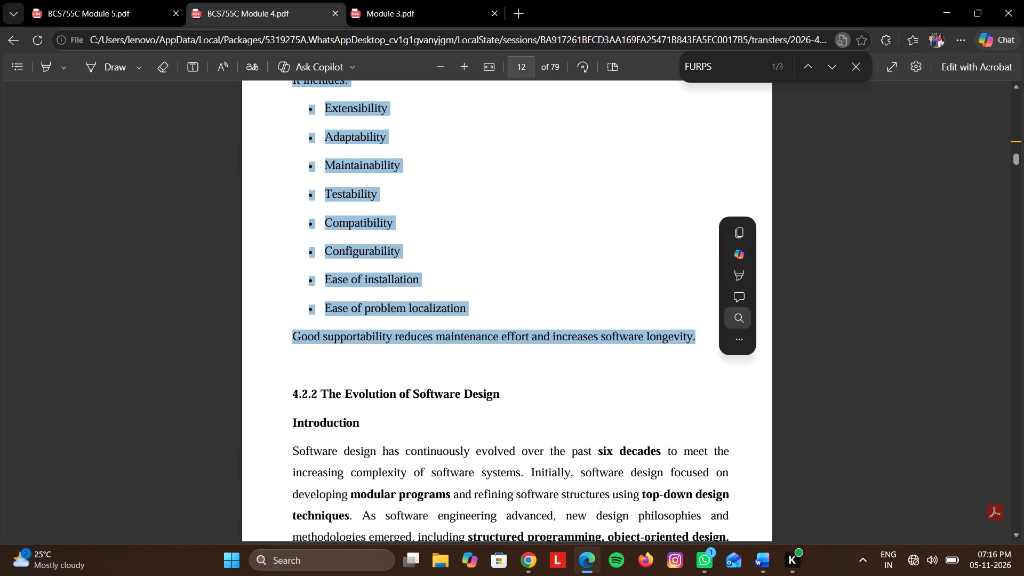
click(743, 230)
Switch to the Word document and paste the copied FURPS text on the empty line below question 3.
key(alt+Tab)
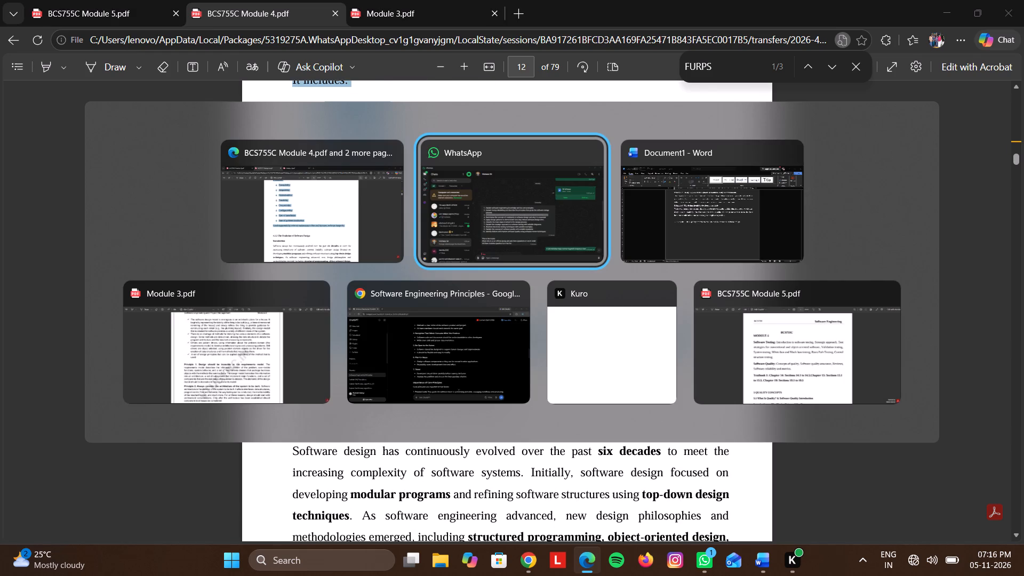
key(alt+Tab)
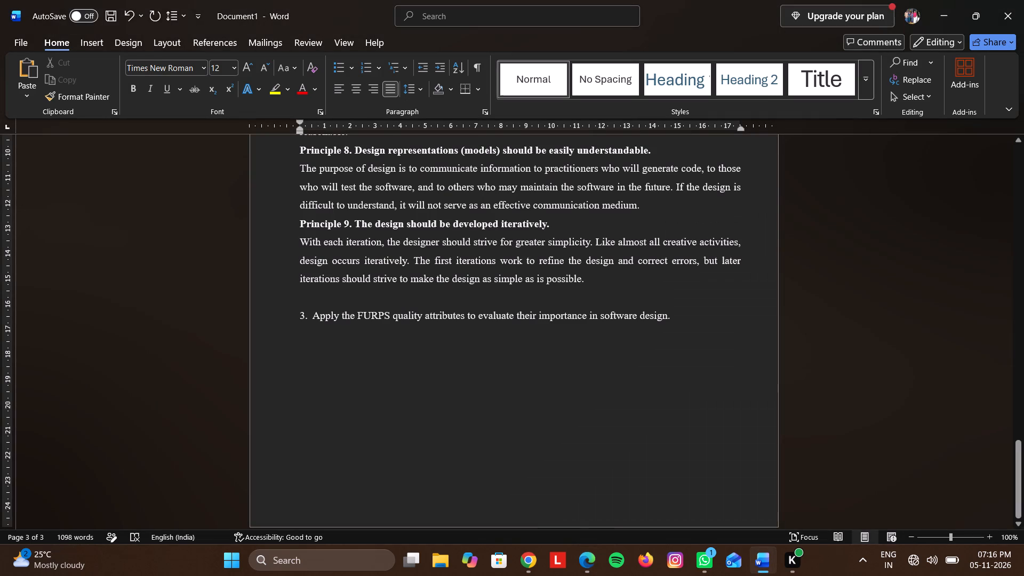
key(ctrl+v)
scroll(537, 290, up, 3)
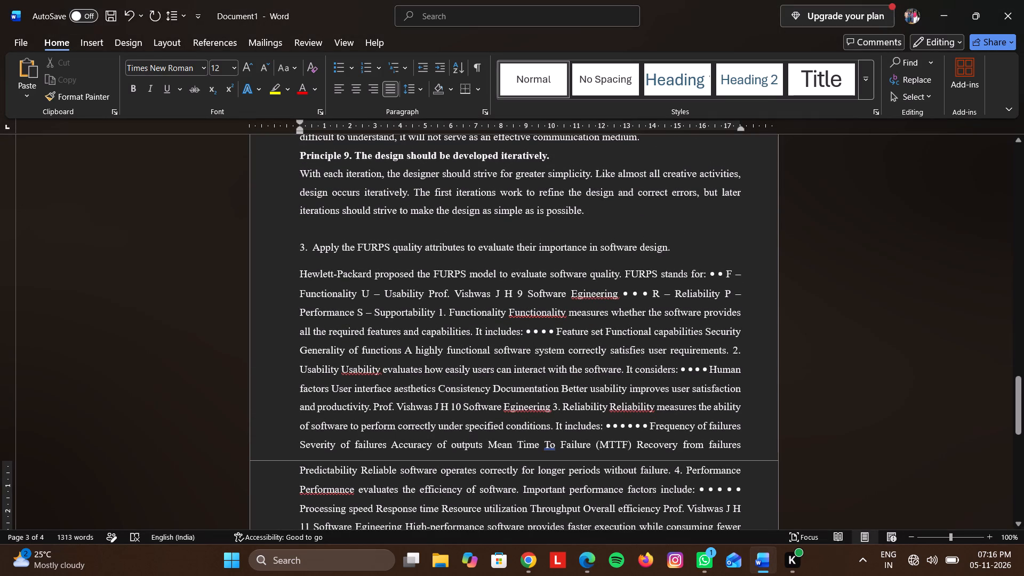
Following the PDF layout, put the Hewlett-Packard sentence, "FURPS stands for:" and "F – Functionality" on separate lines, removing the two stray bullets.
key(alt+Tab)
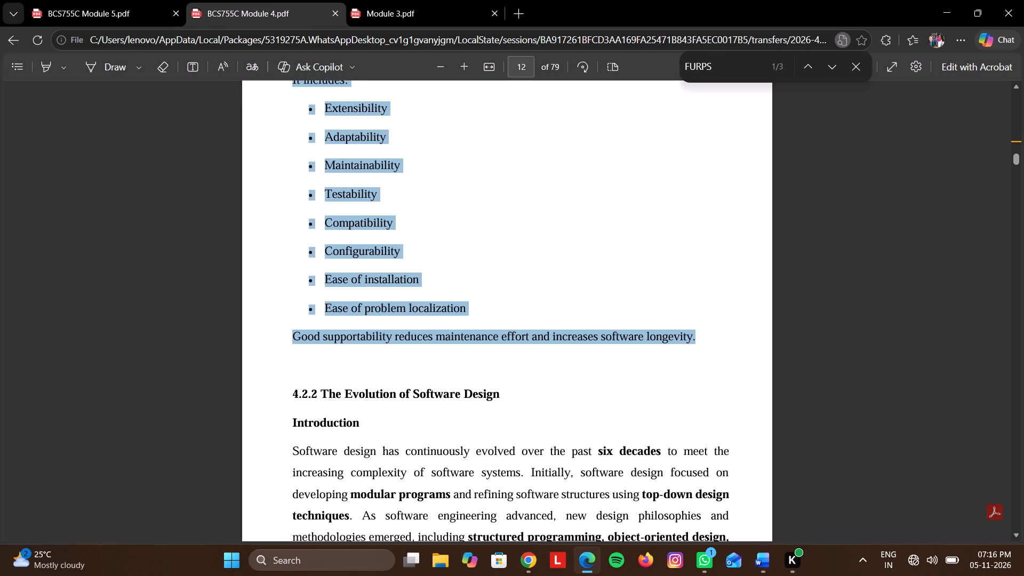
scroll(483, 307, up, 7)
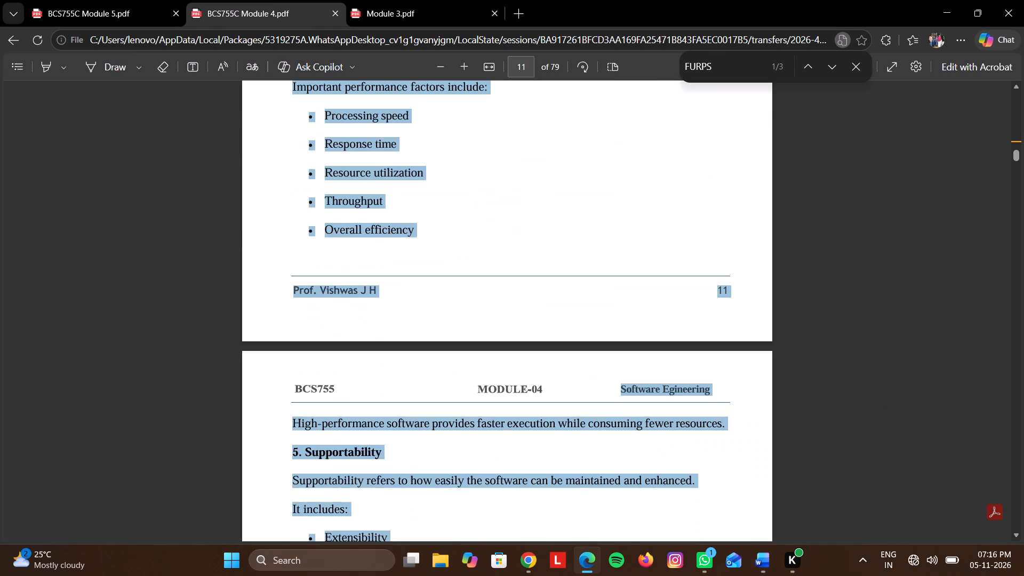
scroll(483, 307, down, 1)
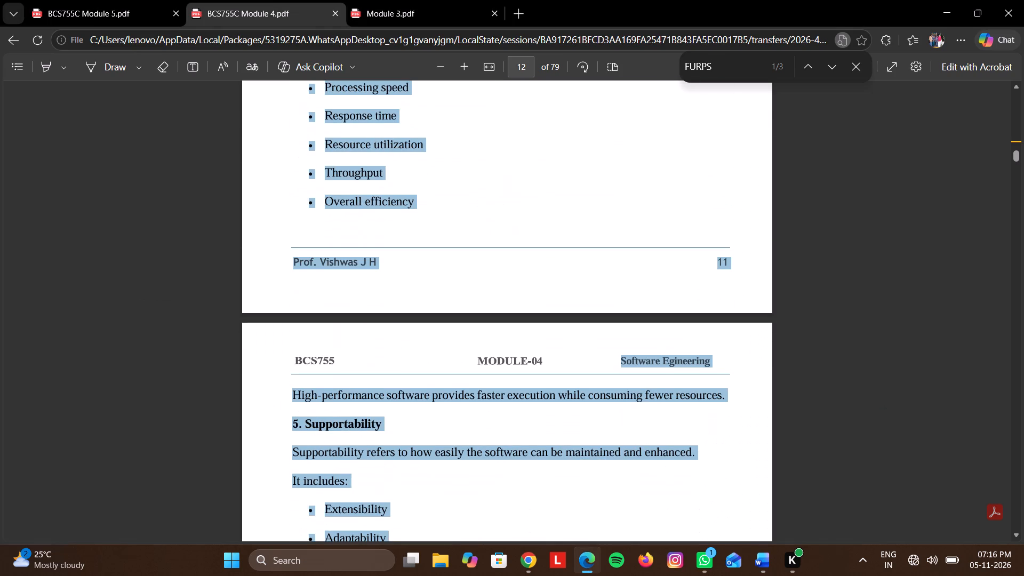
key(alt+Tab)
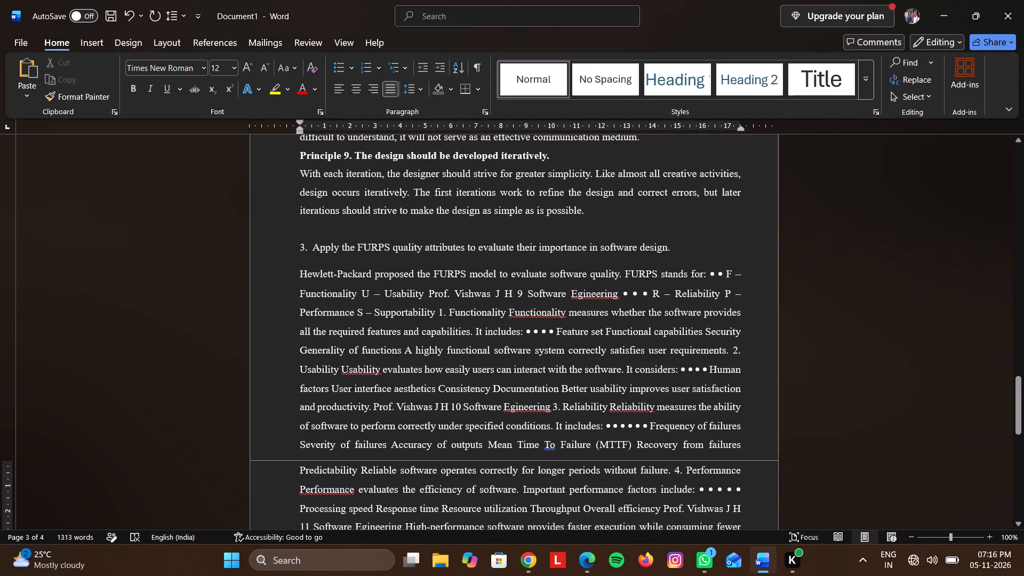
click(626, 274)
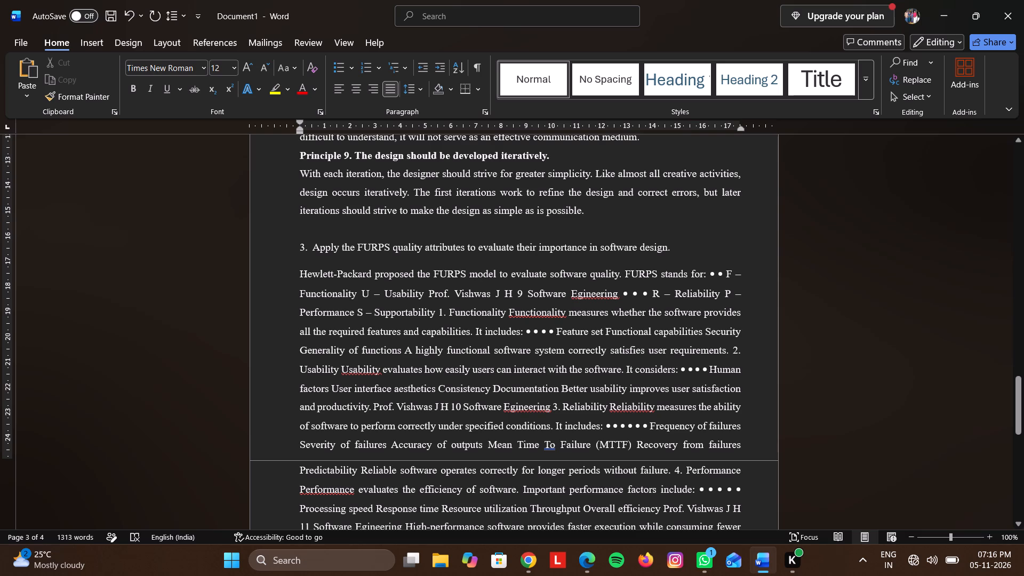
key(Return)
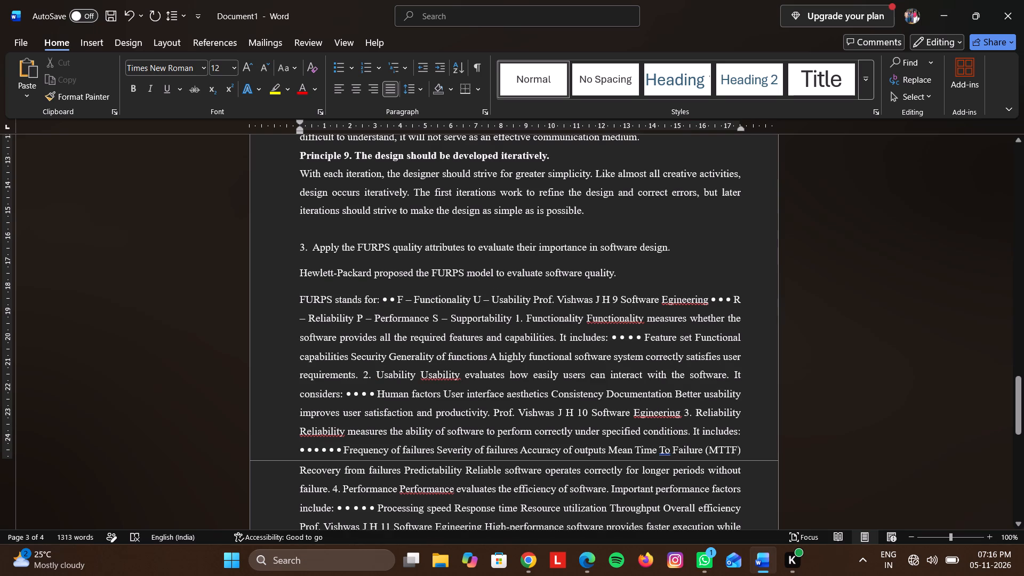
click(395, 299)
key(BackSpace)
key(BackSpace)
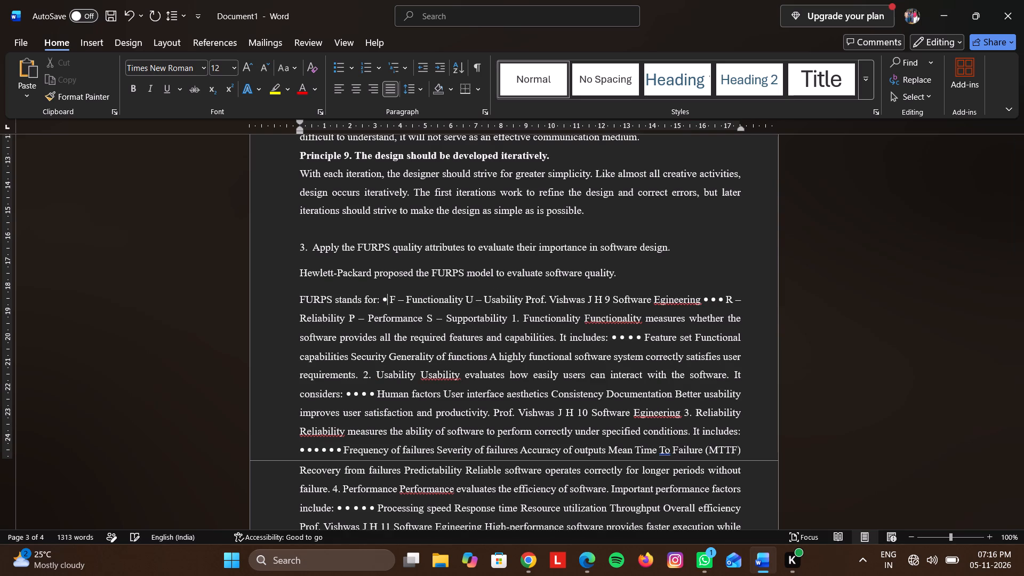
key(BackSpace)
key(Right)
key(BackSpace)
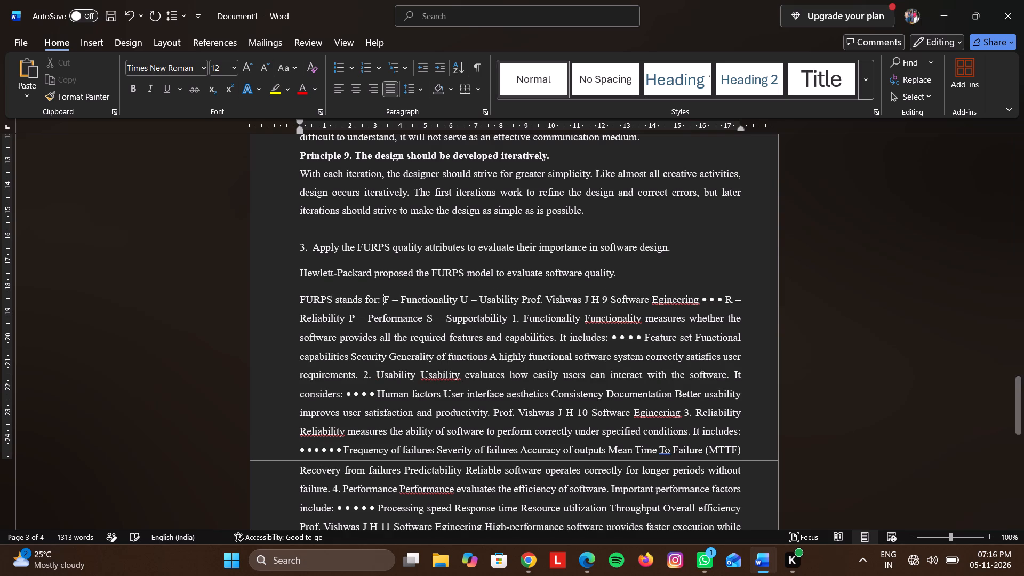
key(Return)
click(380, 323)
key(Return)
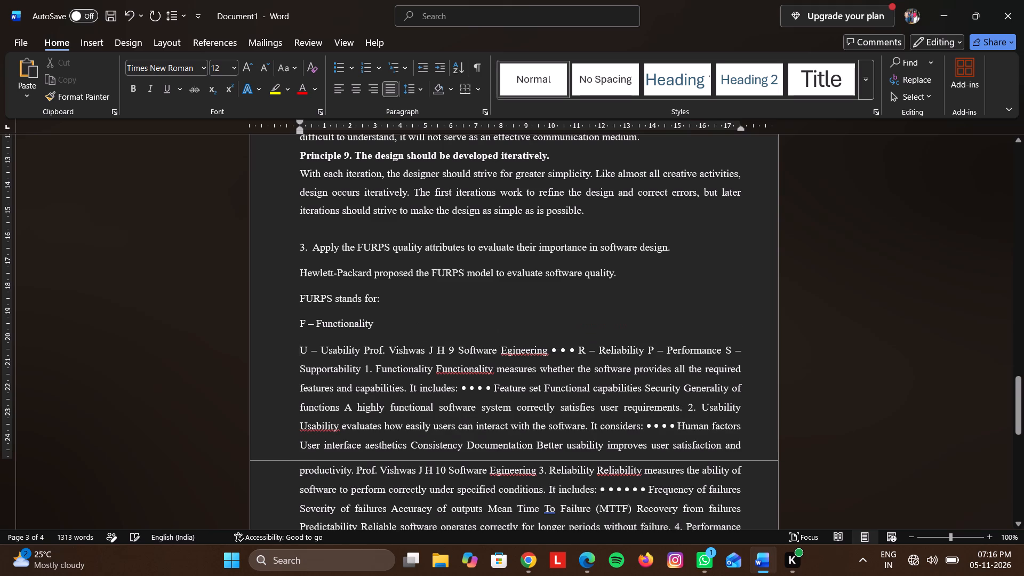
Delete the page footer and header text and stray bullets after "U – Usability", and start "R – Reliability" on a new line.
drag(365, 351, 405, 352)
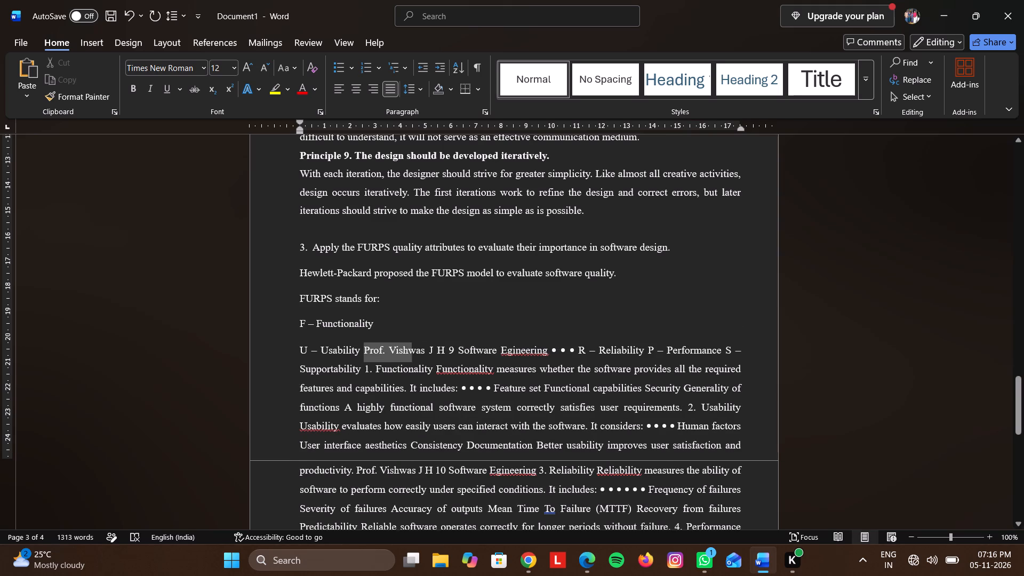
drag(405, 352, 485, 352)
drag(532, 356, 577, 357)
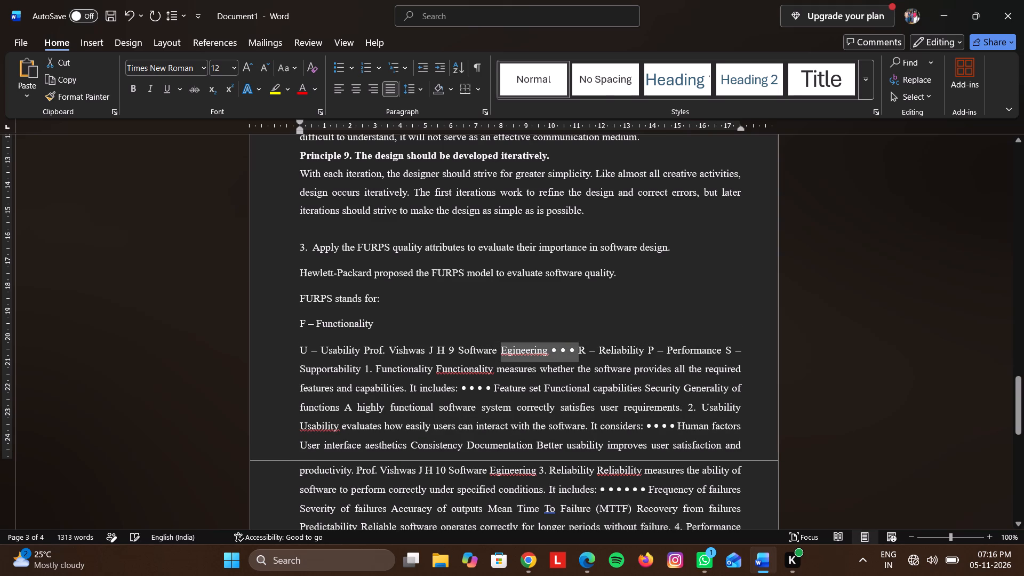
drag(577, 357, 577, 357)
key(Delete)
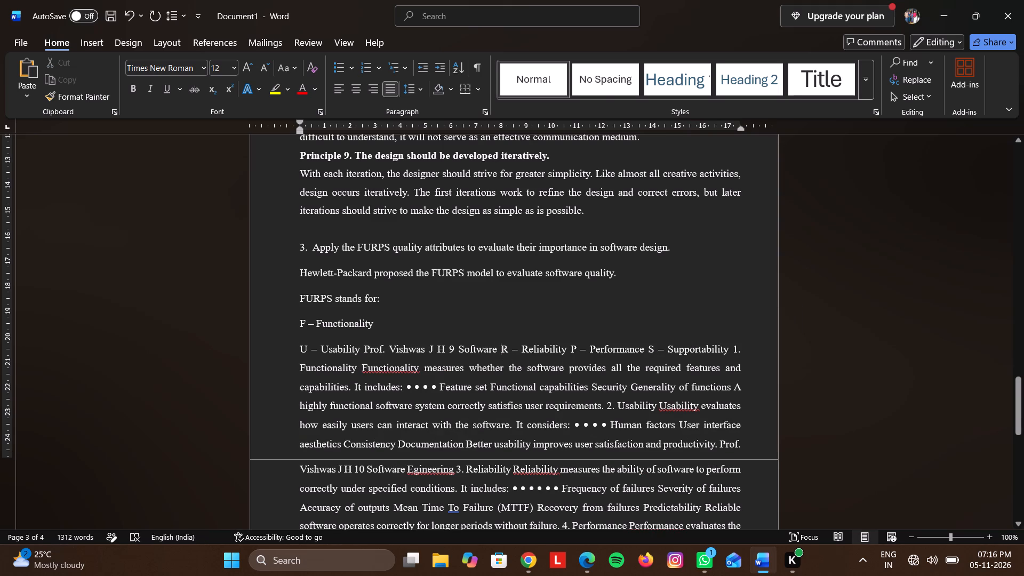
drag(366, 350, 487, 351)
key(Delete)
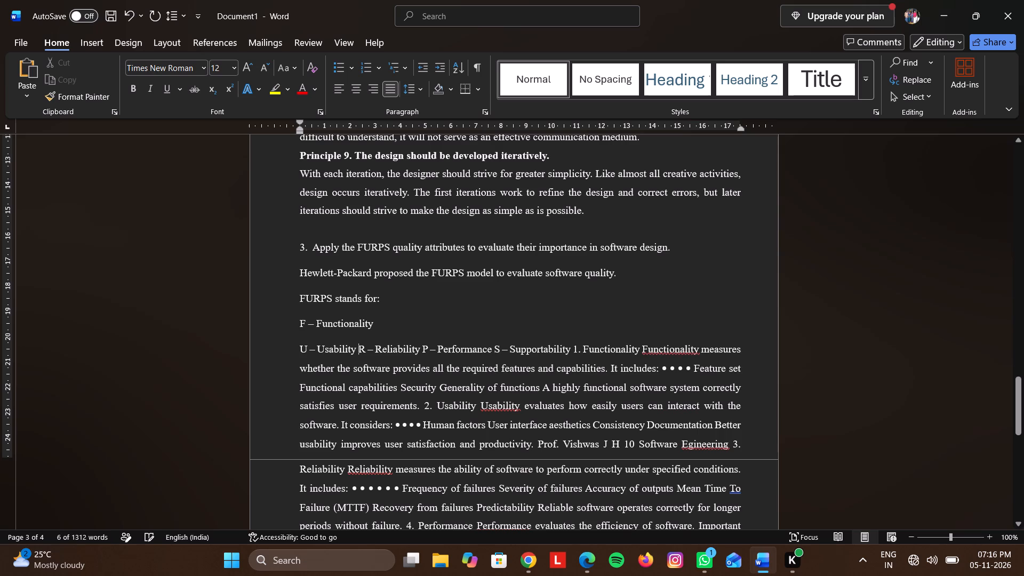
key(Return)
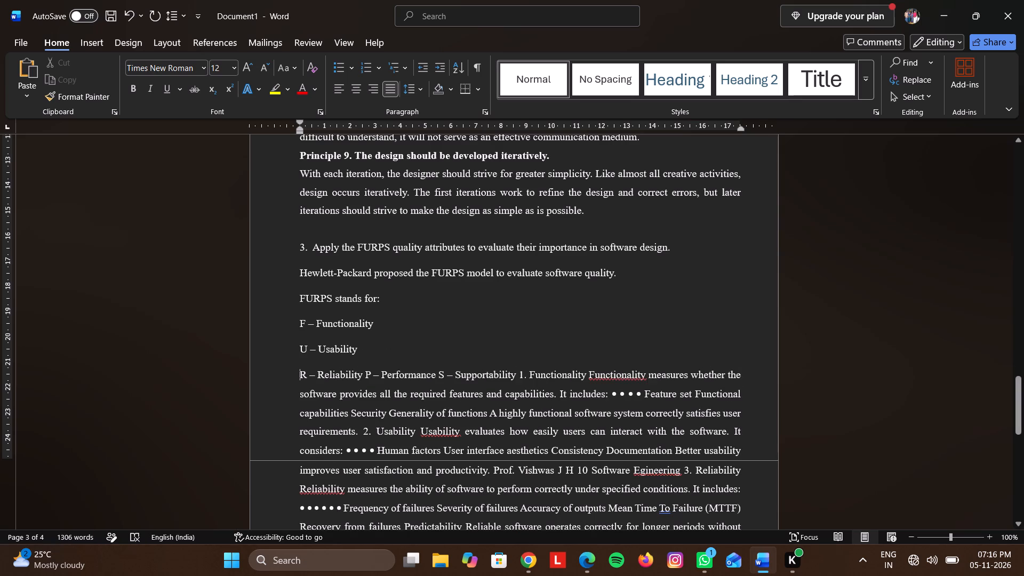
Put "R – Reliability", "P – Performance" and "S – Supportability" on separate lines, with the "1. Functionality" text starting its own paragraph.
click(366, 374)
key(Return)
click(379, 398)
key(Return)
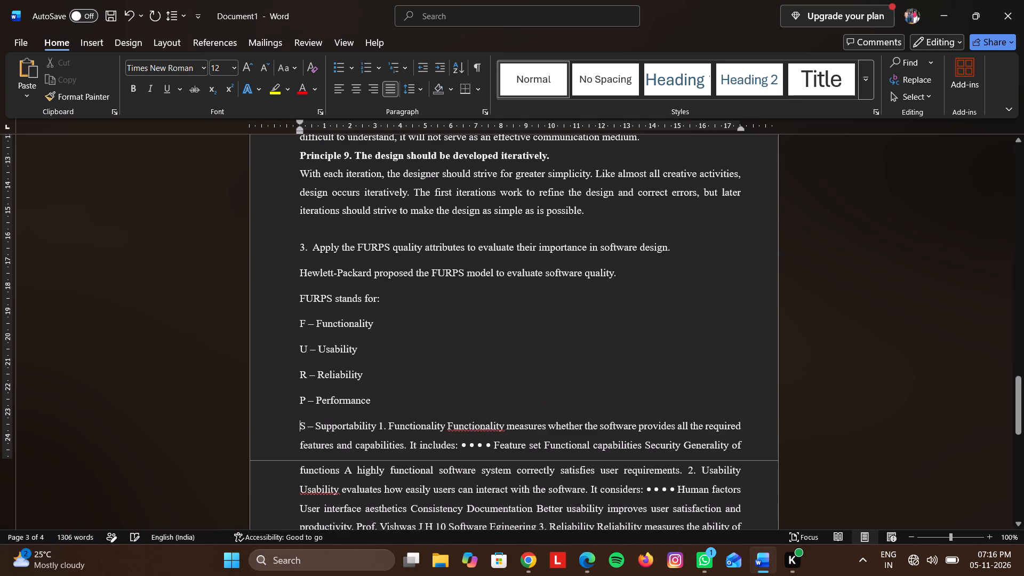
scroll(412, 401, down, 2)
click(379, 363)
key(Return)
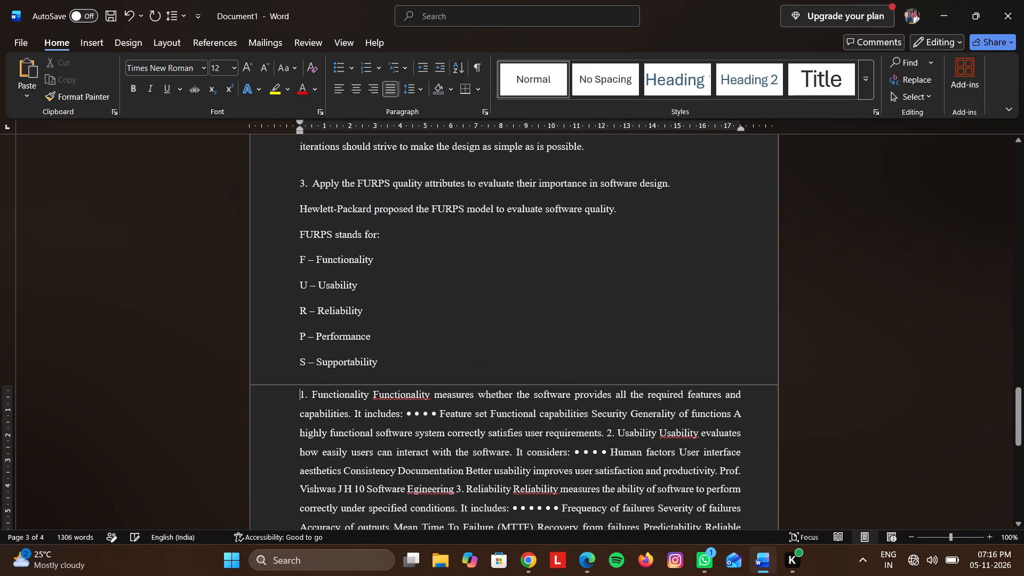
Make "Functionality" a separate numbered item 1, with its description as an unnumbered paragraph at the left margin below.
scroll(430, 403, down, 1)
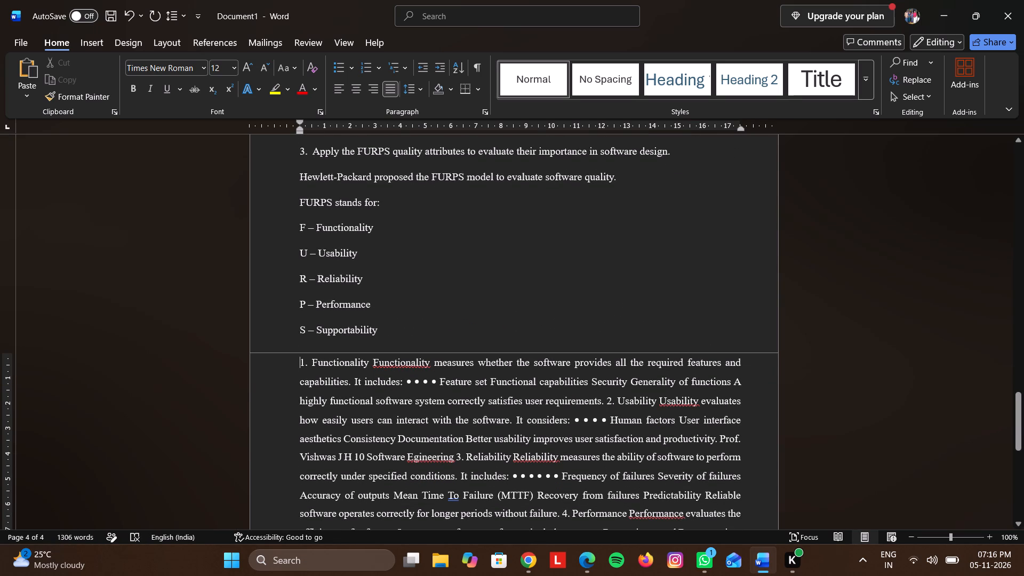
click(355, 382)
click(375, 365)
key(Return)
key(BackSpace)
key(BackSpace)
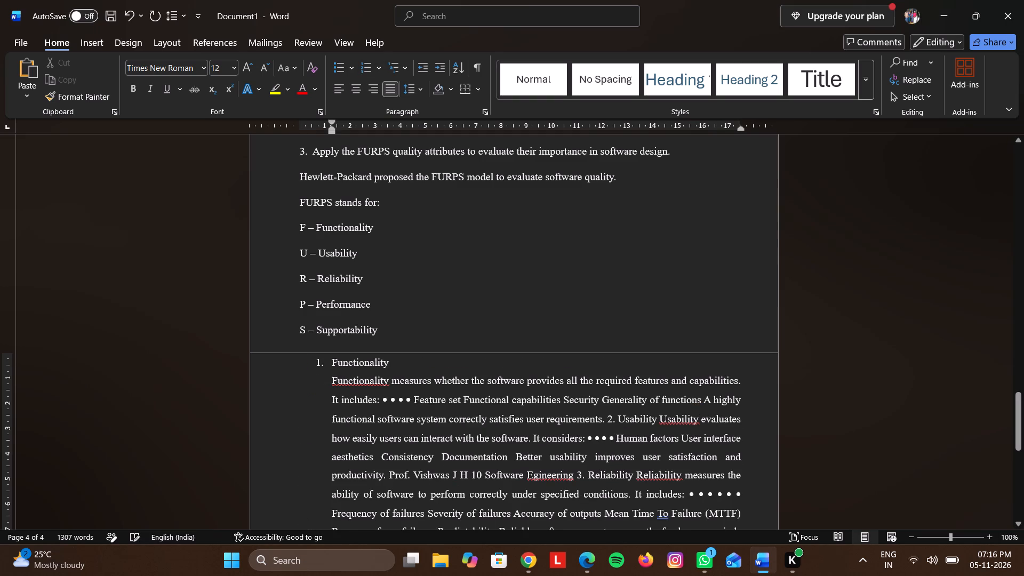
key(BackSpace)
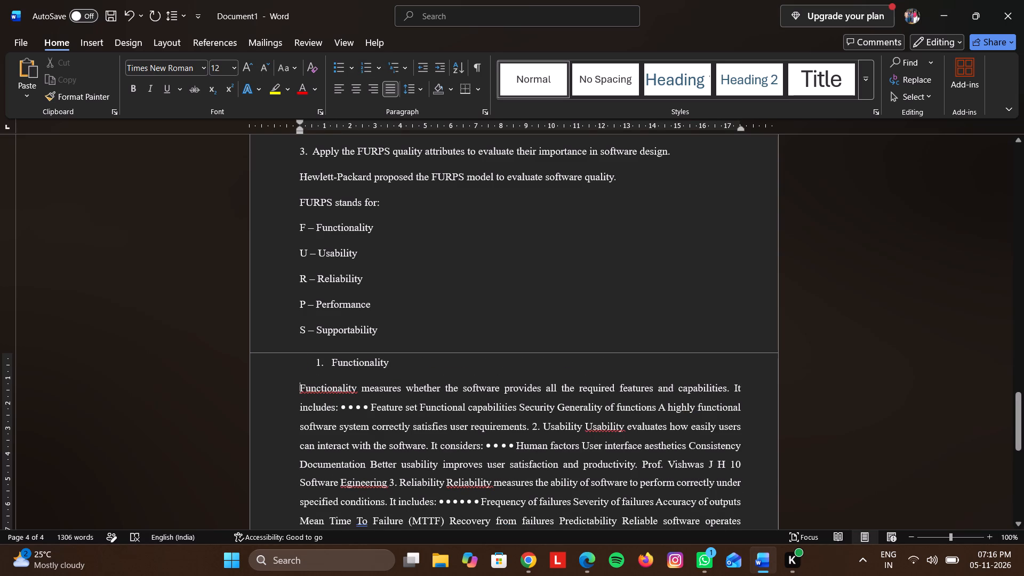
Delete the four stray bullets after "It includes:" in the Functionality description and start "Feature set" on a new line.
scroll(355, 403, down, 2)
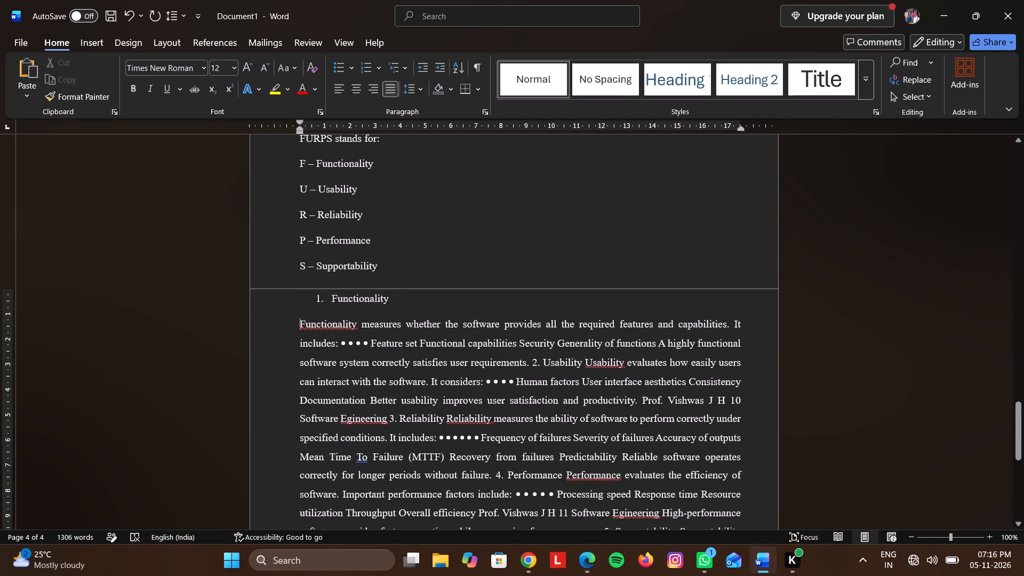
drag(342, 342, 372, 343)
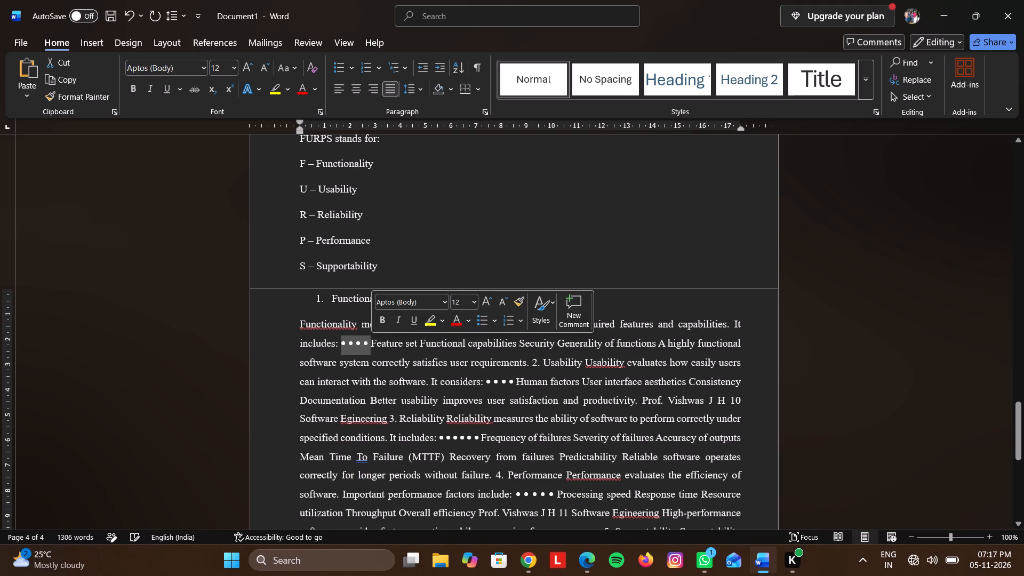
key(Delete)
key(Return)
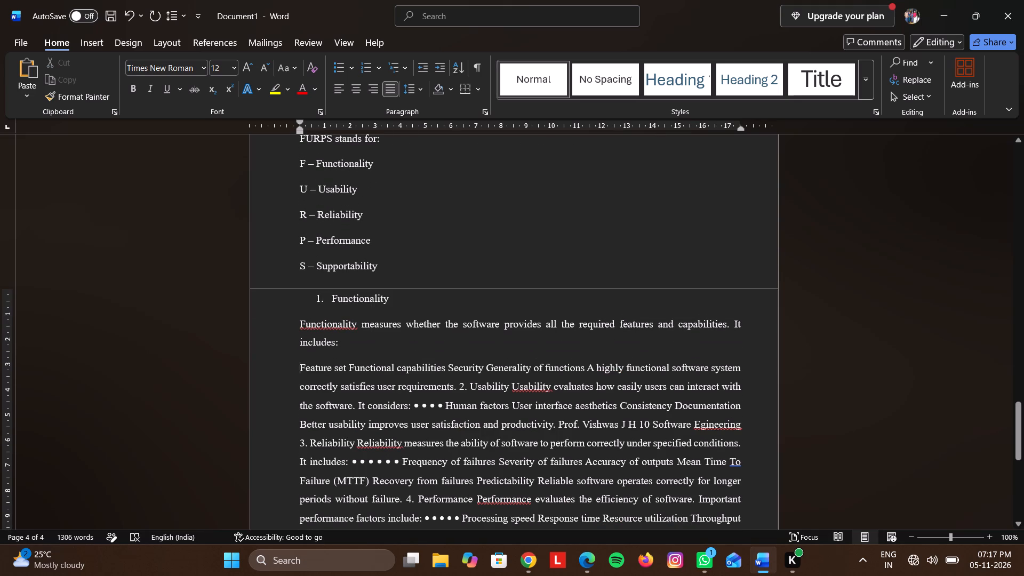
Check the Functionality section's layout in the Module 4 PDF, and start "It includes:" on a new line in the Word document.
key(alt+Tab)
scroll(415, 353, up, 2)
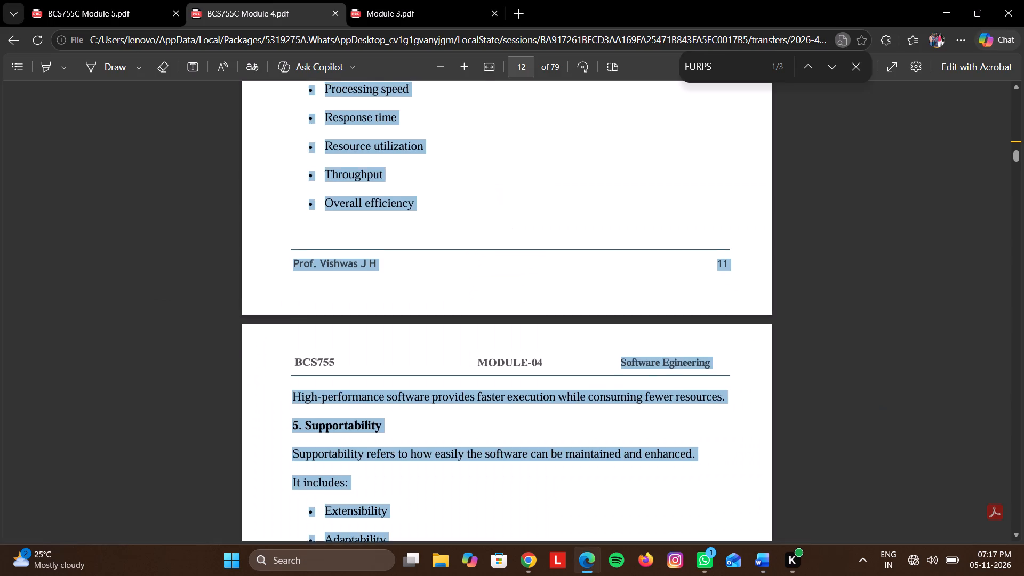
scroll(415, 353, up, 9)
scroll(415, 353, down, 1)
scroll(415, 353, up, 7)
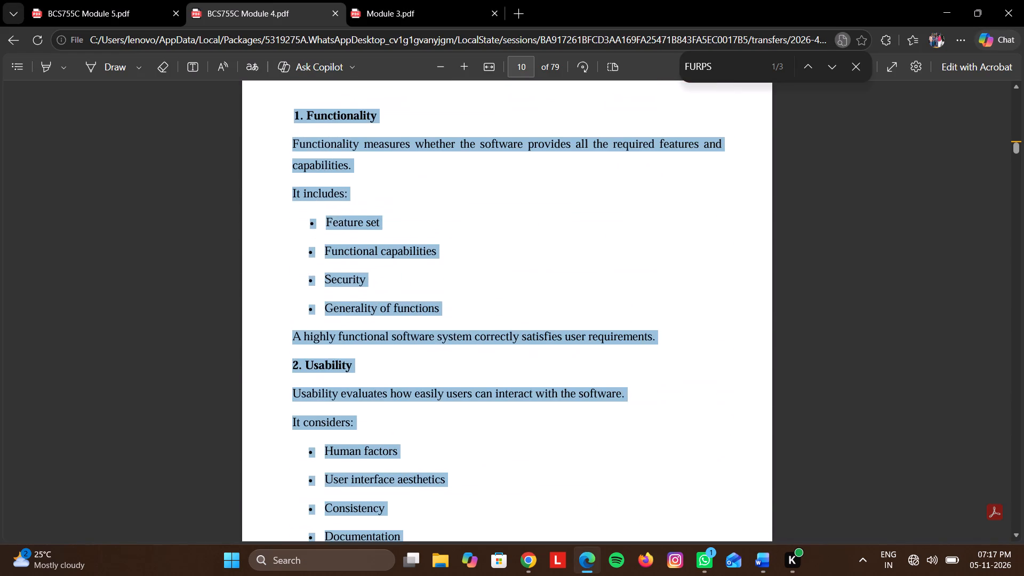
click(419, 350)
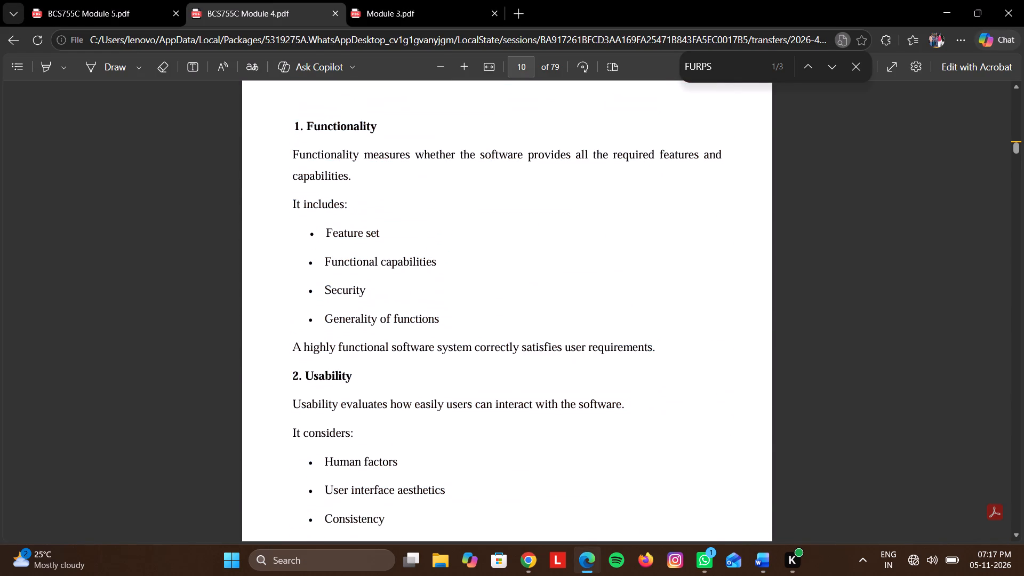
key(alt+Tab)
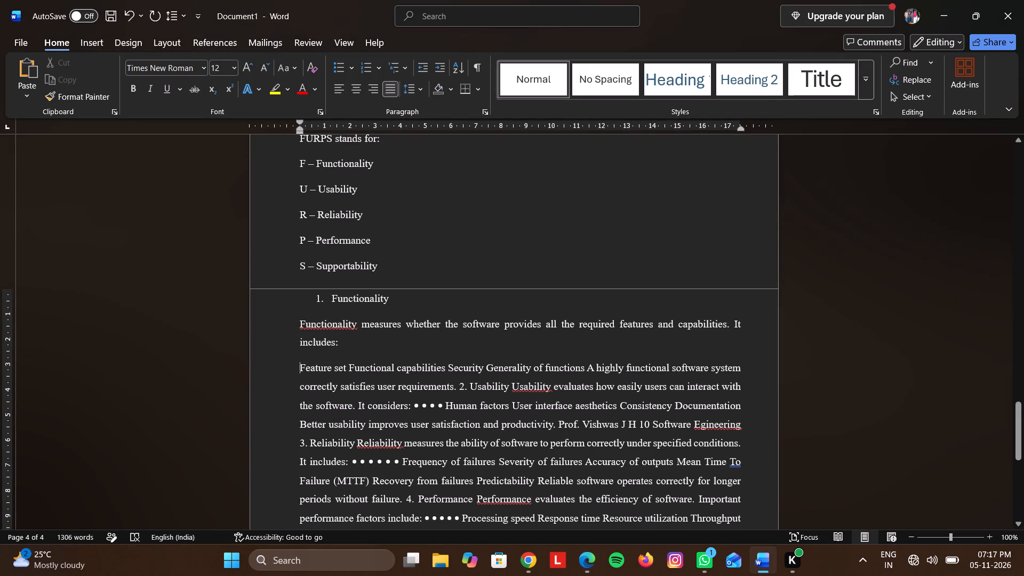
scroll(614, 386, down, 2)
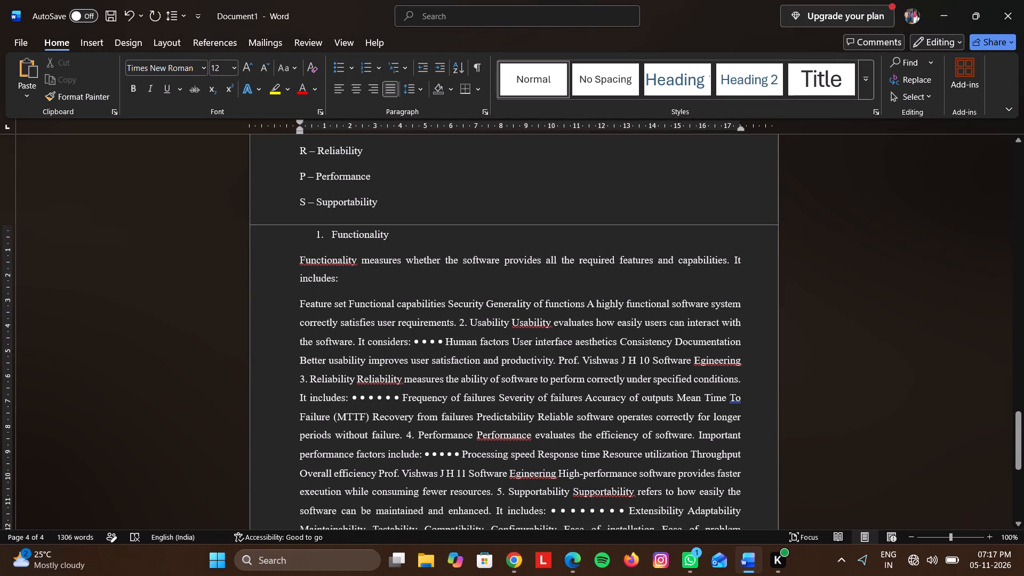
click(734, 260)
key(Return)
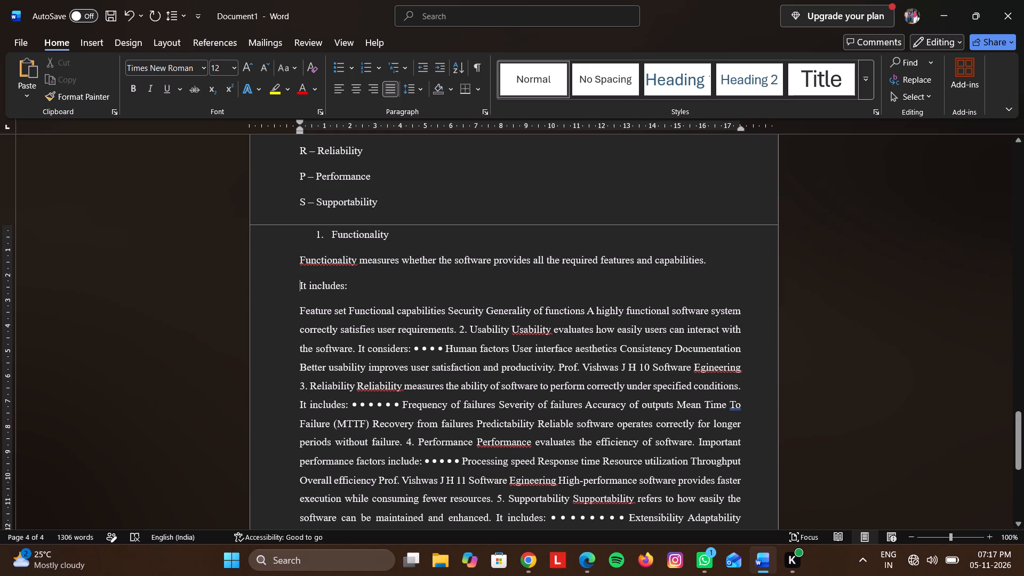
Put "Feature set", "Functional capabilities", "Security" and "Generality of functions" on separate lines, with "A highly functional software system" starting its own paragraph.
key(alt+Tab)
key(alt+Tab)
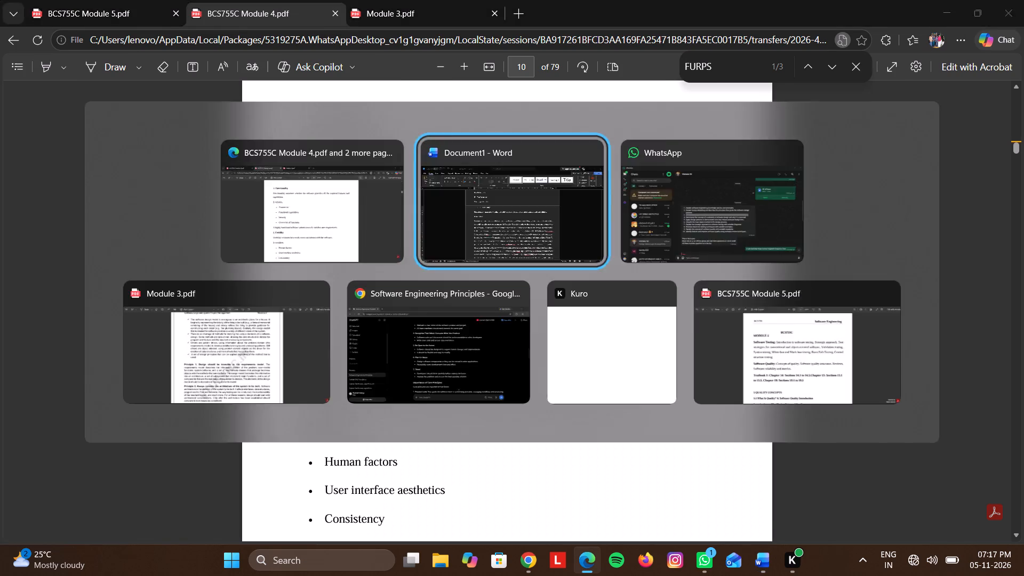
click(348, 311)
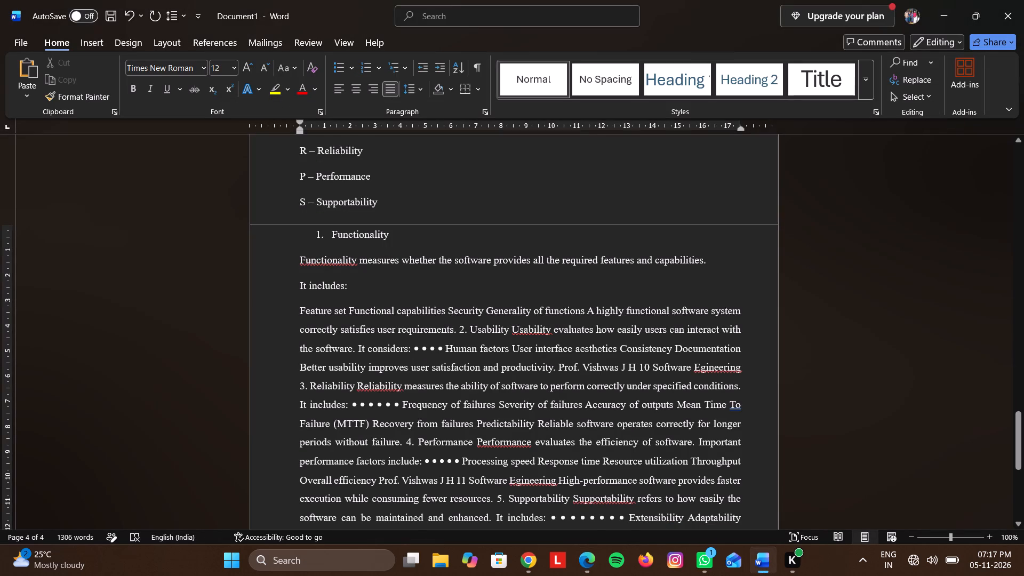
key(Return)
click(402, 337)
key(Return)
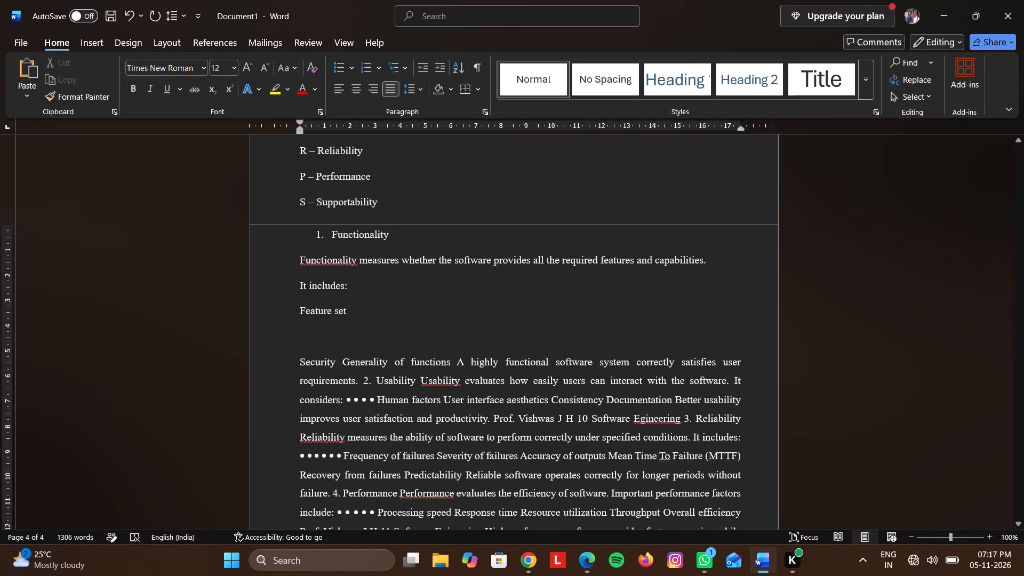
key(alt+Tab)
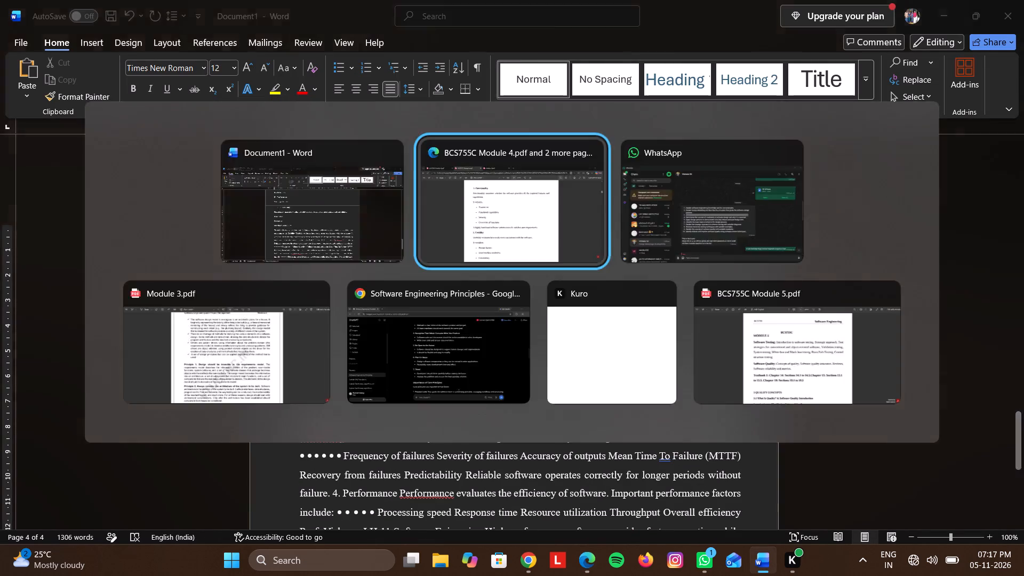
key(alt+Tab)
click(345, 363)
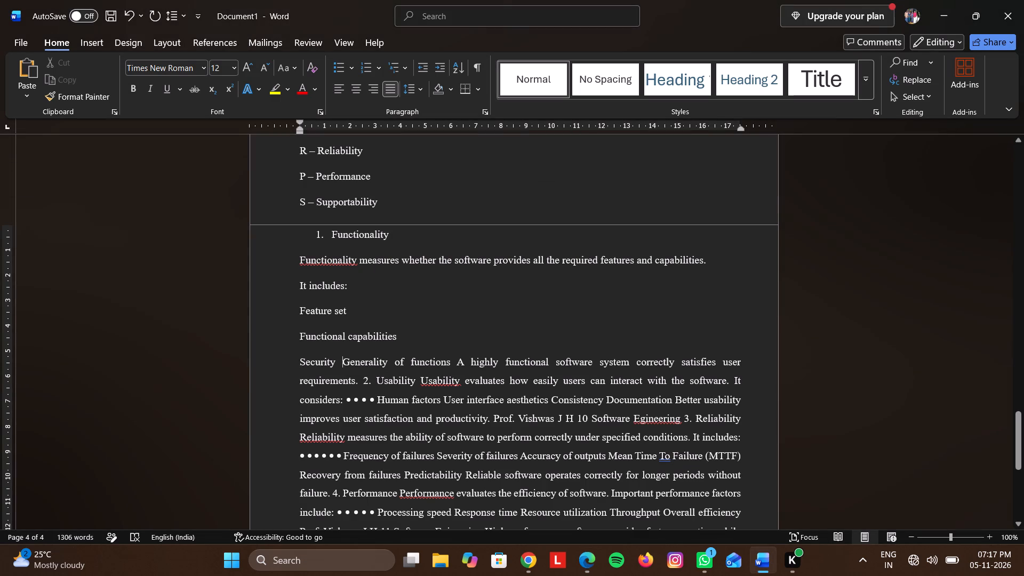
key(Return)
click(406, 385)
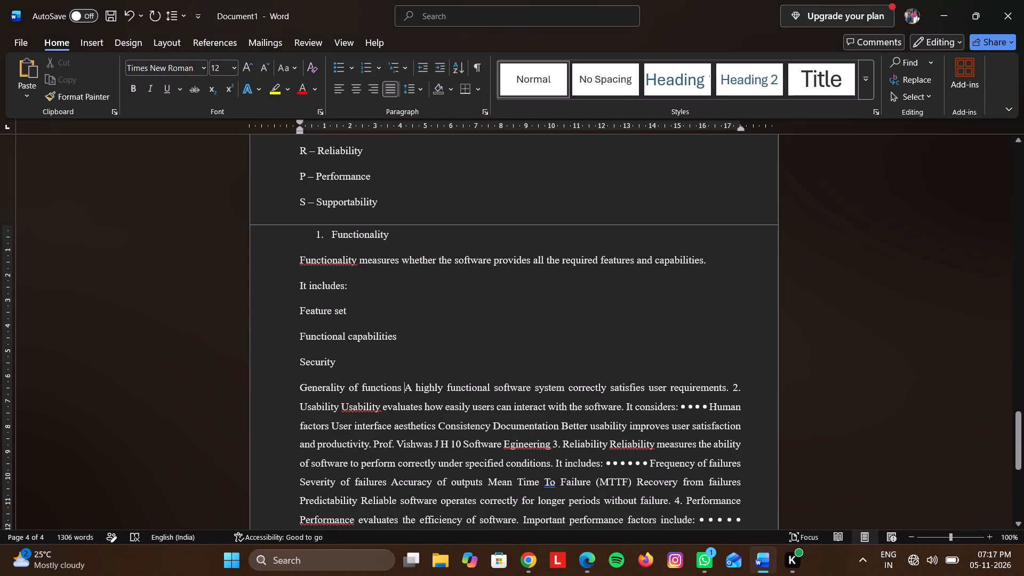
key(Return)
Make "Usability" a separate numbered item 2, with its description as an unnumbered paragraph at the left margin below.
key(alt+Tab)
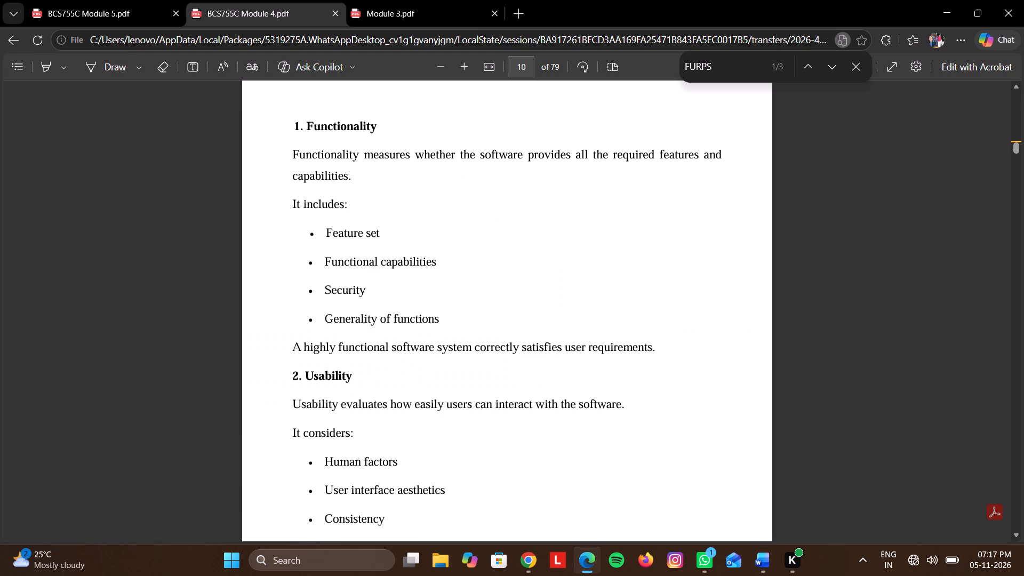
key(alt+Tab)
scroll(487, 397, down, 2)
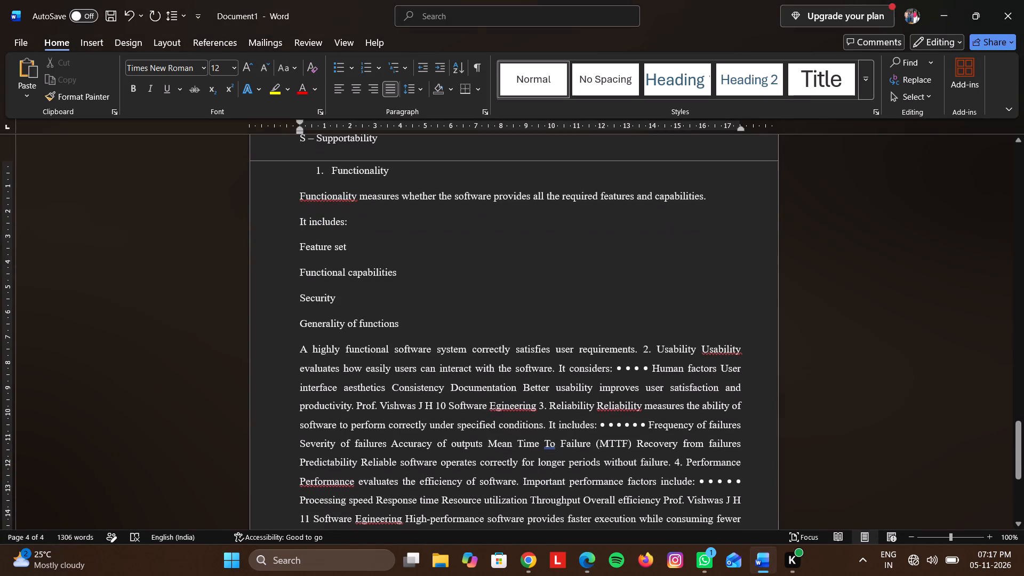
click(645, 349)
key(Return)
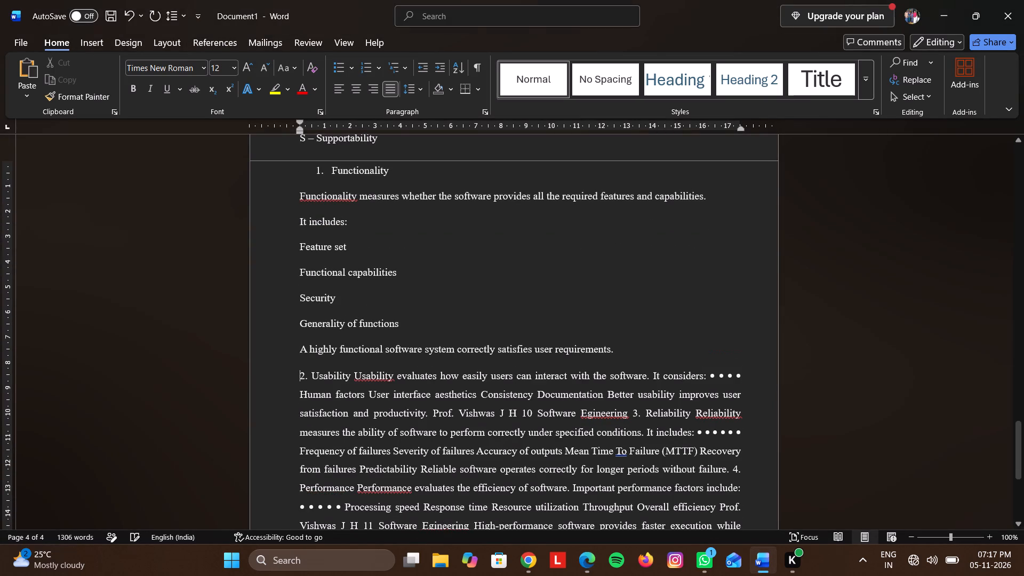
click(356, 375)
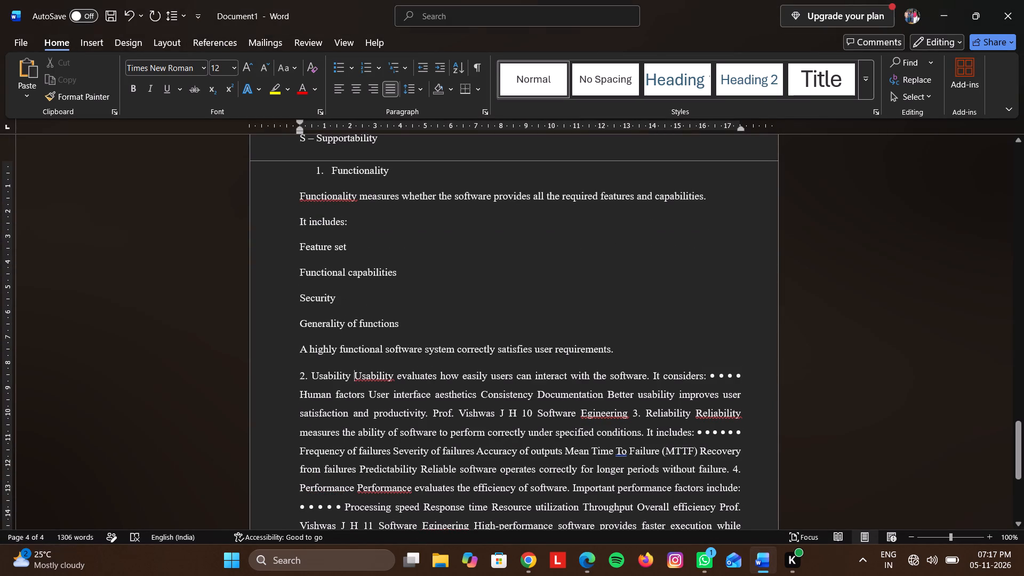
key(Return)
key(BackSpace)
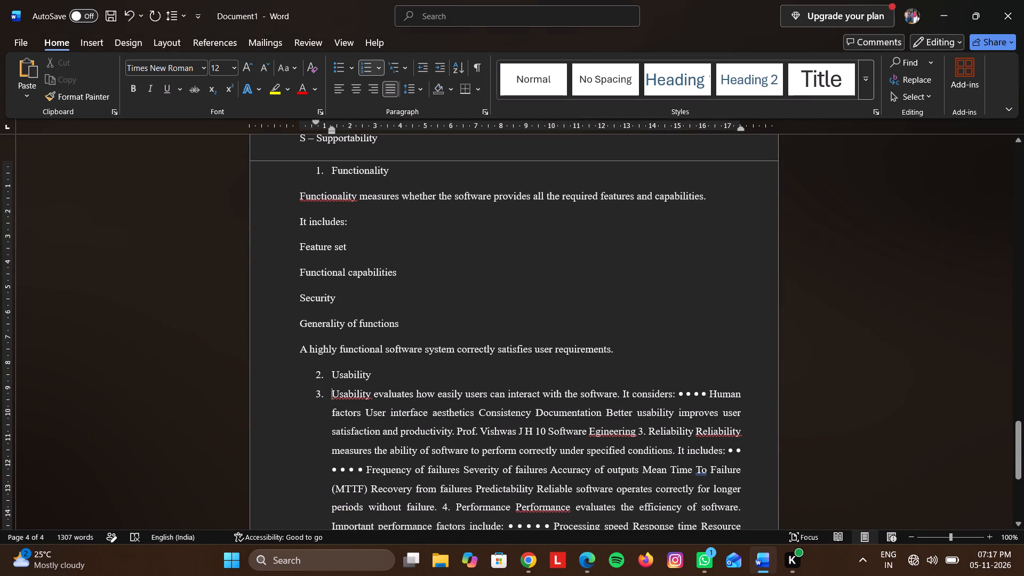
key(BackSpace)
key(BackSpace)
Start "It considers:" on a new line after the first sentence of the Usability description.
scroll(443, 421, down, 1)
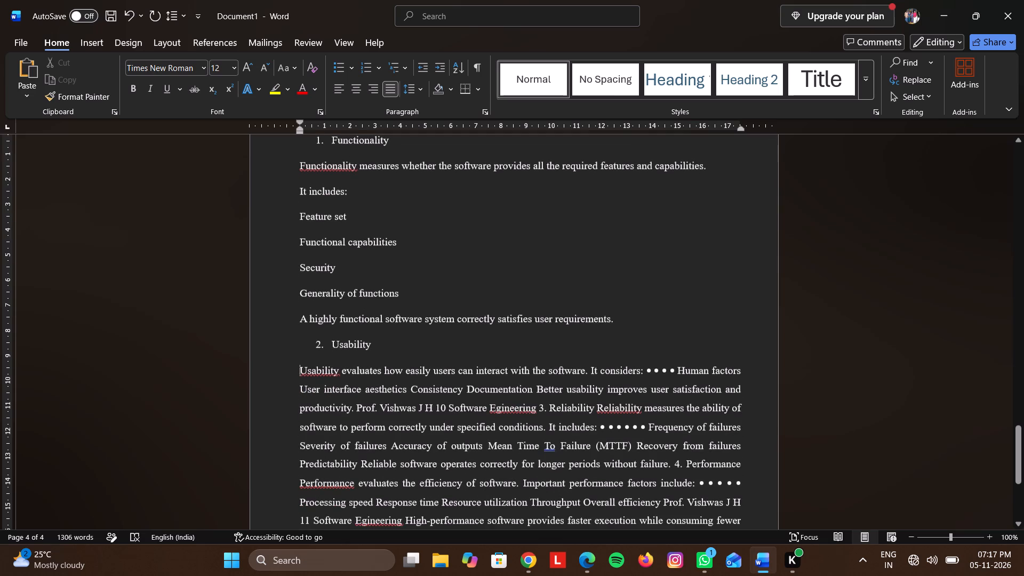
click(589, 370)
key(Right)
key(Return)
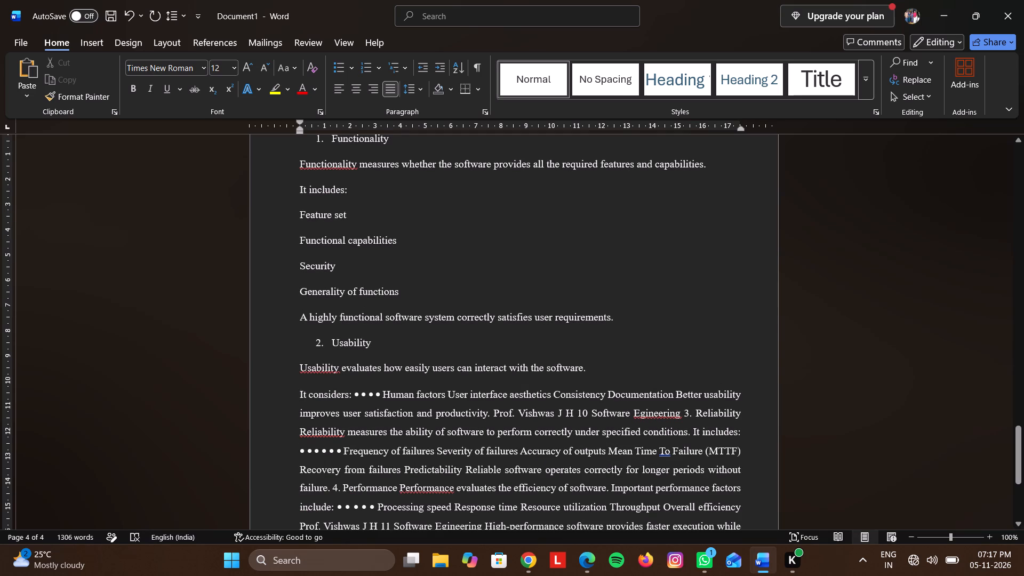
Delete the four stray bullets after "It considers:" and put "Human factors" on its own line.
drag(356, 393, 381, 393)
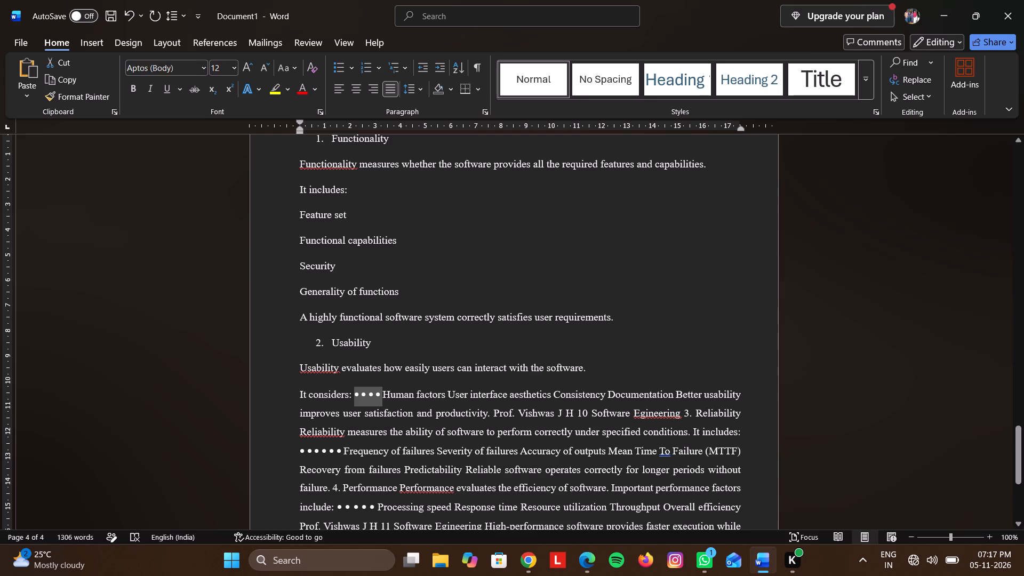
key(Delete)
key(Return)
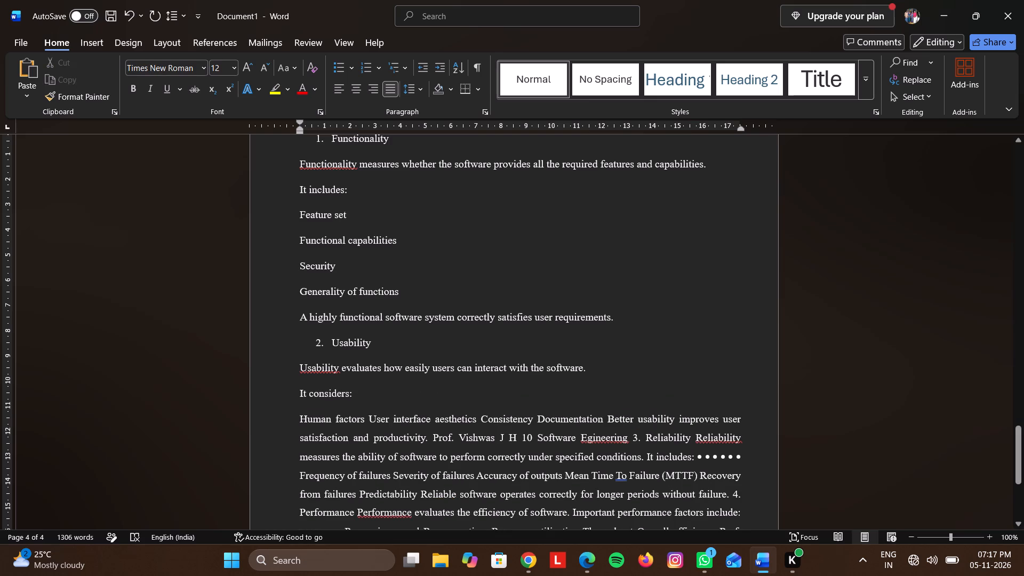
click(370, 417)
key(Return)
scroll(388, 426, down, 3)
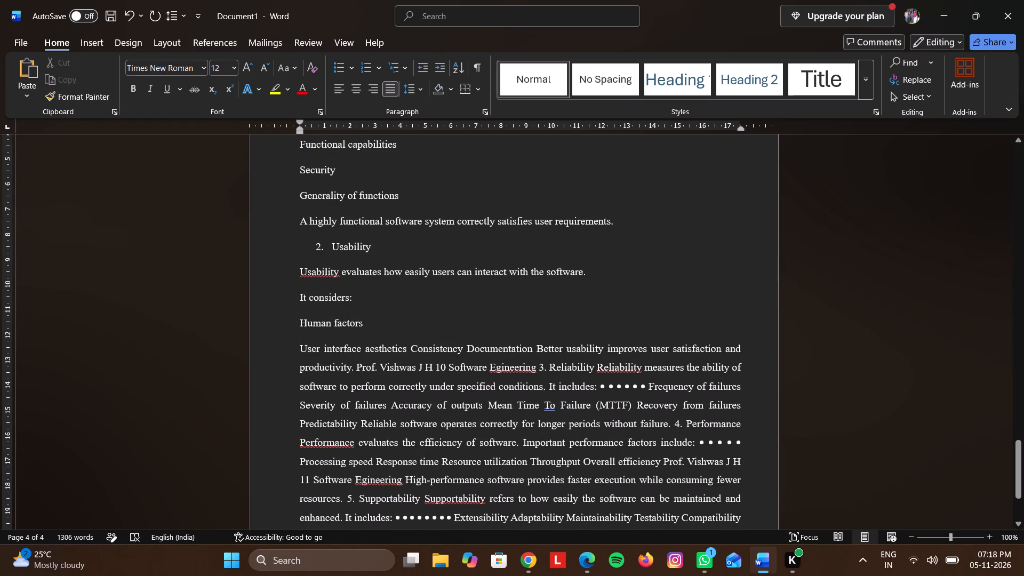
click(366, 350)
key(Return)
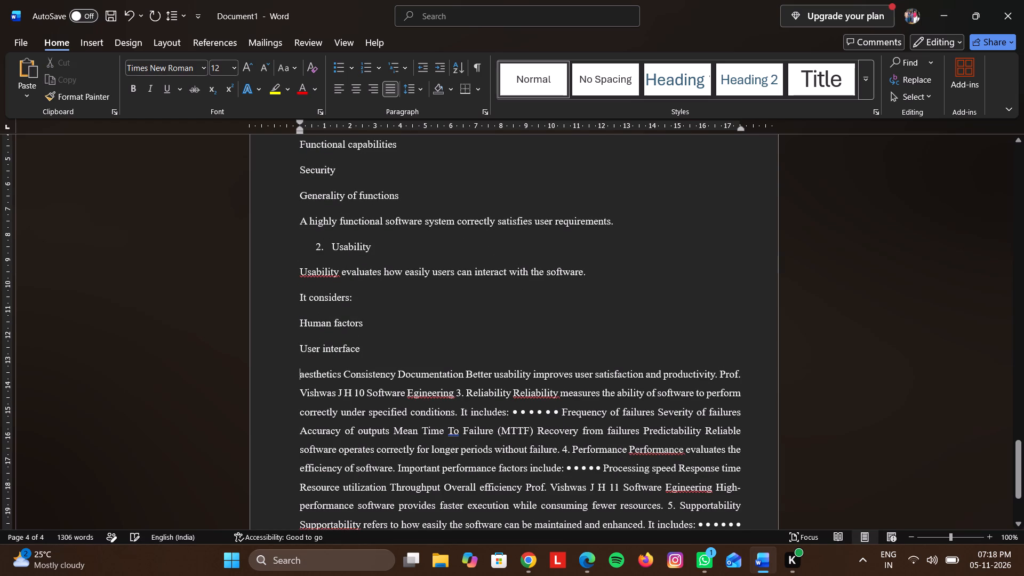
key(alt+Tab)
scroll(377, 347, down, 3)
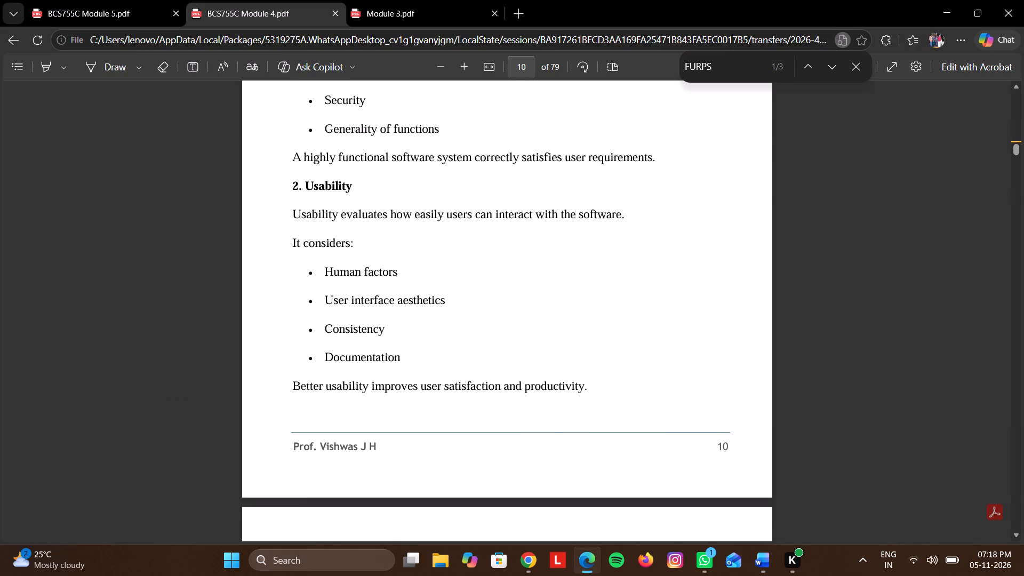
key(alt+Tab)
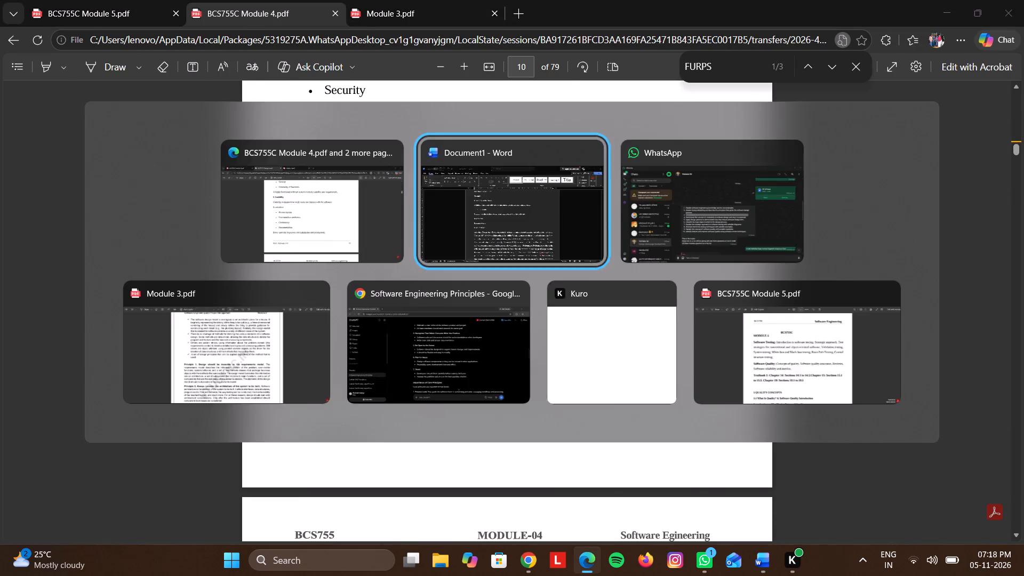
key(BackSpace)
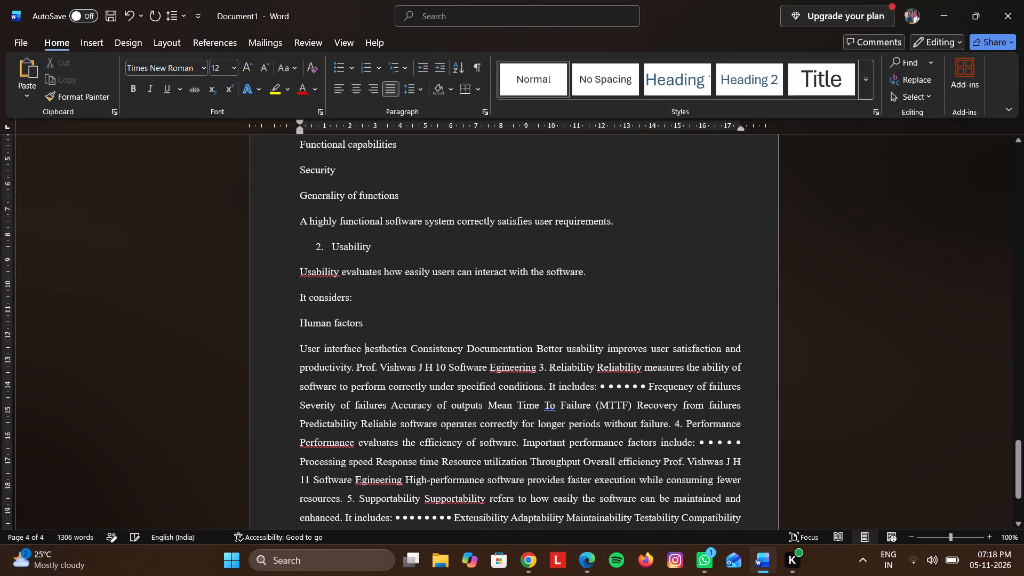
Put "User interface aesthetics", "Consistency" and "Documentation" on separate lines, with "Better usability improves user satisfaction" starting its own paragraph.
click(410, 349)
key(Return)
click(353, 374)
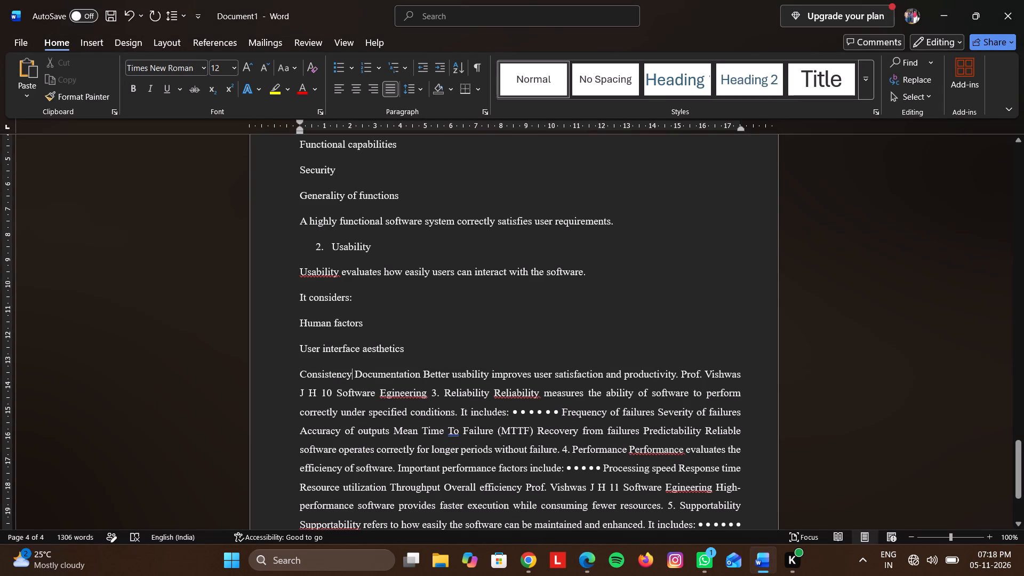
key(Right)
key(Return)
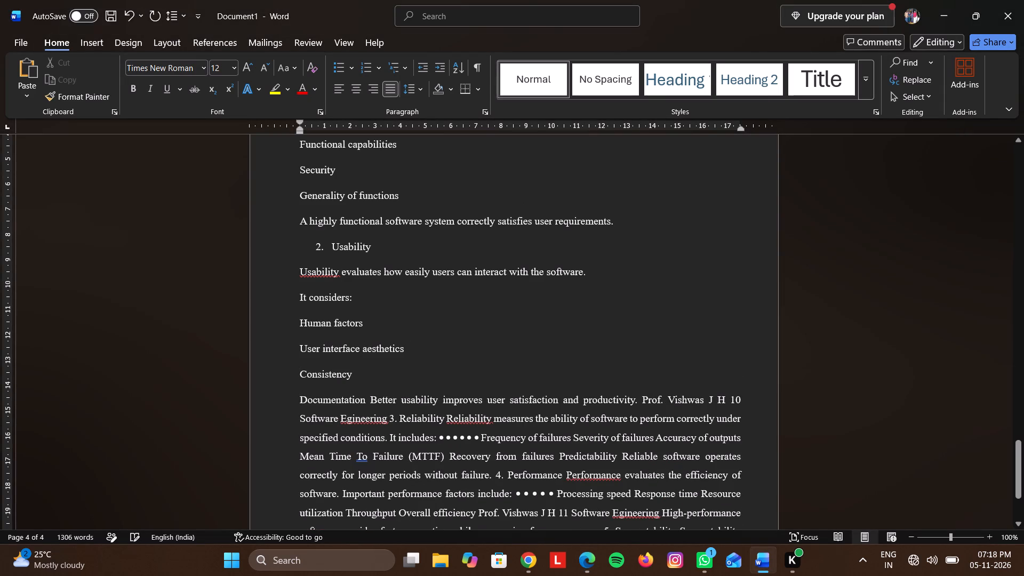
key(alt+Tab)
key(alt+Tab)
click(371, 403)
key(Return)
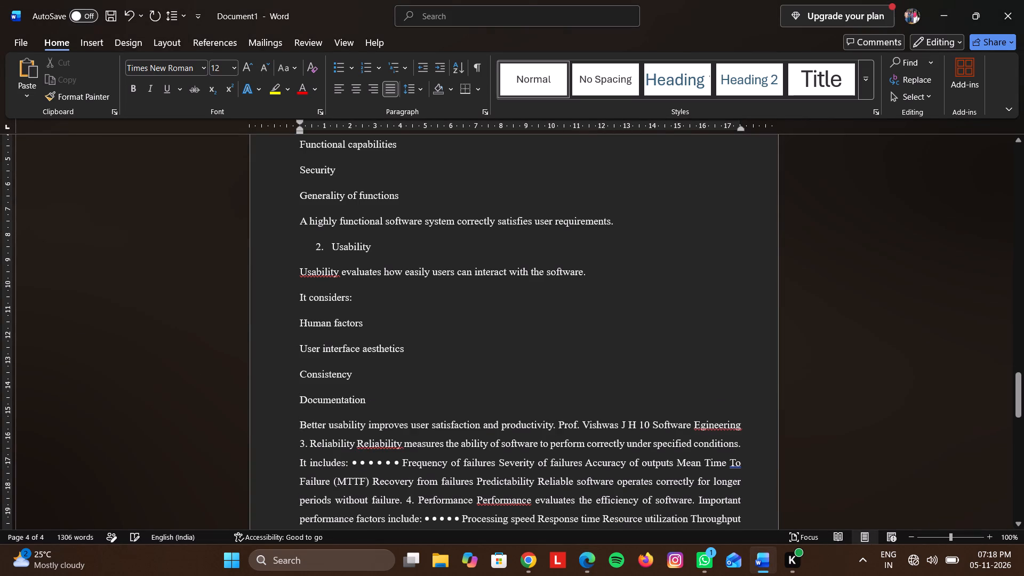
Delete the page 10 footer and following header text between the "Better usability improves" sentence and "3. Reliability".
scroll(545, 425, down, 1)
drag(557, 393, 600, 396)
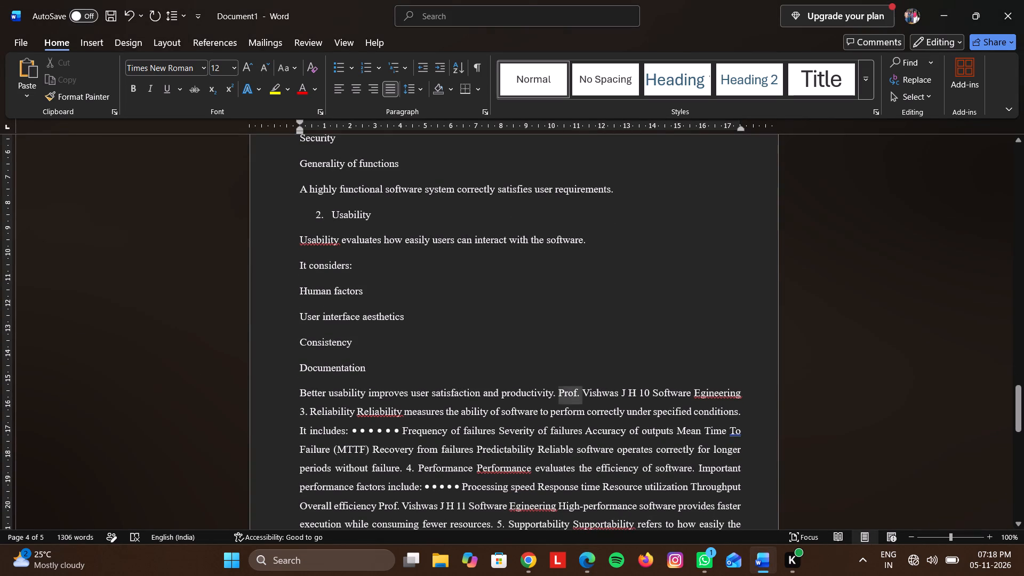
drag(600, 396, 595, 406)
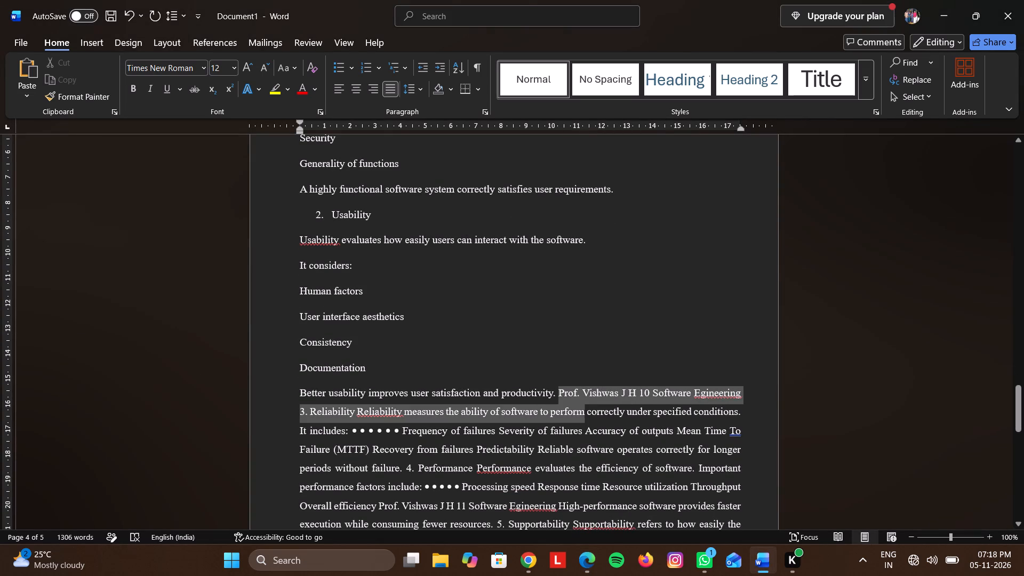
drag(595, 406, 719, 394)
key(Delete)
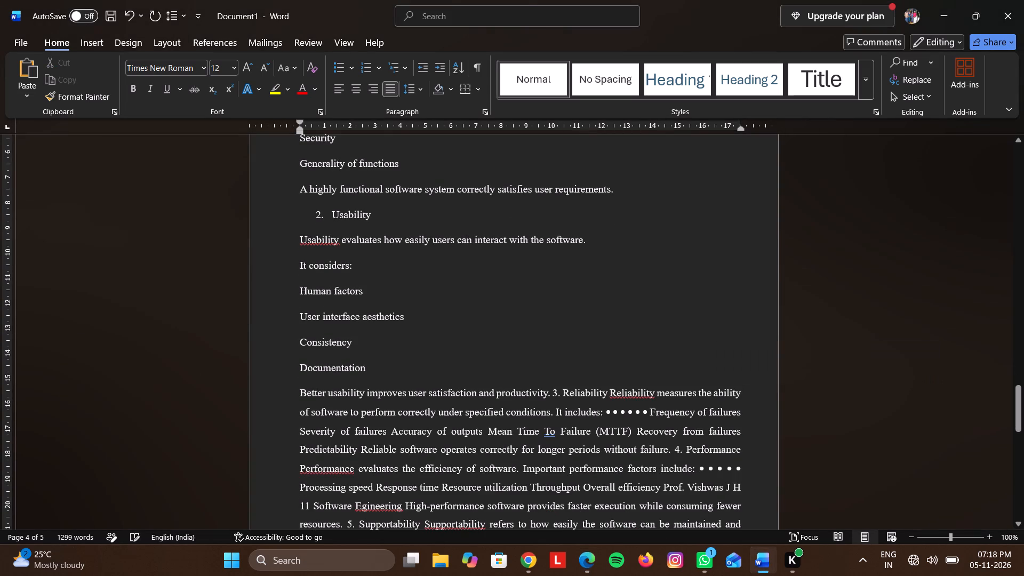
Make "3. Reliability" a numbered heading on its own line, with its description as a plain unnumbered paragraph below.
key(Return)
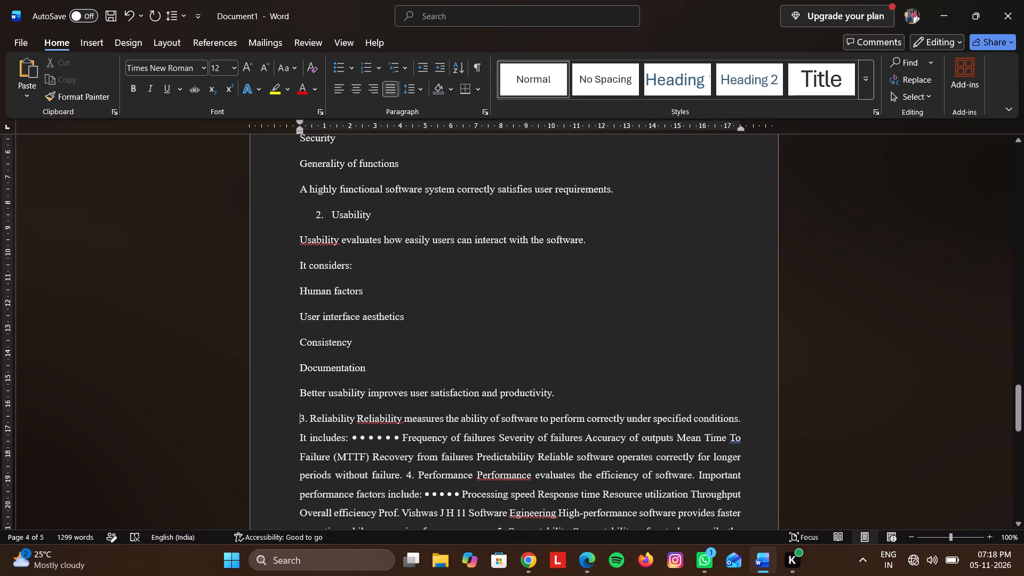
click(357, 419)
key(Return)
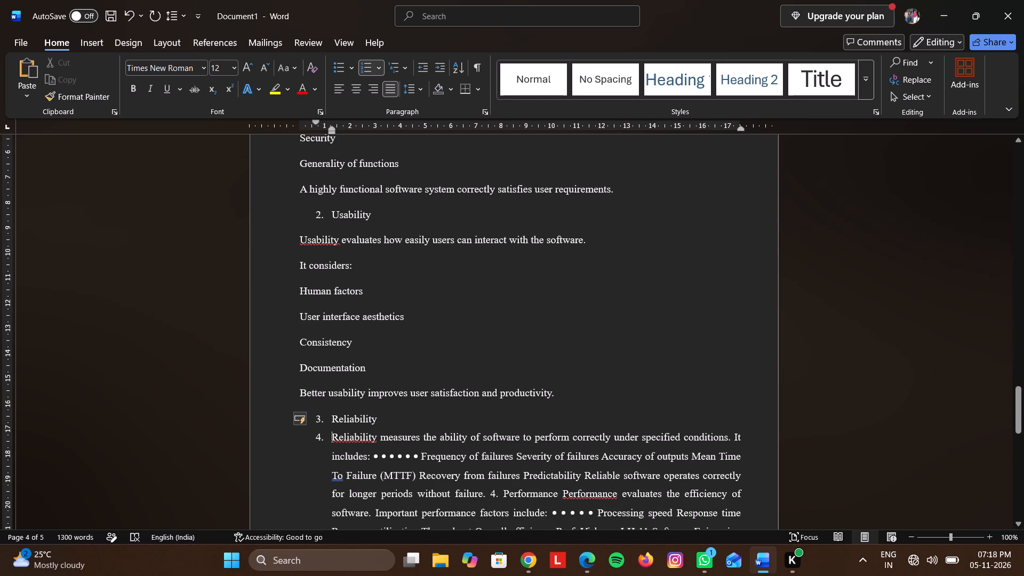
key(BackSpace)
key(BackSpace)
key(BackSpace)
Put "It includes:" on its own line in the Reliability section and delete the six stray bullets after it.
scroll(374, 441, down, 2)
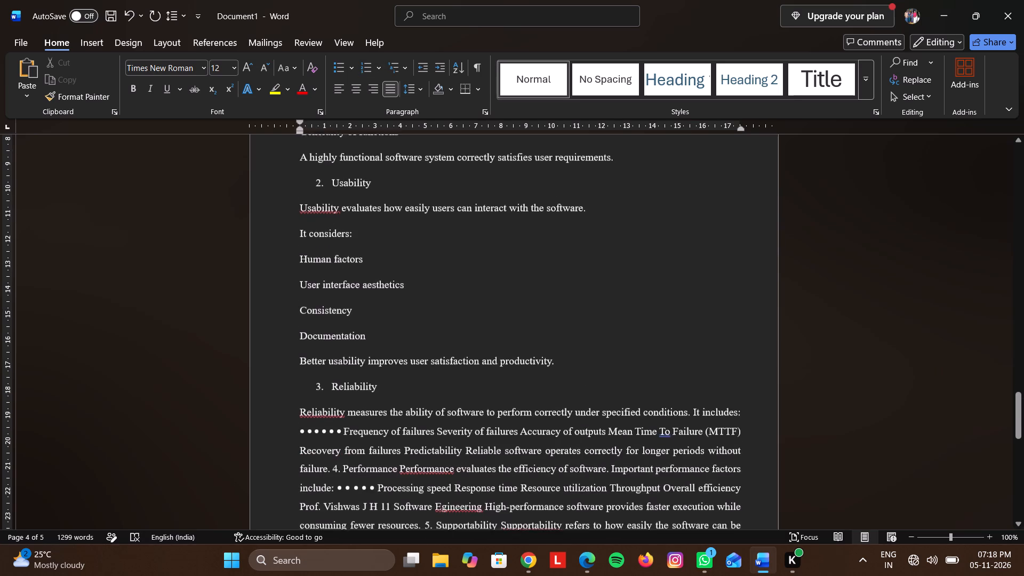
scroll(488, 419, down, 2)
click(692, 318)
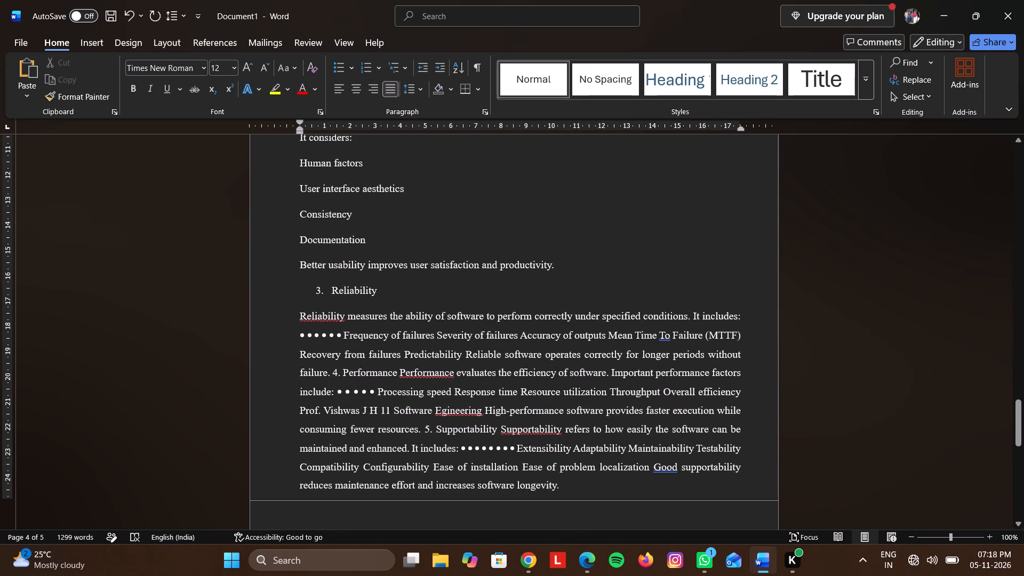
key(Right)
key(Return)
scroll(511, 395, down, 1)
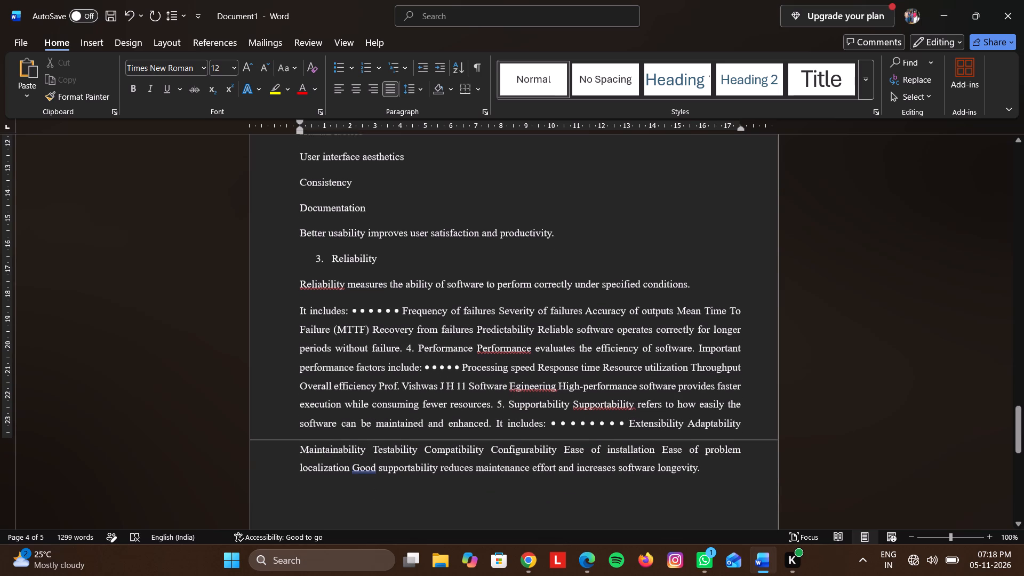
drag(353, 313, 397, 312)
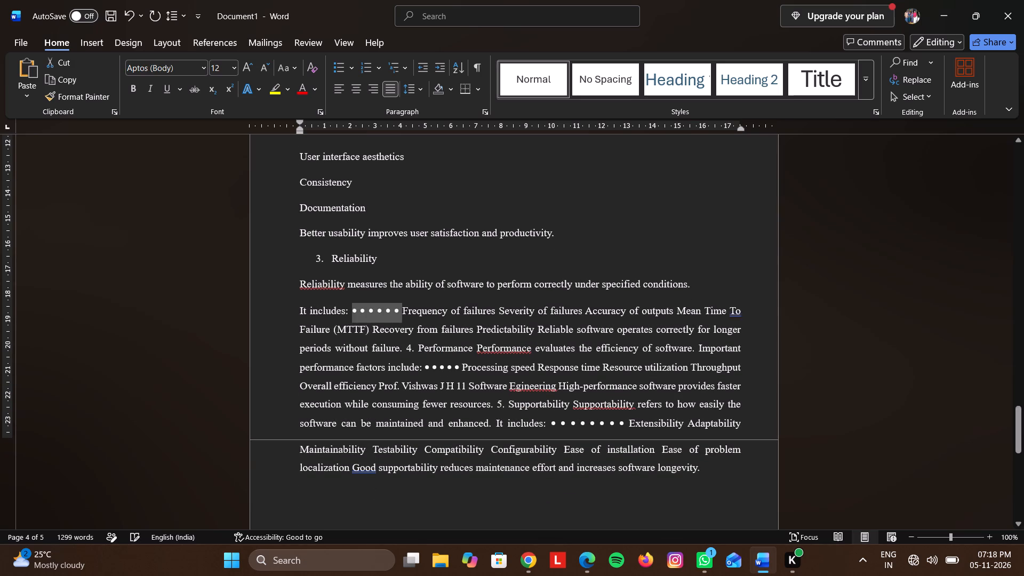
key(BackSpace)
key(Return)
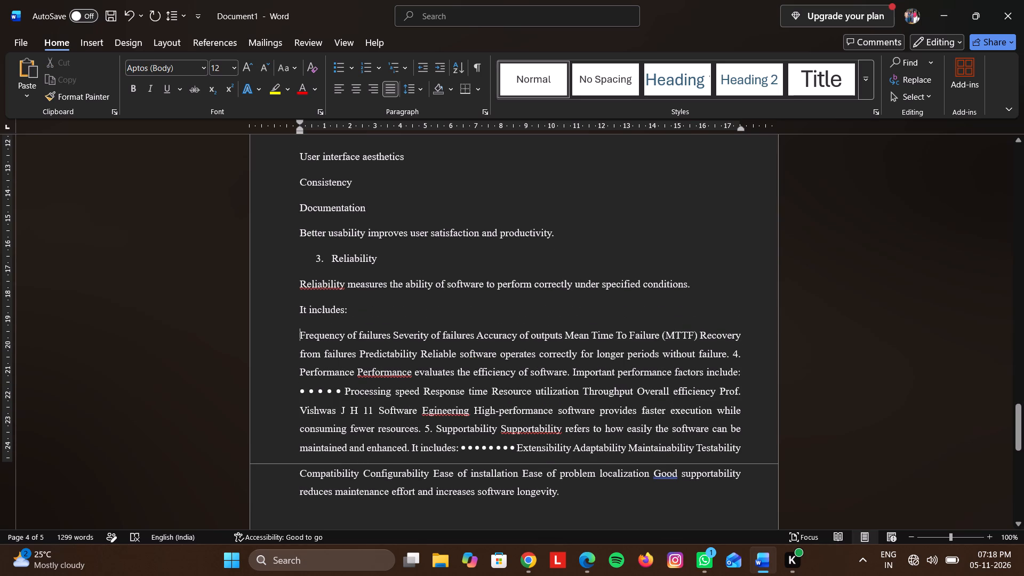
Following the Module 4 PDF, put "Frequency of failures", "Severity of failures" and "Accuracy of outputs" on separate lines.
key(alt+Tab)
scroll(408, 343, down, 6)
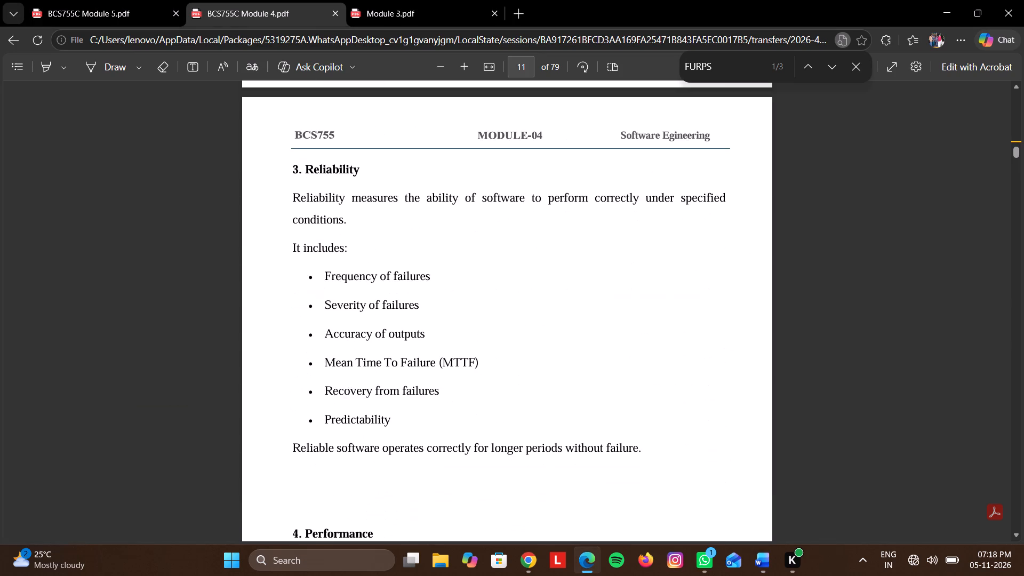
key(alt+Tab)
click(393, 334)
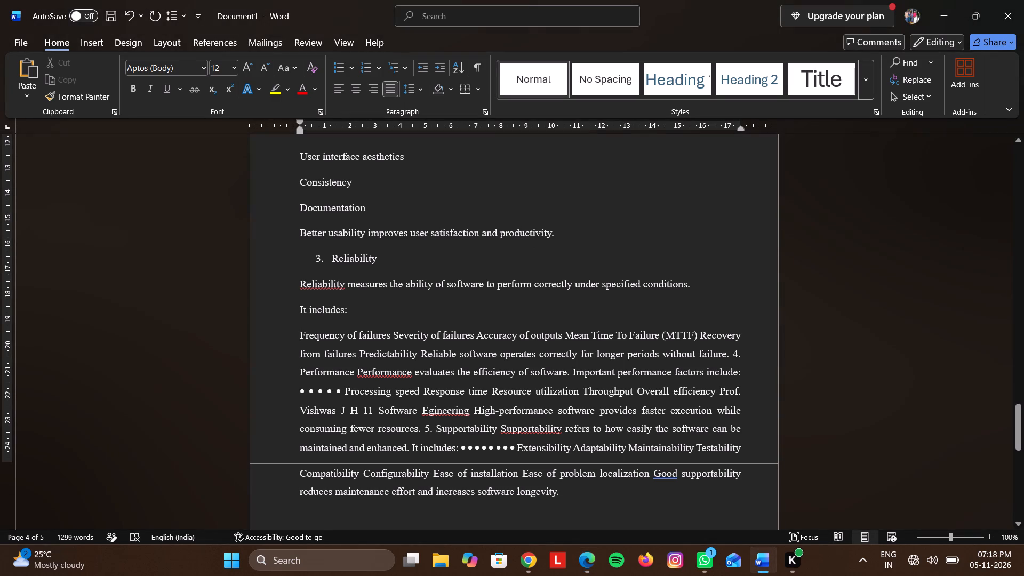
key(Return)
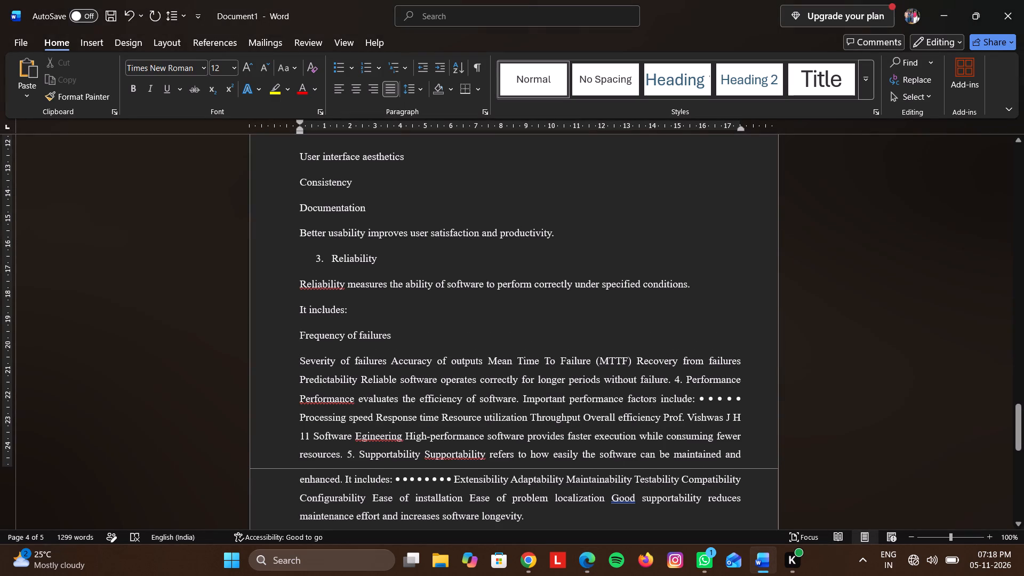
click(391, 358)
key(Return)
click(396, 382)
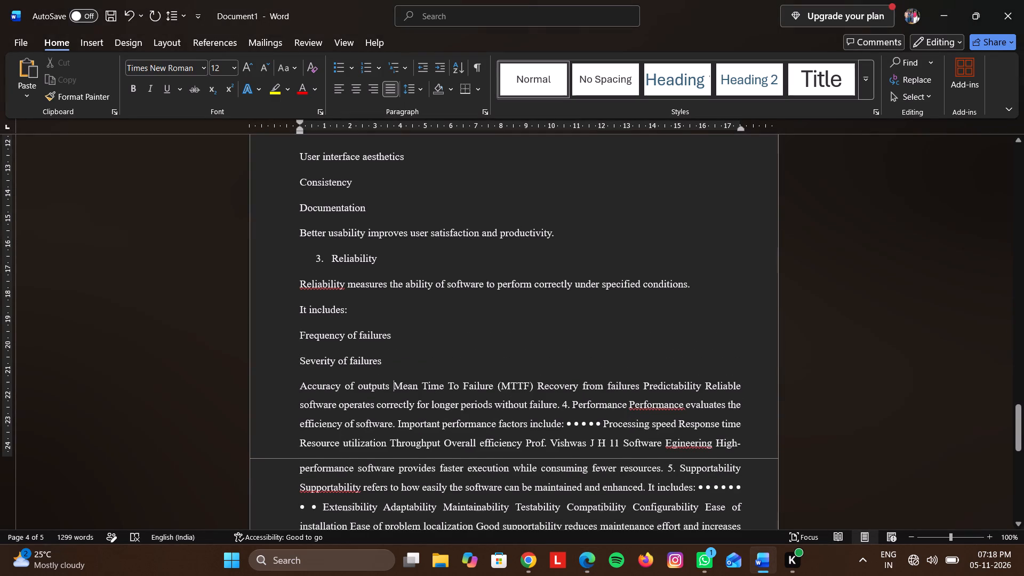
key(Return)
Put "Mean Time To Failure (MTTF)", "Recovery from failures" and "Predictability" on separate lines, with "Reliable software operates" starting its own paragraph.
scroll(427, 399, down, 2)
click(450, 348)
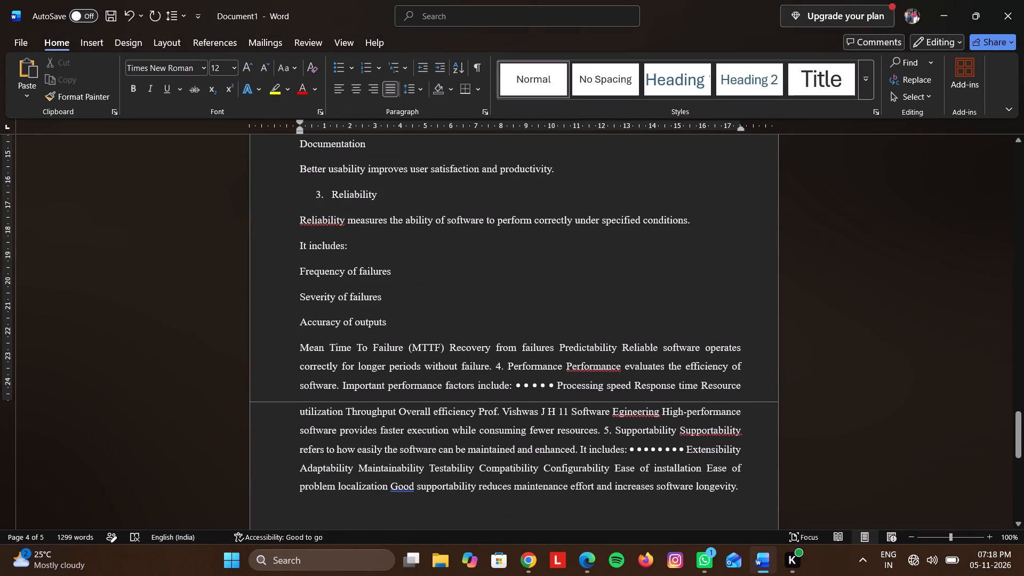
key(Return)
scroll(454, 418, down, 1)
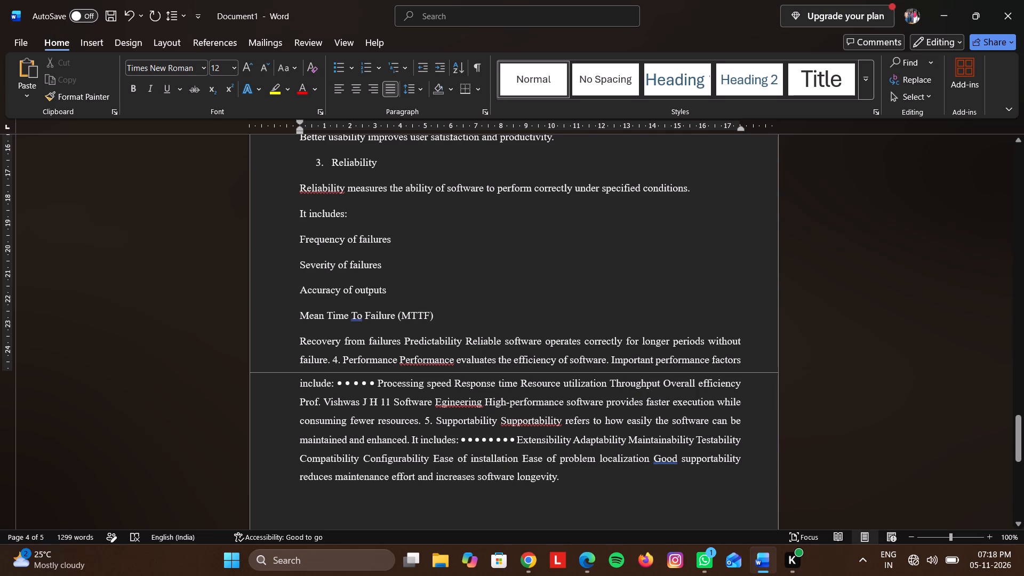
click(406, 341)
key(Return)
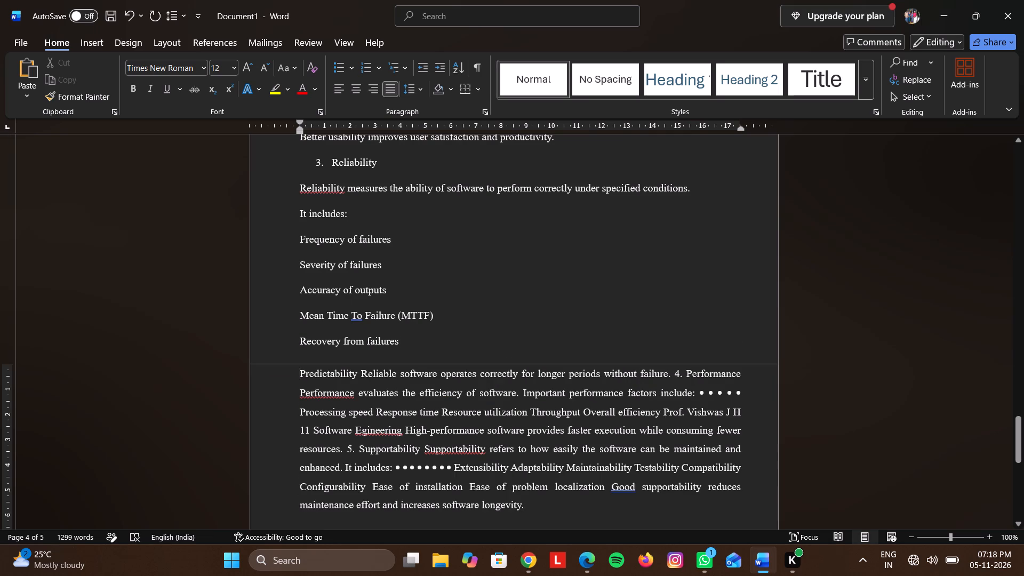
click(361, 374)
key(Return)
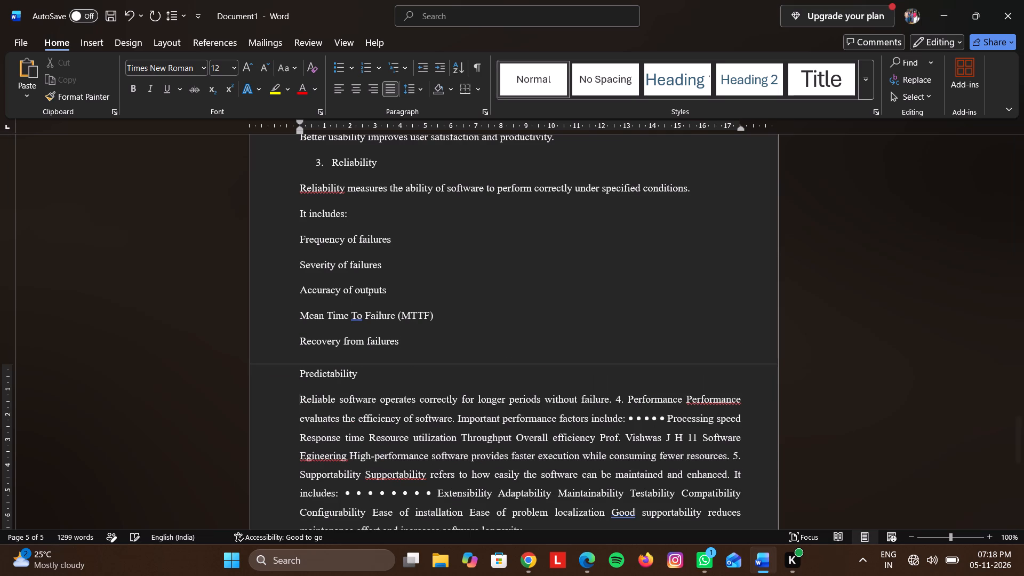
Compare the Word answer with the Reliability and Performance sections on page 11 of the Module 4 PDF.
key(alt+Tab)
scroll(374, 398, down, 5)
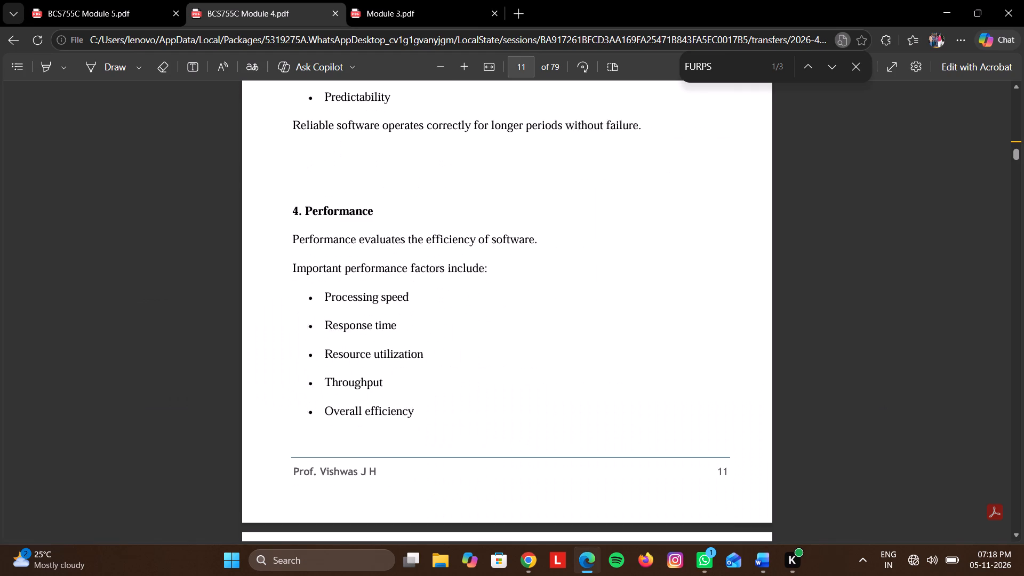
scroll(374, 398, down, 3)
scroll(374, 398, up, 6)
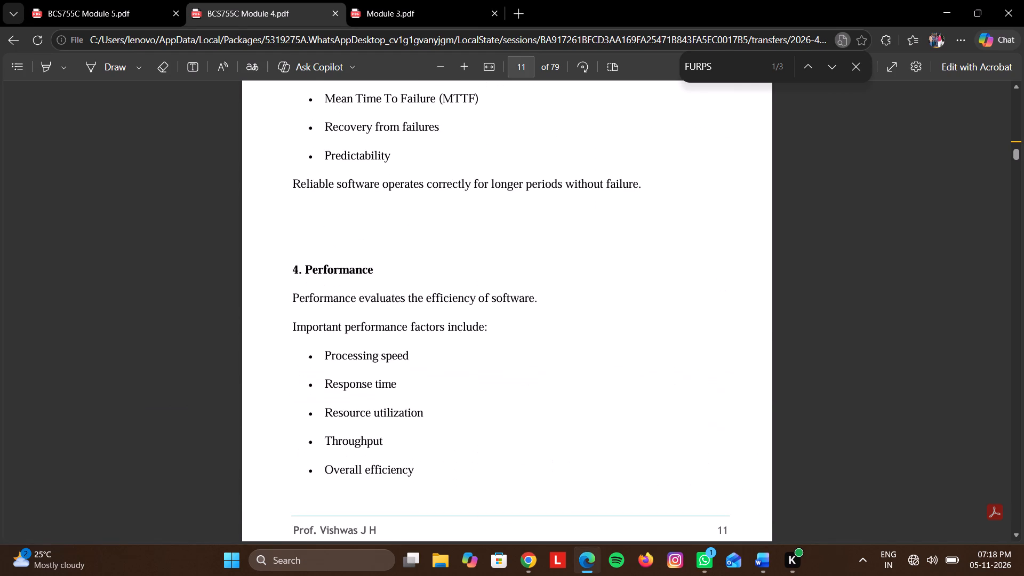
scroll(374, 398, up, 2)
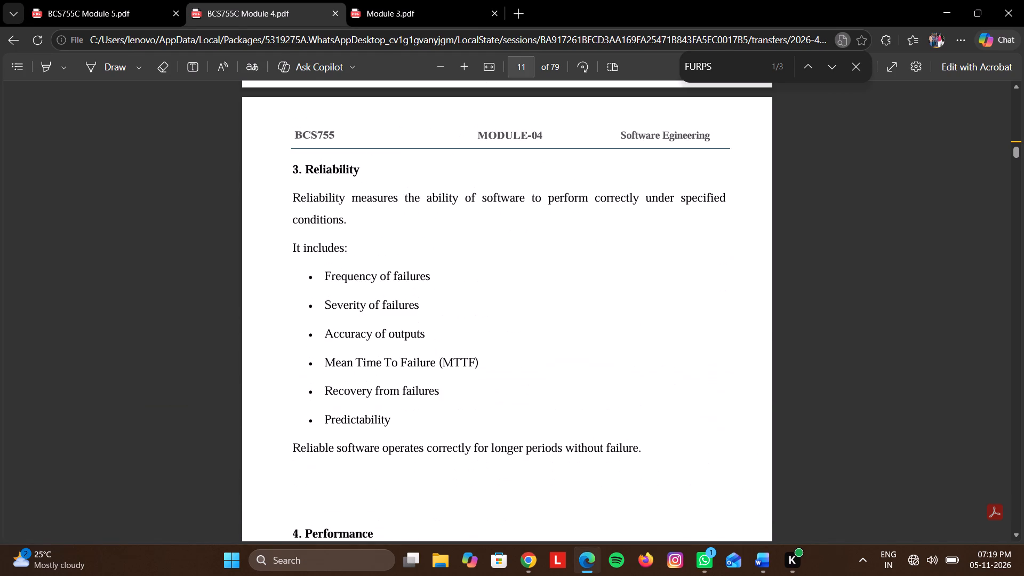
scroll(378, 395, down, 7)
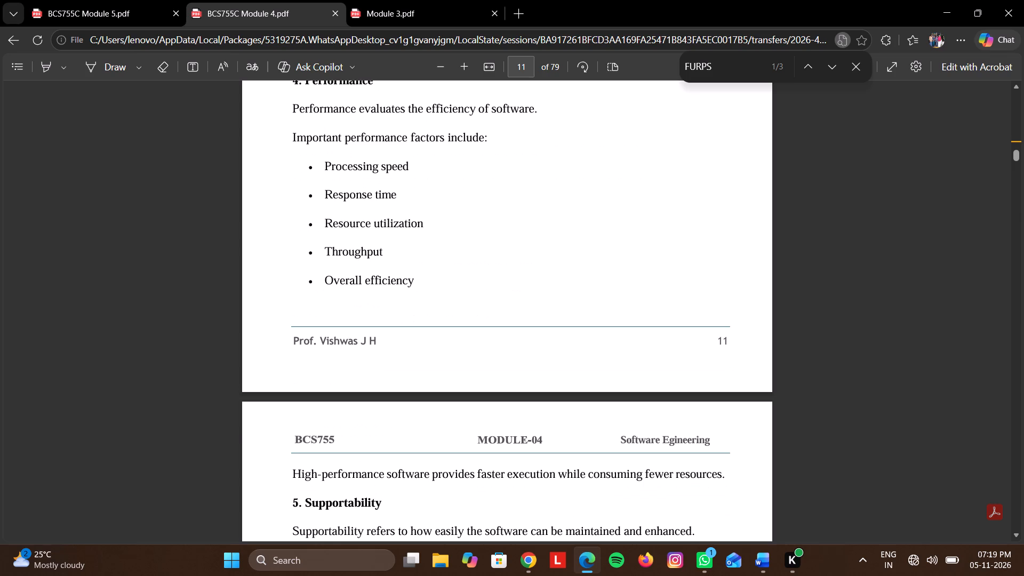
scroll(378, 394, up, 1)
key(alt+Tab)
scroll(379, 389, up, 1)
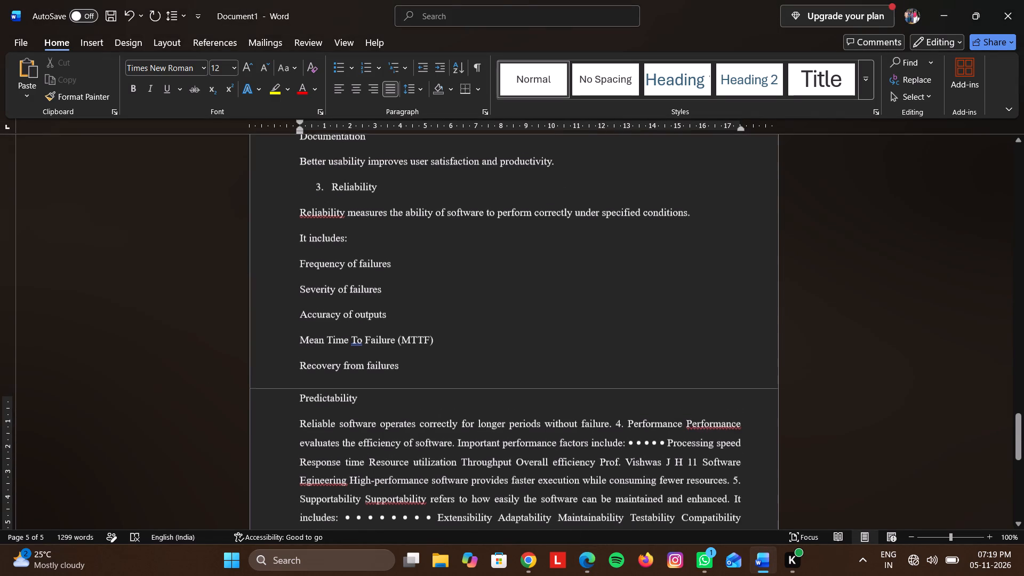
key(alt+Tab)
scroll(380, 386, up, 2)
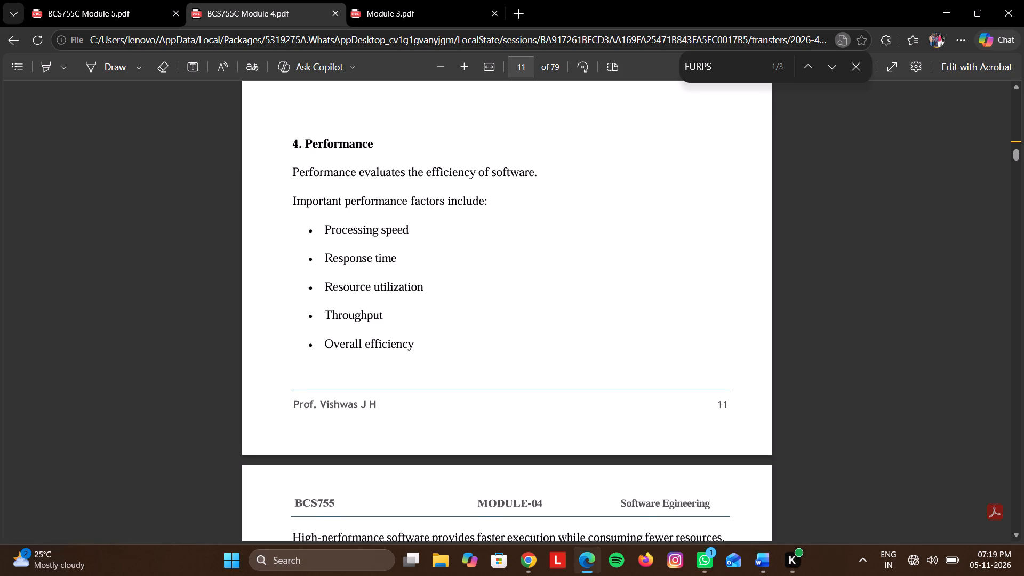
scroll(380, 386, up, 1)
key(alt+Tab)
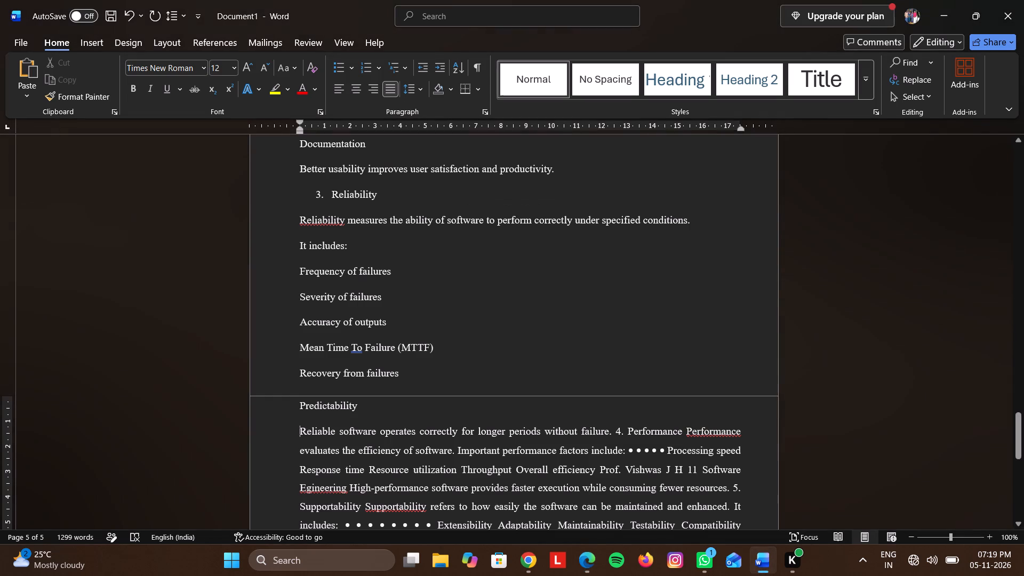
key(alt+Tab)
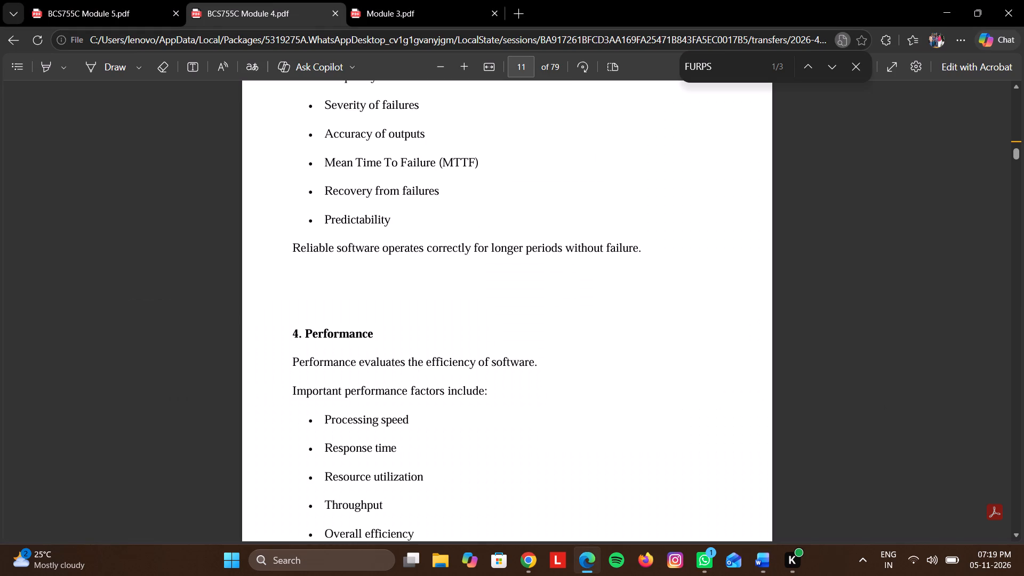
key(alt+Tab)
Make "4. Performance" a numbered heading after the "Reliable software operates" sentence, with its description as a plain paragraph below.
scroll(388, 416, down, 3)
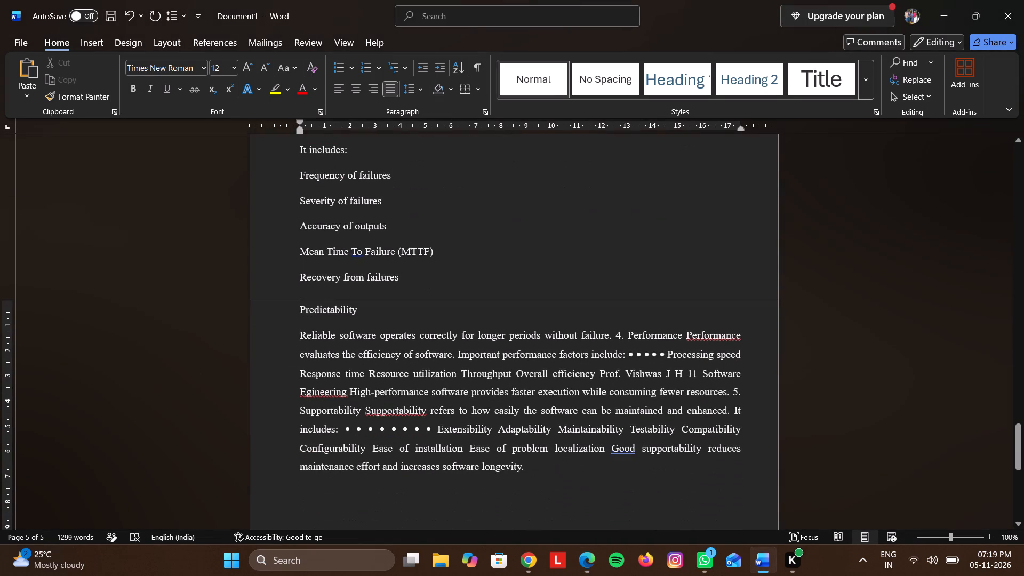
click(615, 336)
key(Return)
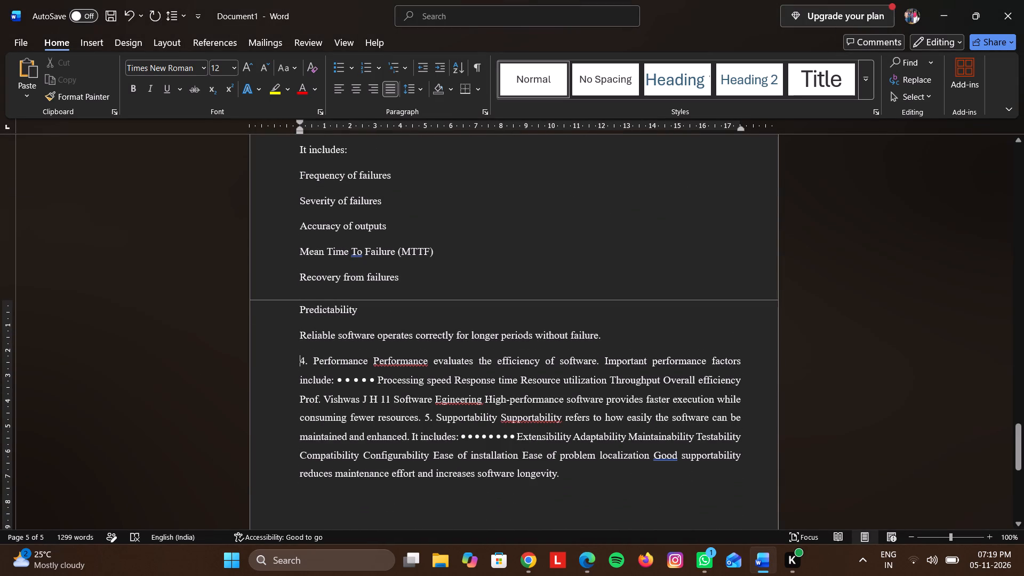
click(373, 364)
key(Return)
key(BackSpace)
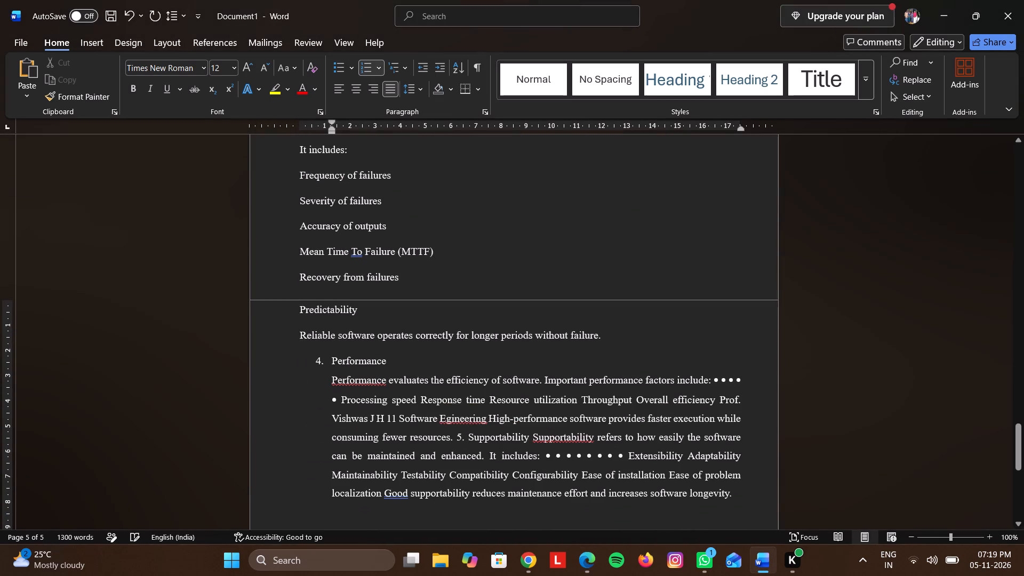
key(BackSpace)
key(BackSpace)
Put "Important performance factors include:" on its own line and delete the five stray bullets after it.
scroll(378, 418, down, 1)
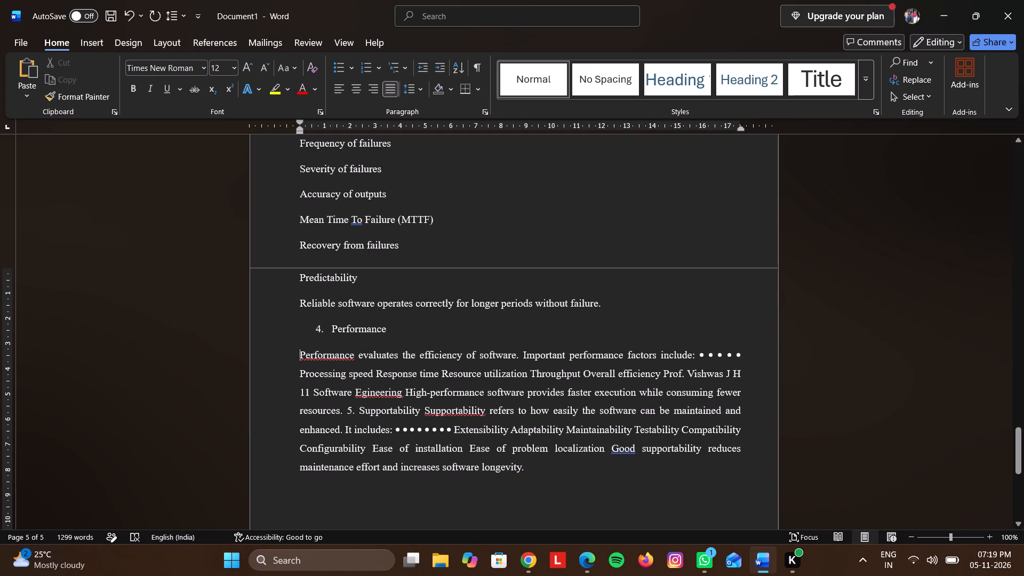
click(522, 355)
key(Return)
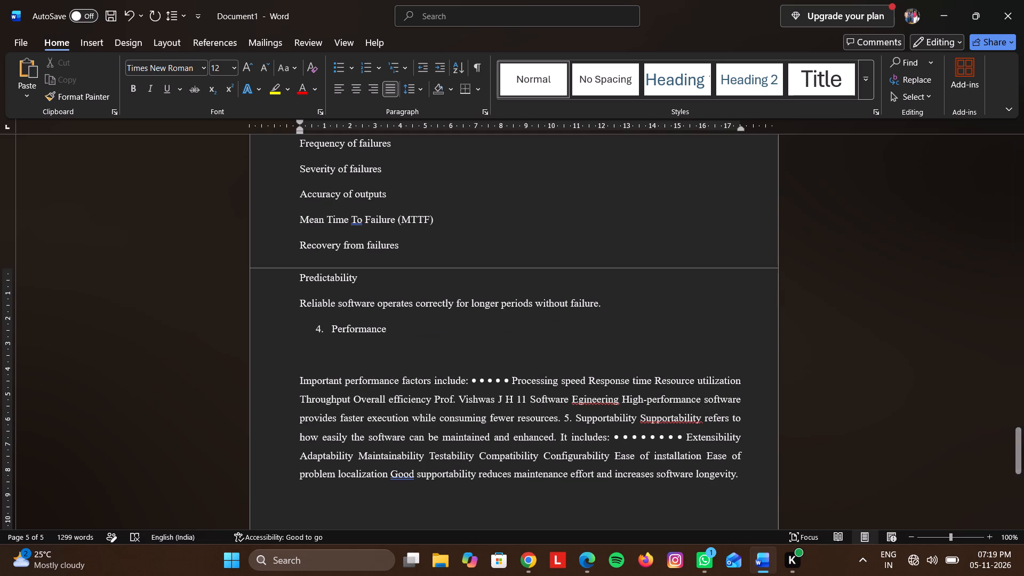
drag(470, 381, 498, 381)
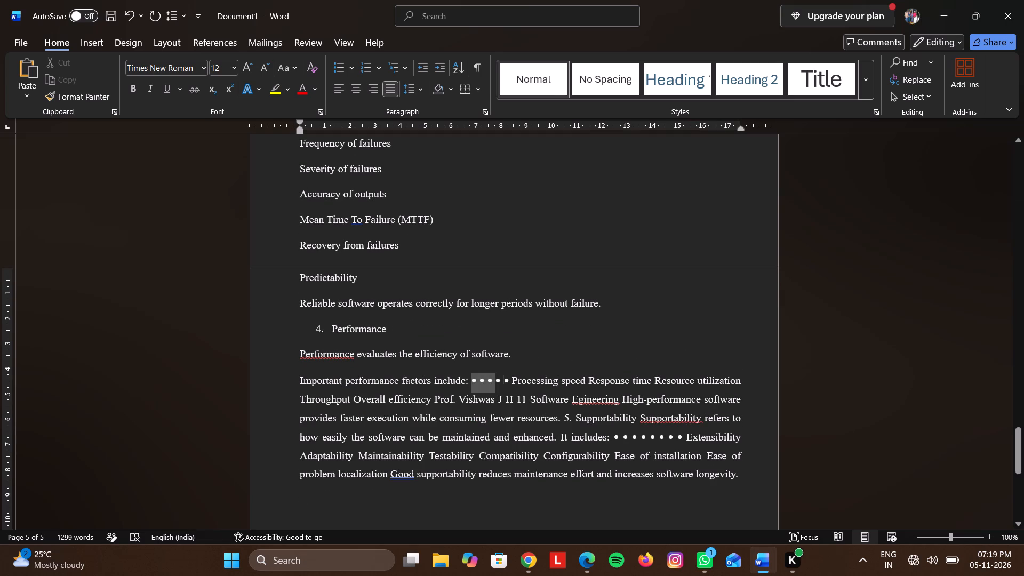
drag(498, 381, 507, 384)
click(507, 384)
drag(510, 380, 481, 384)
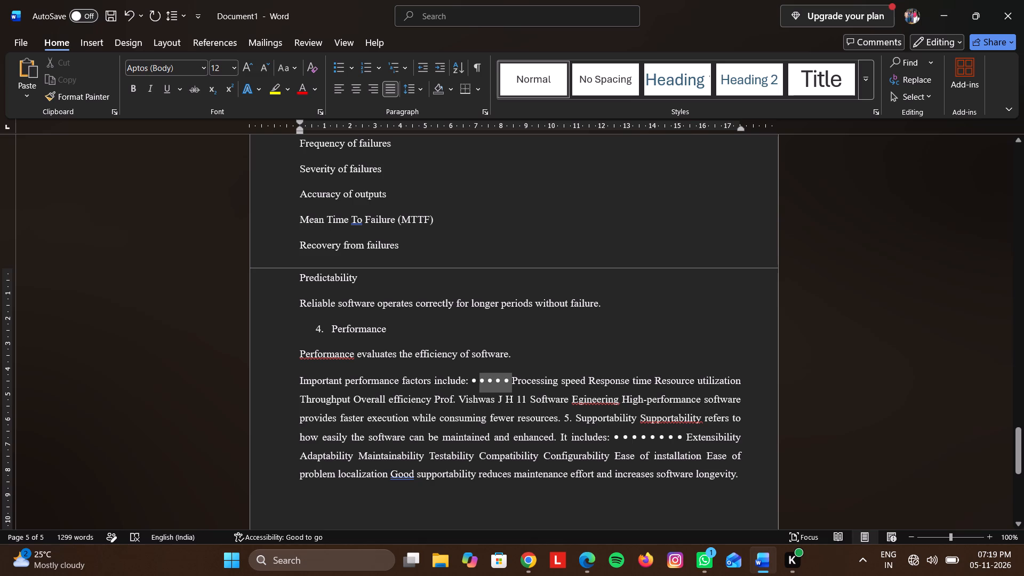
drag(481, 384, 473, 381)
key(Delete)
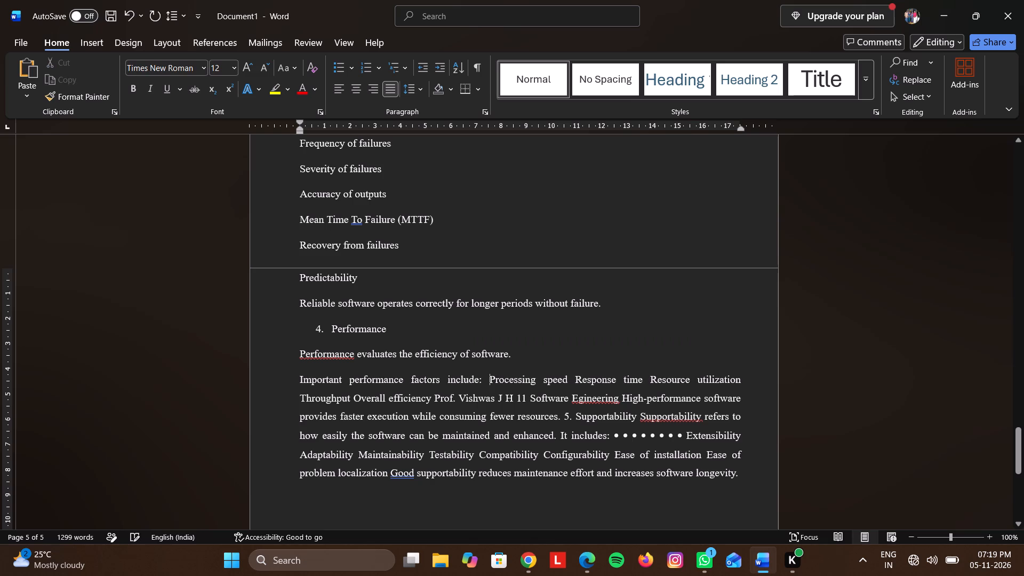
key(Return)
Check the performance factors in the Module 4 PDF, then put "Processing speed", "Response time", "Resource utilization" and "Throughput" on separate lines in Word.
scroll(398, 422, down, 2)
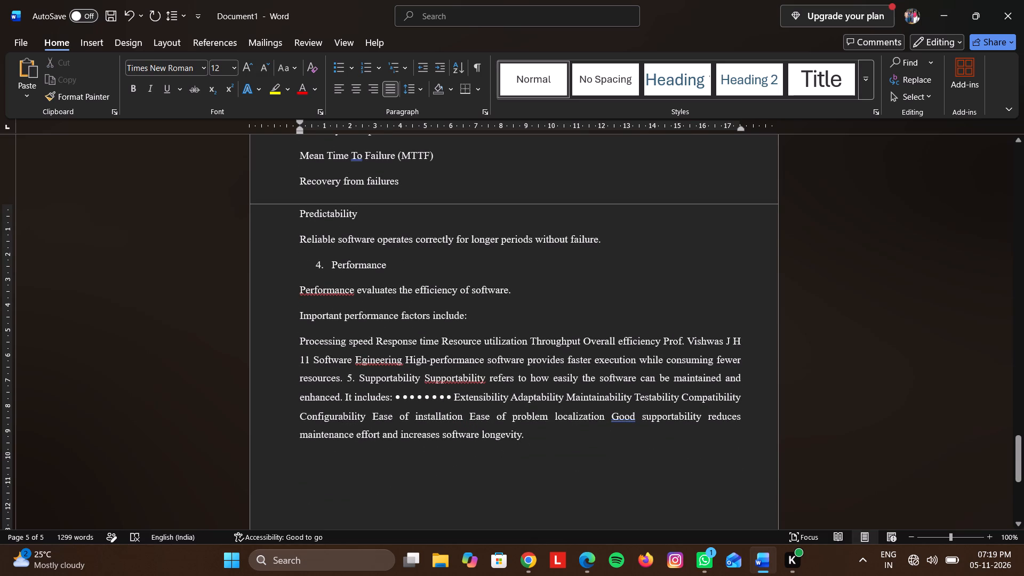
key(alt+Tab)
scroll(386, 367, down, 2)
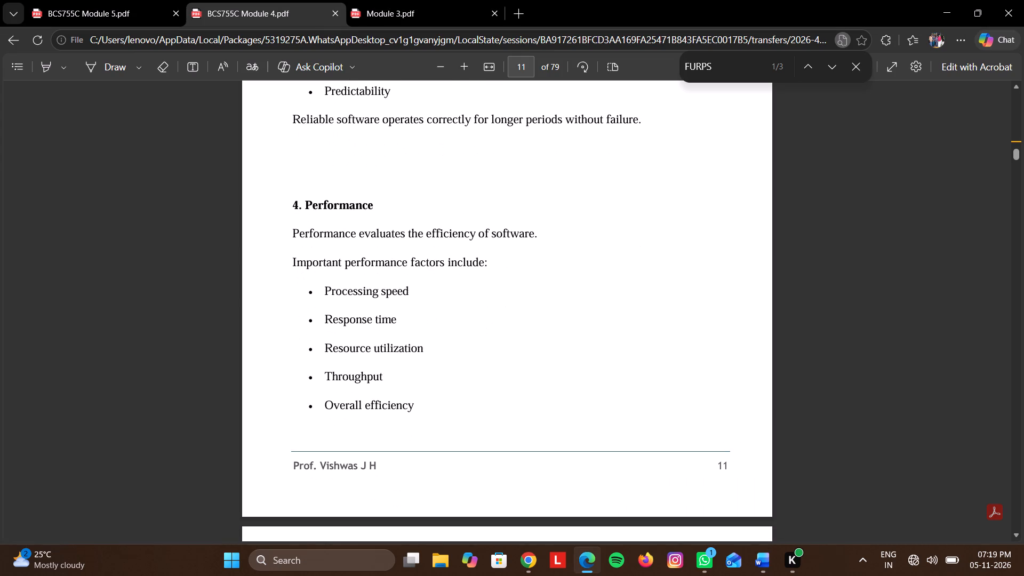
key(alt+Tab)
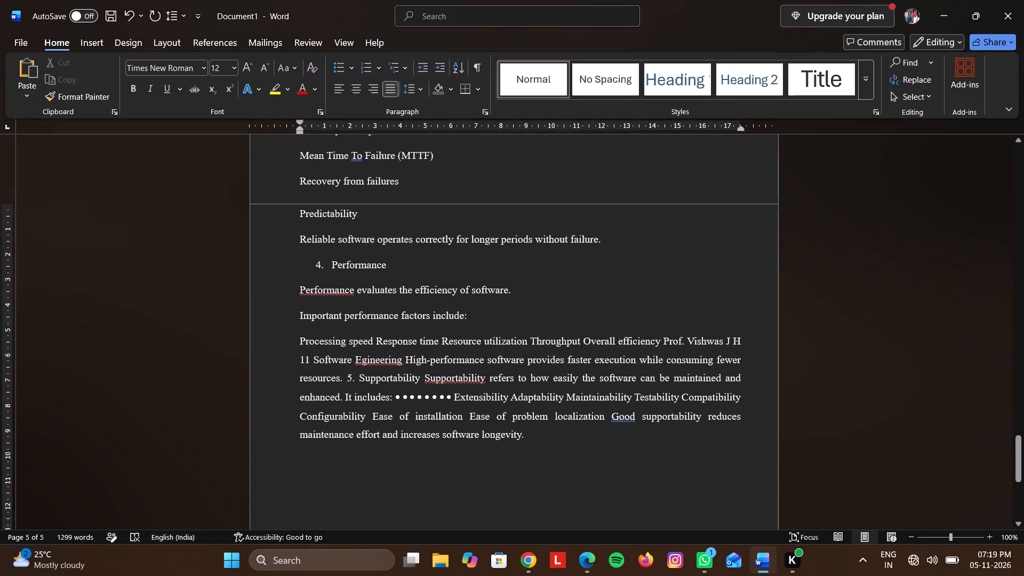
click(376, 340)
key(Return)
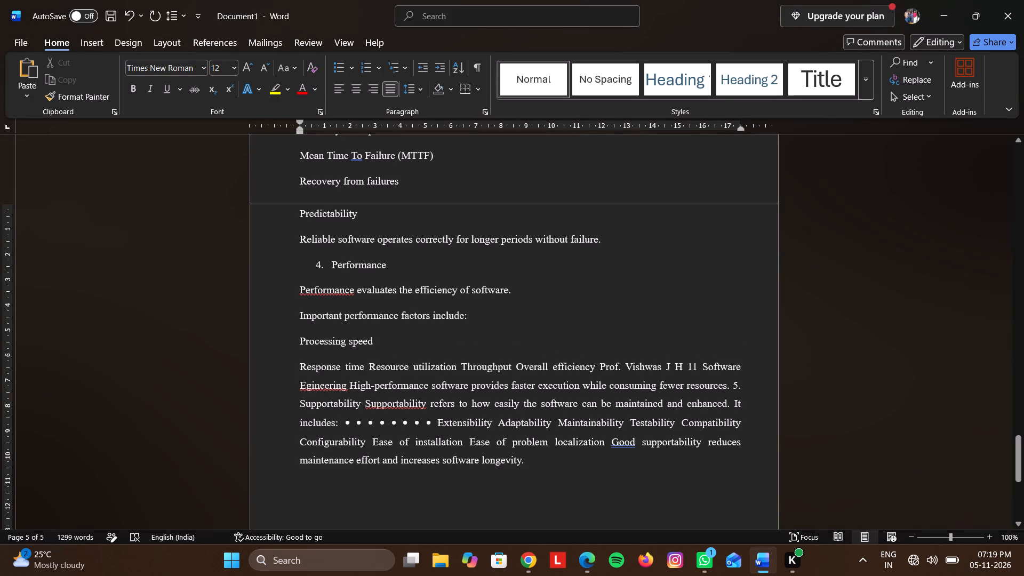
click(369, 366)
key(Return)
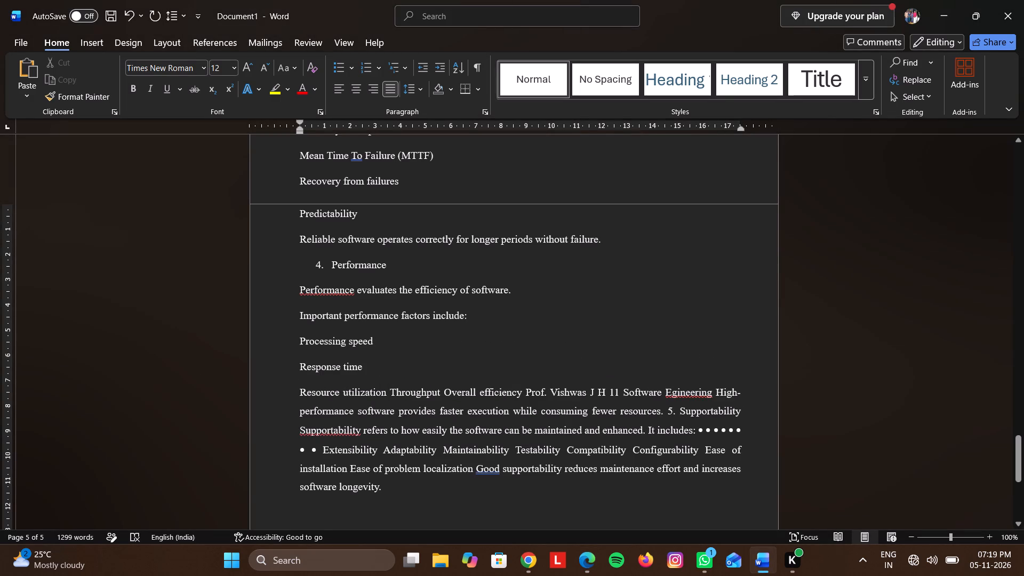
click(393, 394)
key(Return)
click(354, 416)
key(Return)
Delete the stray page footer and header text after "Overall efficiency" and start the "High-performance software" sentence on a new line.
scroll(395, 443, down, 2)
drag(381, 379, 475, 379)
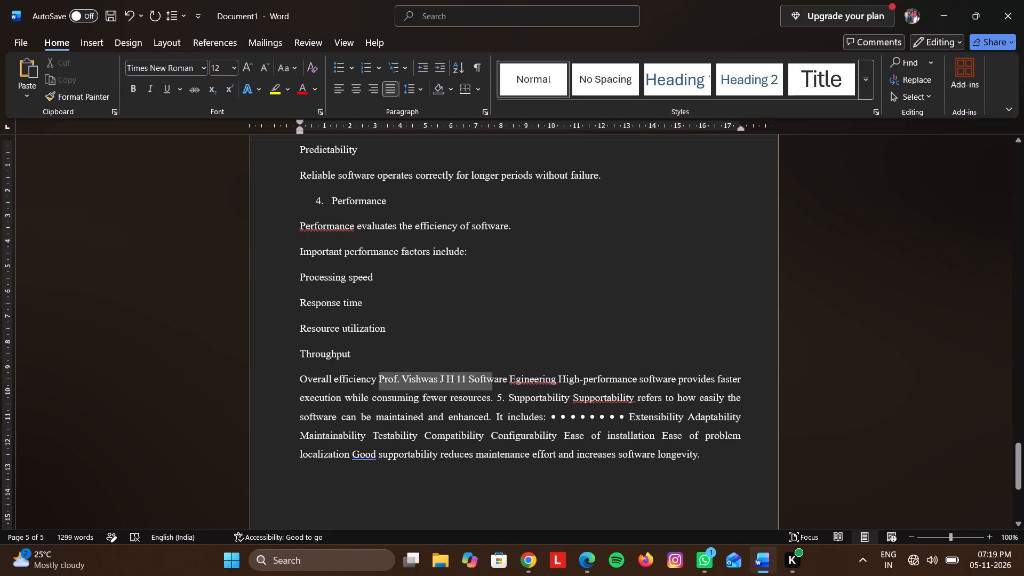
drag(475, 379, 547, 380)
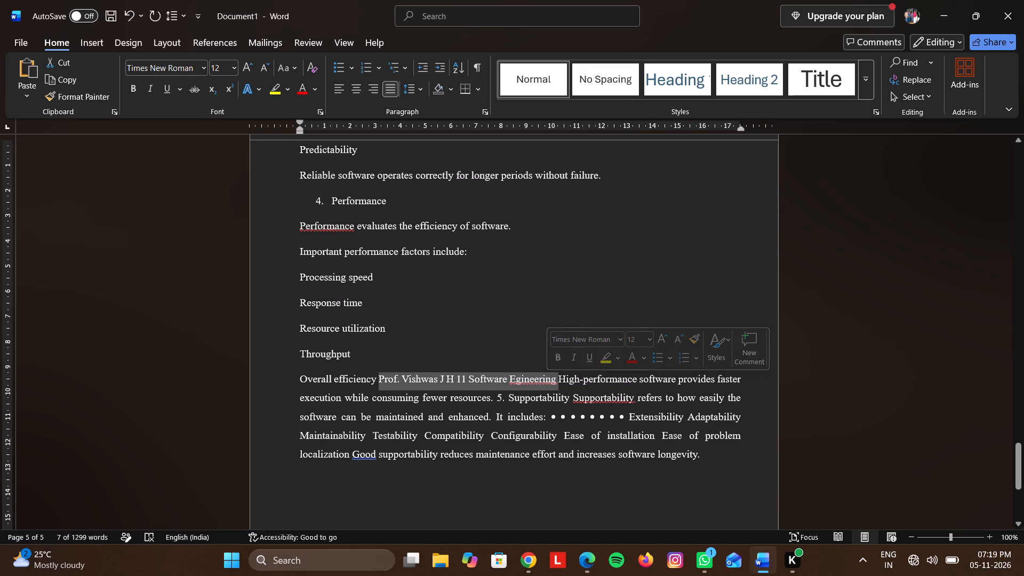
key(Delete)
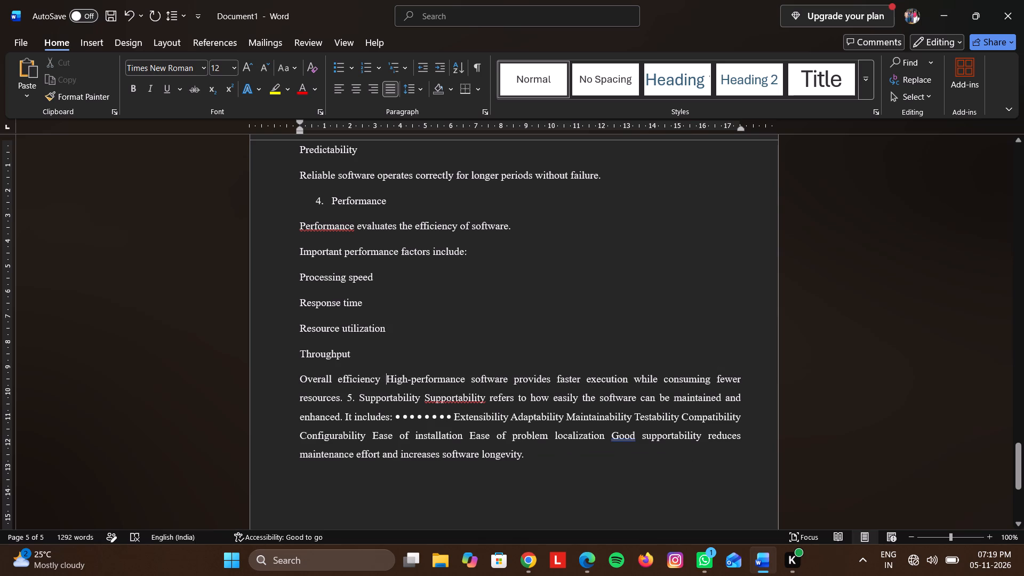
key(Return)
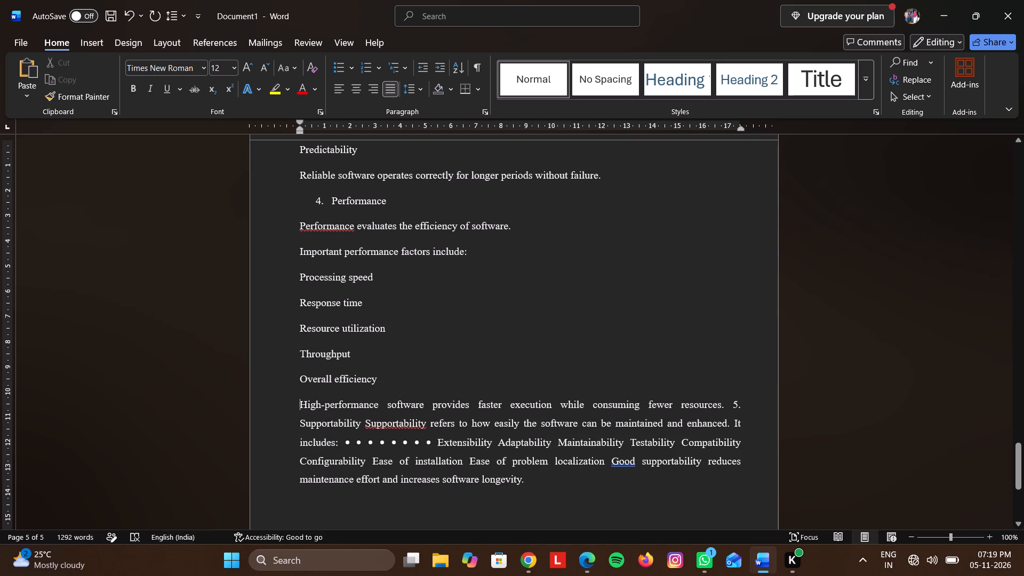
Following the Module 4 PDF, make "5. Supportability" a numbered heading after the "High-performance software" sentence, with its description as a plain paragraph below.
key(alt+Tab)
scroll(414, 436, down, 3)
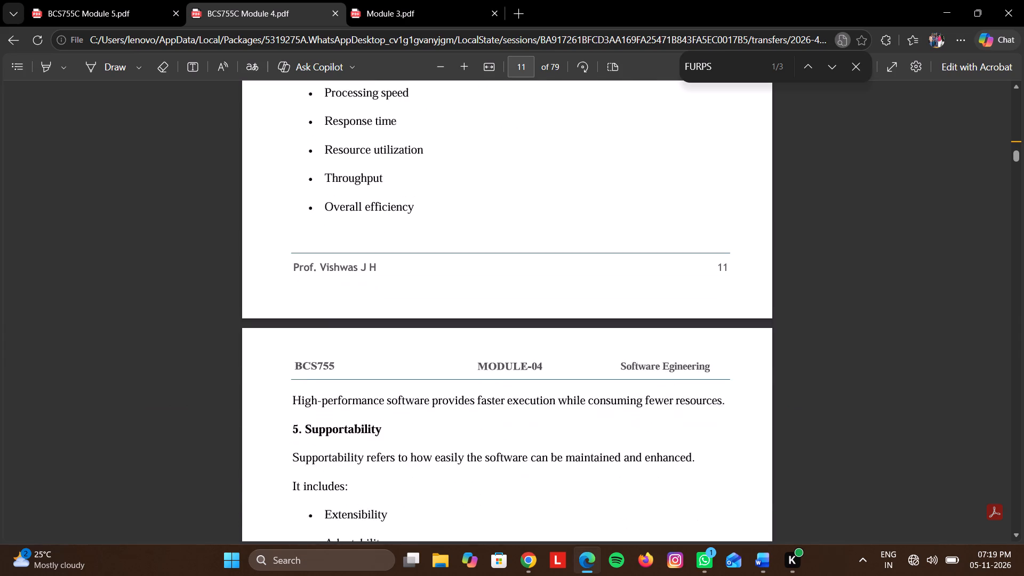
scroll(414, 436, down, 1)
key(alt+Tab)
scroll(414, 436, down, 1)
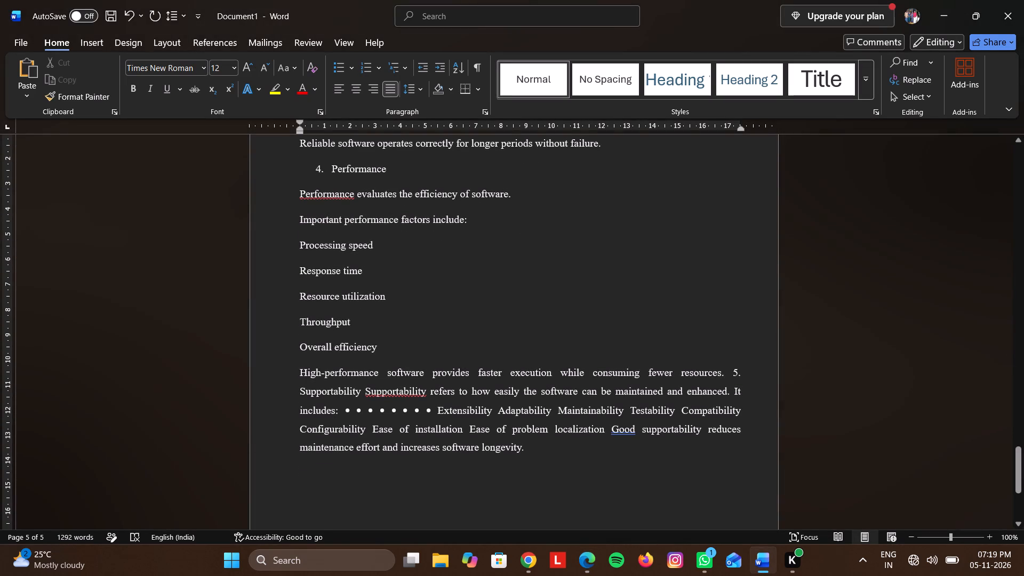
click(732, 373)
key(Return)
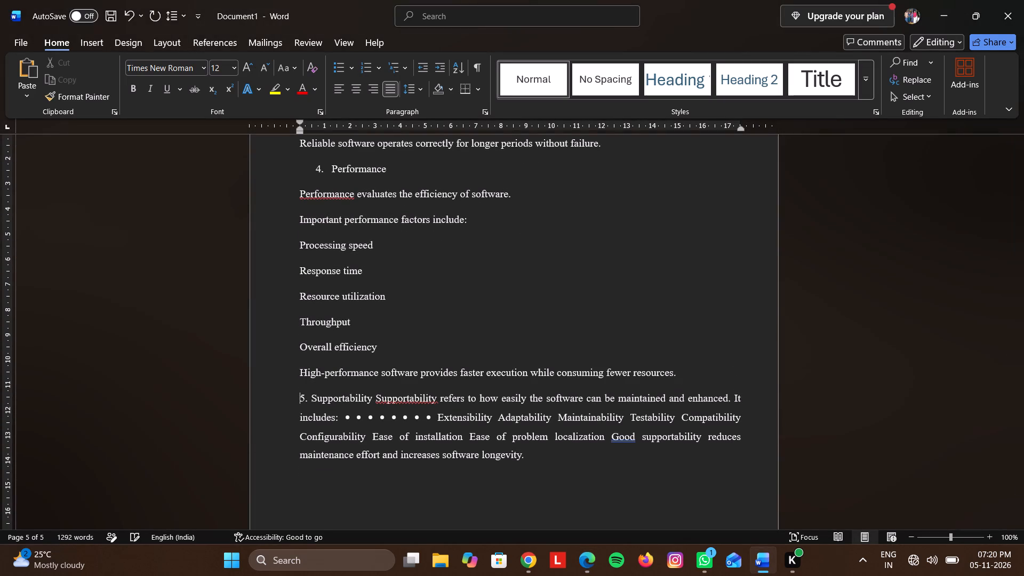
click(374, 396)
key(Return)
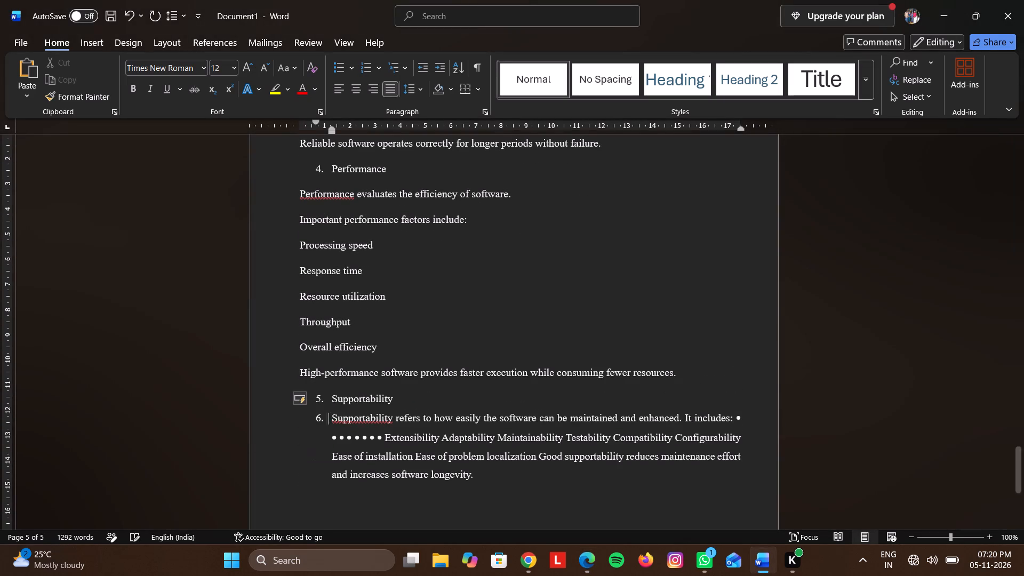
key(BackSpace)
key(BackSpace)
key(BackSpace)
Put "It includes:" on its own line under the Supportability description and delete the eight stray bullets after it.
scroll(380, 435, down, 3)
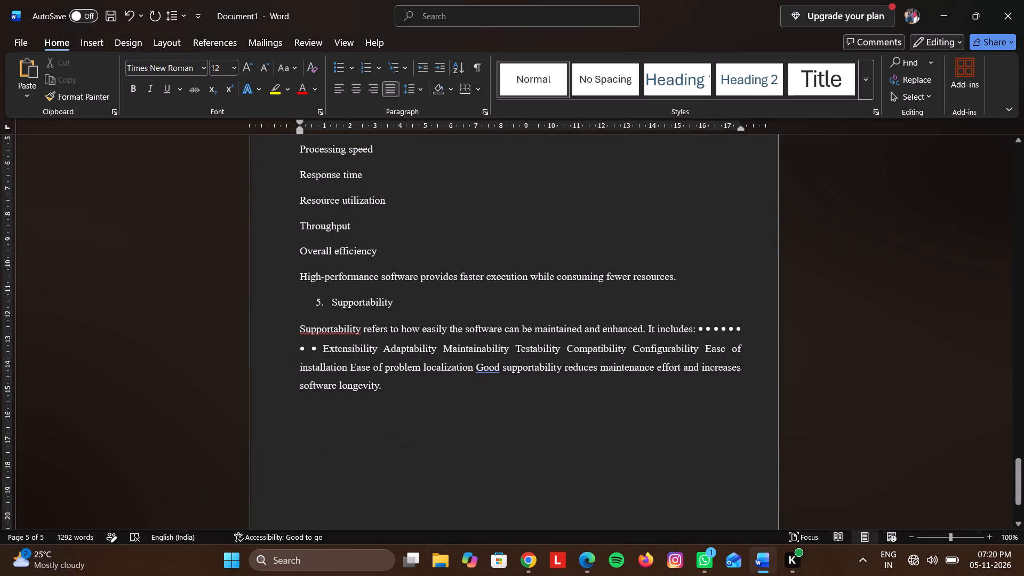
click(646, 330)
key(Right)
key(Return)
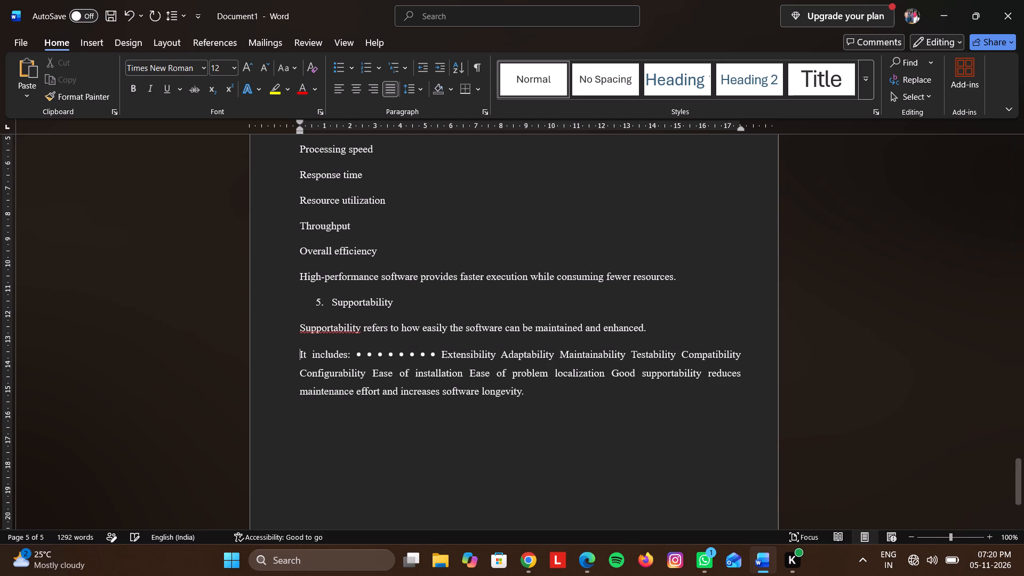
drag(356, 355, 431, 357)
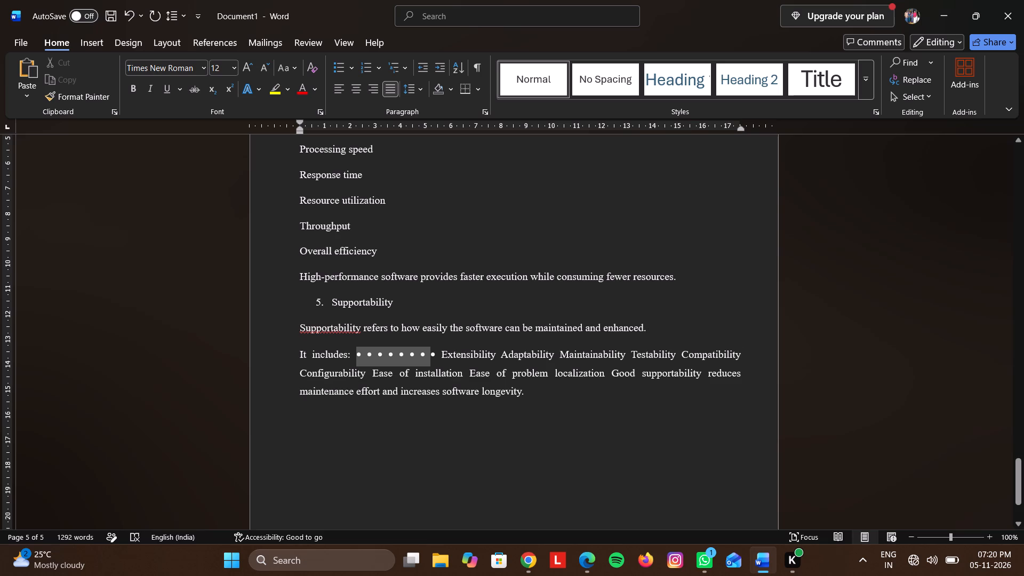
drag(431, 357, 438, 360)
key(Delete)
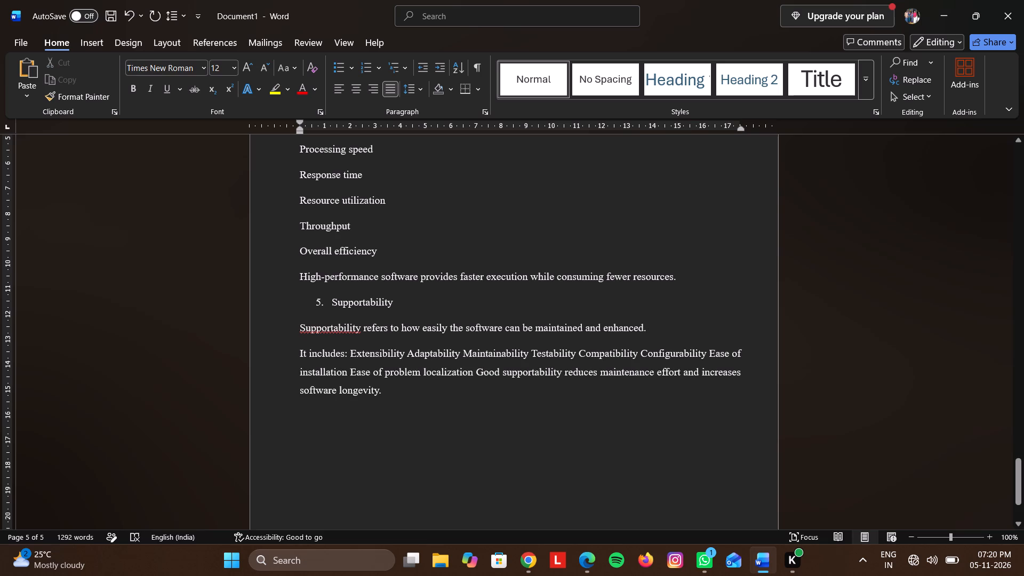
key(Return)
Break "Extensibility", "Adaptability", "Maintainability" and "Testability" onto separate lines below "It includes:".
click(360, 380)
key(Return)
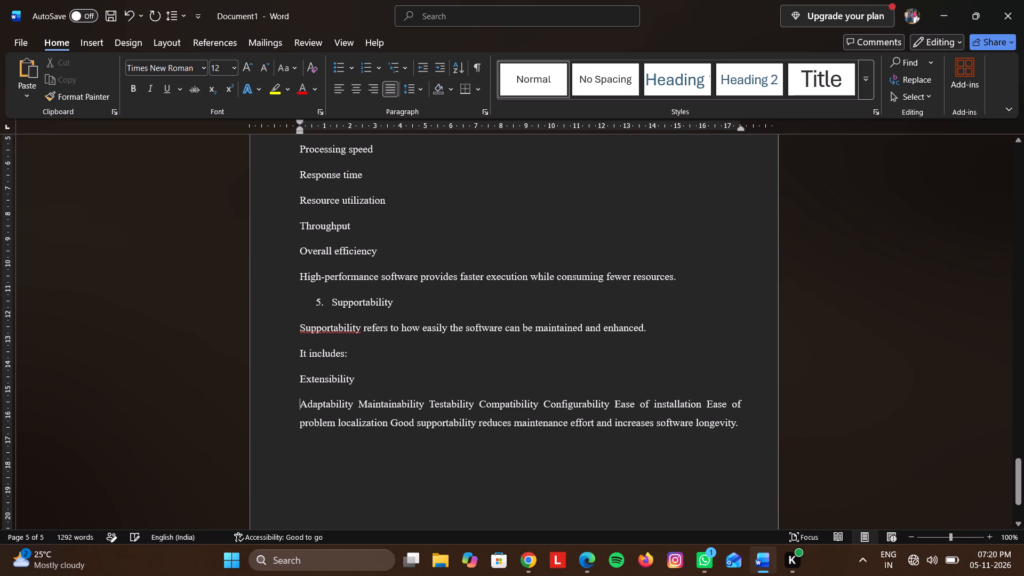
click(361, 402)
key(Return)
click(374, 430)
key(Return)
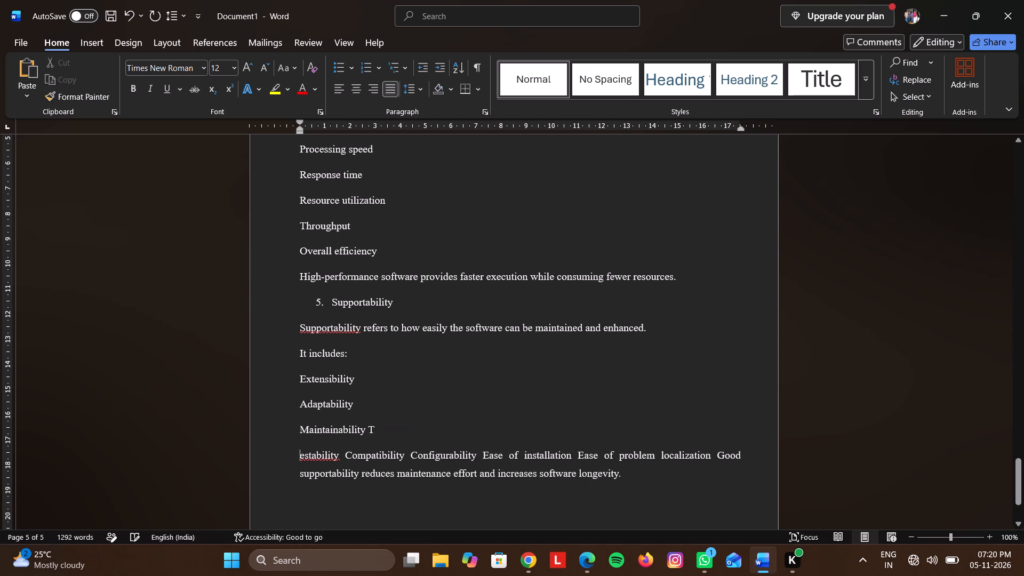
click(350, 453)
key(Left)
scroll(377, 443, down, 2)
key(Return)
Put "Compatibility" and "Configurability" on separate lines in the Supportability items.
scroll(382, 436, down, 1)
click(366, 381)
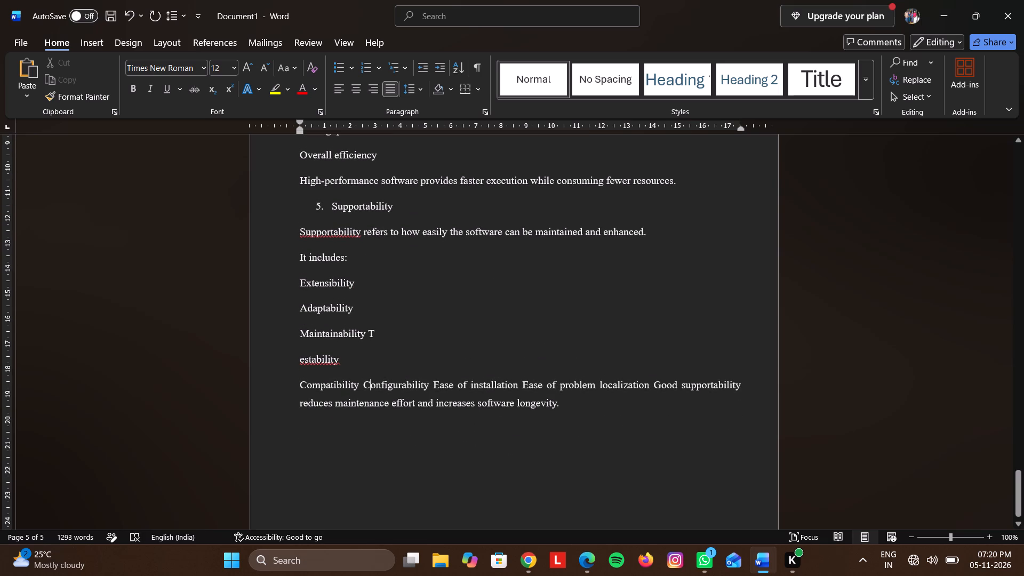
key(Return)
scroll(408, 380, down, 1)
key(ctrl+z)
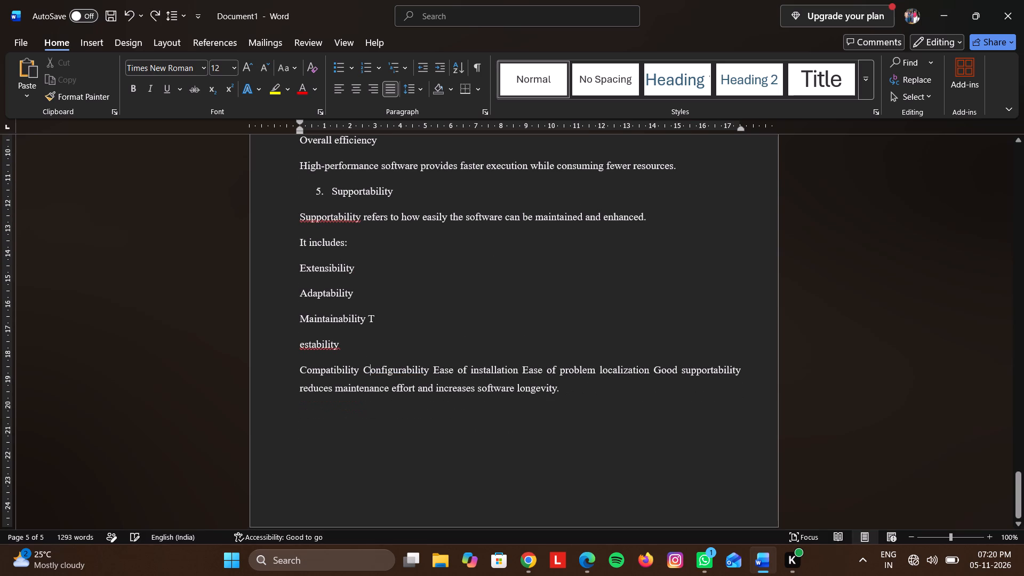
key(Left)
key(Return)
scroll(392, 366, down, 3)
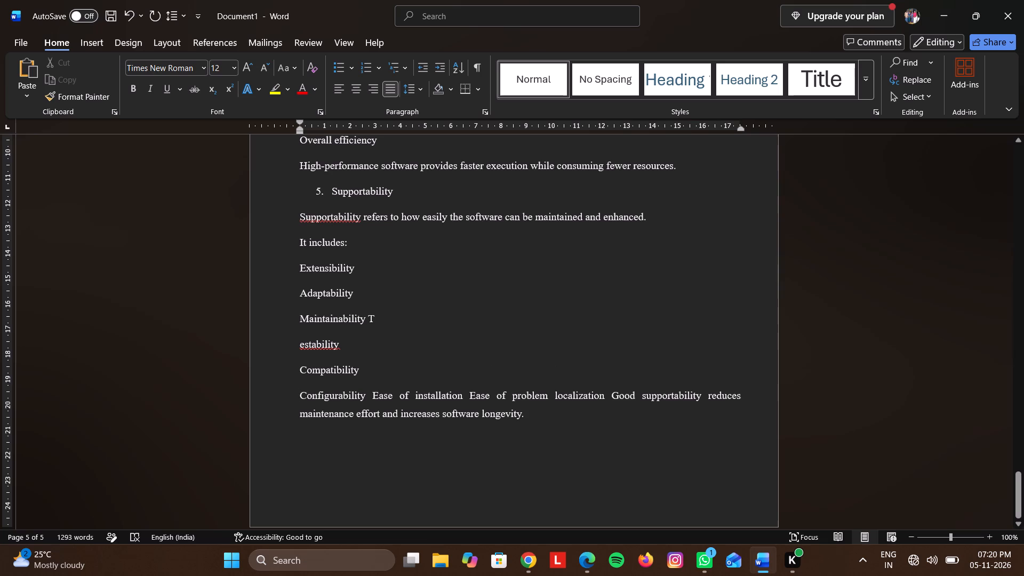
click(372, 391)
key(Return)
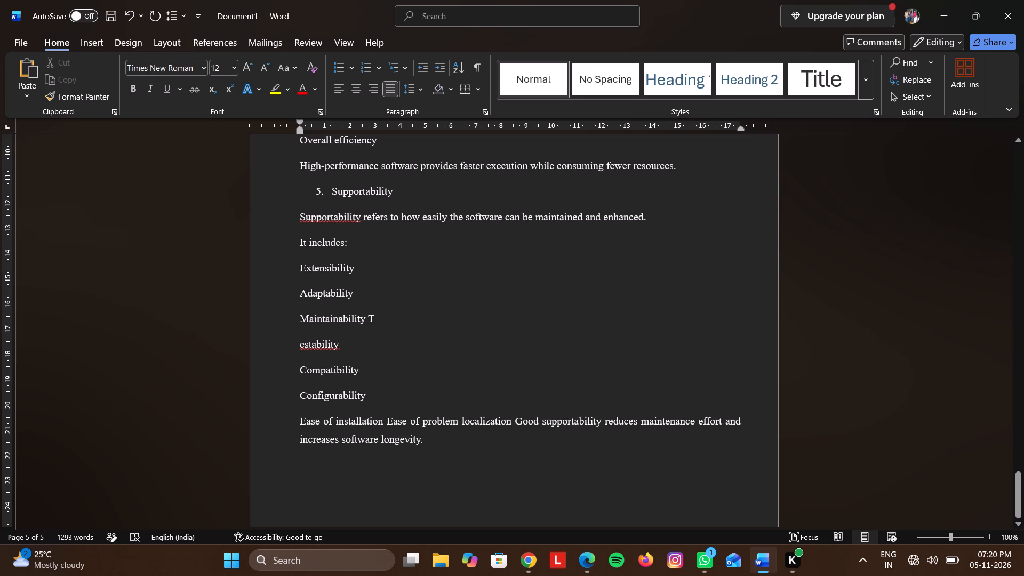
Put "Ease of installation" and "Ease of problem localization" on separate lines, with "Good supportability reduces" starting its own paragraph.
click(384, 426)
key(Right)
key(Return)
scroll(390, 425, down, 3)
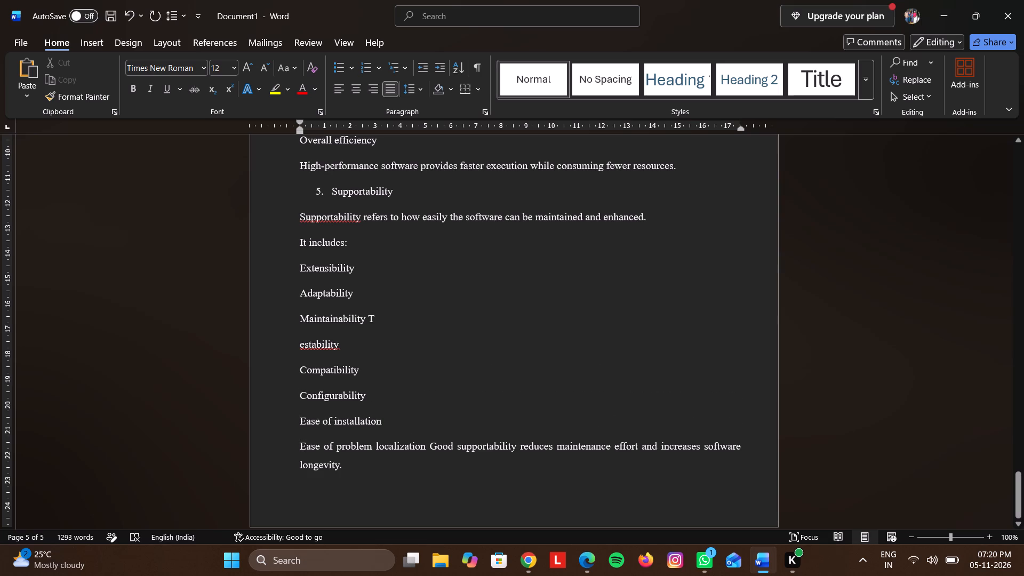
click(431, 443)
key(Return)
scroll(445, 455, down, 2)
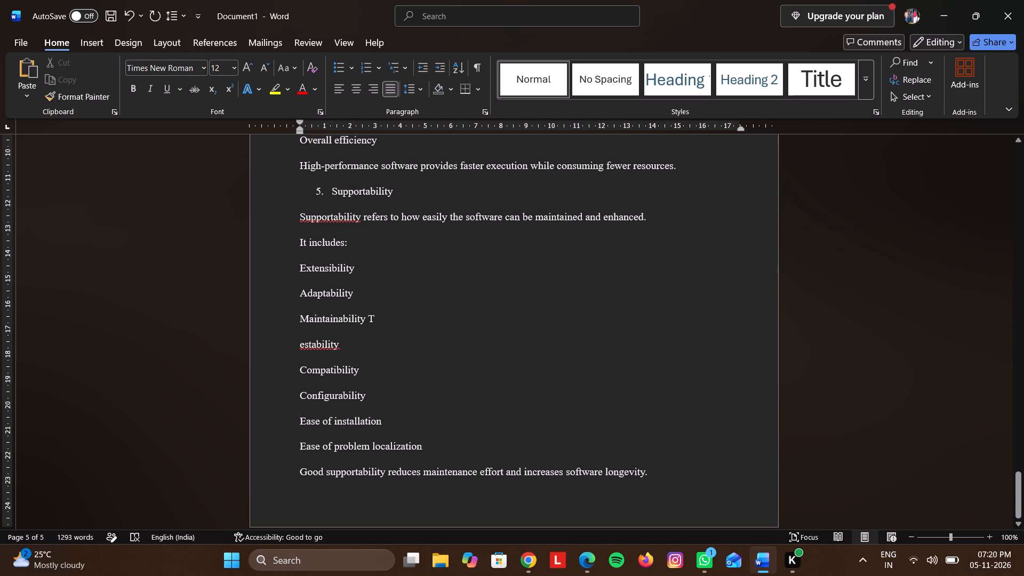
Check the Supportability list in the Module 4 PDF, then apply arrow bullets to the items from "Extensibility" to "Ease of problem localization" in Word.
key(alt+Tab)
scroll(426, 459, down, 6)
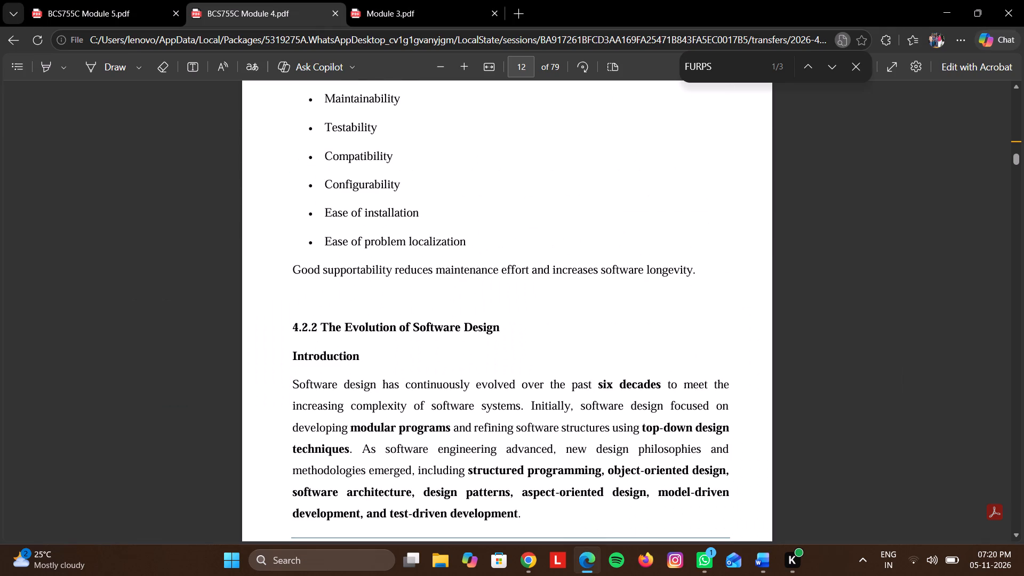
key(alt+Tab)
scroll(470, 449, down, 3)
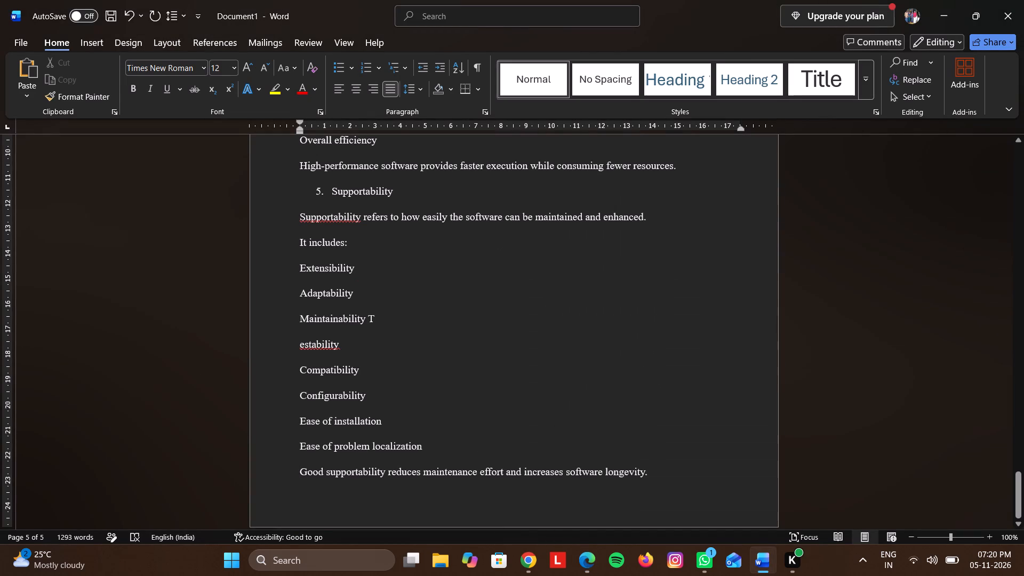
drag(300, 267, 425, 443)
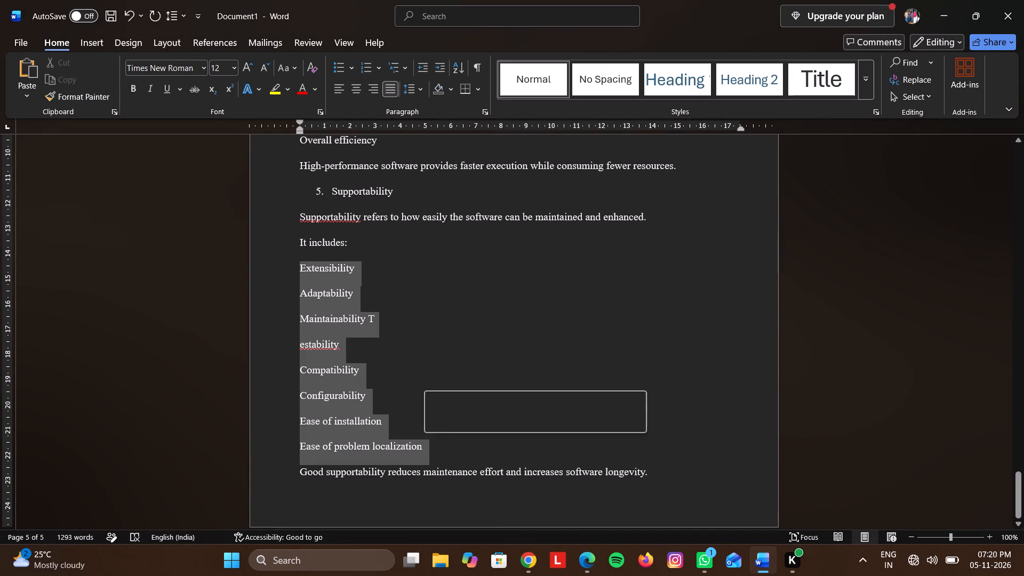
click(333, 67)
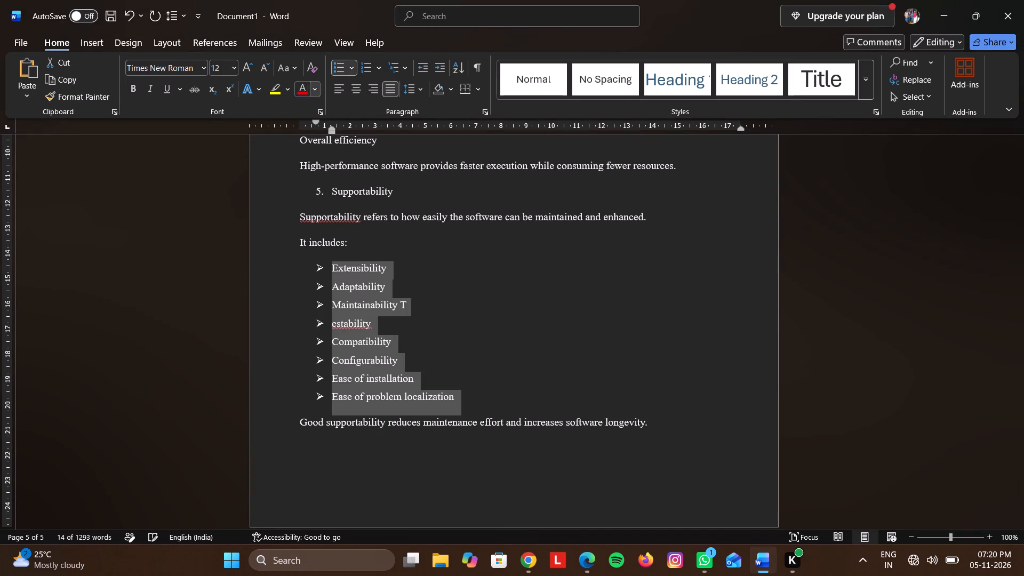
Adjust the Supportability list's indents so the arrows align with the body text margin and the item text sits about 0.5 cm in.
drag(329, 129, 324, 131)
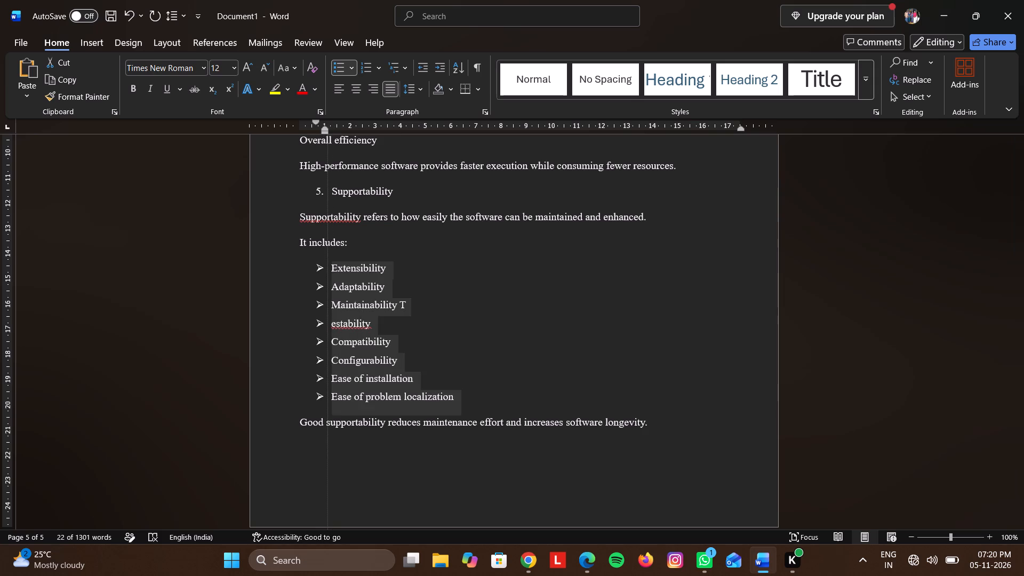
drag(324, 131, 330, 133)
drag(316, 121, 303, 123)
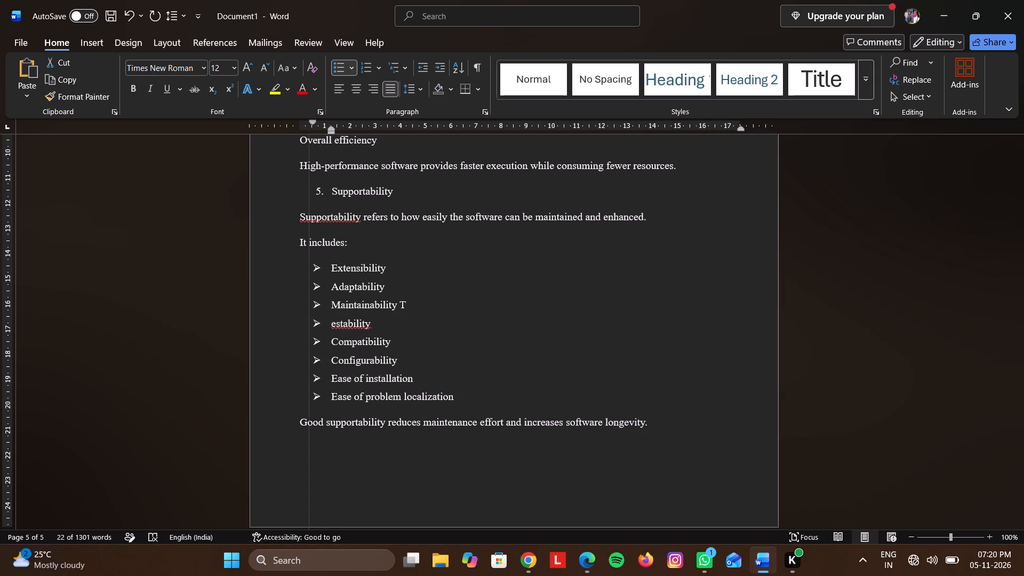
drag(303, 123, 301, 124)
drag(330, 130, 318, 132)
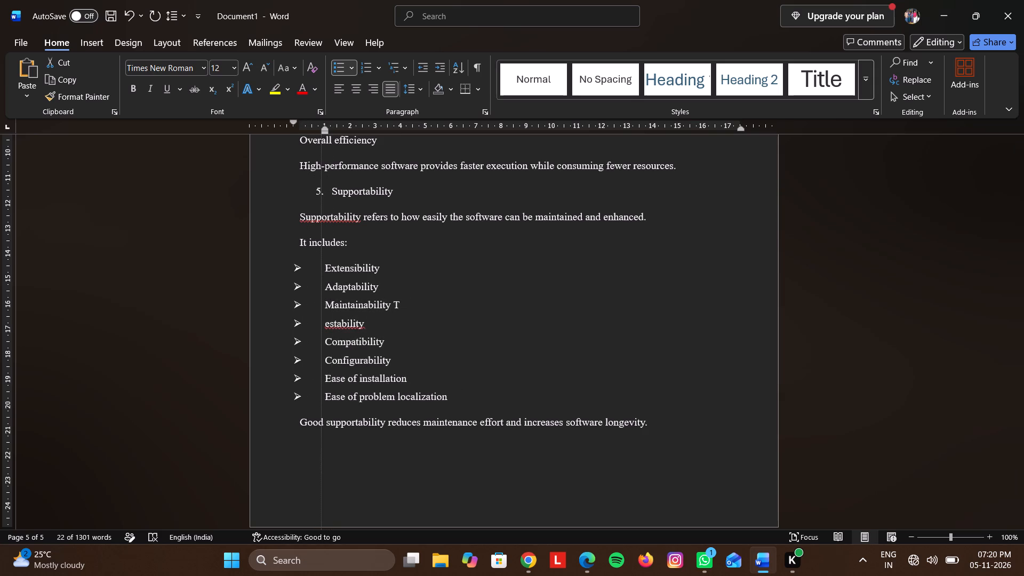
drag(318, 132, 314, 134)
drag(280, 122, 295, 127)
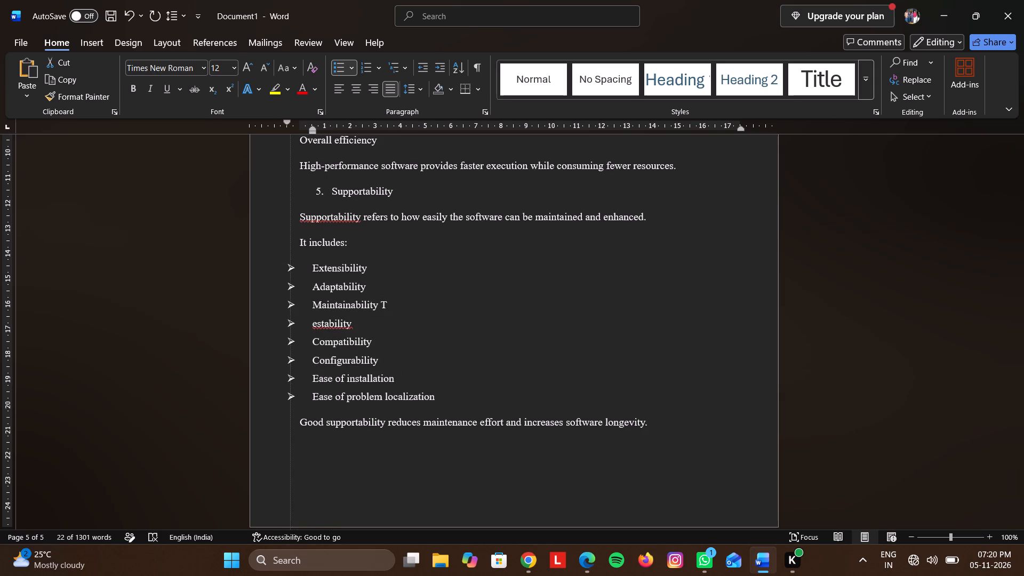
drag(295, 127, 299, 130)
Adjust the "5. Supportability" heading's indents so its number aligns with the body text margin and its text sits about 0.5 cm in.
scroll(419, 219, up, 4)
scroll(391, 271, up, 2)
click(316, 379)
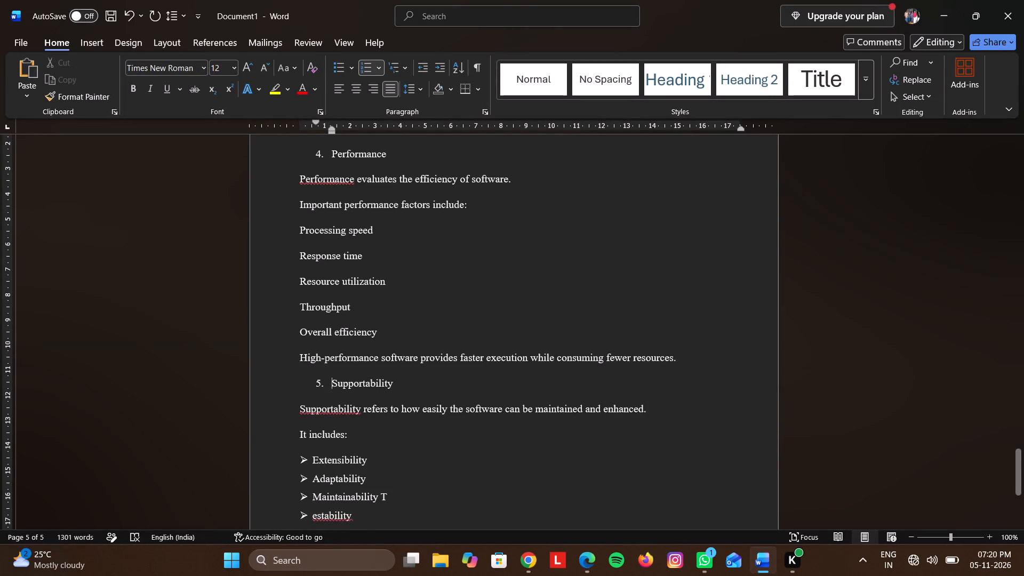
drag(331, 127, 301, 134)
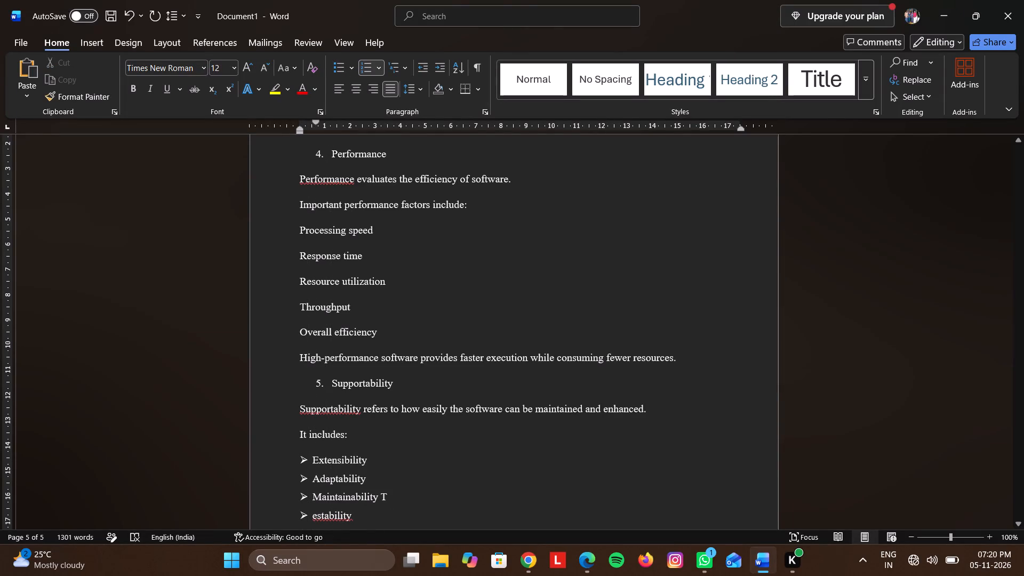
drag(316, 121, 299, 129)
drag(299, 129, 310, 134)
Apply arrow bullets to the Performance factors from "Processing speed" to "Overall efficiency", with arrows at the body margin and text about 0.5 cm in.
scroll(351, 235, up, 3)
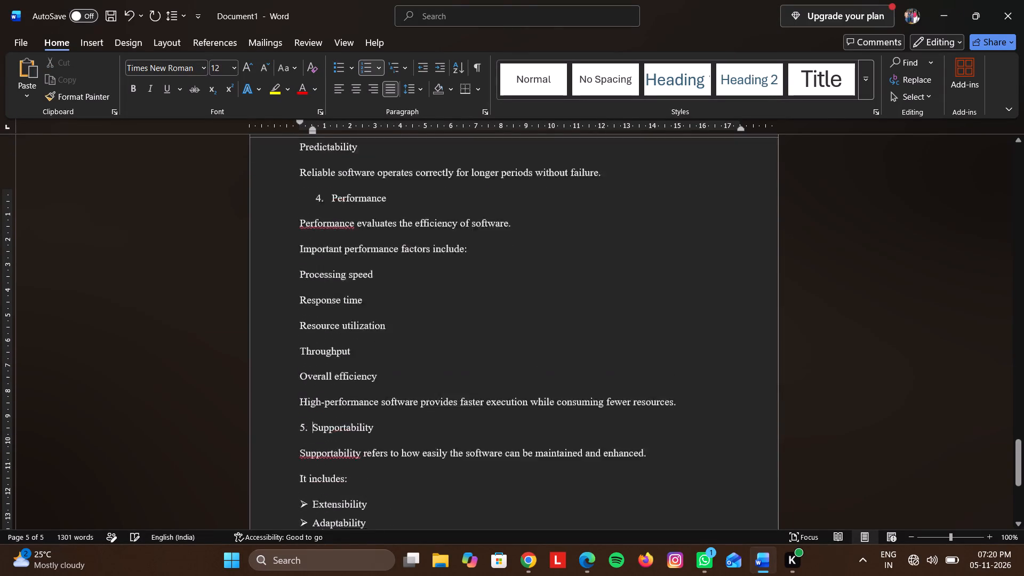
drag(302, 274, 332, 326)
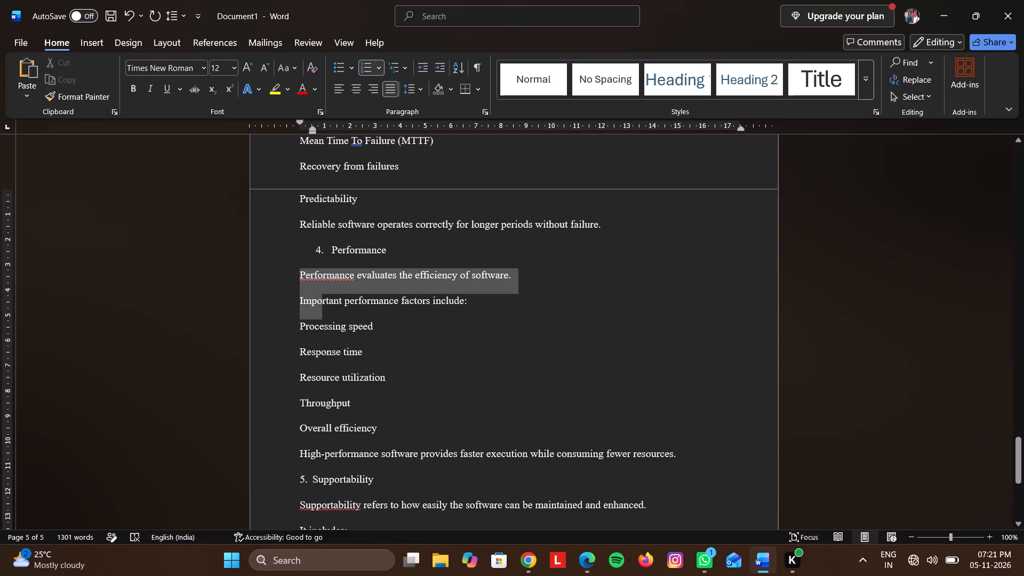
drag(332, 326, 332, 326)
click(325, 329)
drag(300, 325, 325, 347)
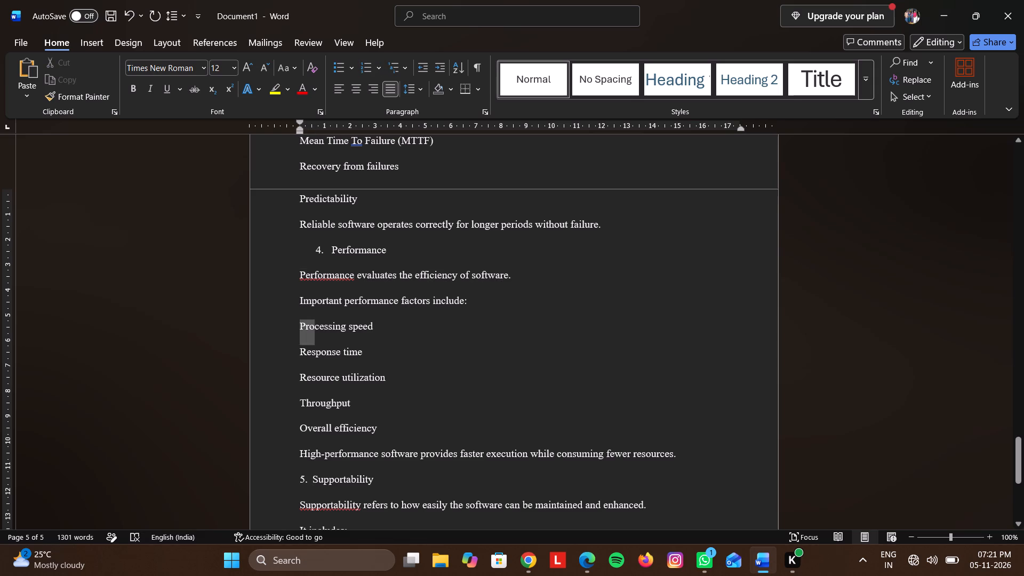
drag(325, 347, 368, 426)
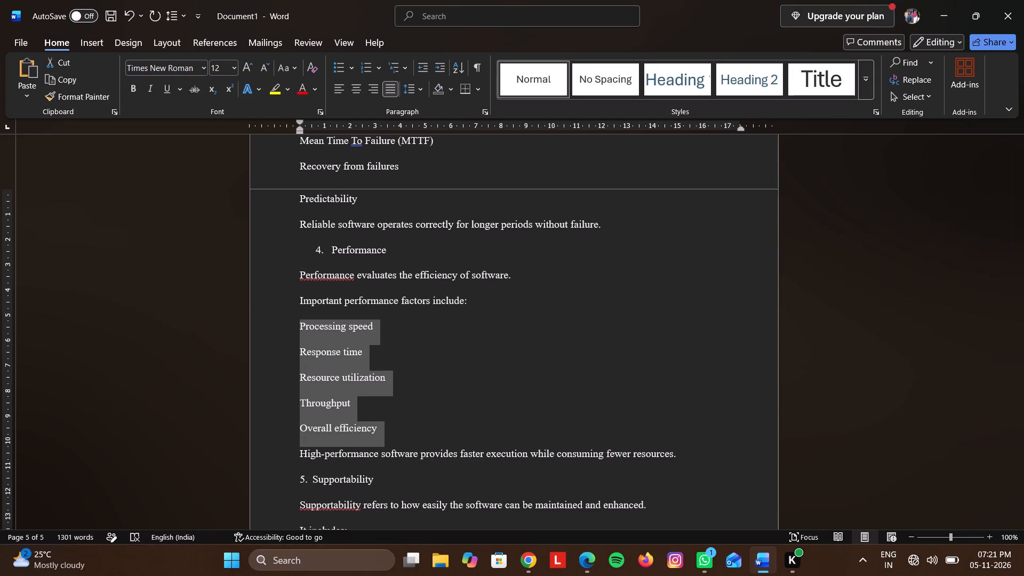
click(337, 68)
click(330, 130)
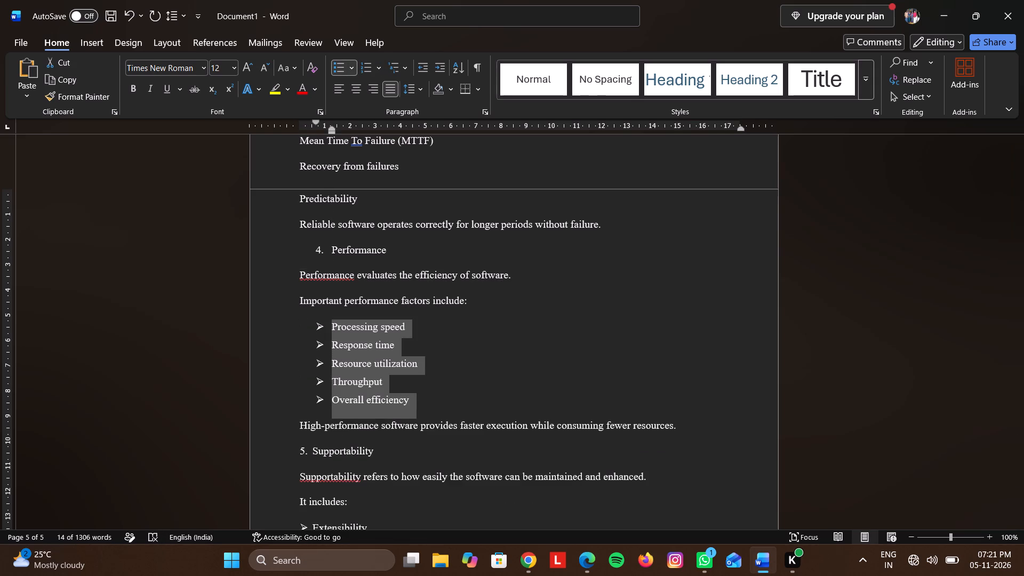
drag(319, 122, 299, 129)
drag(330, 130, 313, 134)
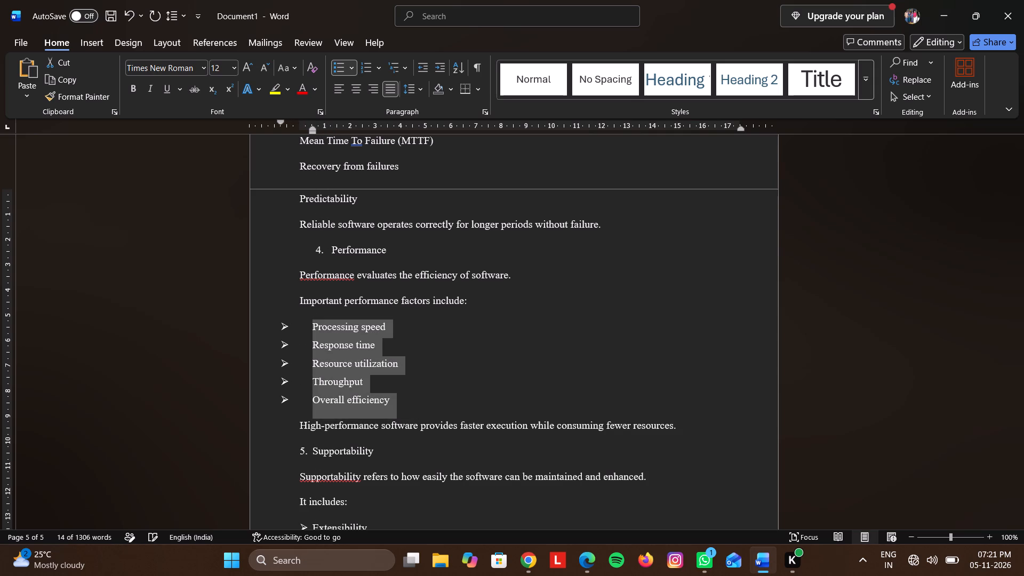
drag(279, 123, 299, 131)
Reduce the "4. Performance" heading's indents so its number sits near the body text margin and its text about 0.5 cm in.
scroll(372, 254, up, 2)
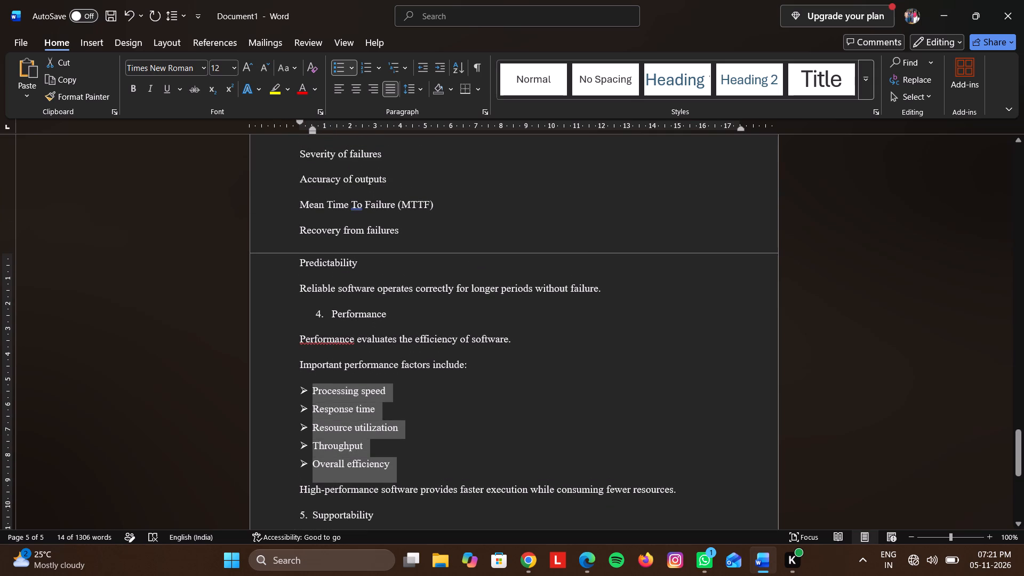
click(316, 315)
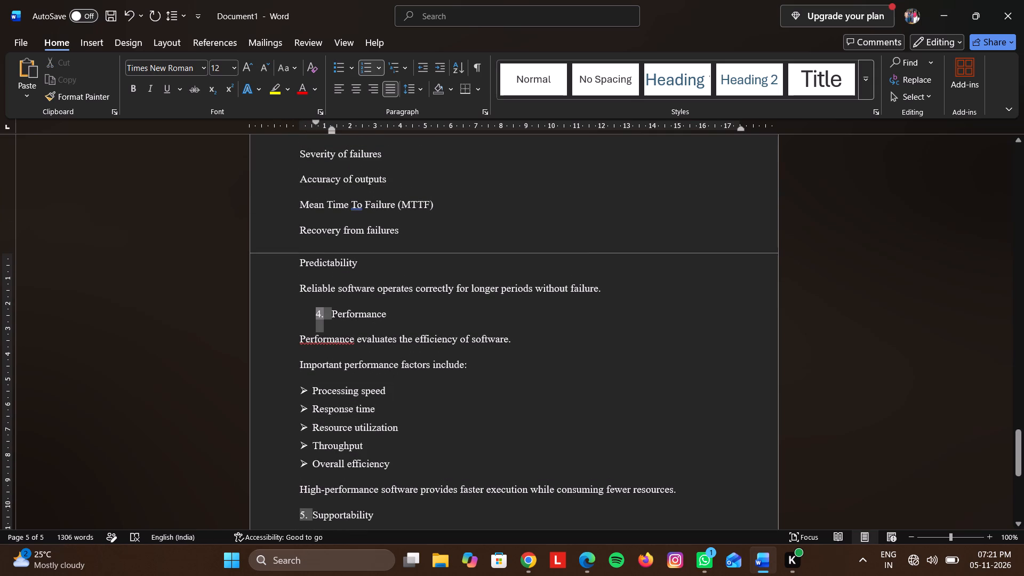
drag(317, 119, 315, 129)
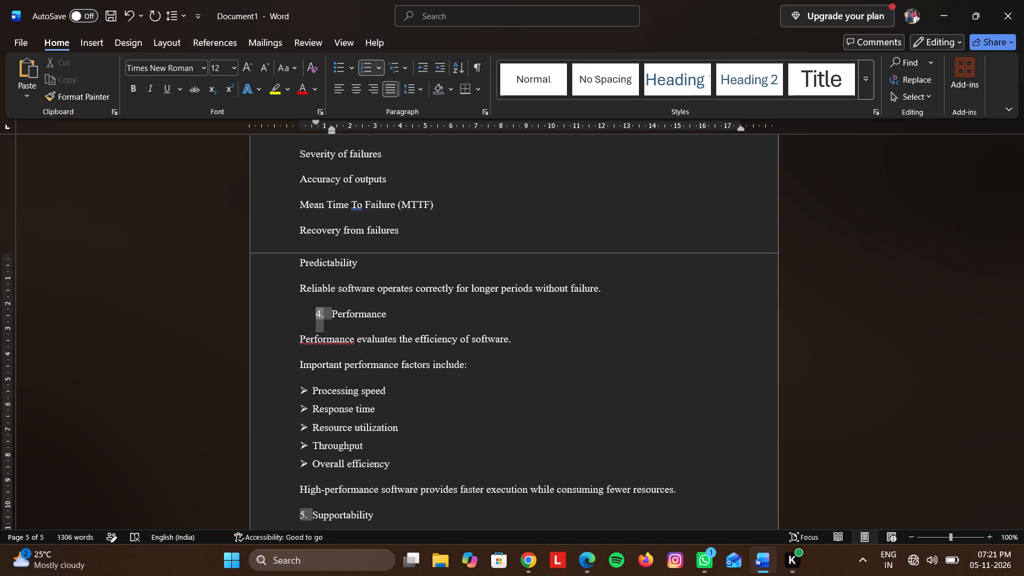
drag(332, 130, 314, 135)
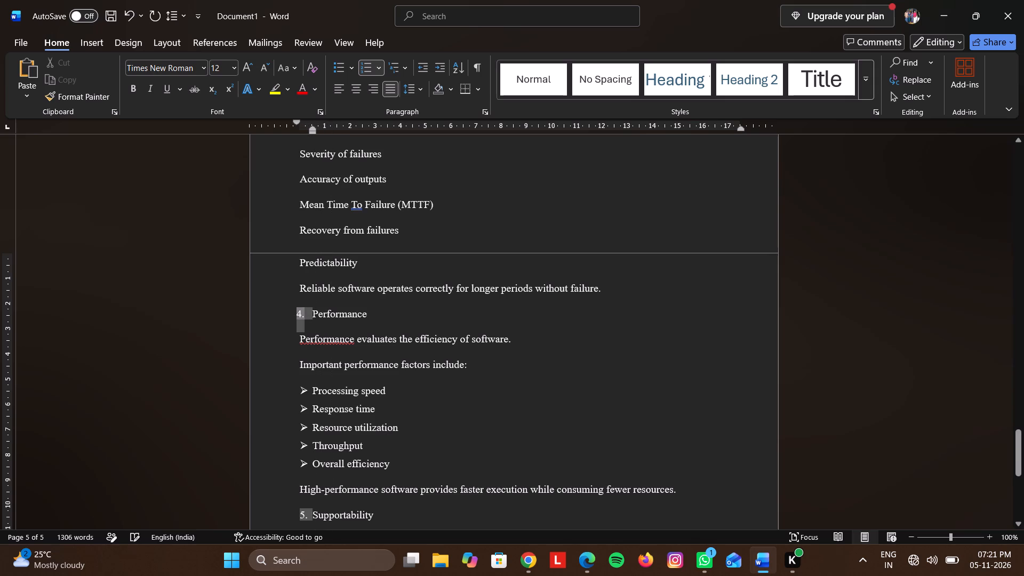
Apply arrow bullets to the Reliability items from "Frequency of failures" to "Predictability", with arrows at the body margin and text about 0.5 cm in.
scroll(372, 258, up, 2)
scroll(356, 336, up, 3)
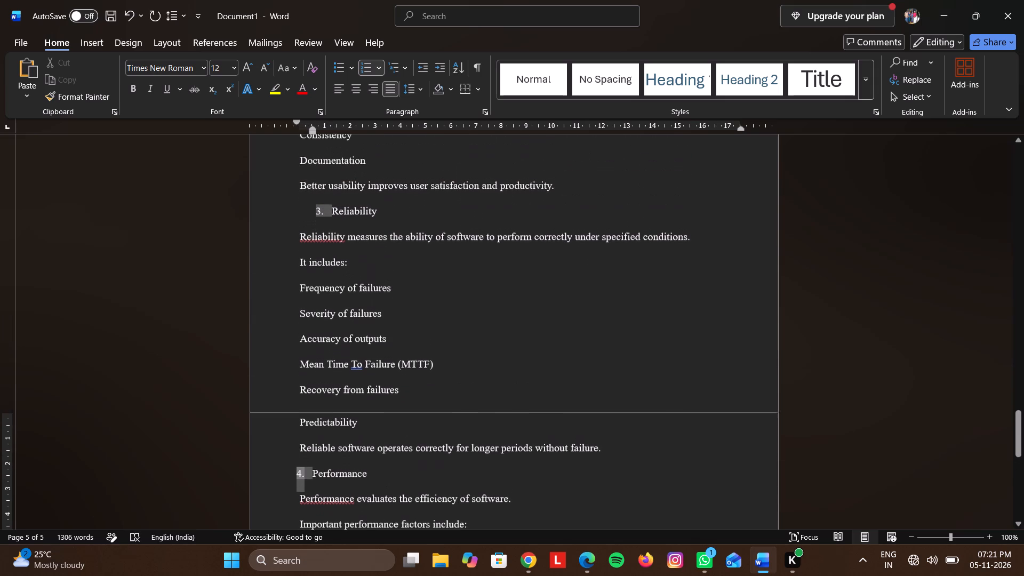
drag(296, 286, 353, 425)
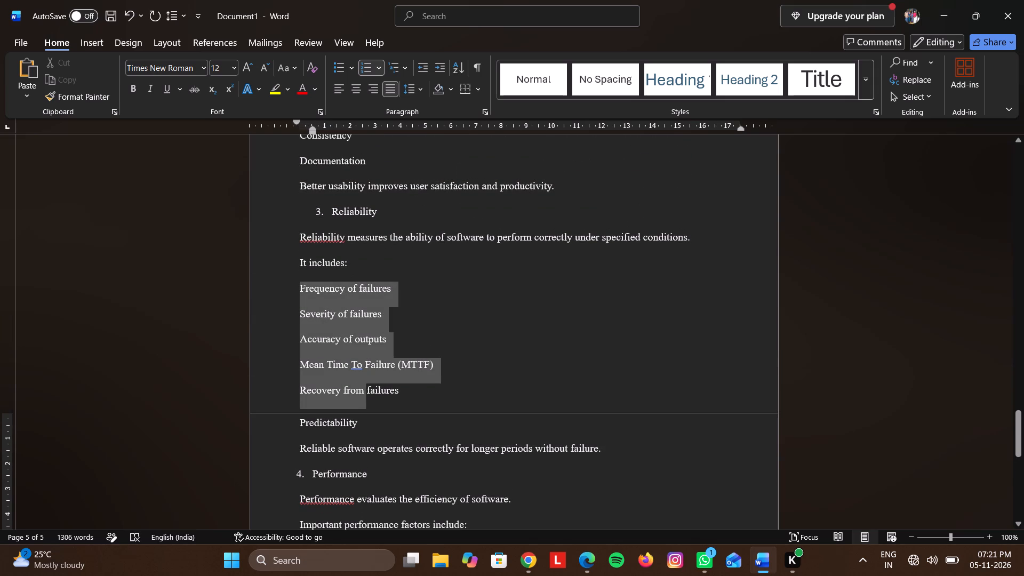
drag(353, 425, 354, 425)
click(340, 71)
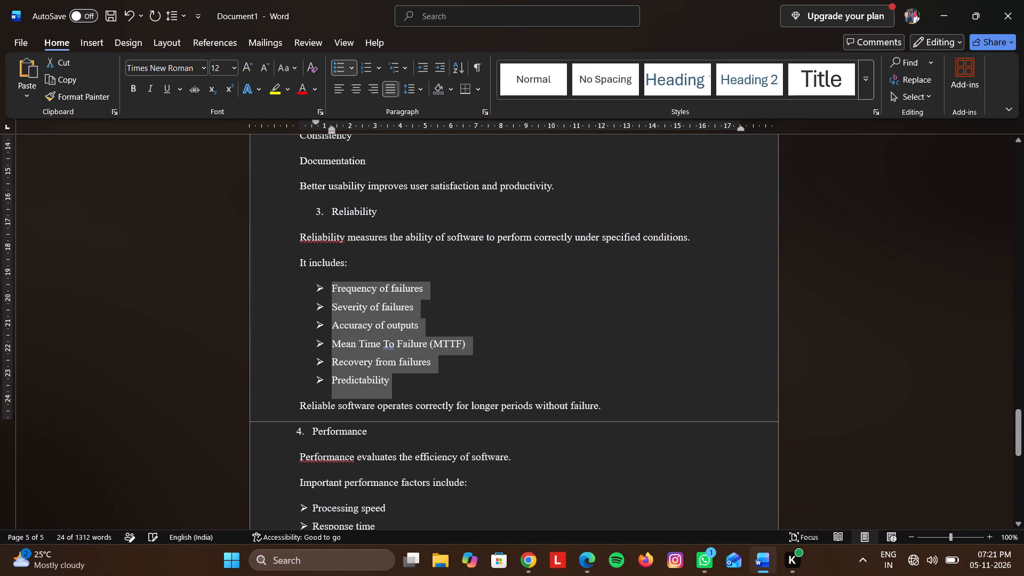
drag(316, 120, 315, 119)
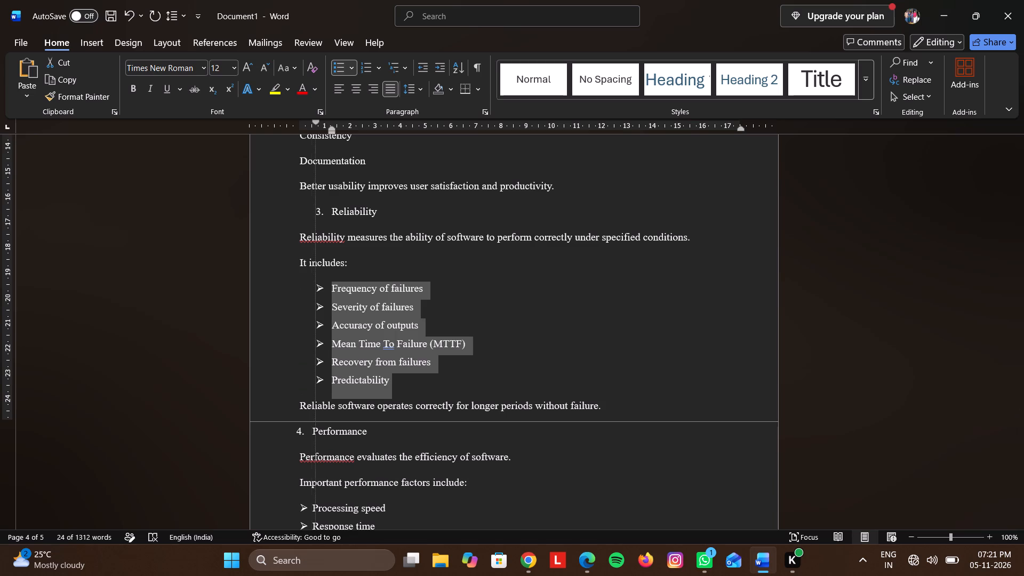
drag(315, 119, 300, 123)
drag(332, 129, 318, 133)
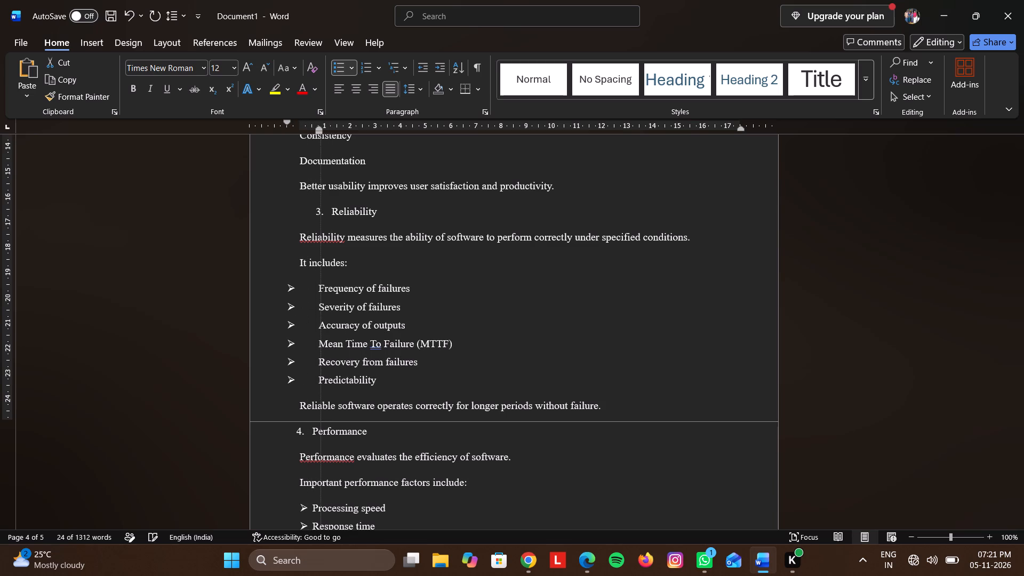
drag(318, 133, 314, 134)
drag(281, 120, 306, 124)
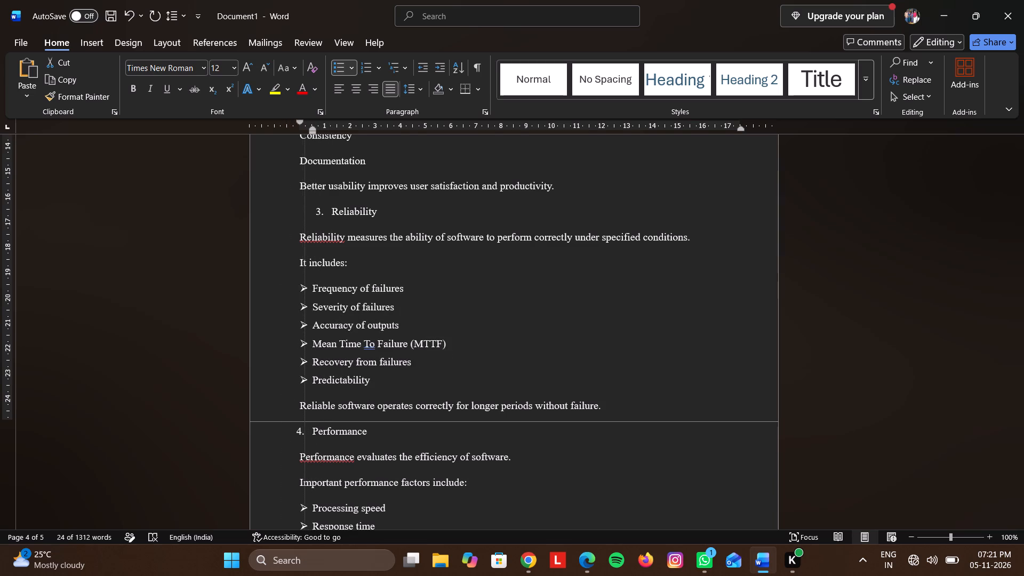
drag(306, 124, 300, 125)
Adjust the "3. Reliability" heading's indents so its number aligns with the body text margin and its text sits about 0.5 cm in.
scroll(345, 219, up, 3)
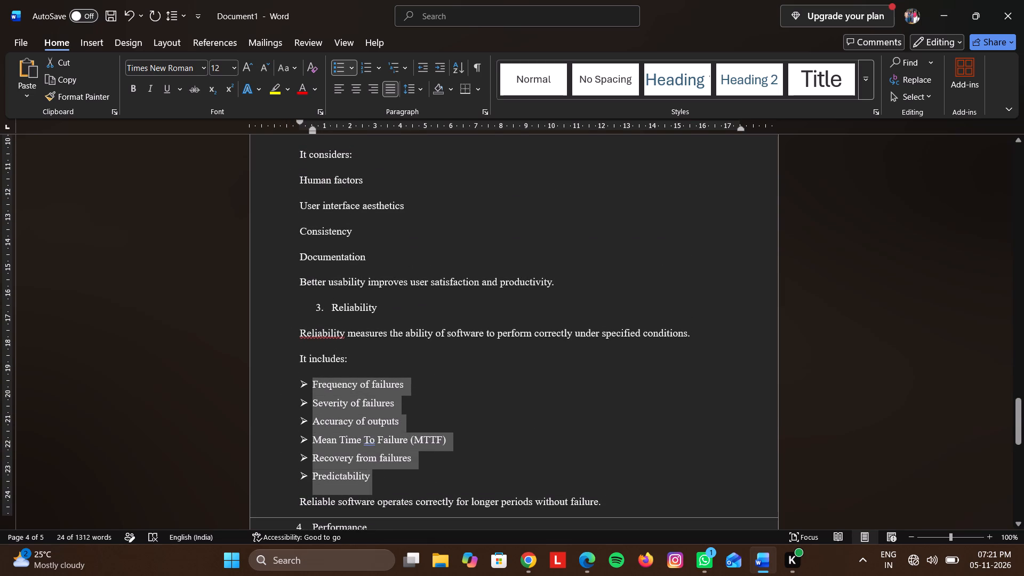
click(316, 305)
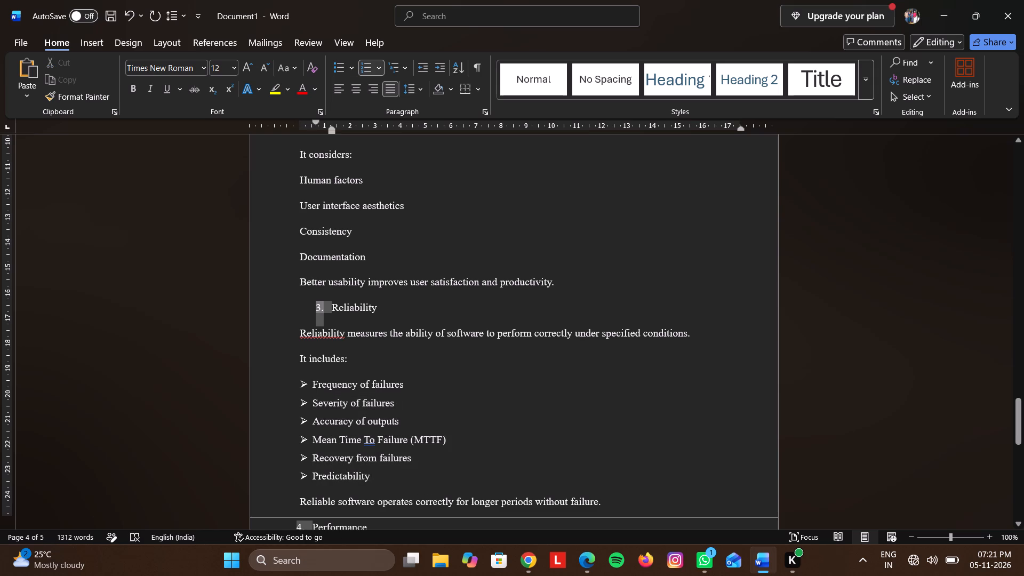
drag(317, 121, 299, 126)
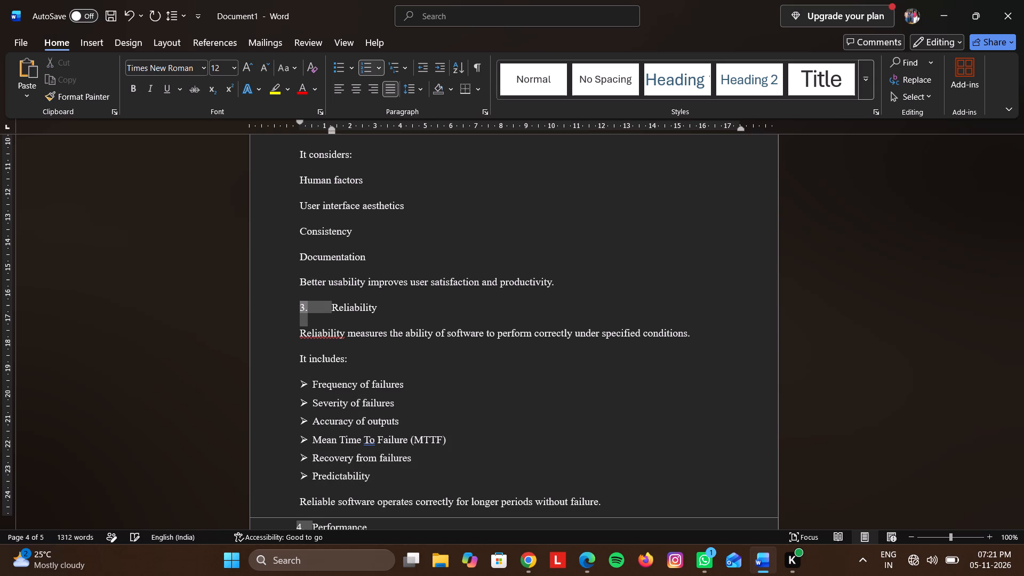
drag(332, 130, 313, 131)
drag(278, 121, 298, 134)
Apply arrow bullets to the Usability items from "Human factors" to "Documentation", with arrows at the body margin and text about 0.5 cm in.
scroll(373, 266, up, 2)
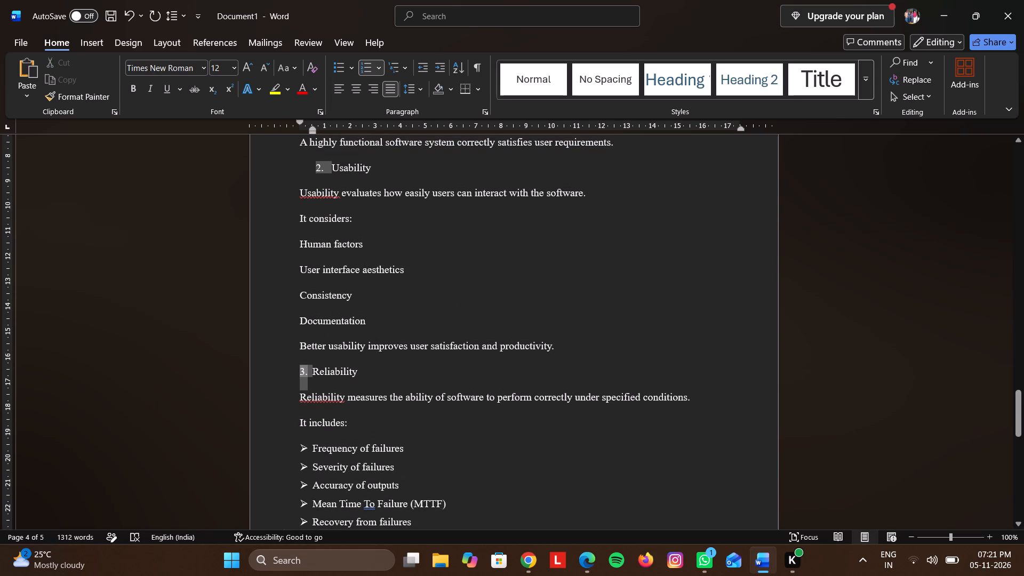
drag(301, 237, 361, 321)
click(345, 66)
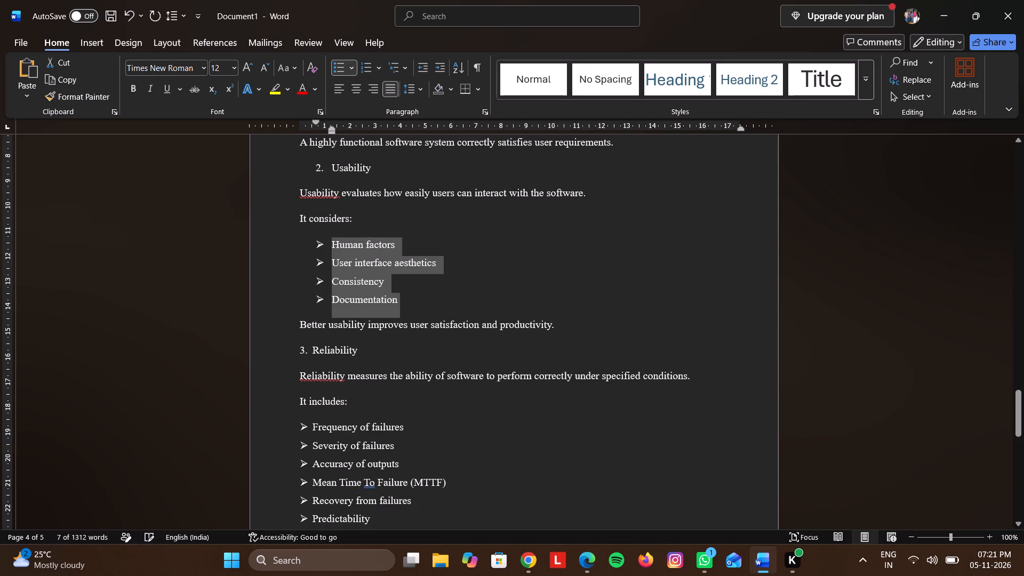
drag(315, 121, 305, 124)
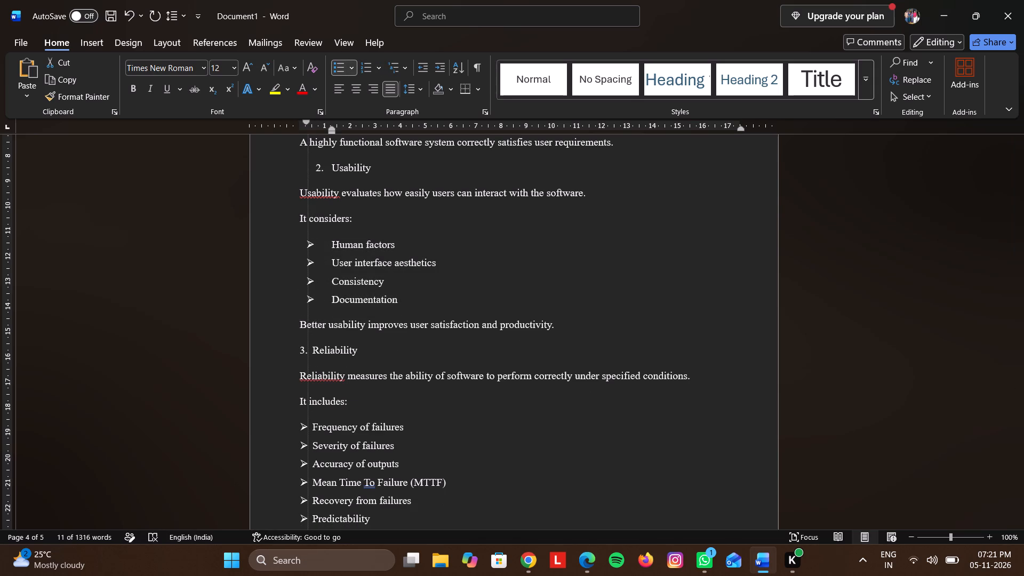
drag(305, 124, 301, 127)
drag(330, 131, 326, 132)
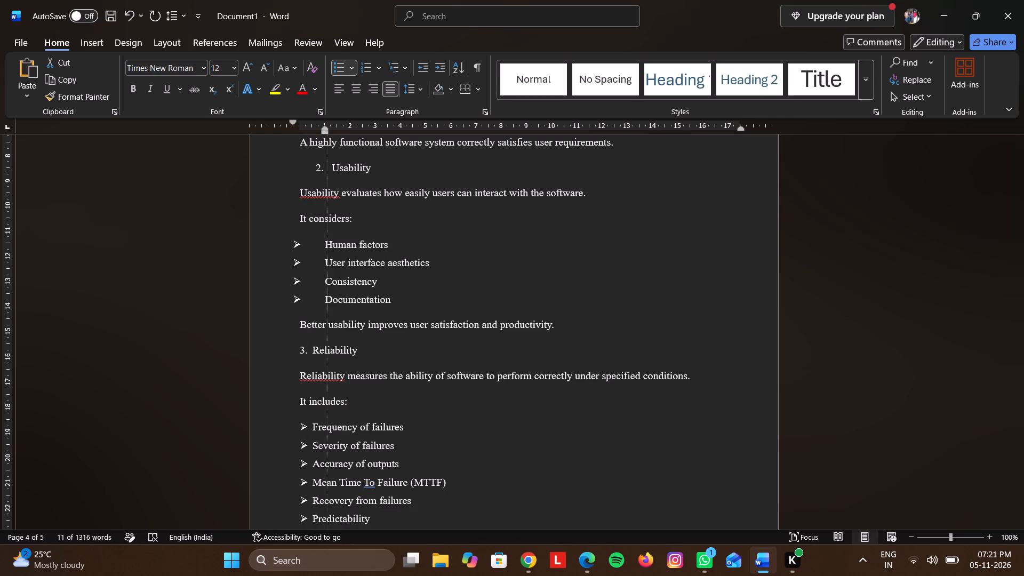
drag(326, 132, 314, 134)
drag(282, 122, 292, 126)
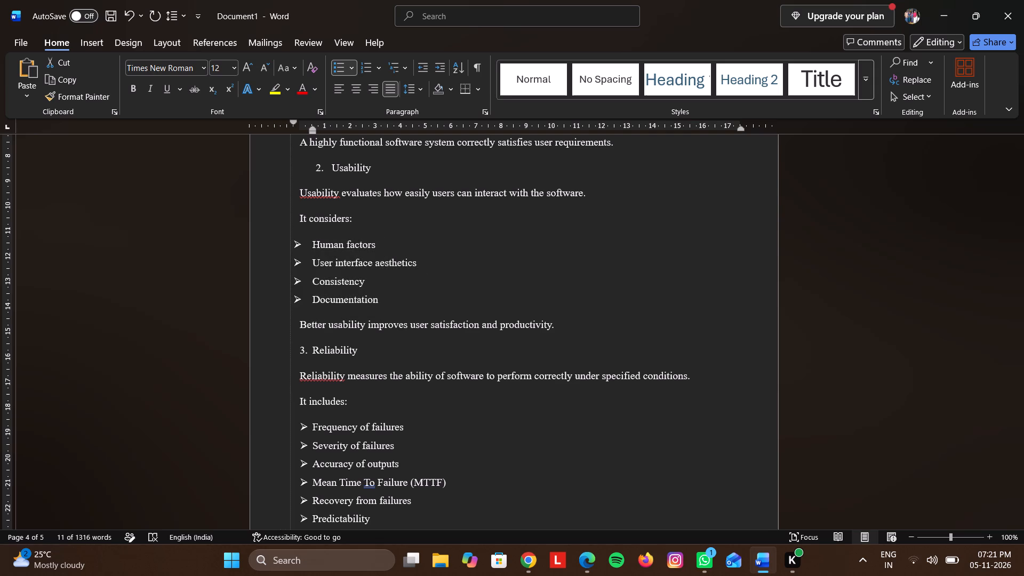
drag(292, 126, 298, 132)
Adjust the "2. Usability" heading's indents so its number aligns with the body text margin and its text sits about 0.5 cm in.
scroll(347, 245, up, 3)
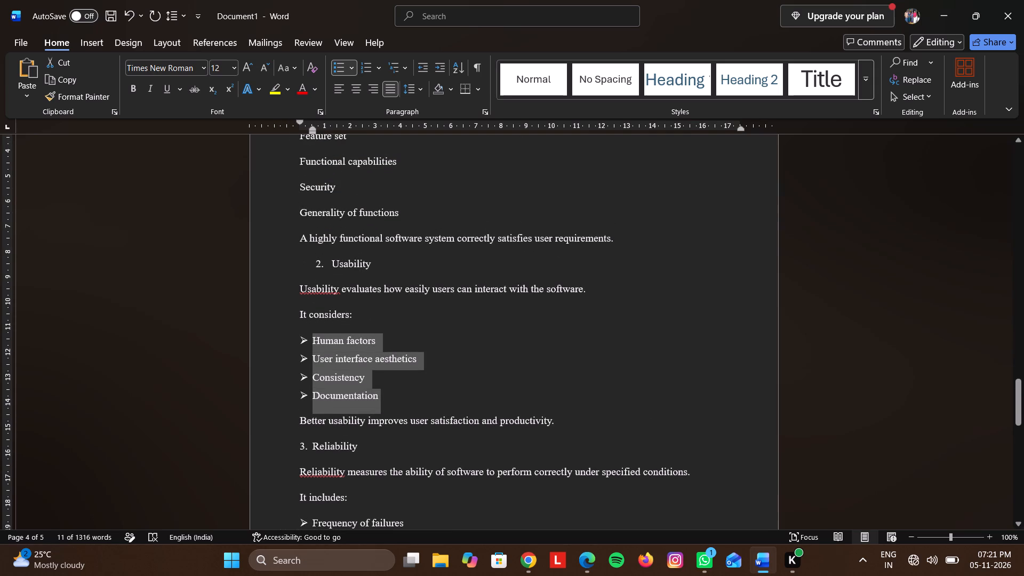
click(315, 262)
click(319, 267)
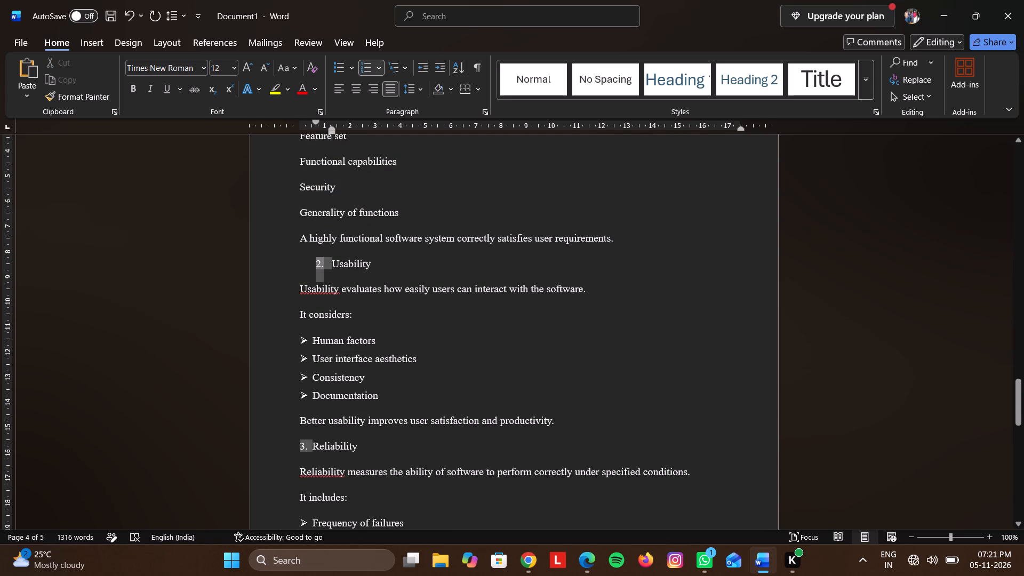
drag(316, 122, 300, 126)
drag(333, 131, 313, 133)
drag(279, 123, 294, 132)
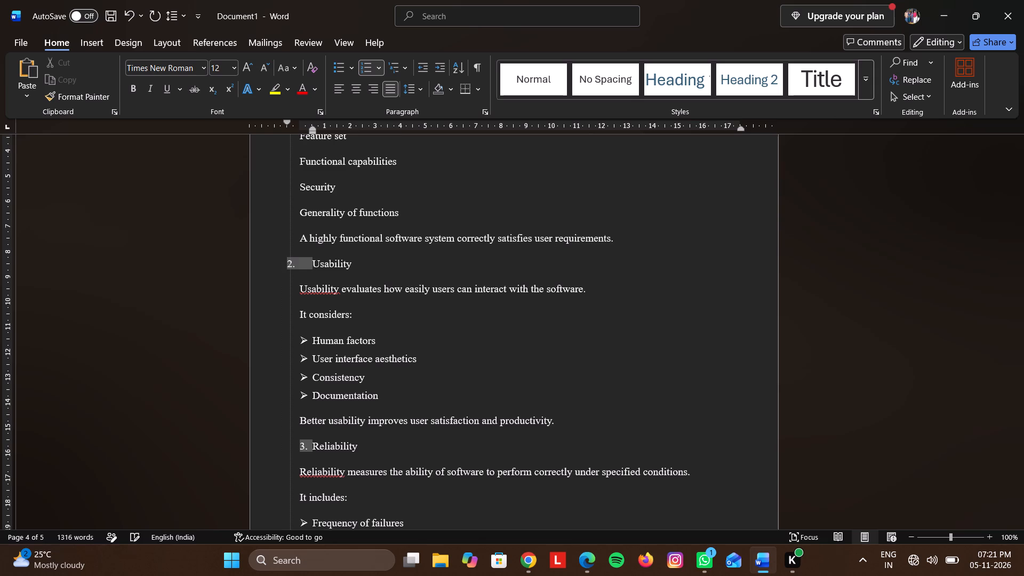
drag(294, 132, 298, 133)
Apply arrow bullets to the Functionality items from "Feature set" to "Generality of functions", with arrows at the body margin and text about 0.5 cm in.
scroll(334, 226, up, 2)
scroll(351, 267, up, 2)
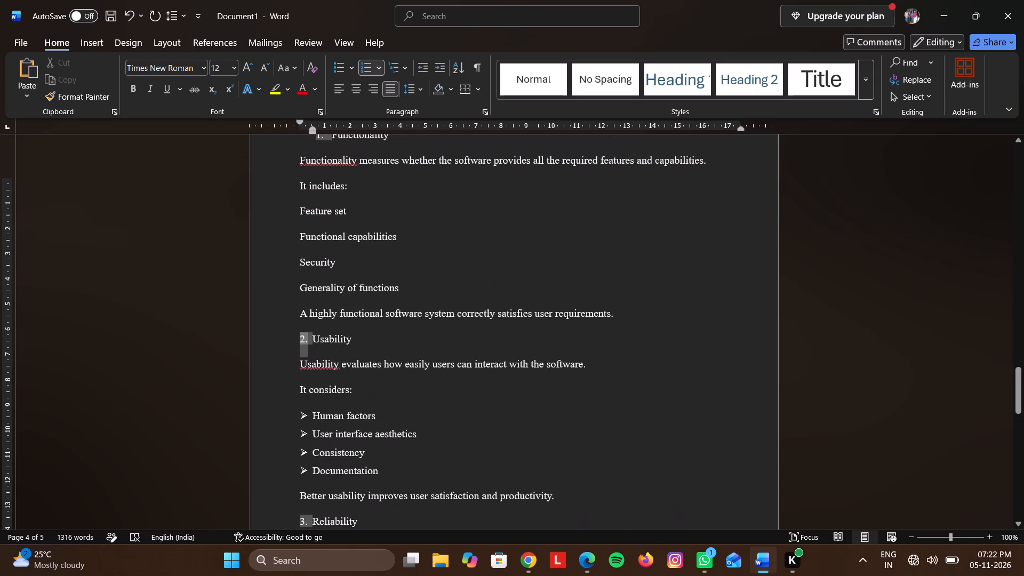
drag(299, 261, 386, 334)
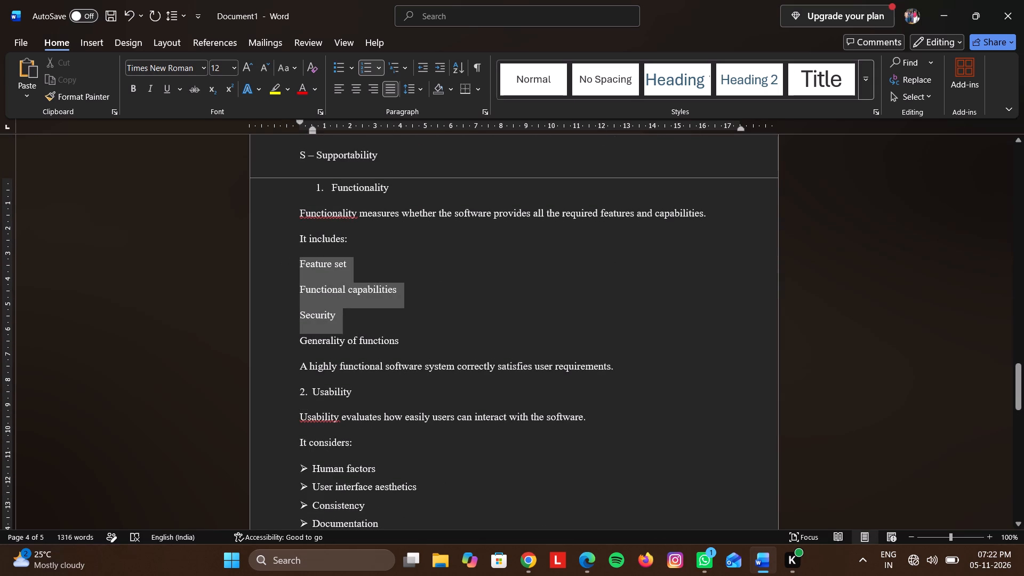
drag(386, 334, 394, 338)
click(339, 63)
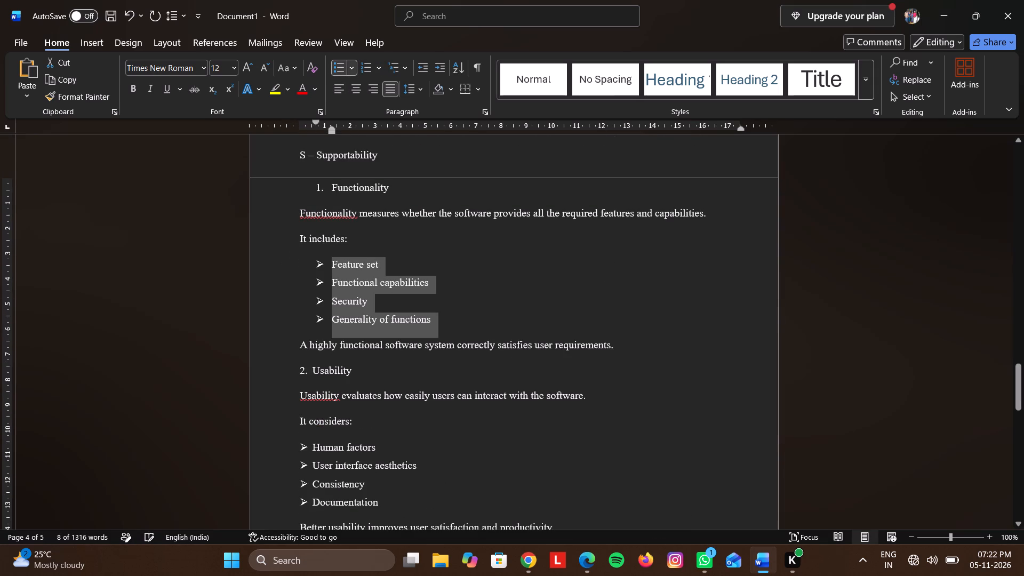
drag(316, 119, 301, 124)
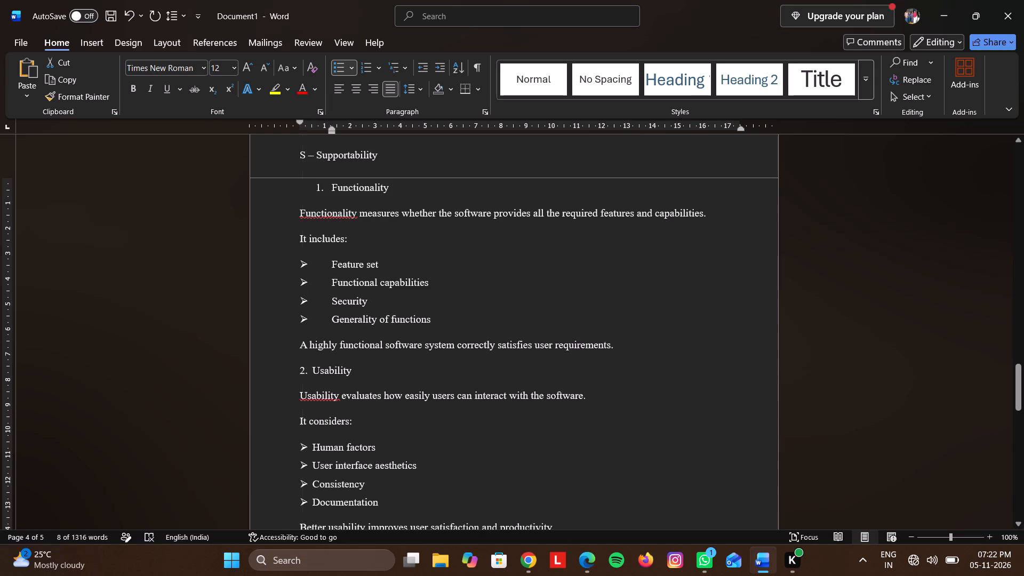
drag(301, 124, 301, 123)
drag(330, 127, 314, 131)
Adjust the "1. Functionality" heading's indents so its number aligns with the body text margin and its text sits about 0.5 cm in.
scroll(357, 212, up, 2)
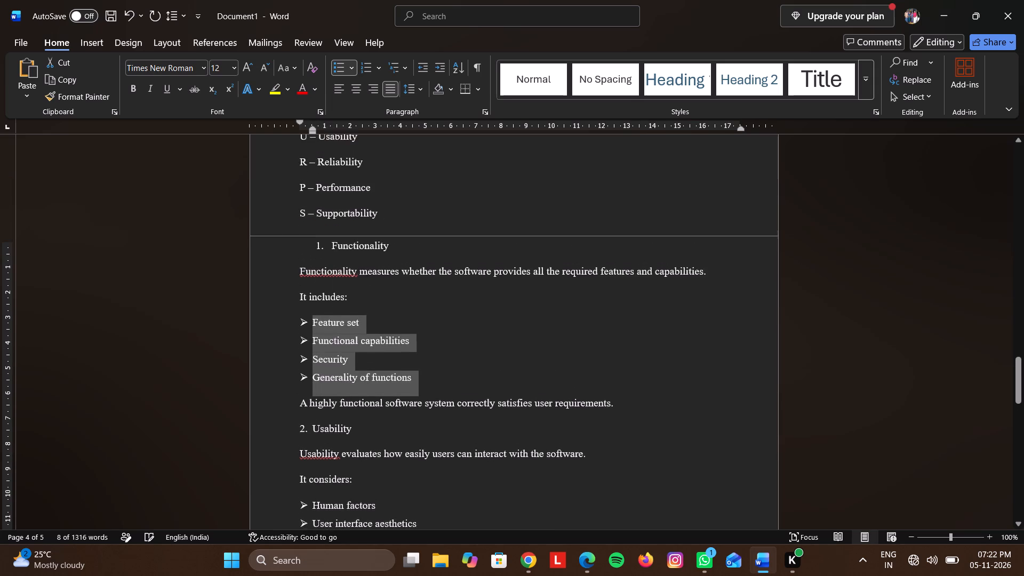
click(317, 251)
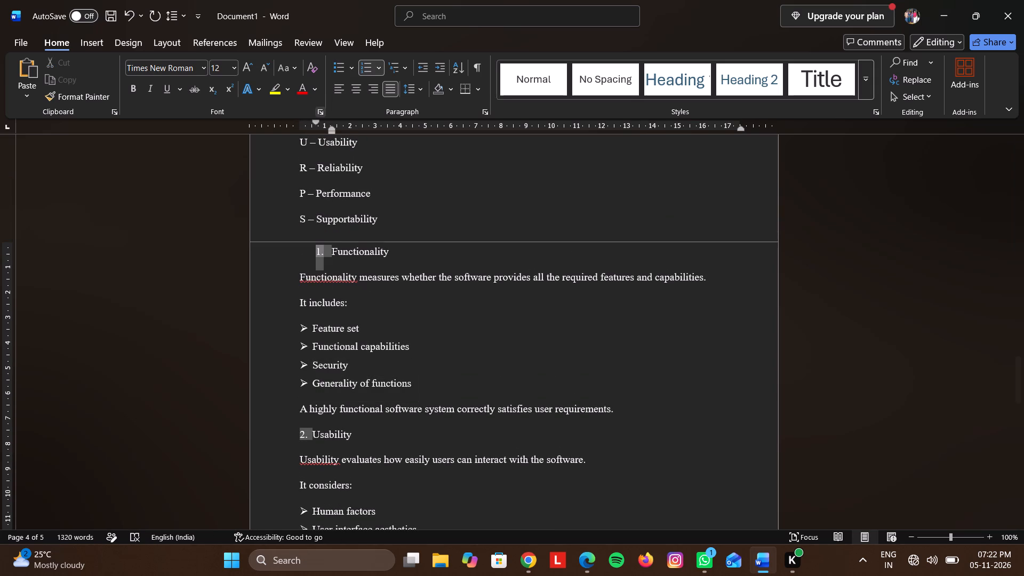
drag(316, 121, 301, 125)
drag(331, 131, 326, 130)
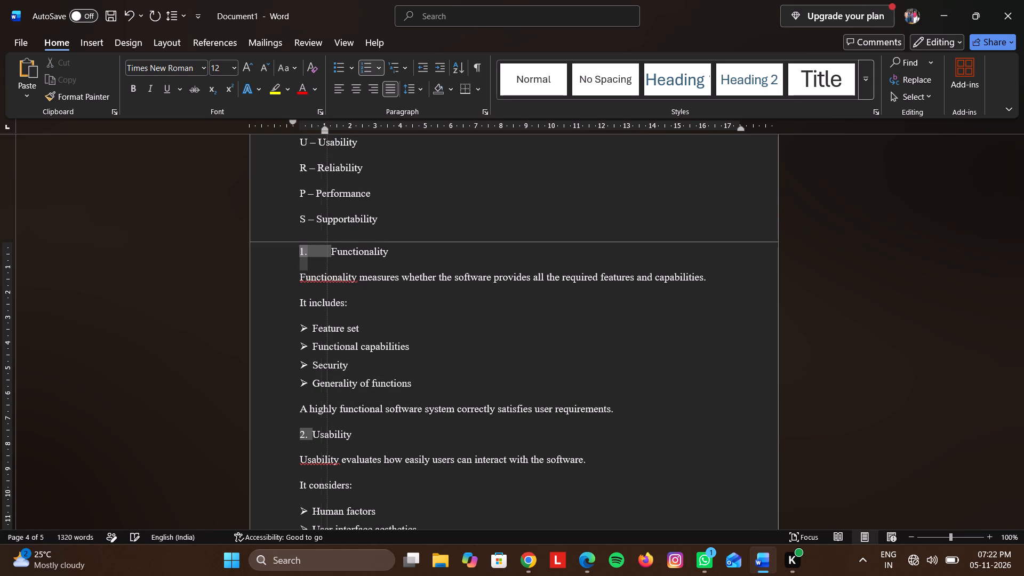
drag(326, 130, 313, 131)
drag(282, 122, 297, 131)
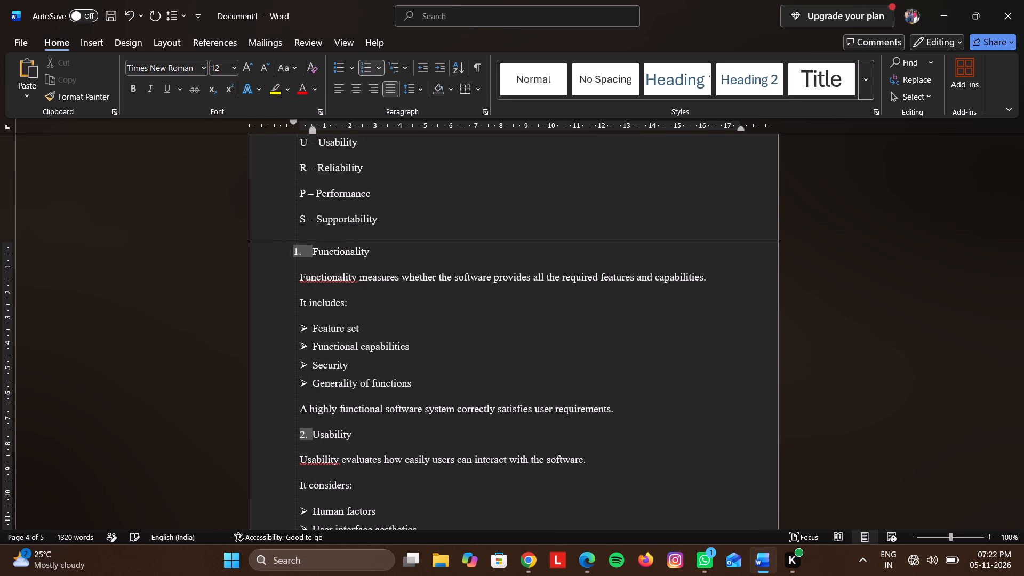
drag(297, 131, 299, 133)
Make the question 3 heading "Apply the FURPS quality attributes to evaluate their importance in software design." bold.
scroll(366, 242, up, 6)
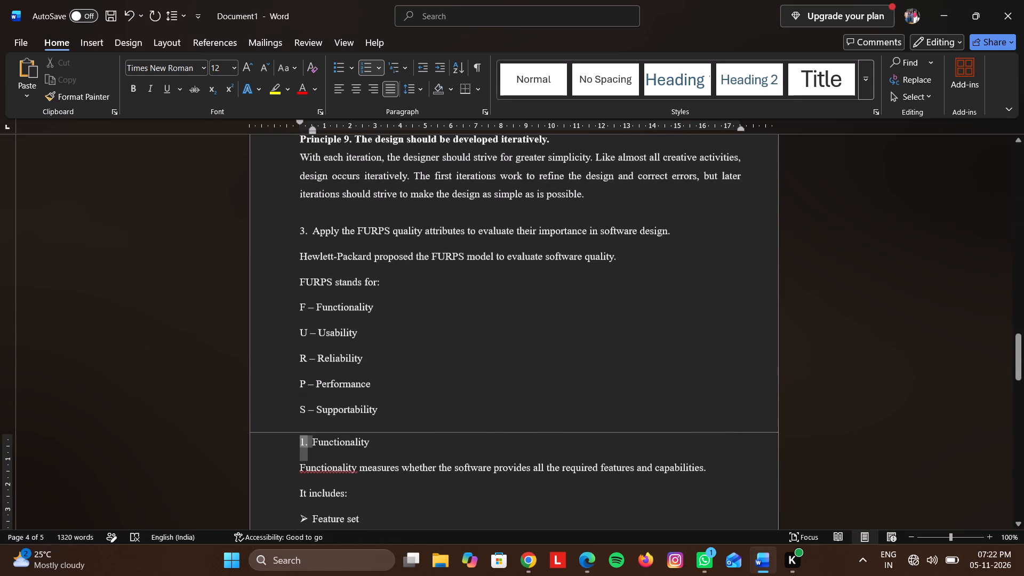
click(416, 279)
drag(302, 226, 645, 231)
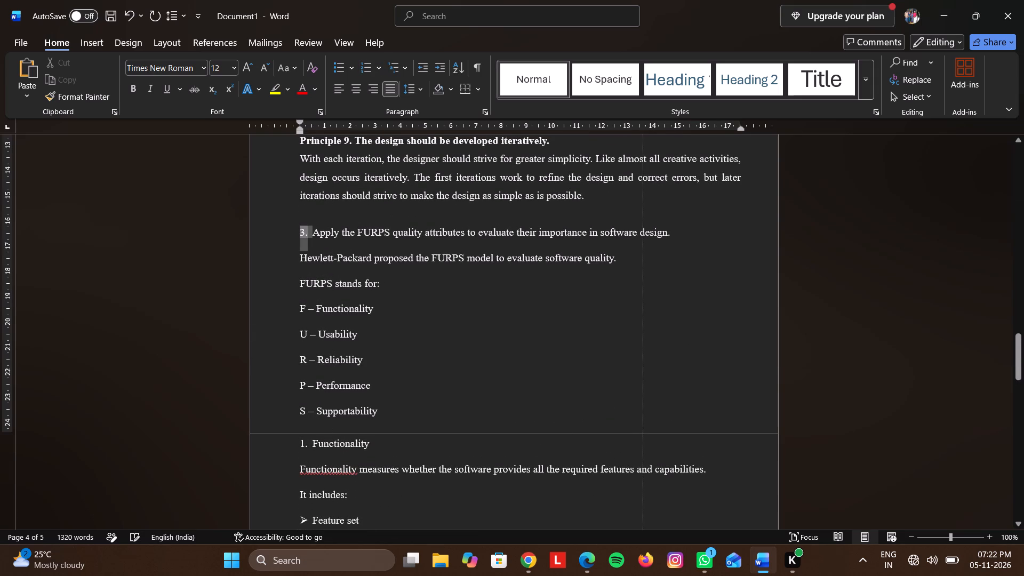
drag(645, 231, 645, 229)
drag(690, 235, 567, 229)
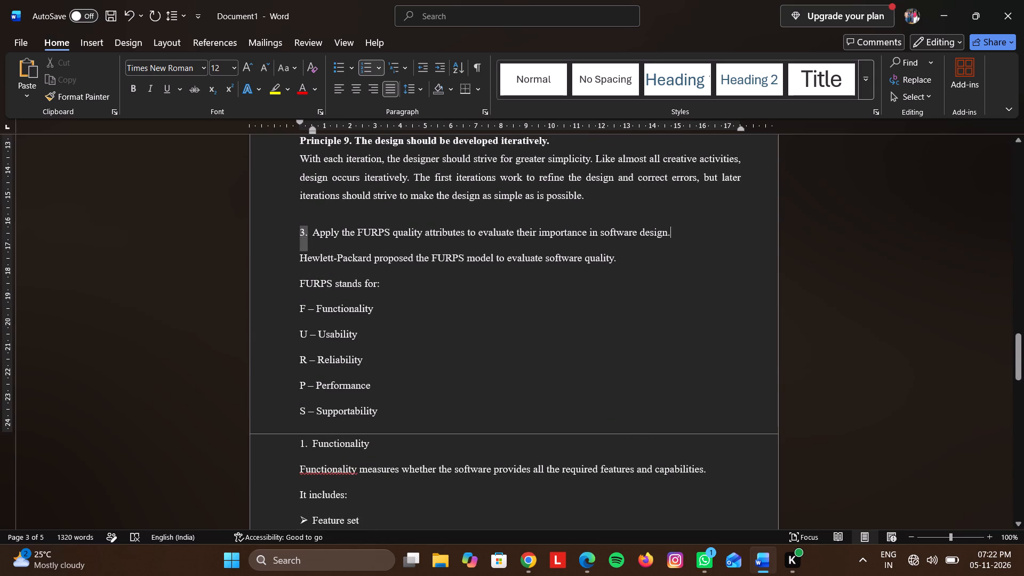
drag(567, 229, 221, 220)
click(229, 198)
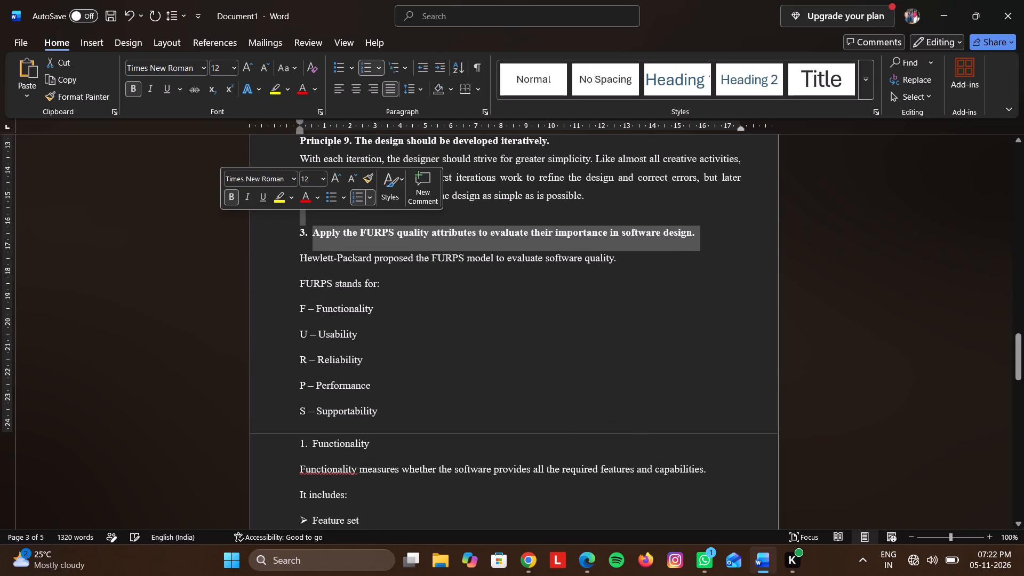
click(468, 314)
Make the numbered section headings "1. Functionality", "2. Usability" and "3. Reliability" bold.
scroll(466, 314, down, 2)
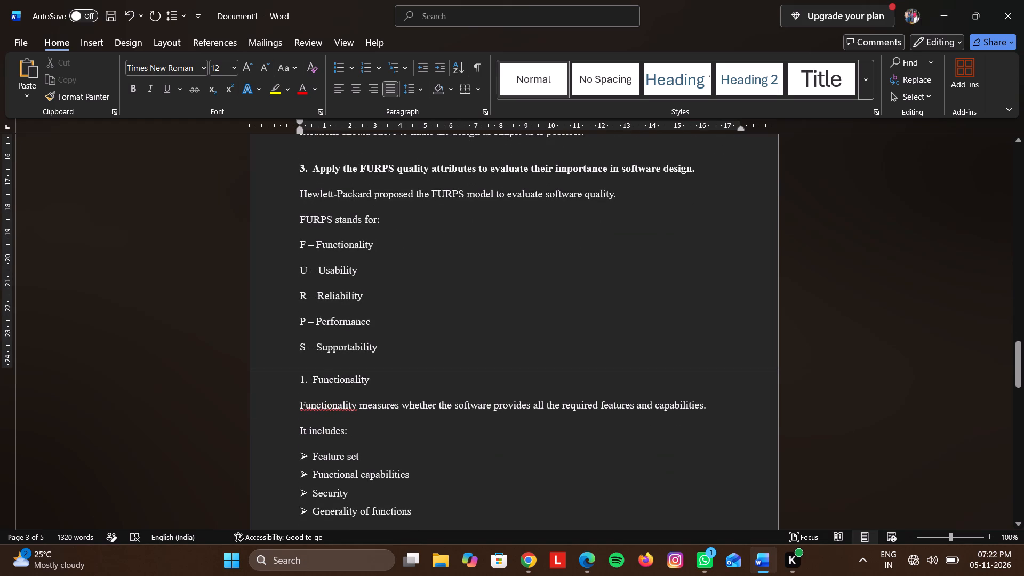
scroll(414, 283, down, 4)
drag(393, 251, 296, 251)
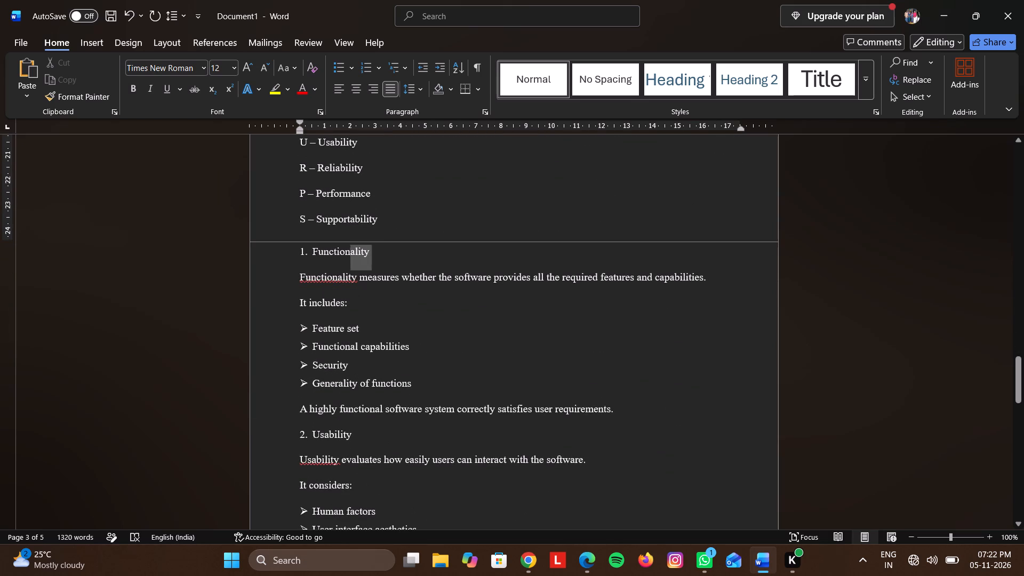
drag(296, 251, 261, 251)
click(267, 229)
scroll(321, 271, down, 5)
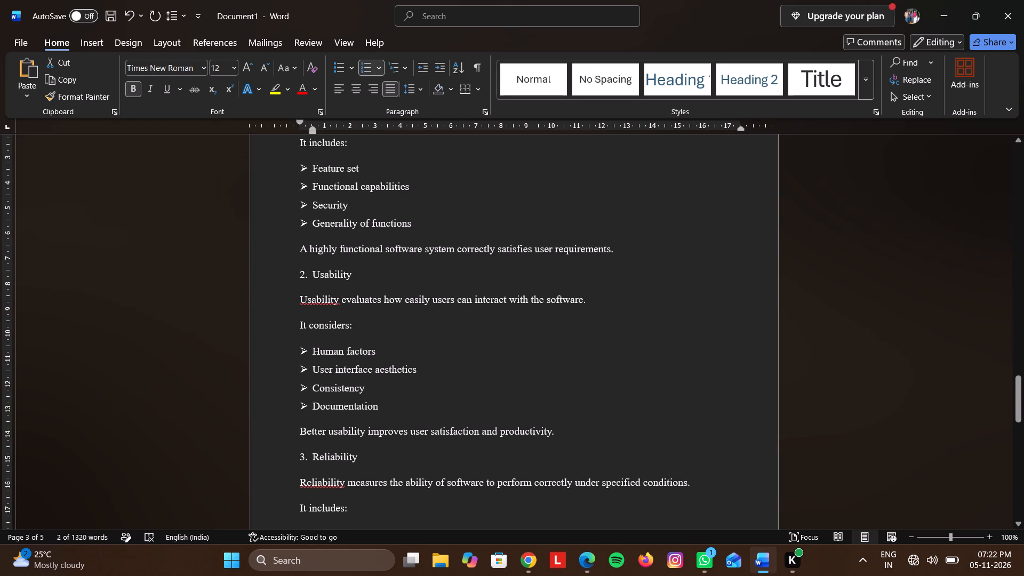
drag(370, 277, 237, 276)
click(248, 252)
scroll(293, 273, down, 4)
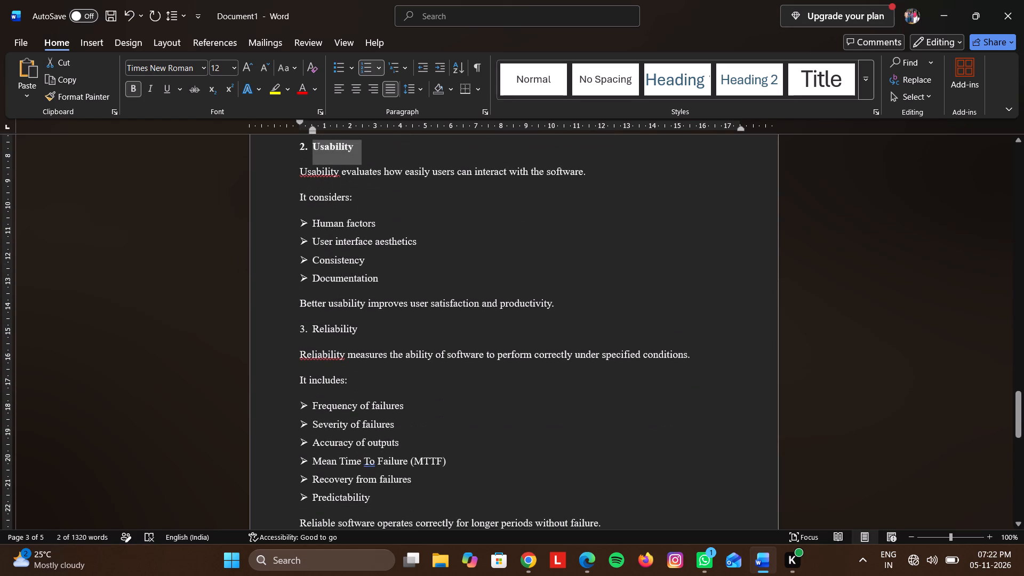
drag(366, 335, 243, 333)
click(244, 310)
click(247, 309)
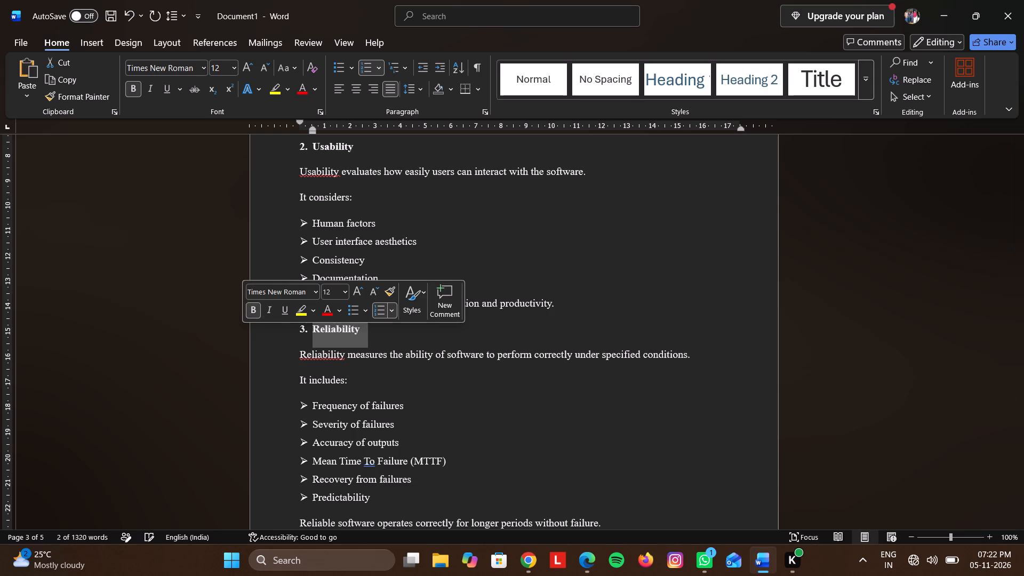
Make the numbered section headings "4. Performance" and "5. Supportability" bold.
scroll(309, 364, down, 4)
drag(387, 418, 257, 419)
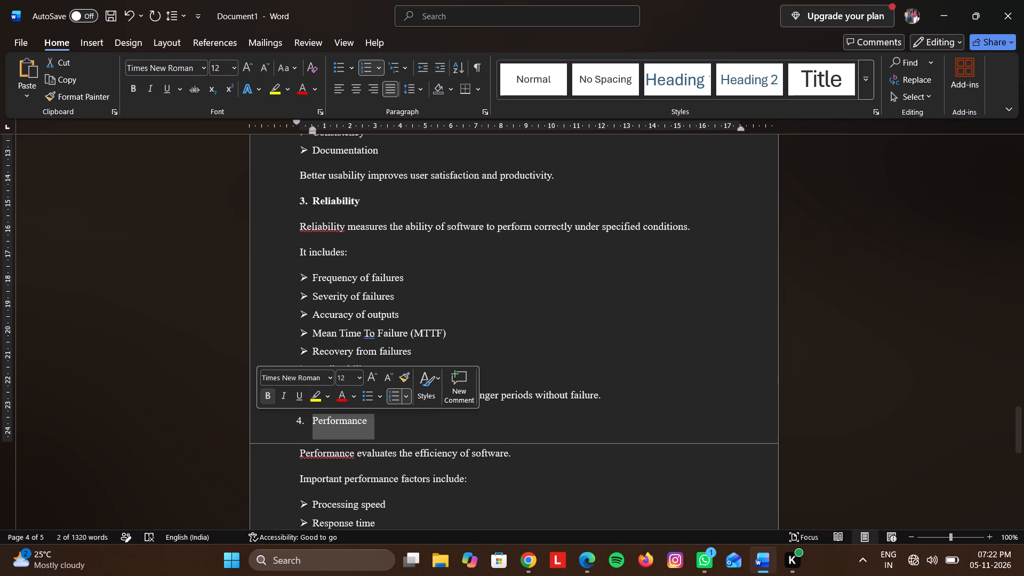
click(266, 394)
scroll(331, 403, down, 5)
scroll(377, 410, down, 4)
drag(380, 345, 380, 345)
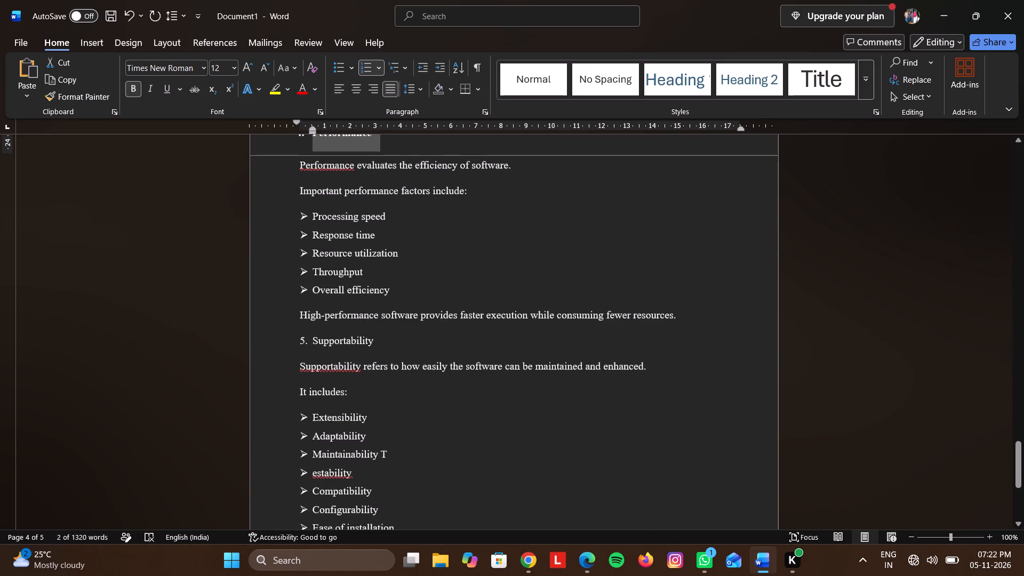
drag(380, 345, 273, 344)
click(280, 324)
Add two new paragraphs after the closing sentence "Good supportability reduces maintenance effort and increases software longevity.".
scroll(347, 403, down, 5)
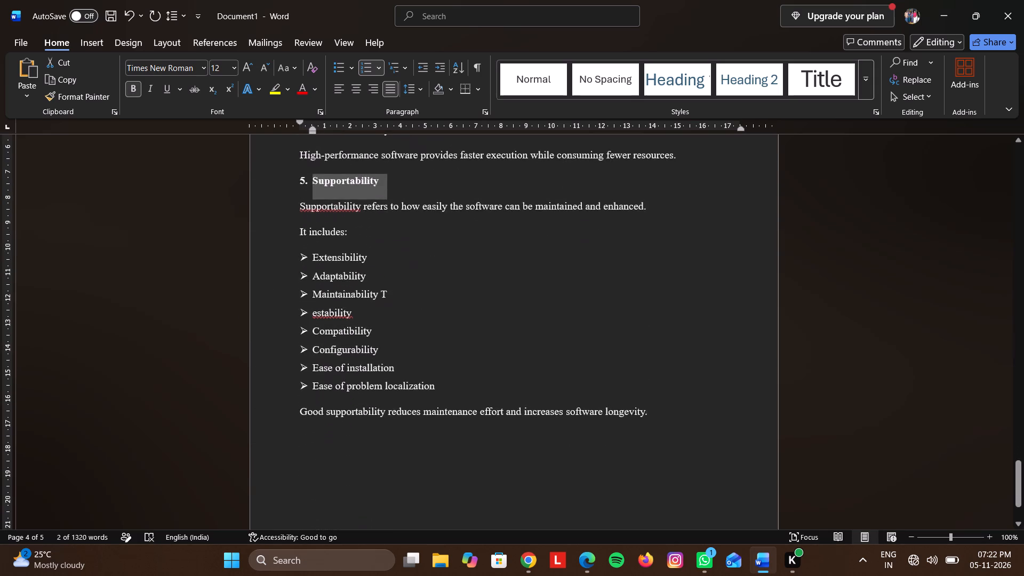
scroll(377, 399, down, 5)
scroll(377, 399, up, 1)
scroll(380, 398, down, 6)
click(667, 315)
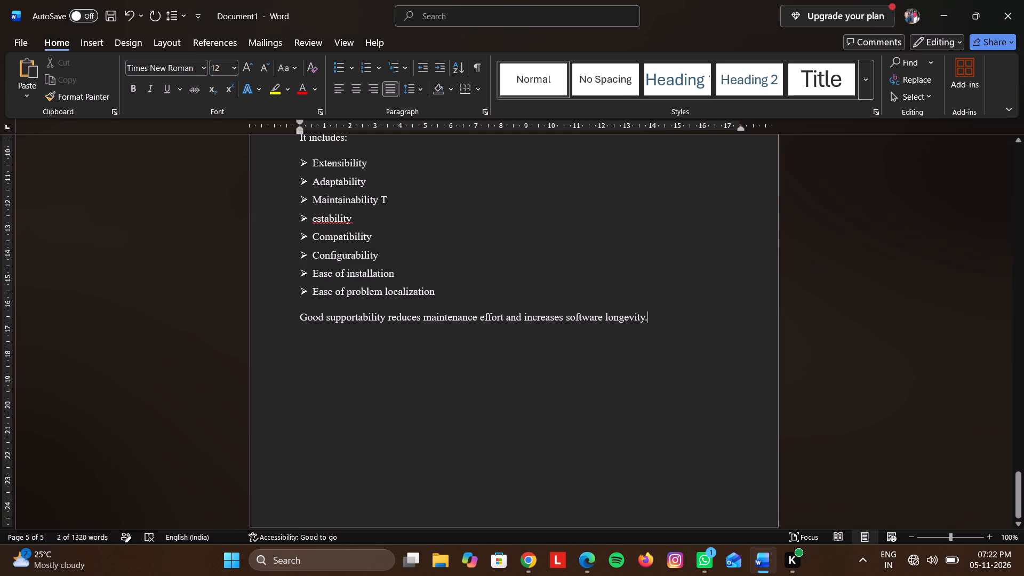
key(Return)
key(Return)
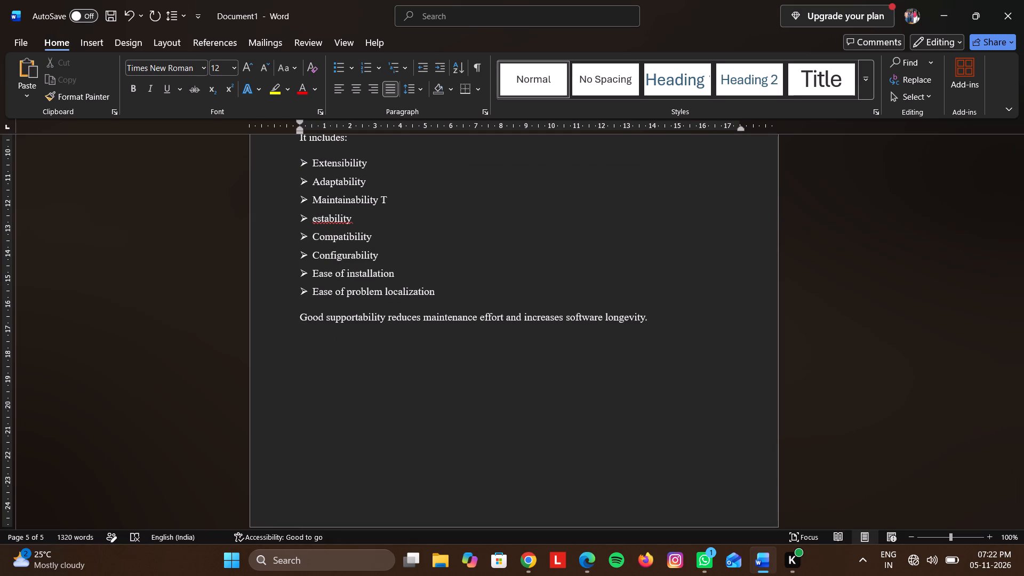
Switch from the Word document to the BCS755C Module 4 PDF in Edge and continue through the open windows.
key(alt+Tab)
key(alt+Tab)
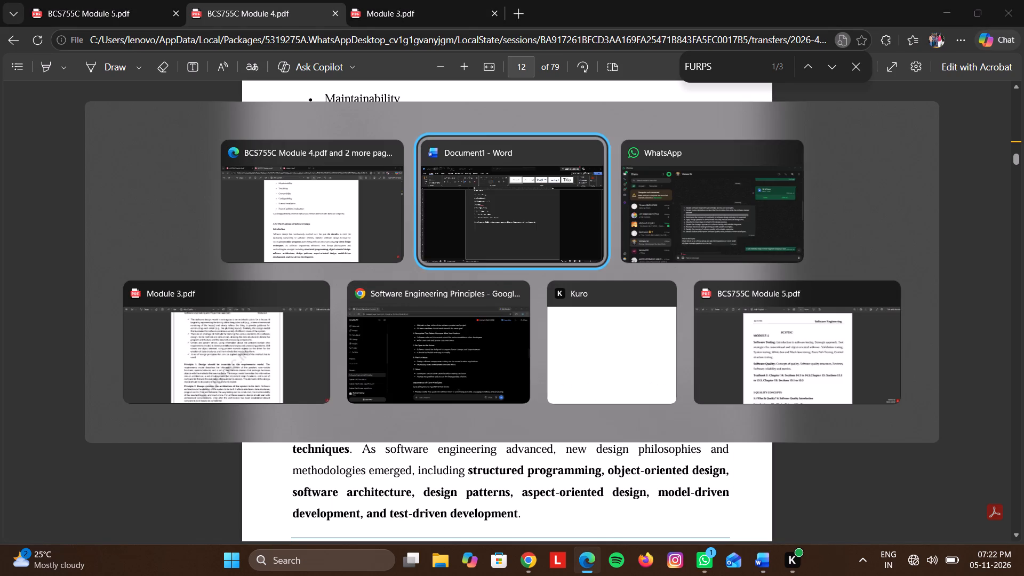
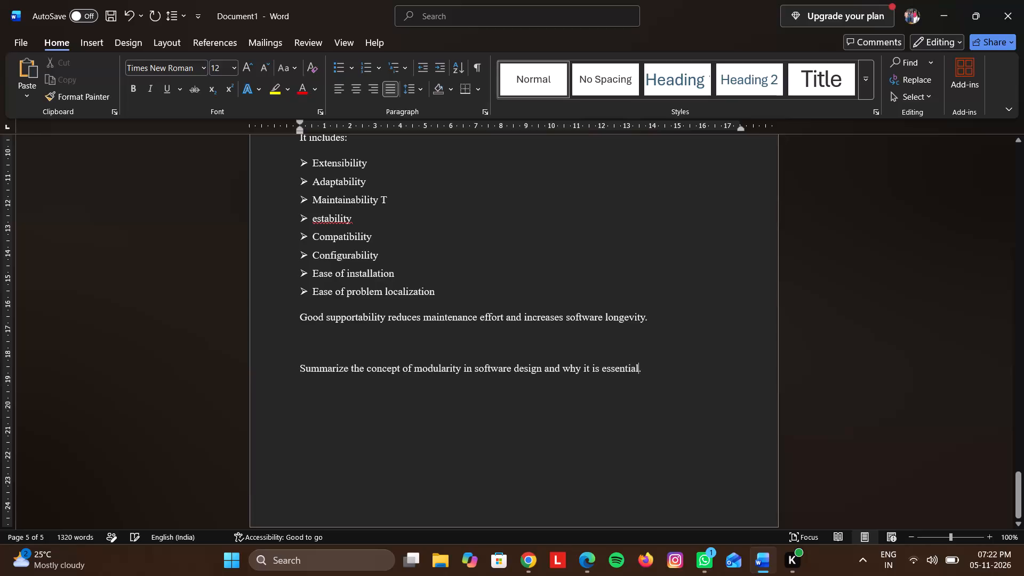
Number the question "Summarize the concept of modularity in software design and why it is essential." as "4." in plain text, without automatic list formatting.
click(298, 359)
key(Down)
key(4)
key(period)
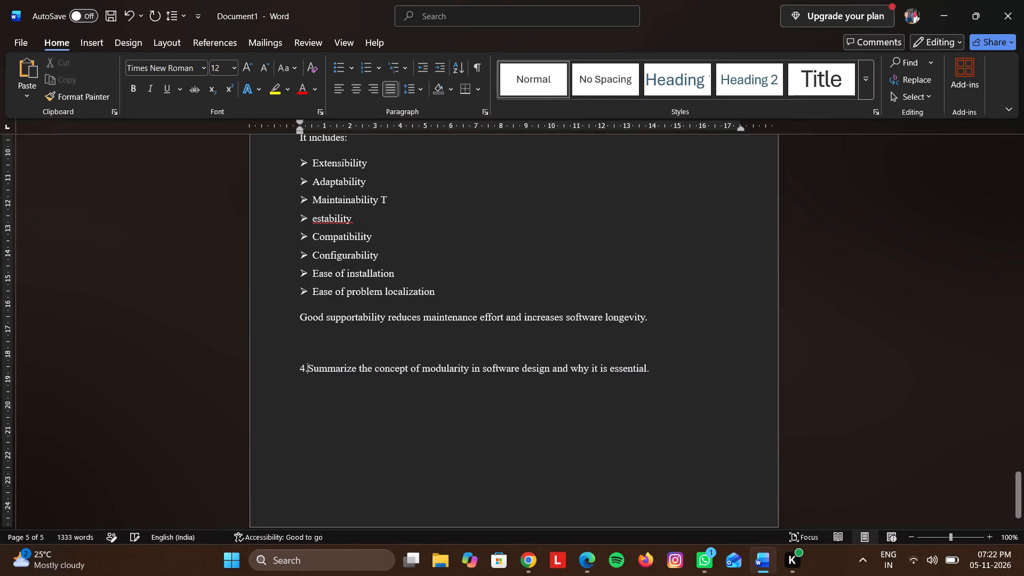
key(space)
key(ctrl+z)
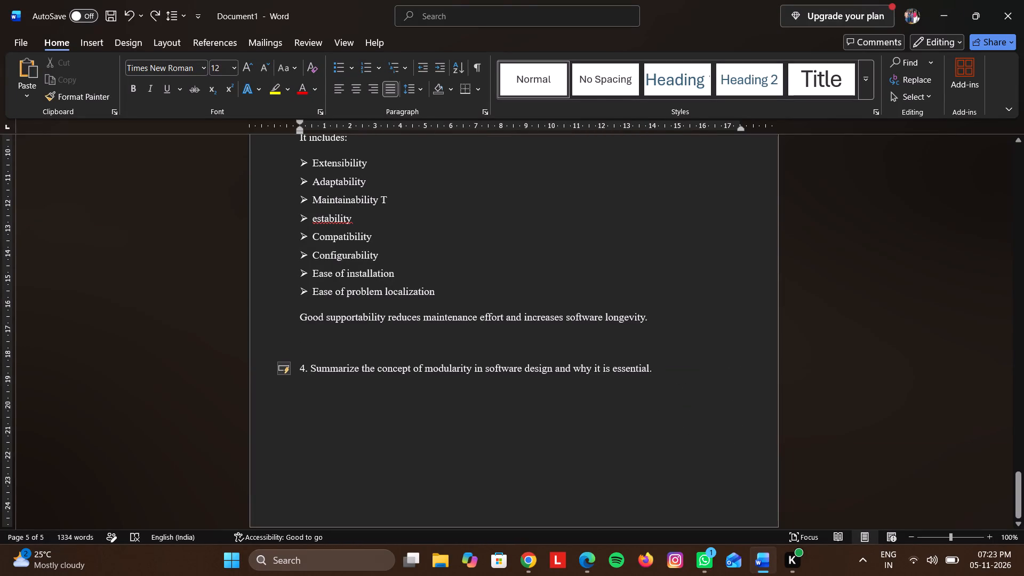
Make the whole question 4 line about modularity in software design bold.
drag(657, 367, 298, 371)
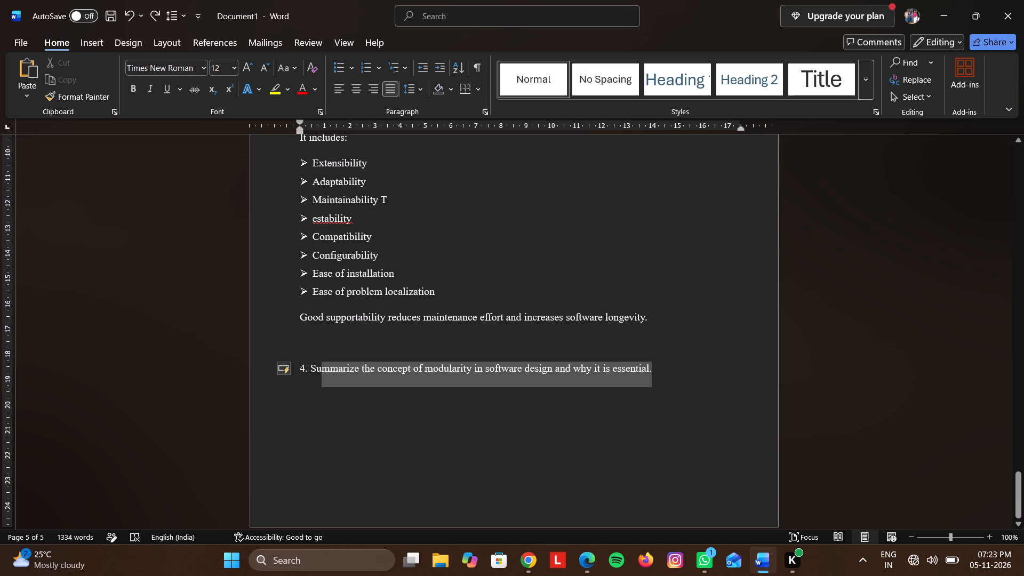
drag(298, 371, 273, 373)
click(289, 350)
Remove the surplus blank space below the question 4 heading and start a single new paragraph for its answer.
click(335, 417)
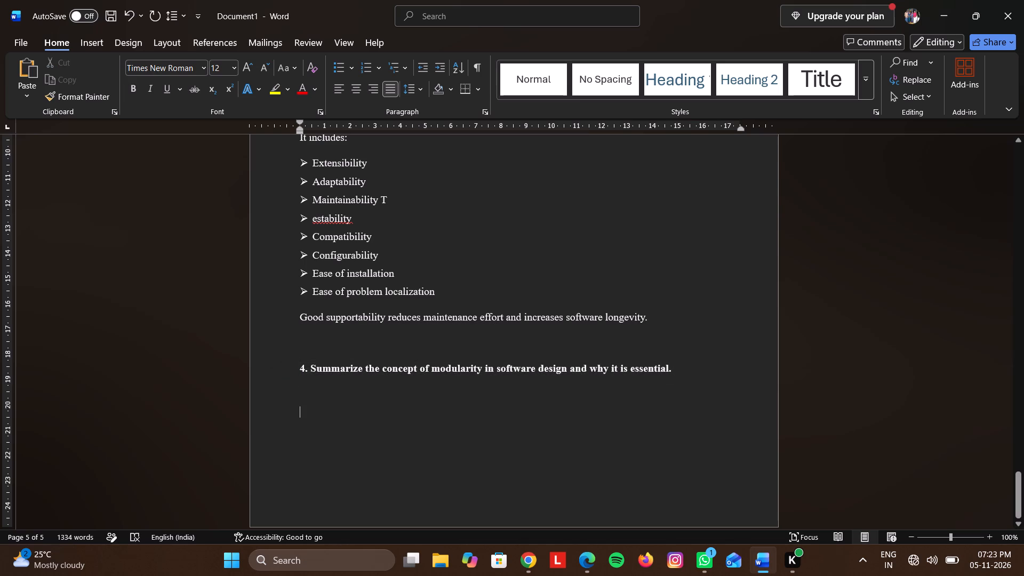
key(BackSpace)
key(BackSpace)
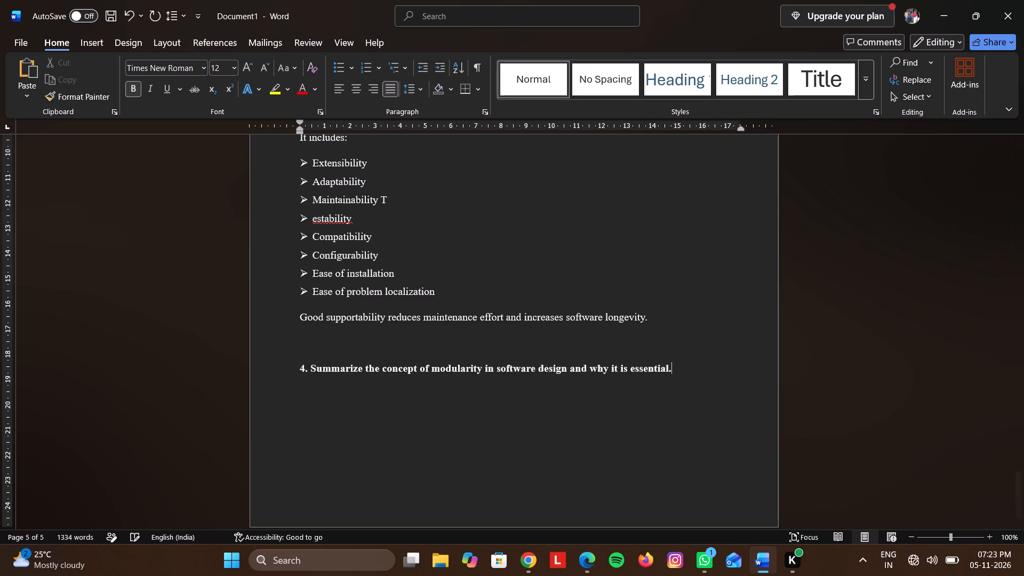
key(Return)
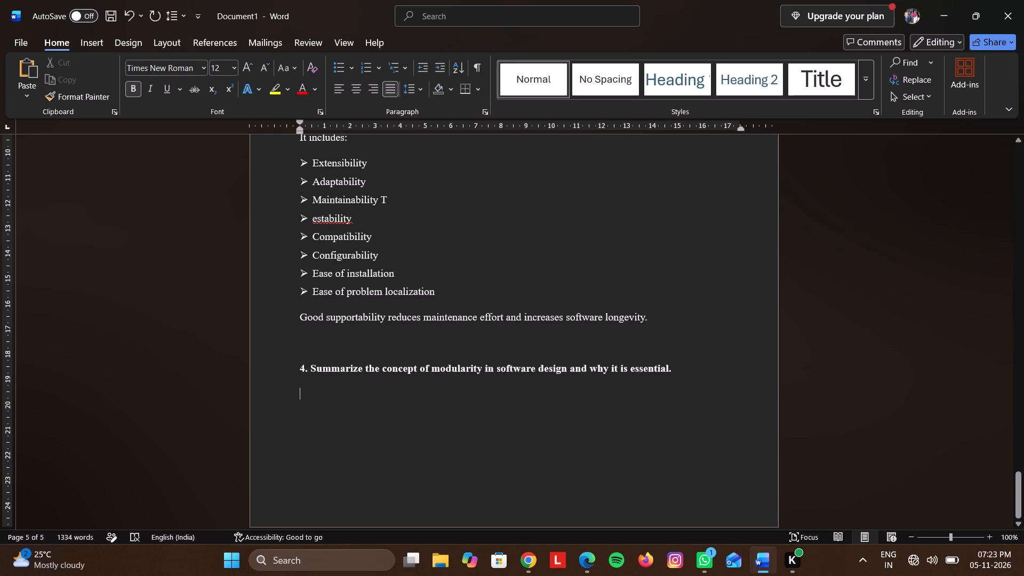
Switch between the Word document and the BCS755C Module 4 PDF in Edge to consult the source for question 4.
key(alt+Tab)
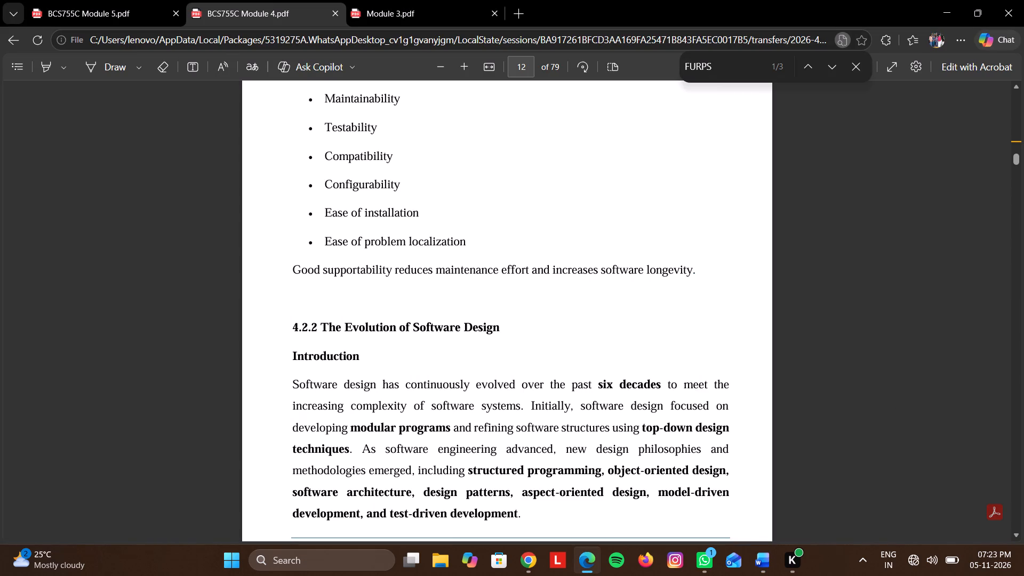
key(alt+Tab)
key(alt+Tab)
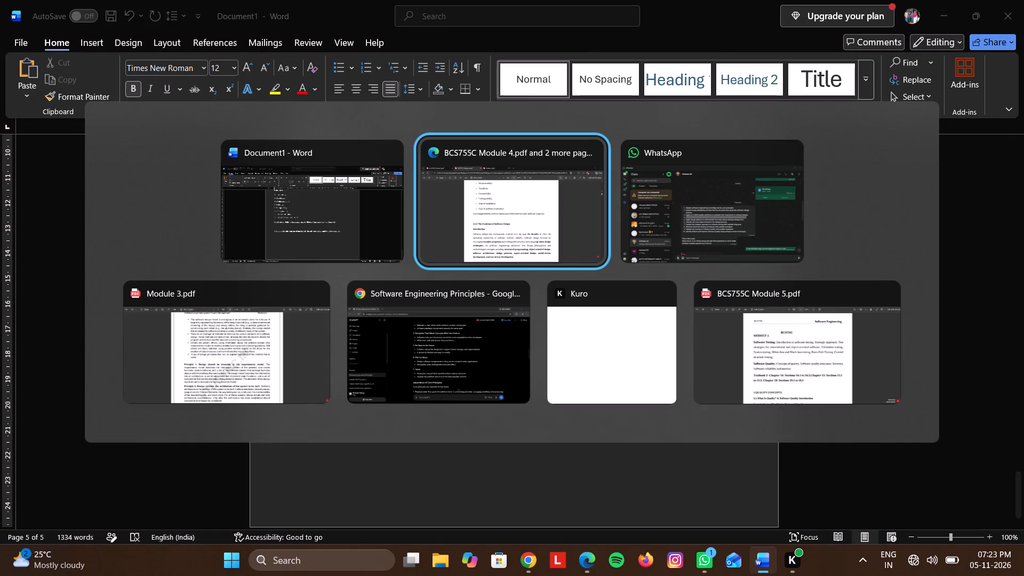
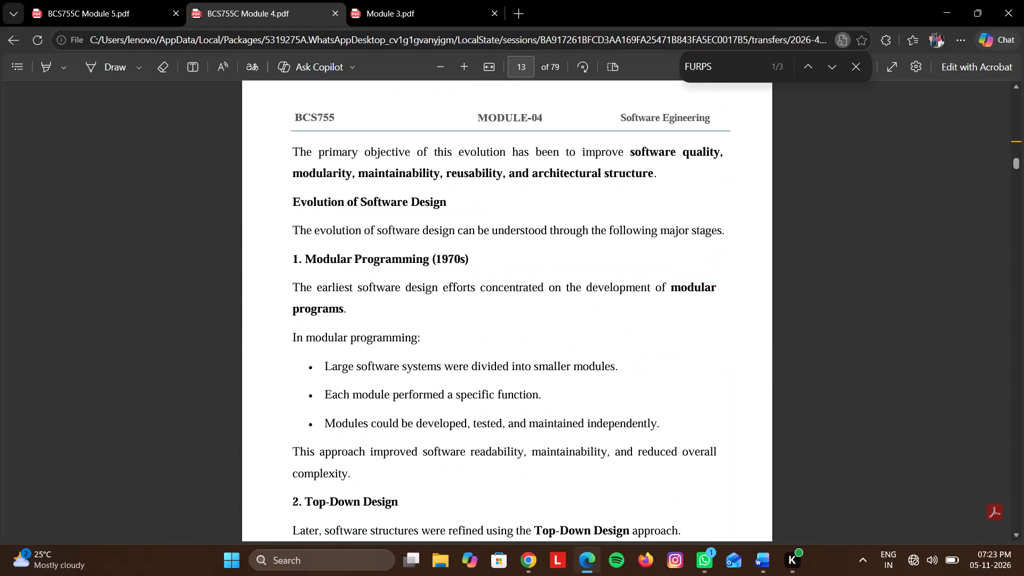
Look through the Evolution of Software Design section and its neighbouring pages in the Module 4 PDF for material on modularity.
scroll(377, 335, down, 3)
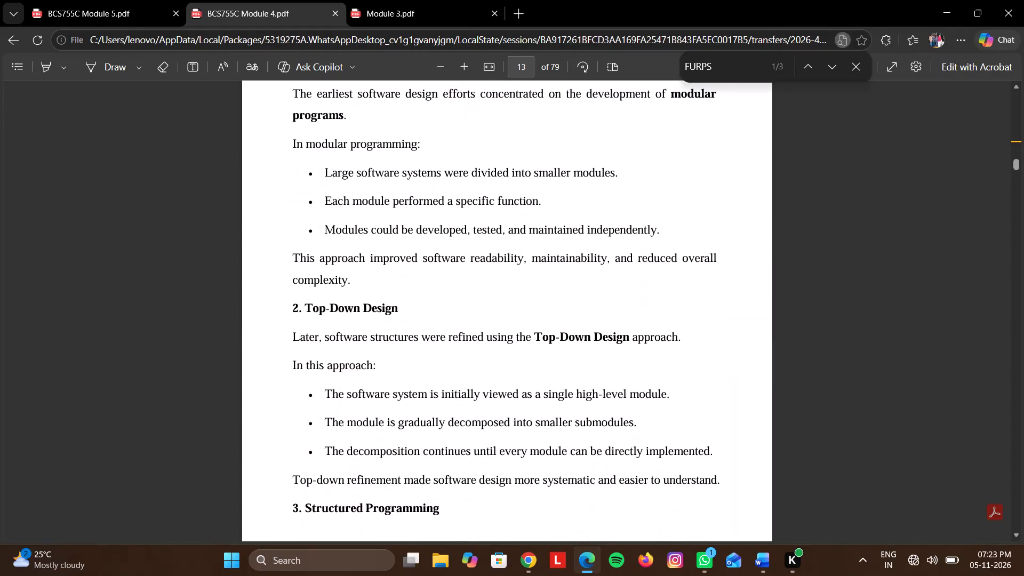
scroll(315, 343, down, 10)
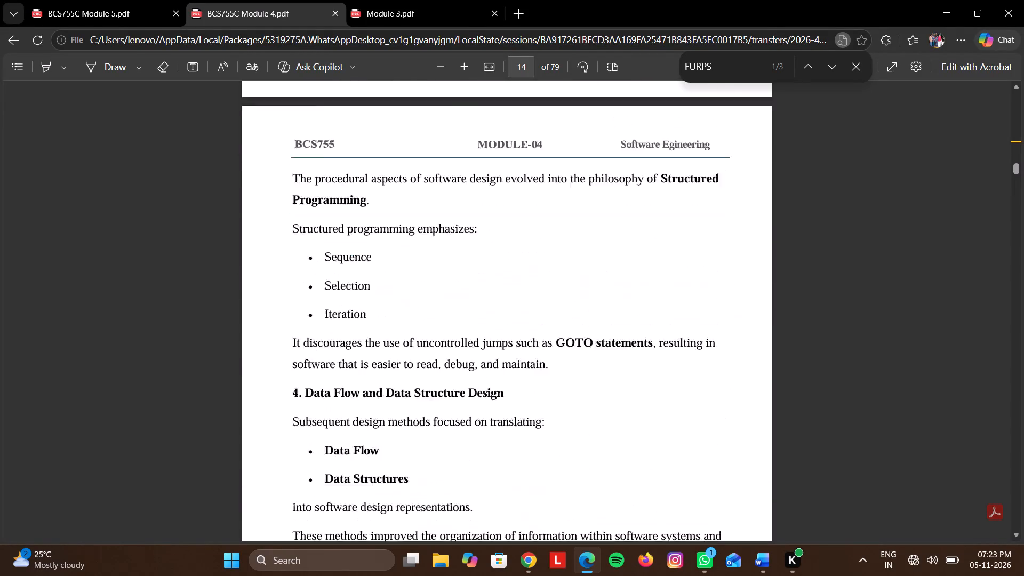
scroll(311, 344, up, 16)
scroll(309, 339, up, 5)
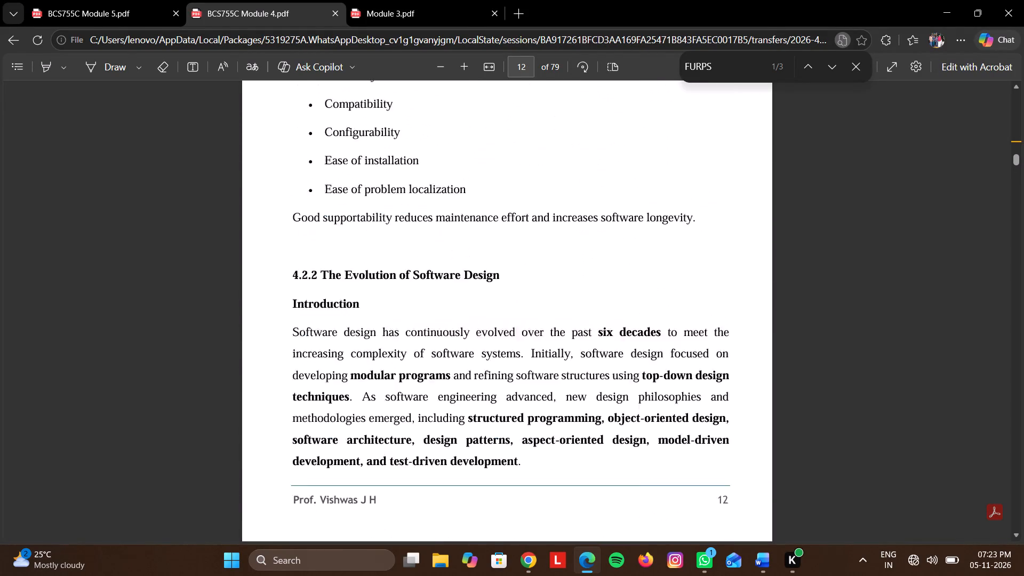
scroll(309, 339, up, 19)
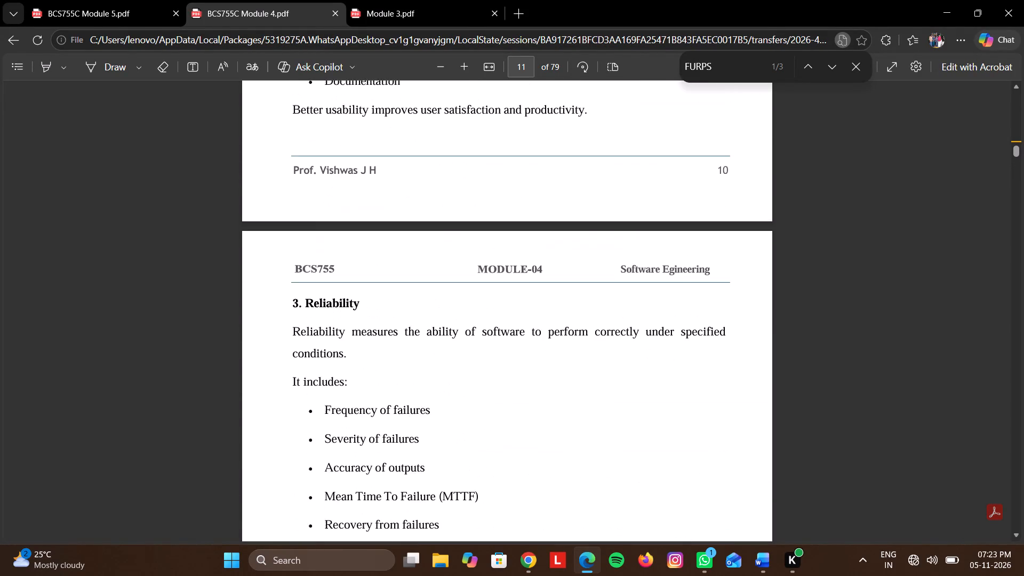
scroll(309, 335, up, 9)
scroll(309, 329, down, 17)
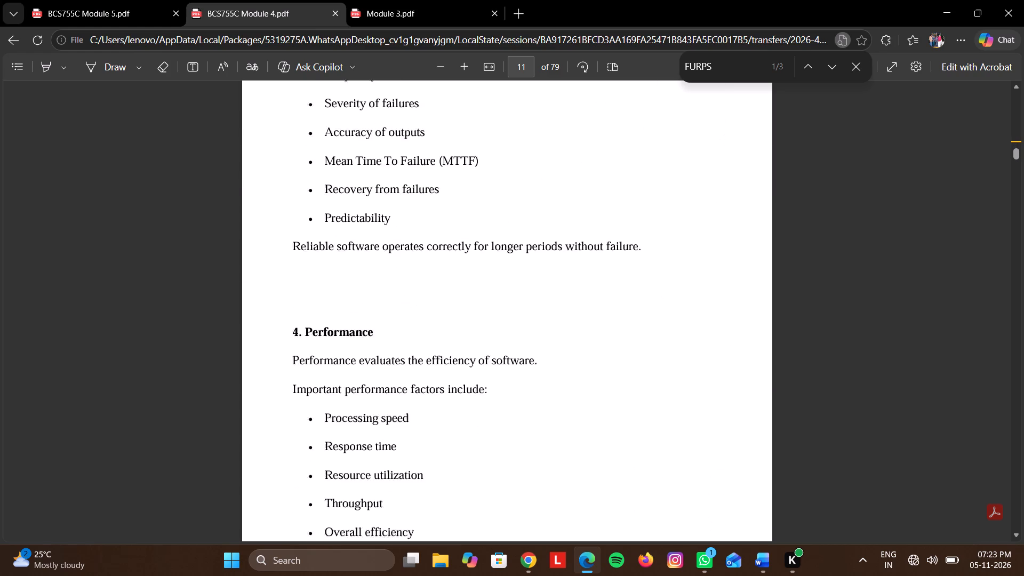
scroll(309, 329, down, 17)
scroll(324, 338, down, 6)
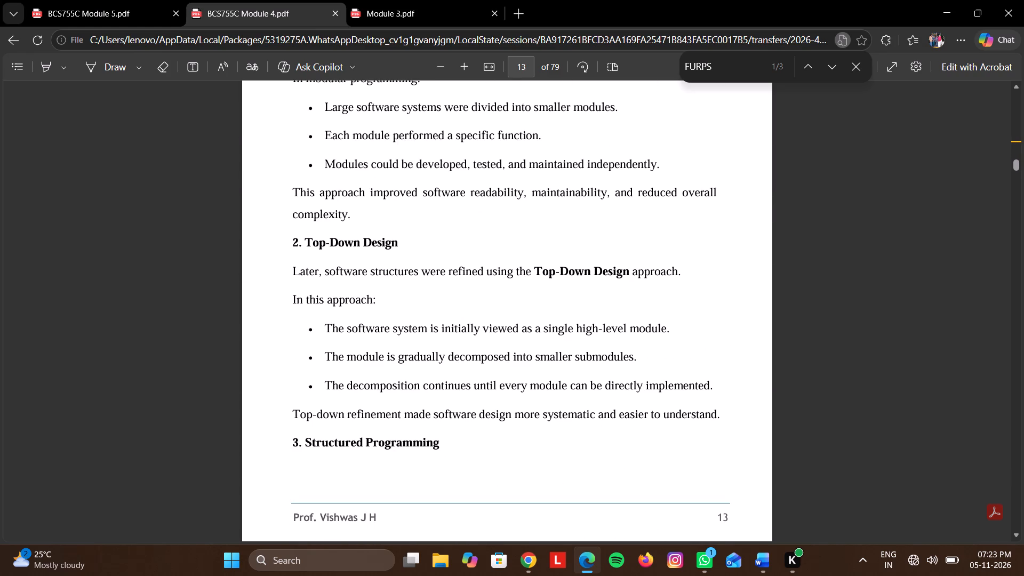
scroll(322, 330, down, 9)
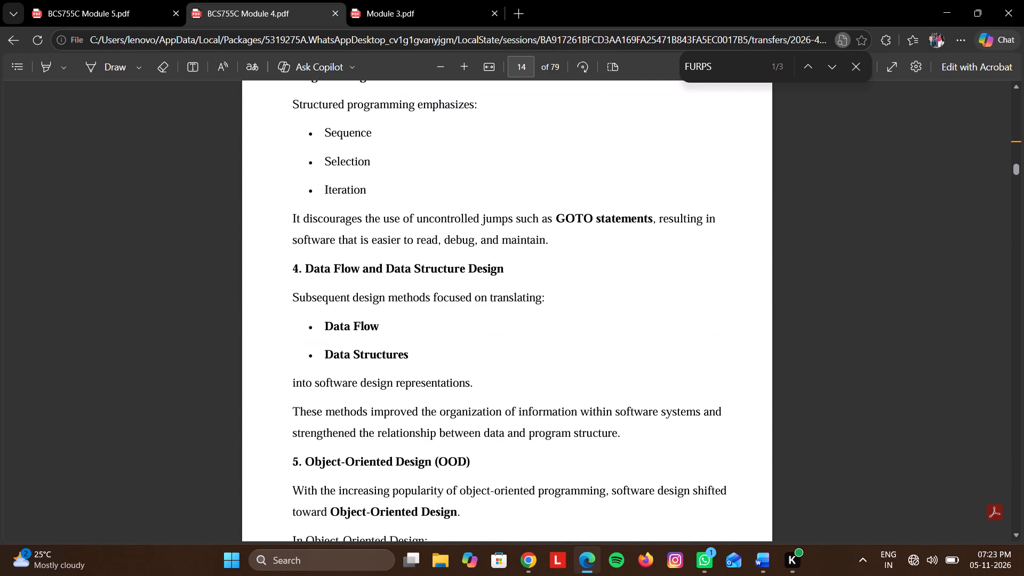
scroll(322, 330, down, 11)
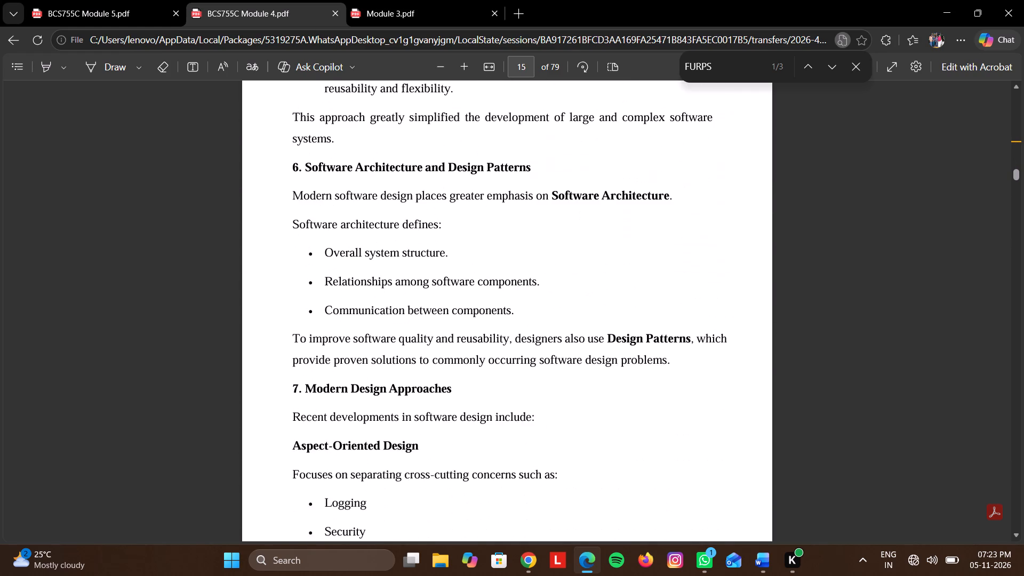
scroll(322, 330, down, 7)
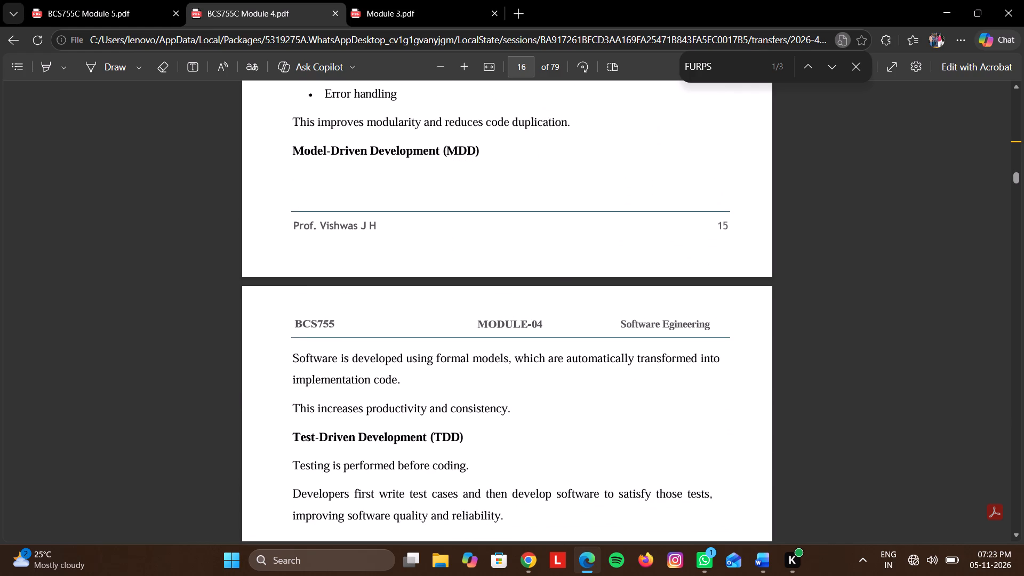
scroll(322, 329, down, 8)
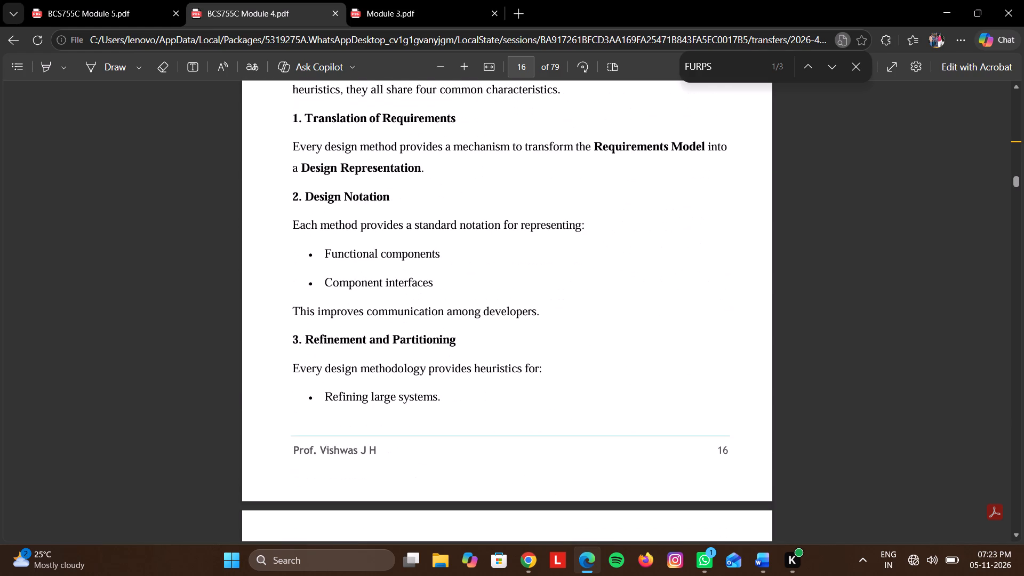
scroll(322, 329, up, 4)
scroll(322, 329, down, 8)
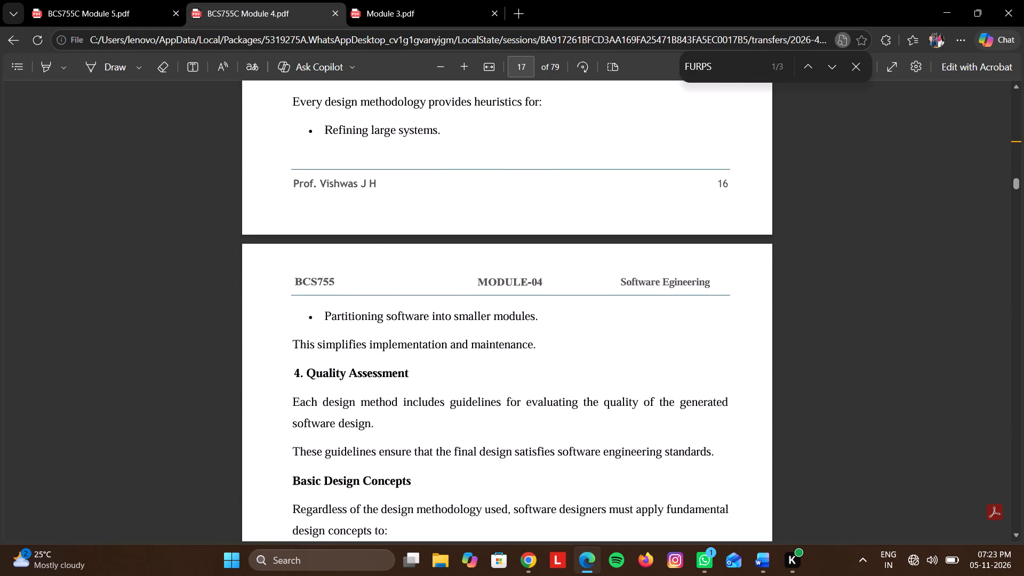
scroll(322, 329, down, 8)
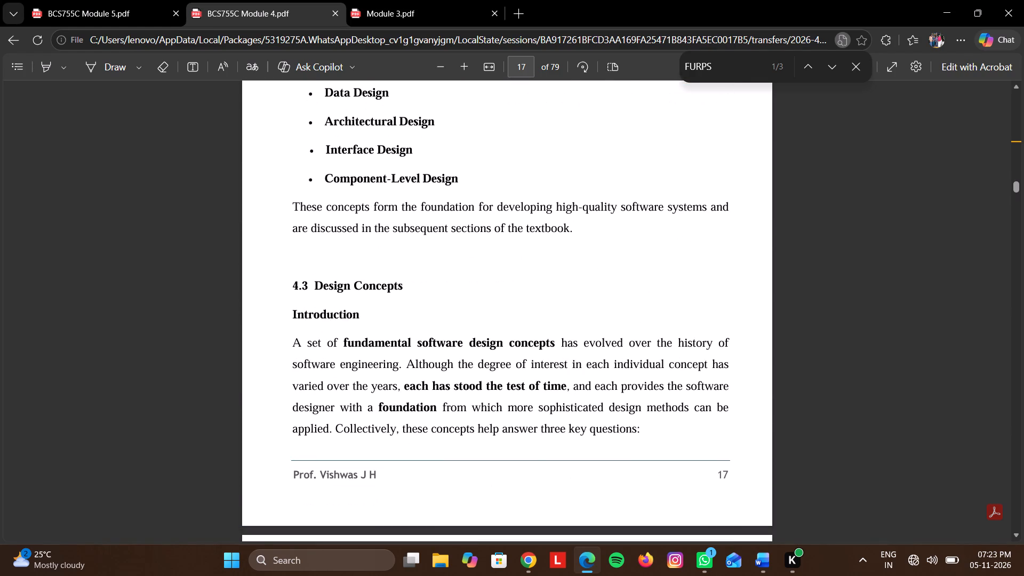
Read on through the Design Concepts subsections of the Module 4 PDF to locate the section on modularity.
scroll(322, 330, down, 13)
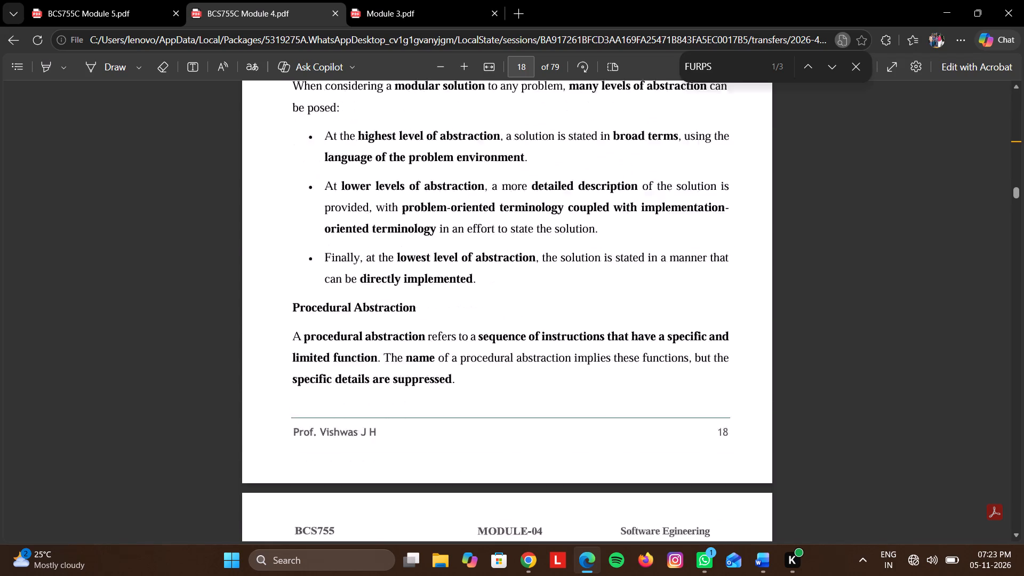
scroll(322, 330, down, 20)
scroll(322, 330, down, 4)
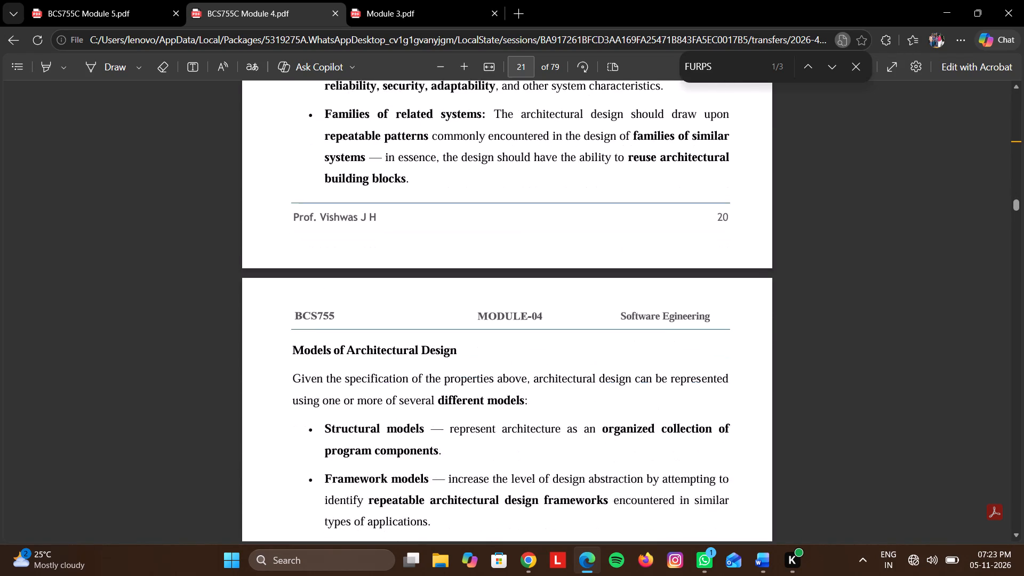
scroll(322, 330, down, 11)
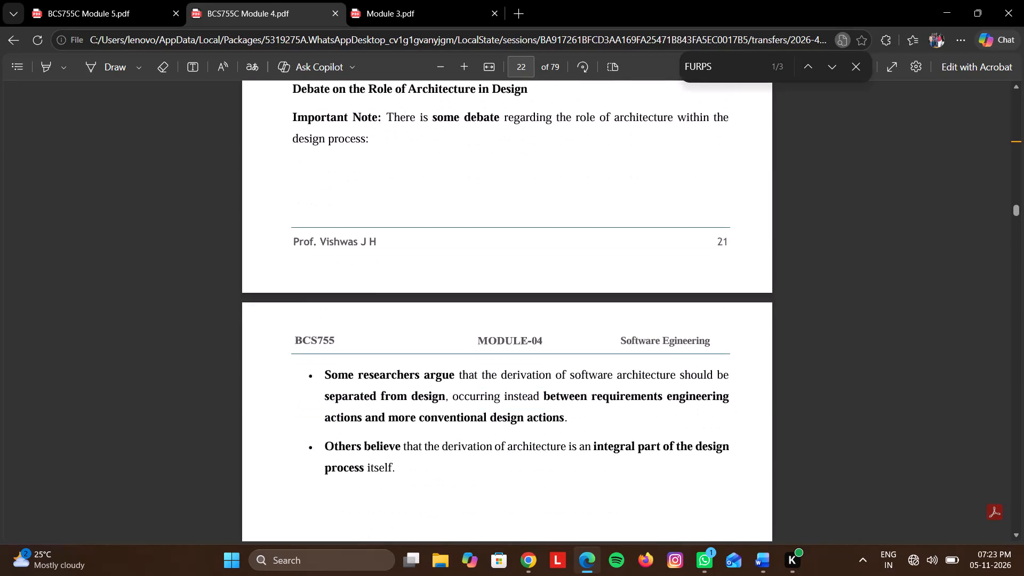
scroll(322, 330, down, 6)
scroll(322, 330, up, 5)
scroll(322, 330, down, 12)
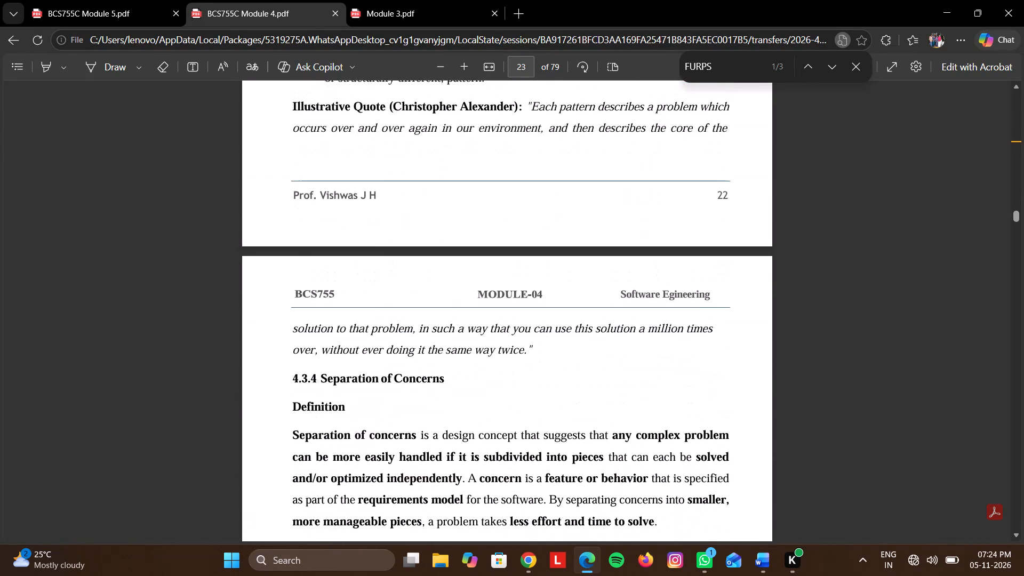
scroll(322, 330, down, 9)
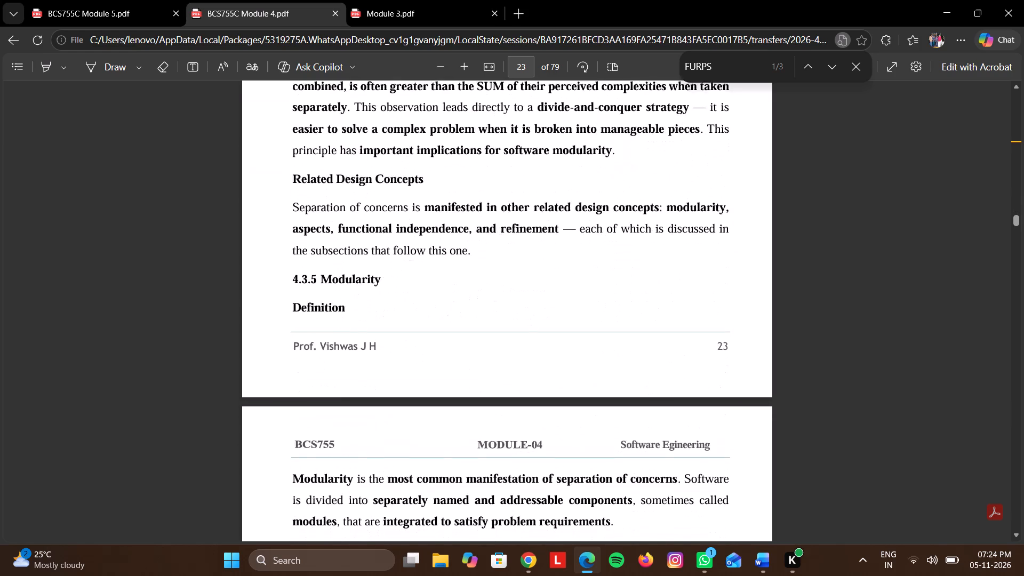
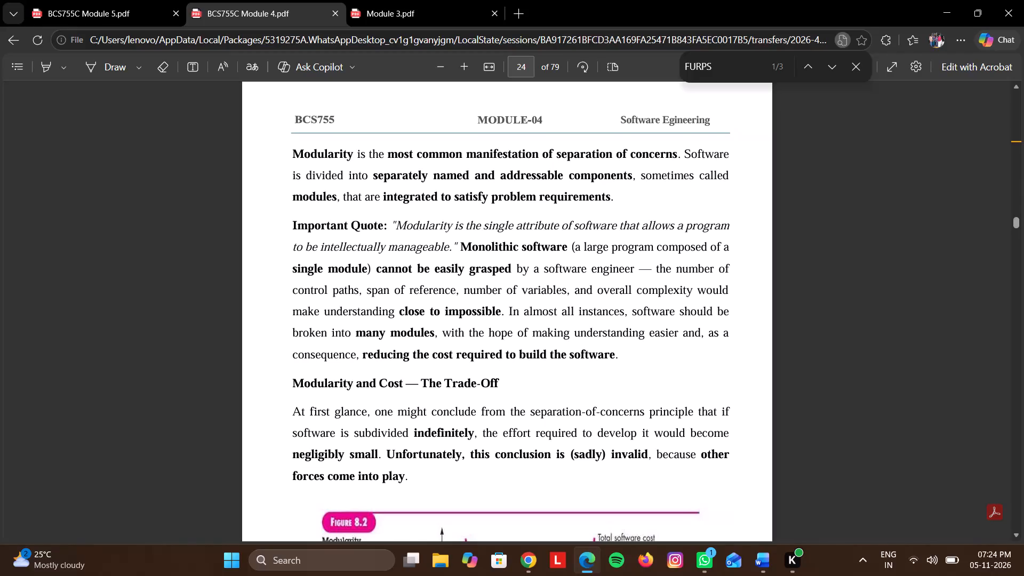
Read the Modularity section of the Module 4 PDF, including the Figure 8.2 cost curve, and on through Information Hiding.
scroll(415, 254, down, 3)
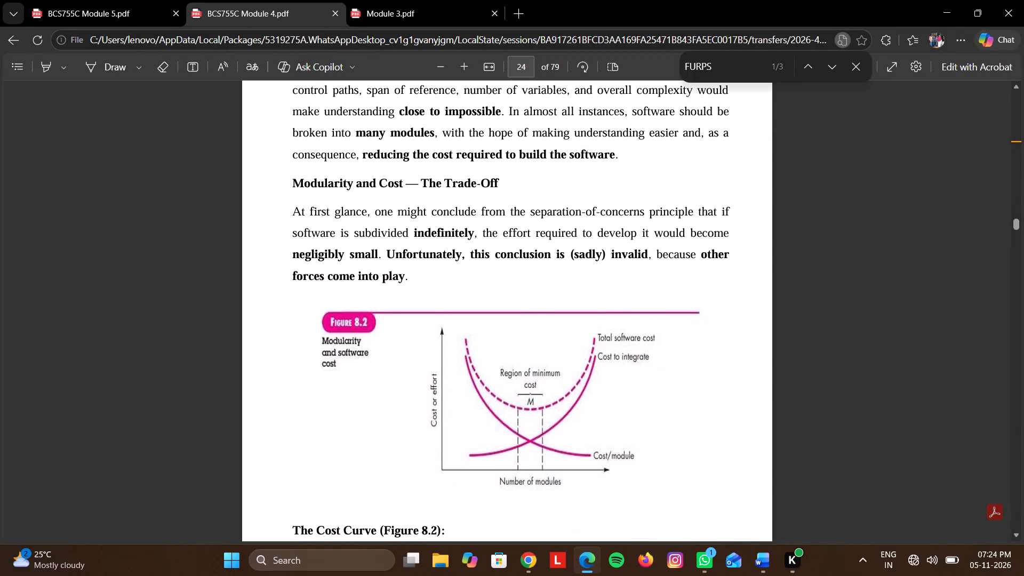
scroll(385, 241, down, 1)
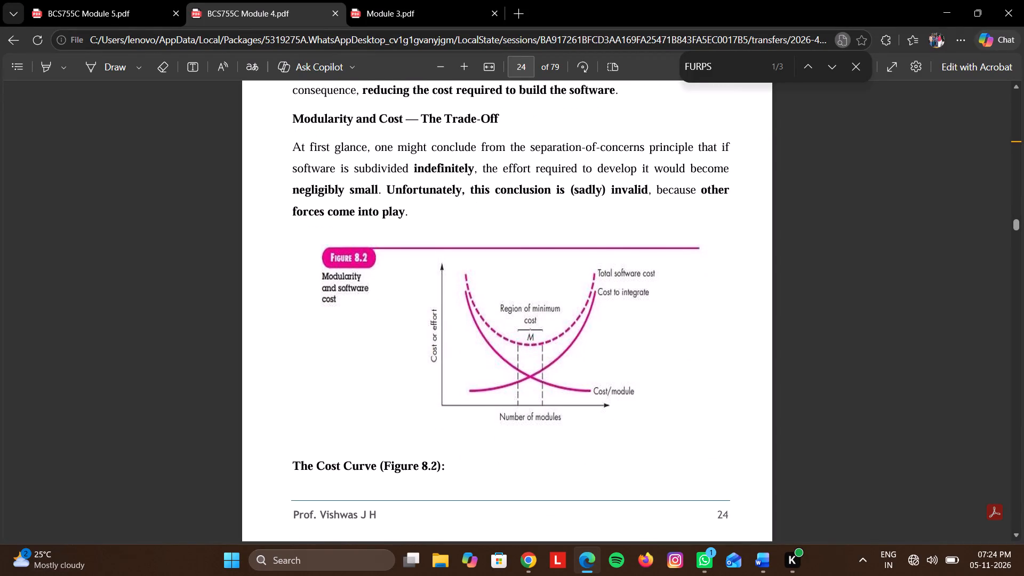
scroll(390, 258, down, 4)
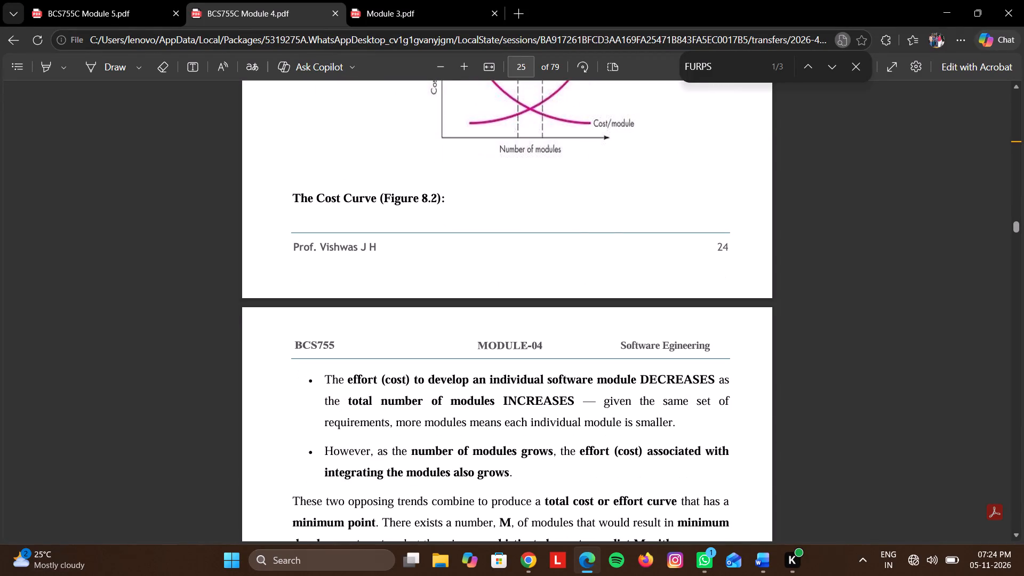
scroll(394, 264, down, 7)
scroll(394, 264, up, 5)
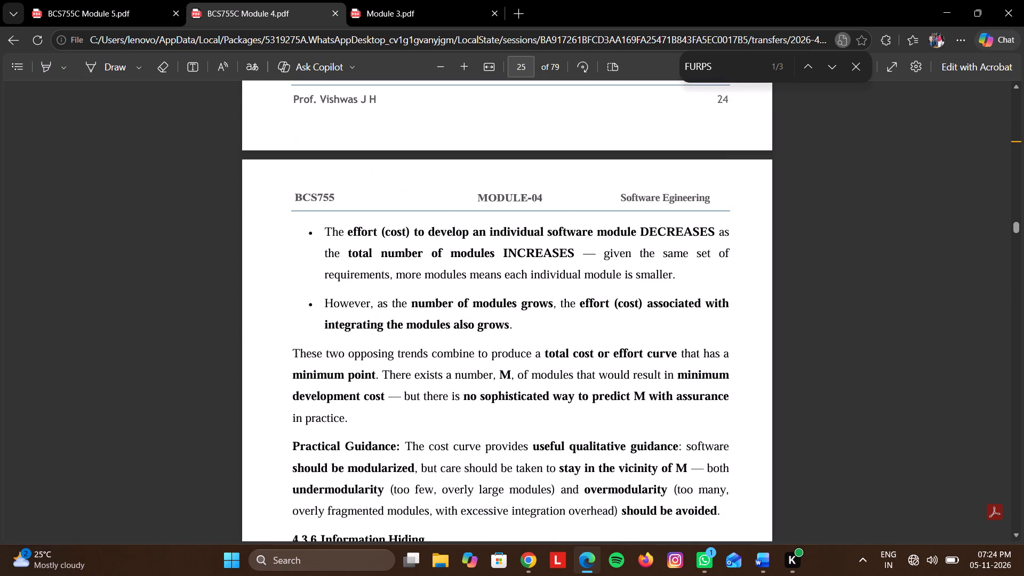
scroll(394, 264, up, 4)
scroll(394, 265, down, 1)
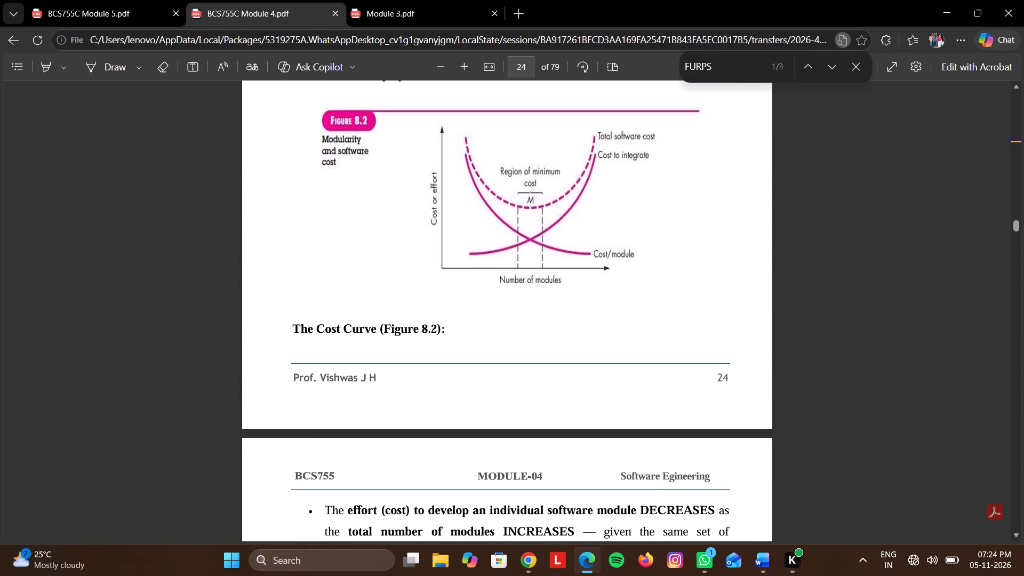
scroll(394, 265, down, 1)
scroll(394, 265, up, 2)
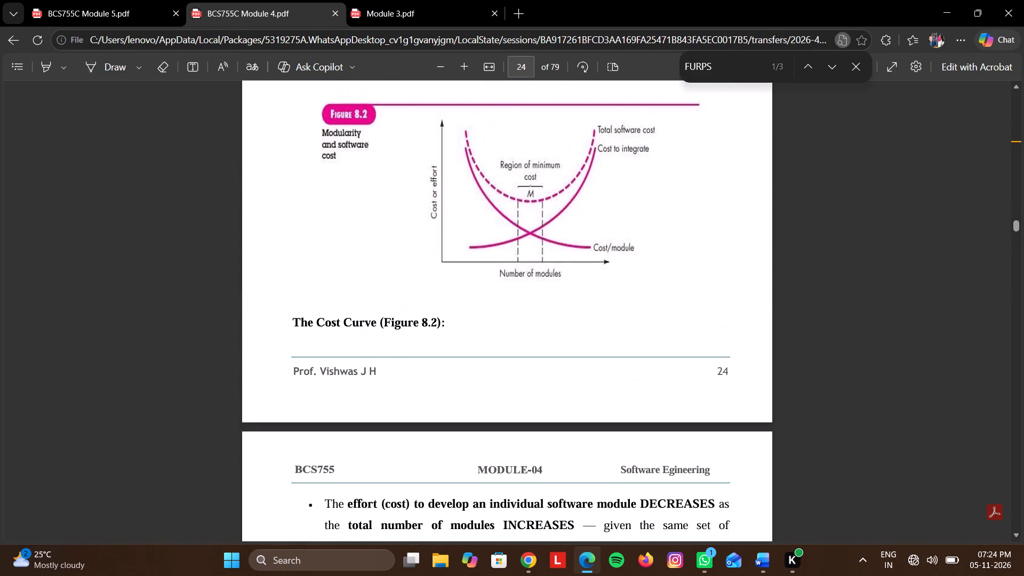
scroll(391, 265, down, 8)
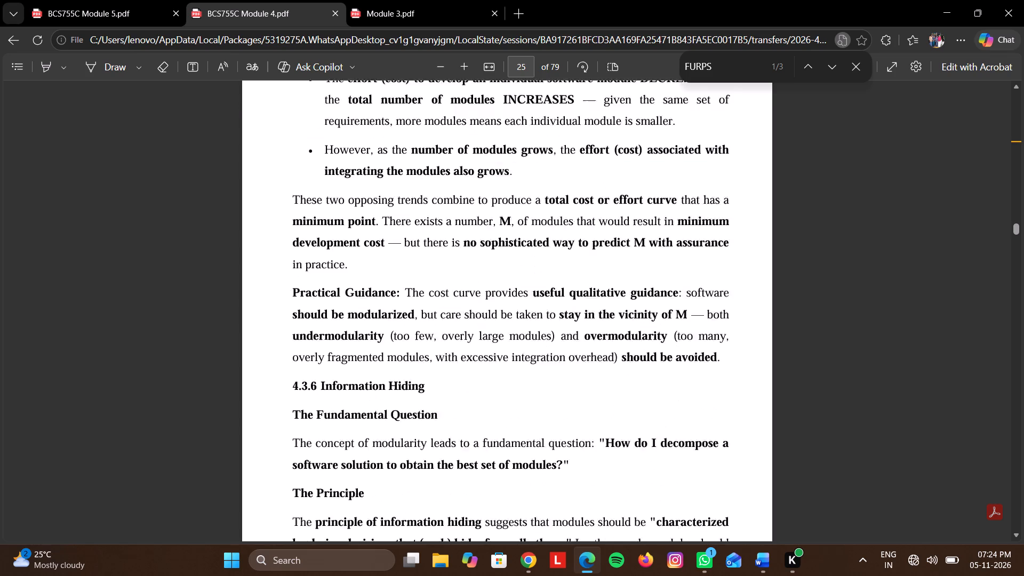
scroll(390, 266, up, 4)
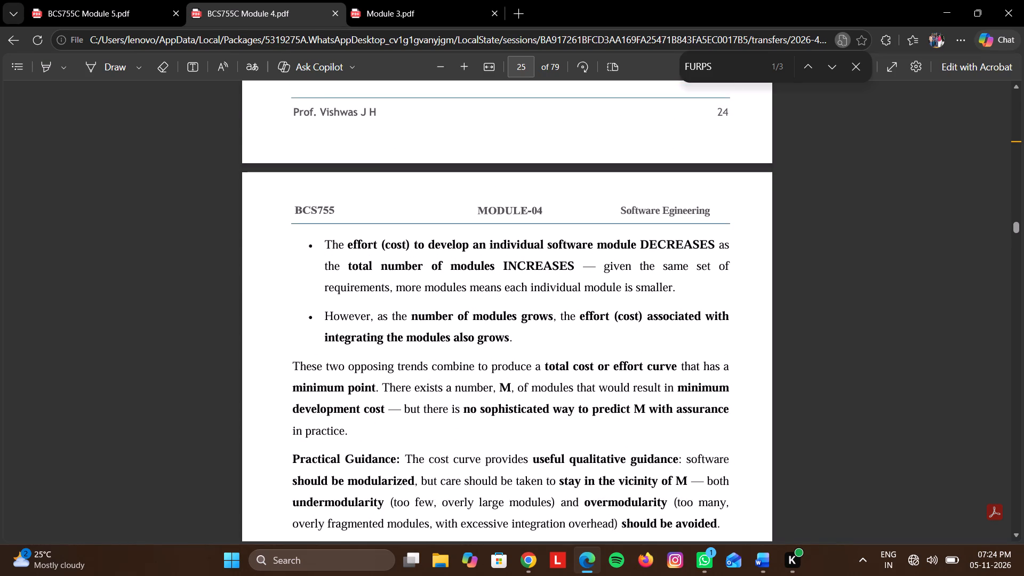
scroll(390, 266, up, 3)
scroll(390, 266, down, 7)
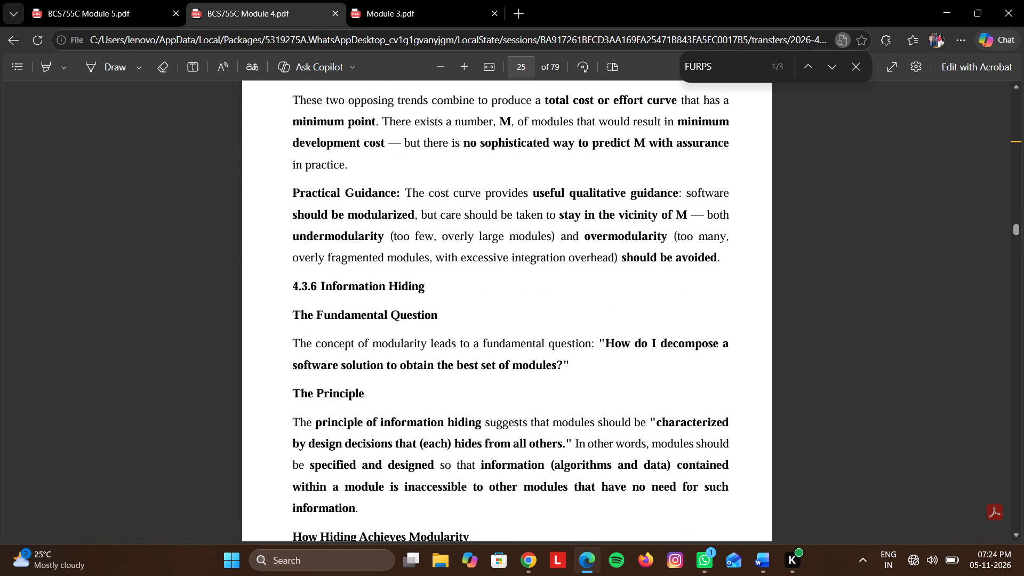
scroll(390, 266, up, 1)
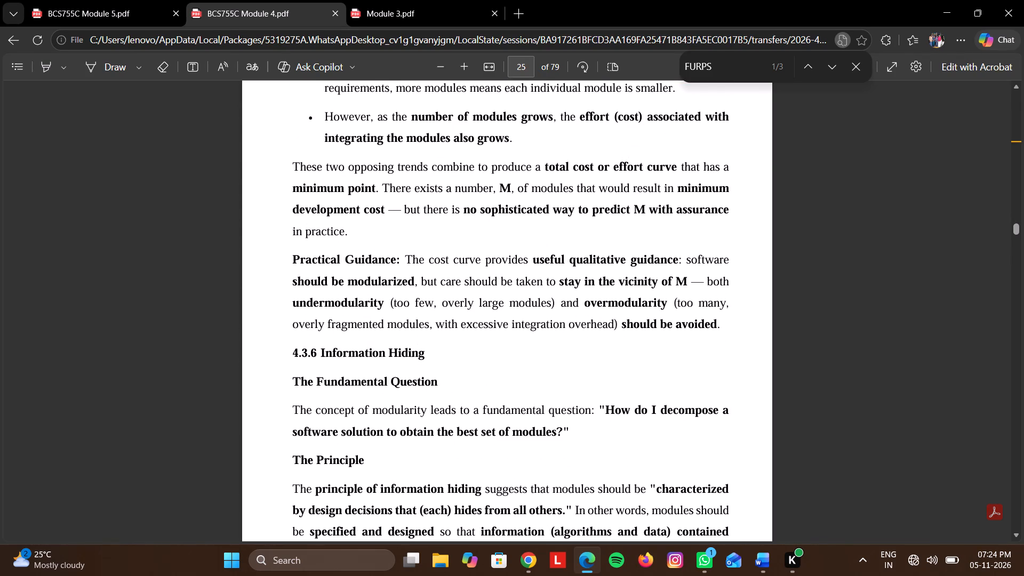
scroll(389, 266, down, 3)
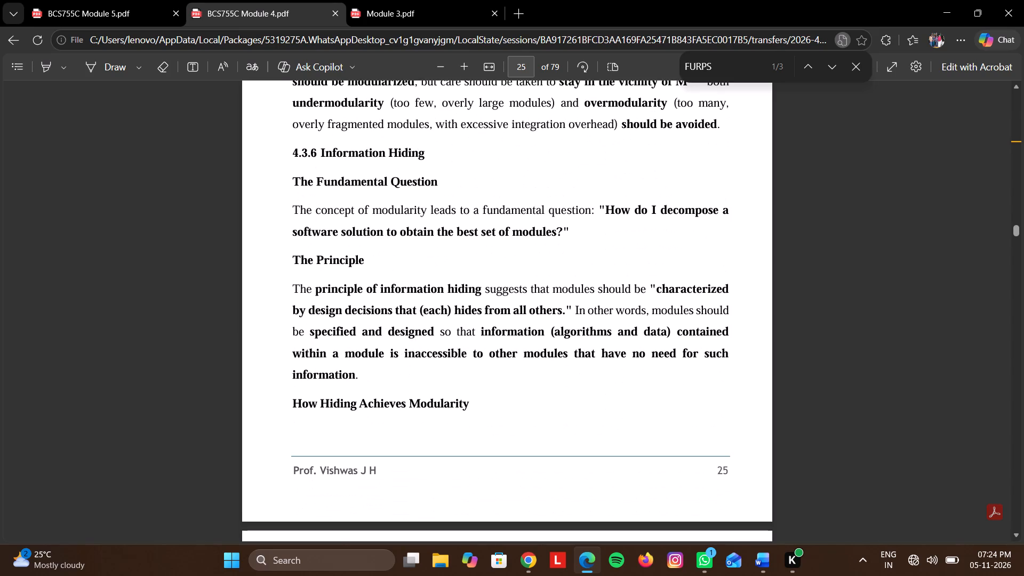
scroll(389, 266, down, 2)
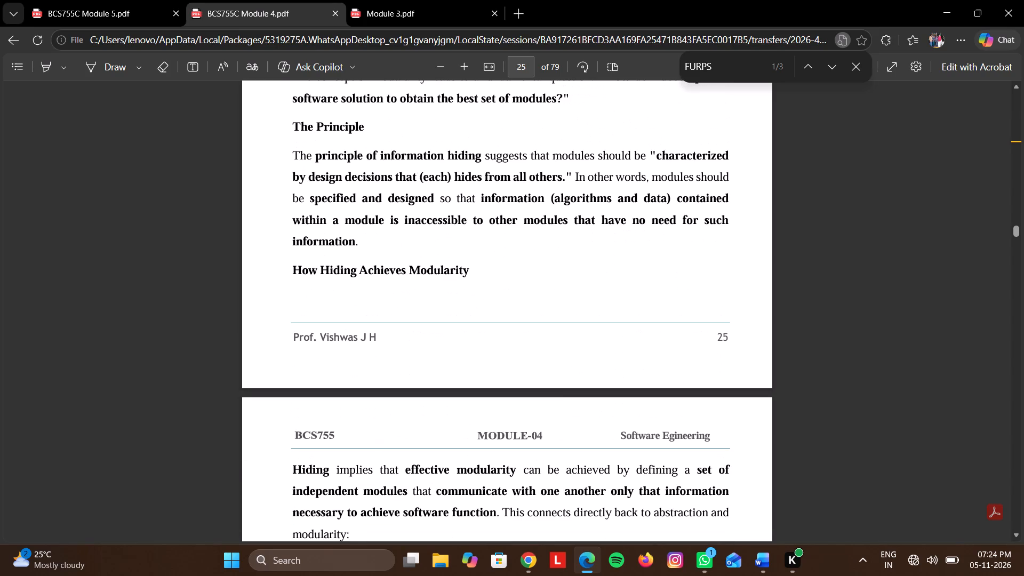
scroll(388, 266, down, 6)
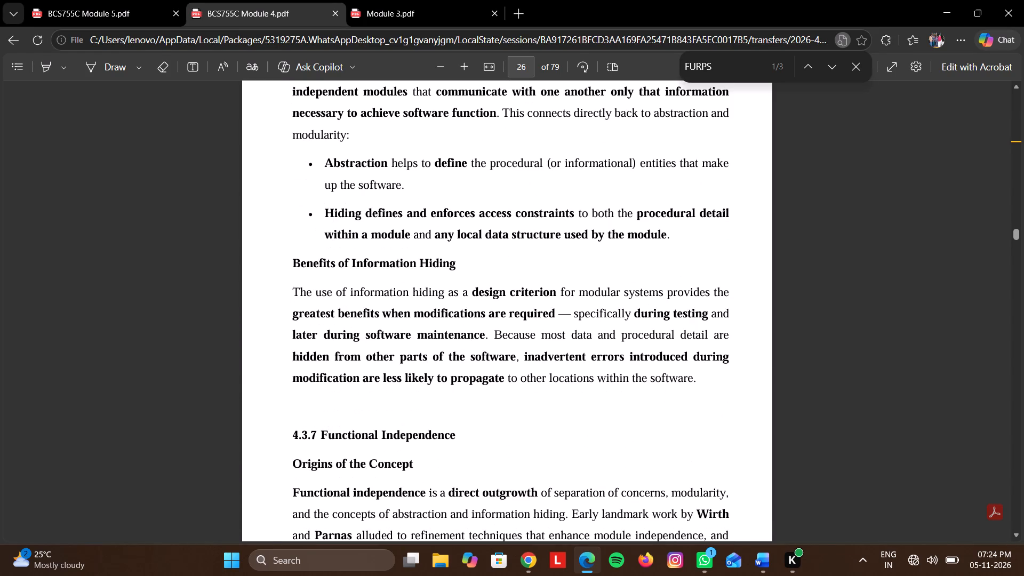
Go back over sections 4.3.5 Modularity and 4.3.6 Information Hiding to determine which passage answers question 4.
scroll(386, 266, up, 12)
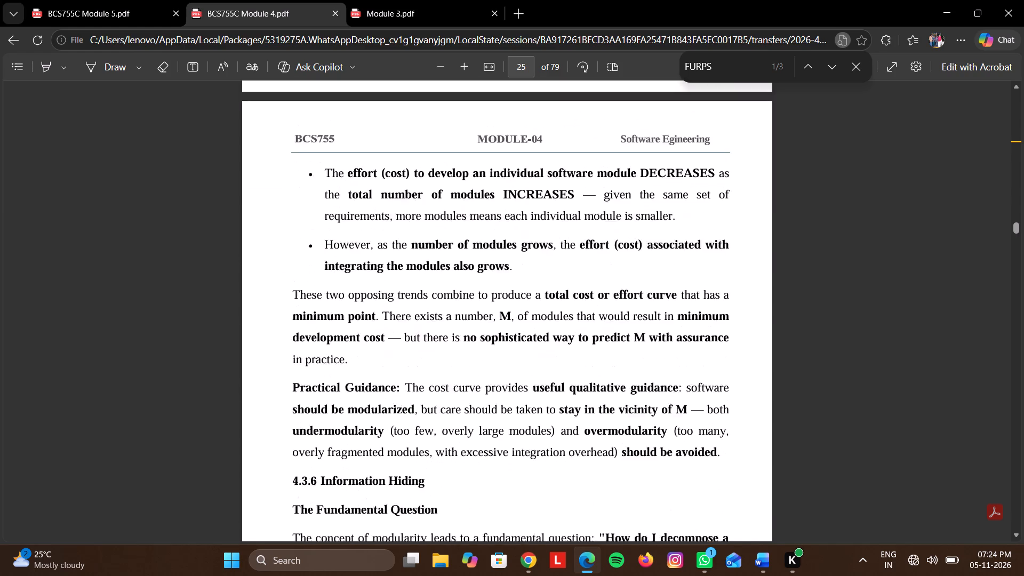
scroll(386, 266, up, 18)
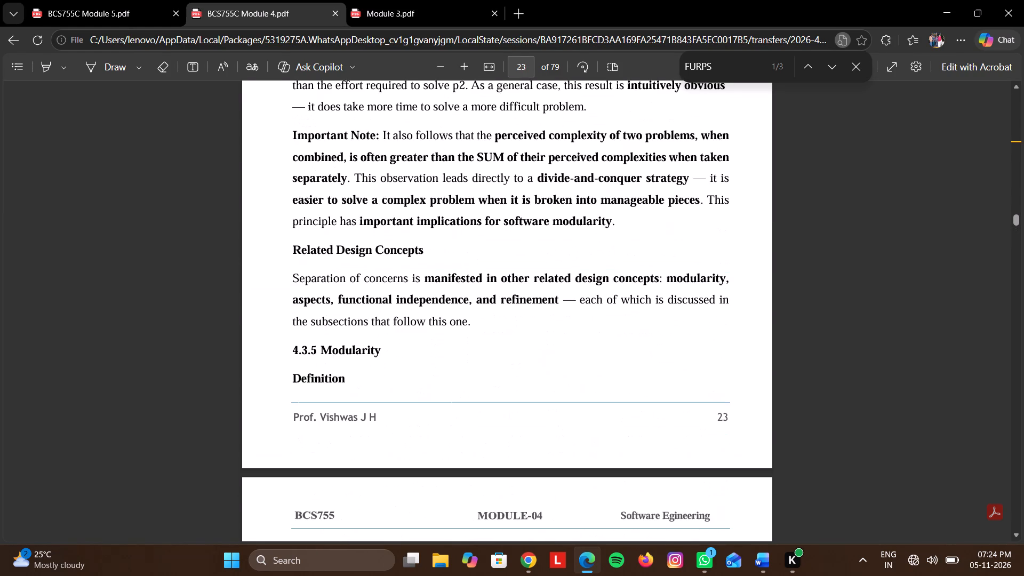
scroll(380, 279, down, 8)
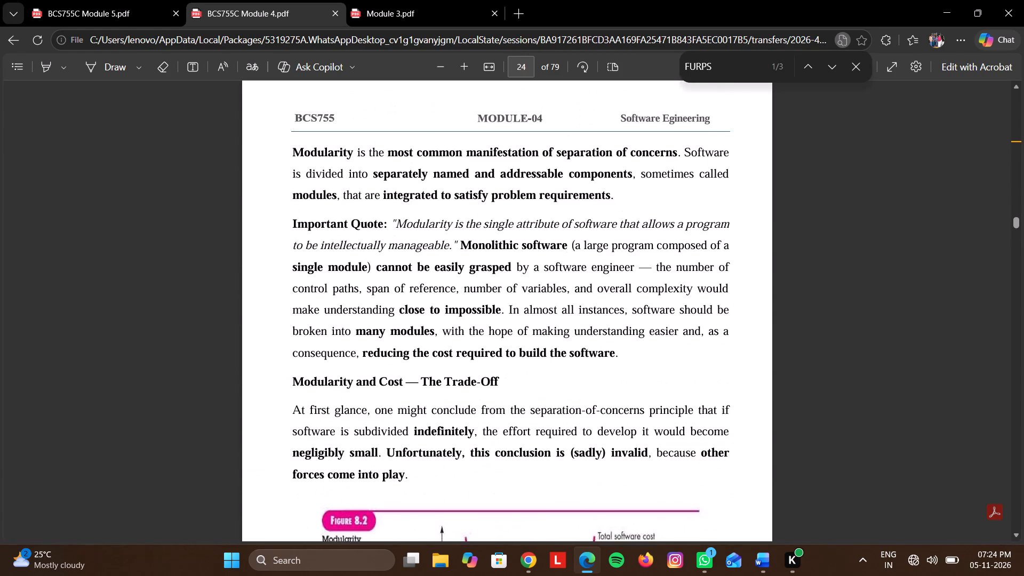
scroll(363, 314, down, 11)
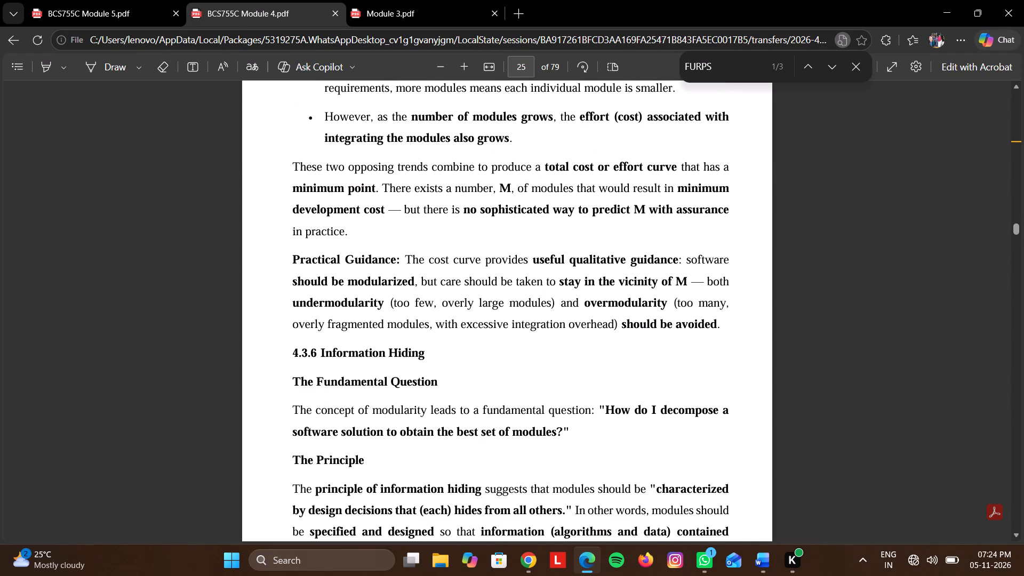
scroll(477, 282, up, 2)
scroll(478, 281, down, 8)
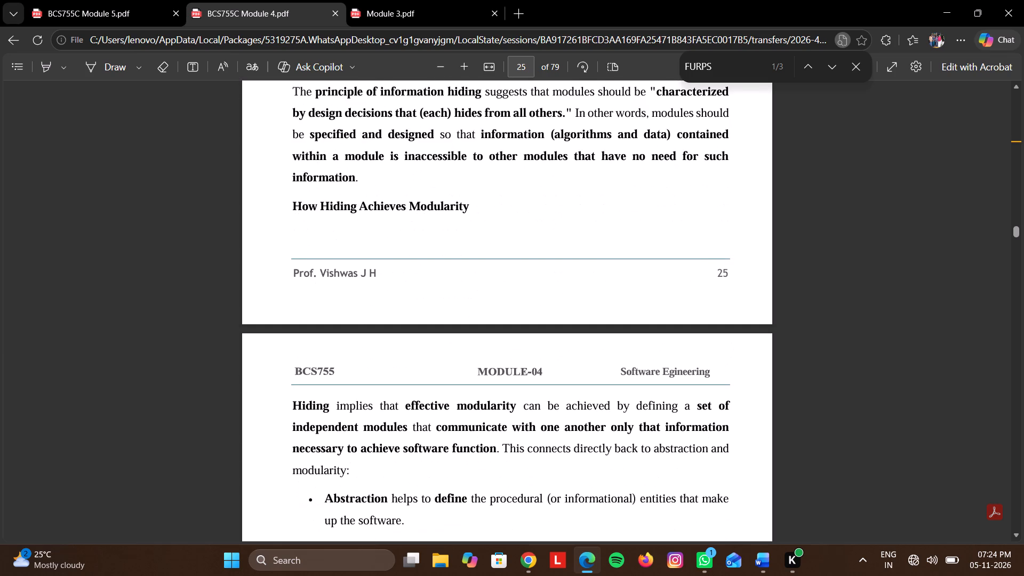
scroll(493, 263, down, 3)
scroll(493, 263, up, 14)
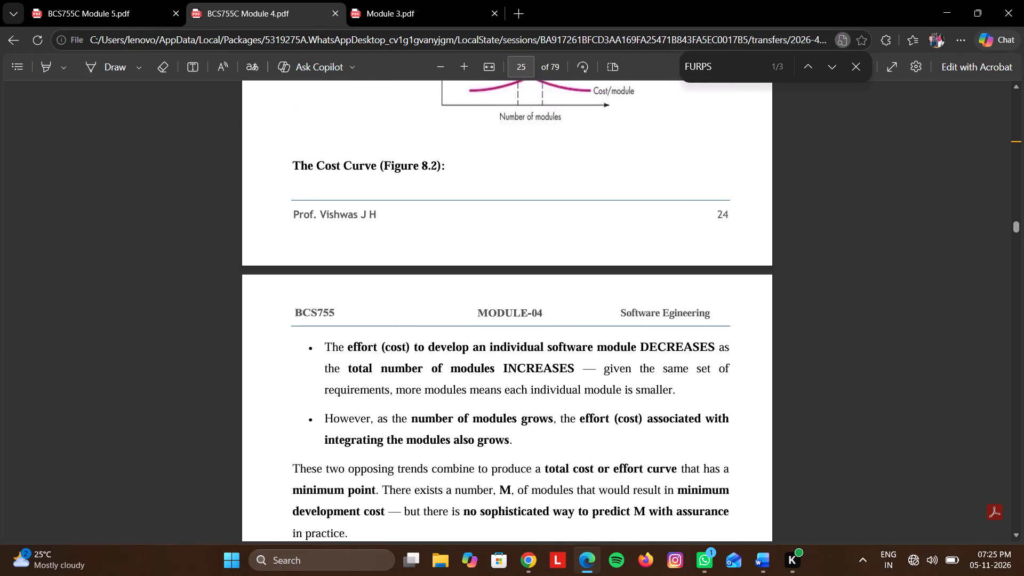
scroll(490, 263, up, 17)
Copy the section 4.3.5 Modularity text, from its definition on page 24 through the Practical Guidance paragraph on page 25.
scroll(490, 263, down, 5)
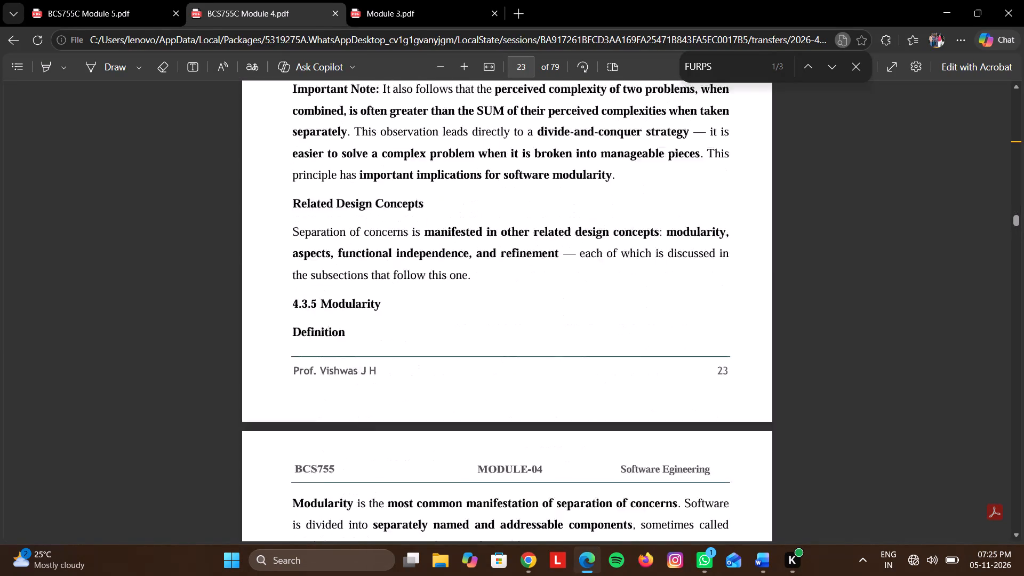
scroll(341, 290, down, 3)
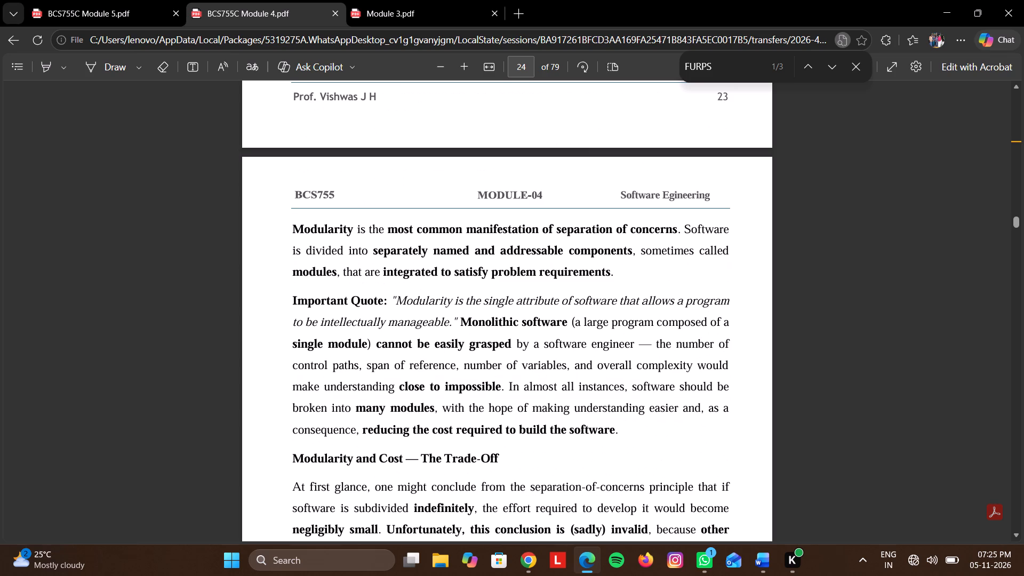
drag(292, 220, 422, 350)
scroll(422, 350, down, 3)
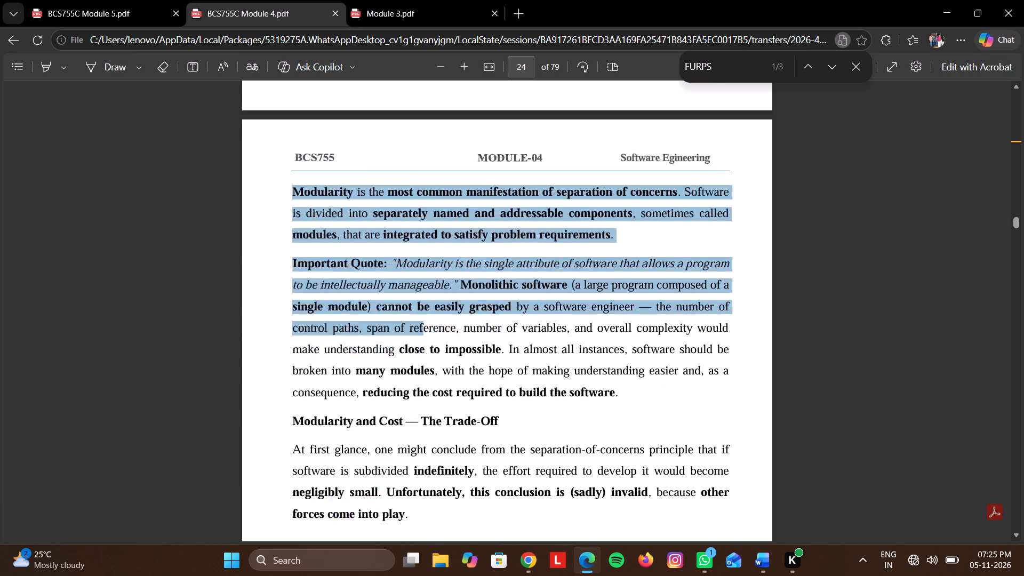
drag(422, 350, 431, 351)
scroll(431, 351, down, 4)
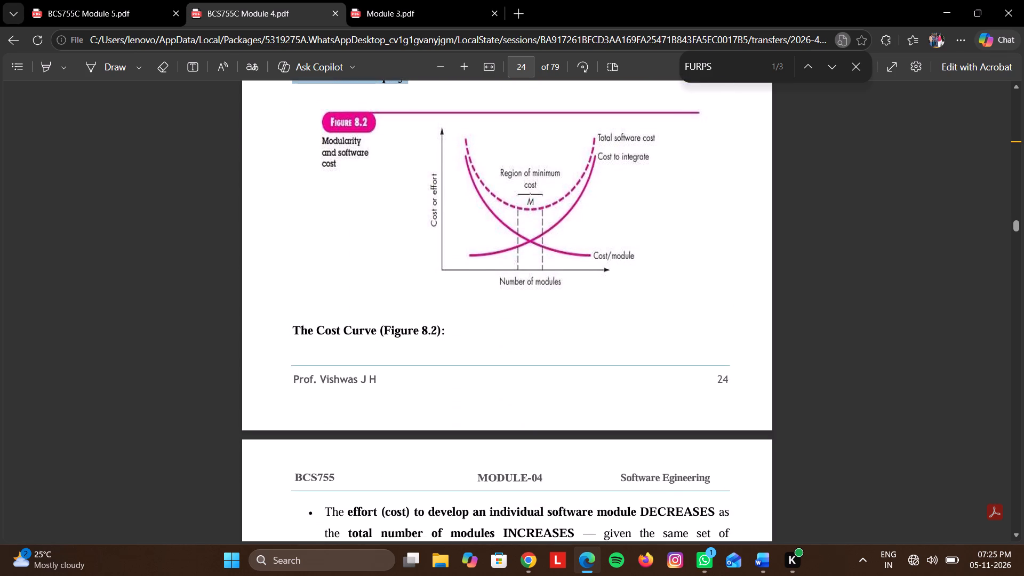
drag(431, 351, 433, 369)
scroll(431, 351, down, 5)
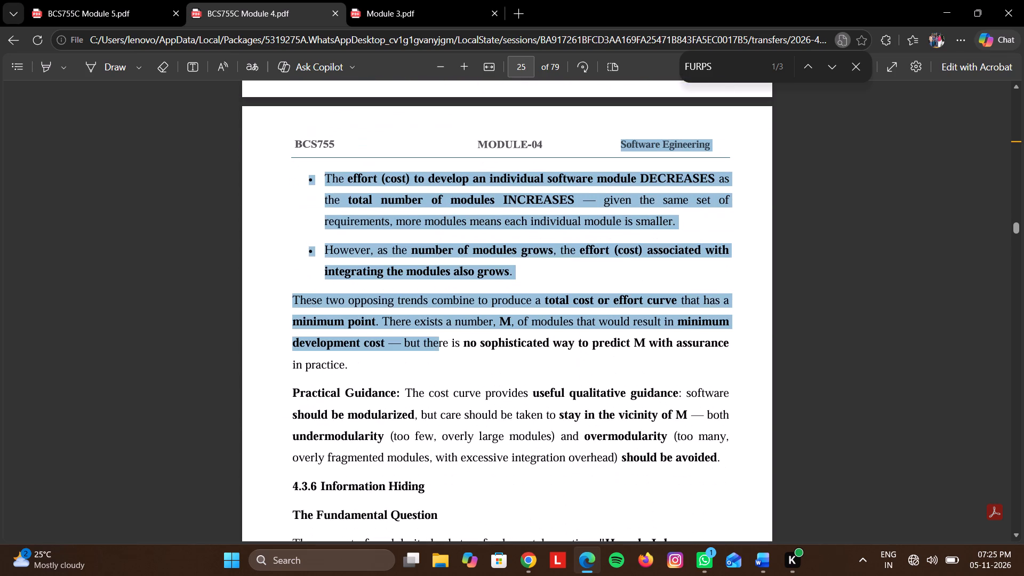
drag(433, 369, 721, 453)
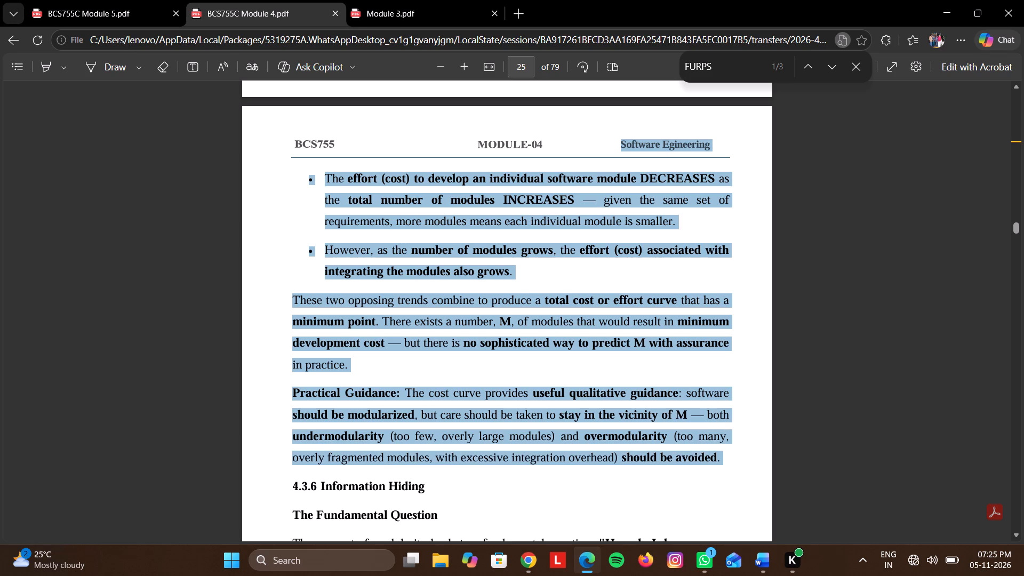
drag(721, 453, 724, 454)
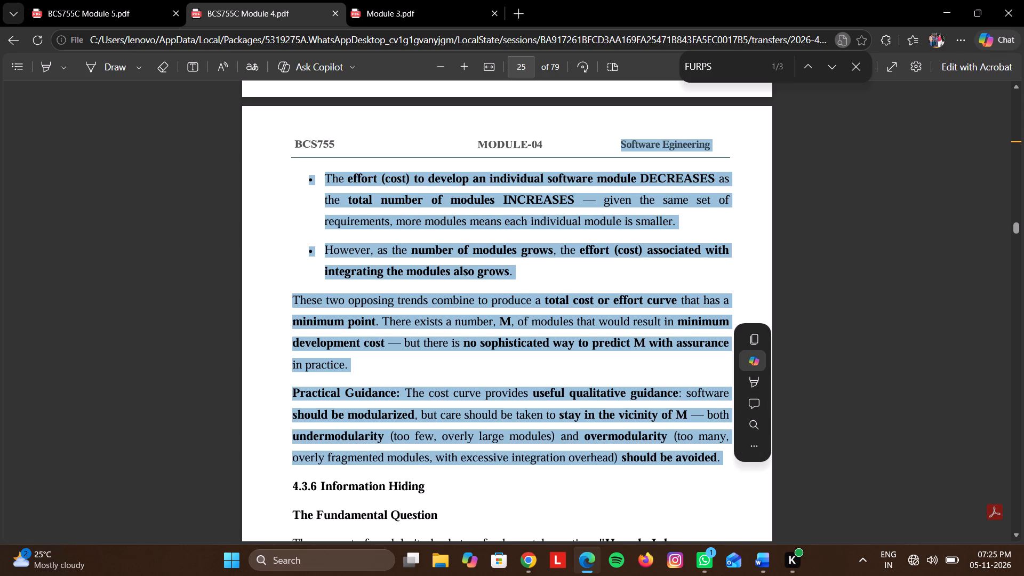
click(764, 348)
Switch to the Word document and paste the copied modularity text under the question 4 heading.
key(alt+Tab)
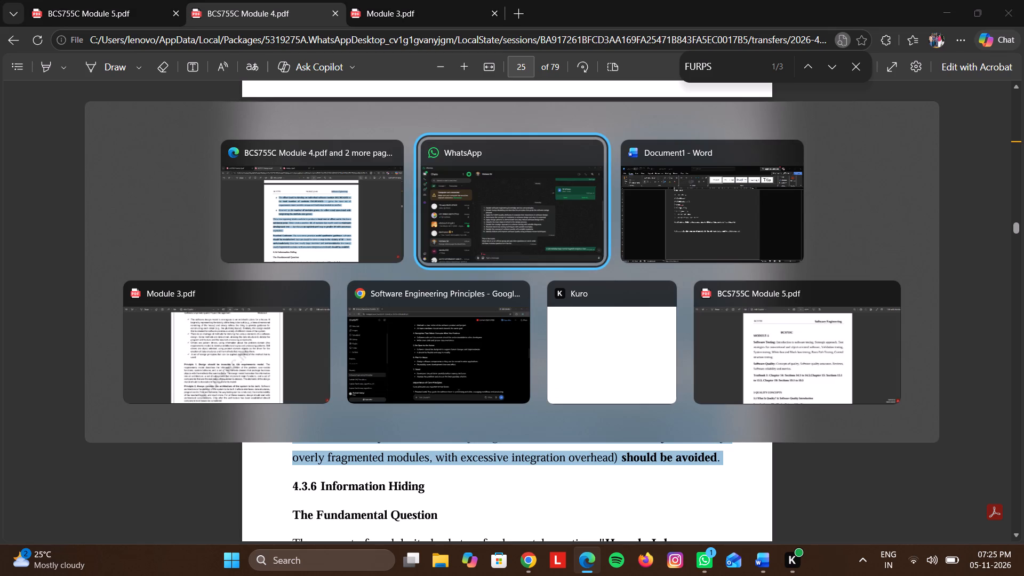
key(alt+Tab)
key(ctrl+v)
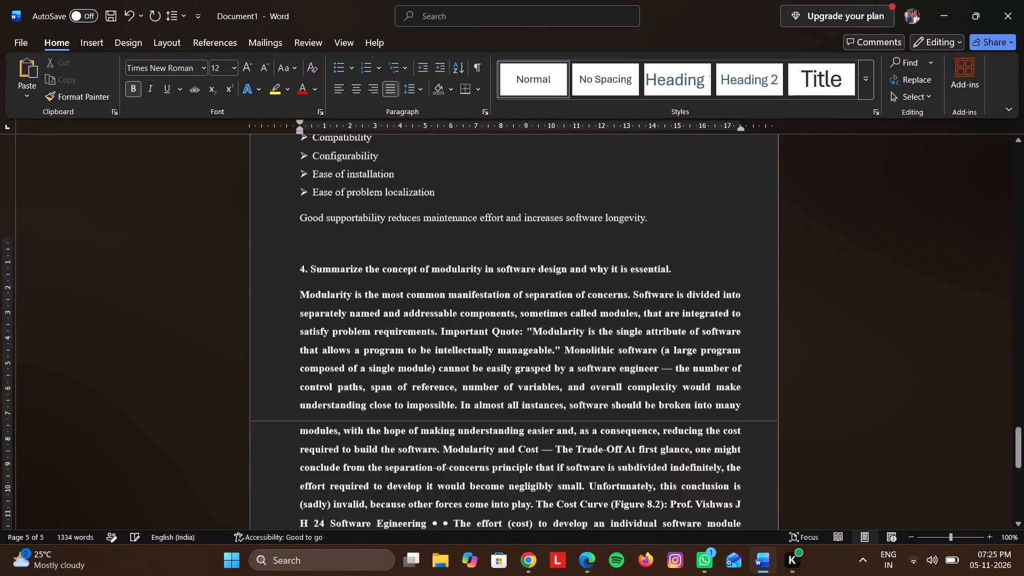
Remove the bold formatting from the whole pasted modularity answer, leaving the question 4 heading bold.
scroll(534, 350, up, 4)
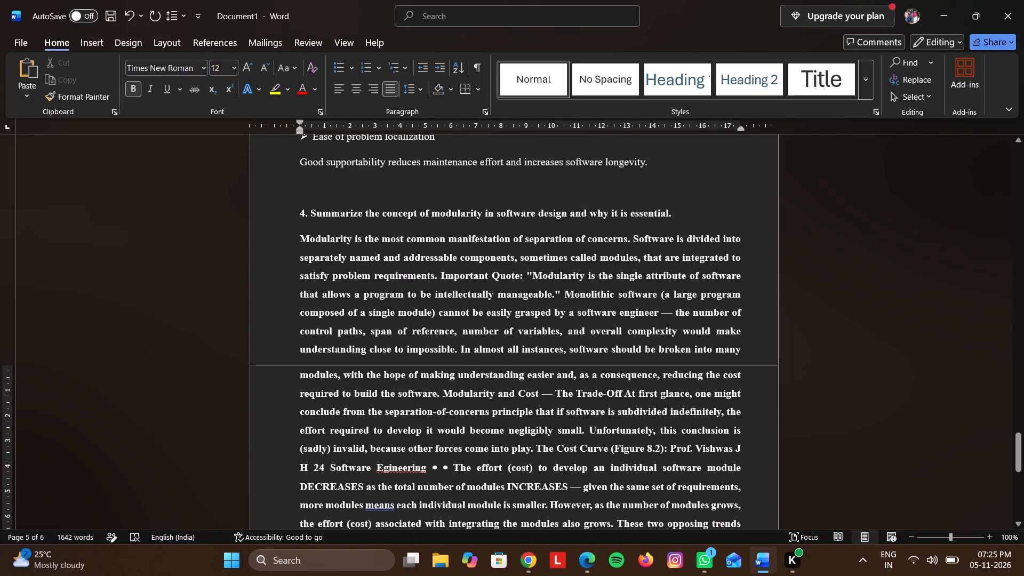
drag(301, 235, 386, 346)
scroll(382, 346, down, 4)
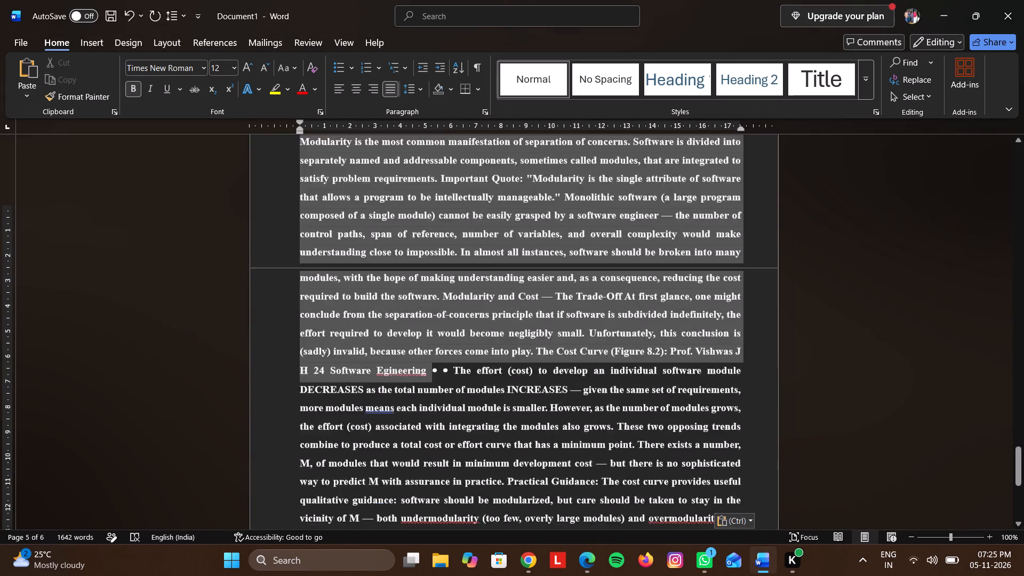
scroll(386, 346, down, 2)
drag(386, 346, 391, 346)
drag(393, 346, 669, 403)
scroll(489, 321, up, 5)
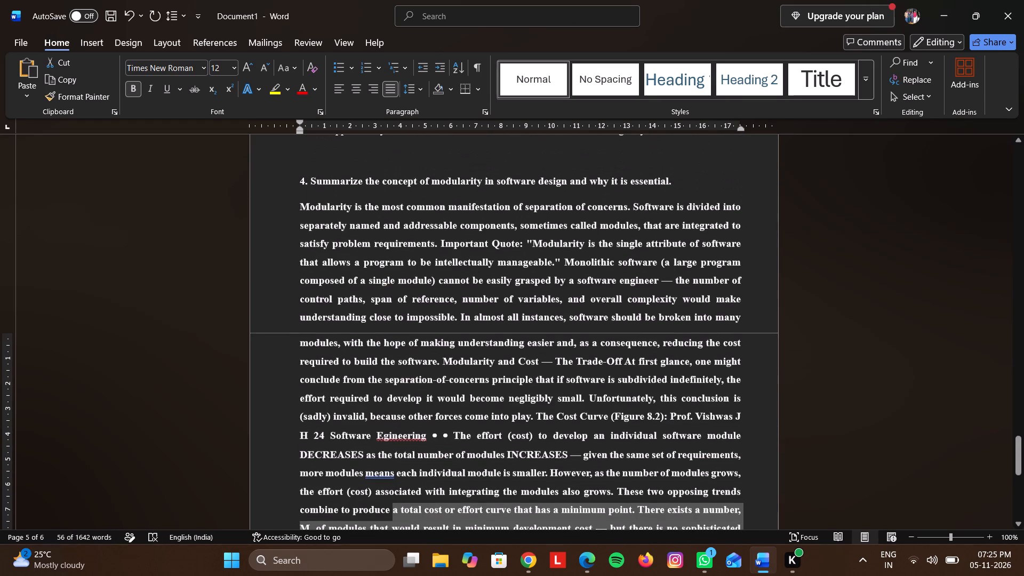
drag(300, 205, 499, 346)
scroll(399, 345, down, 5)
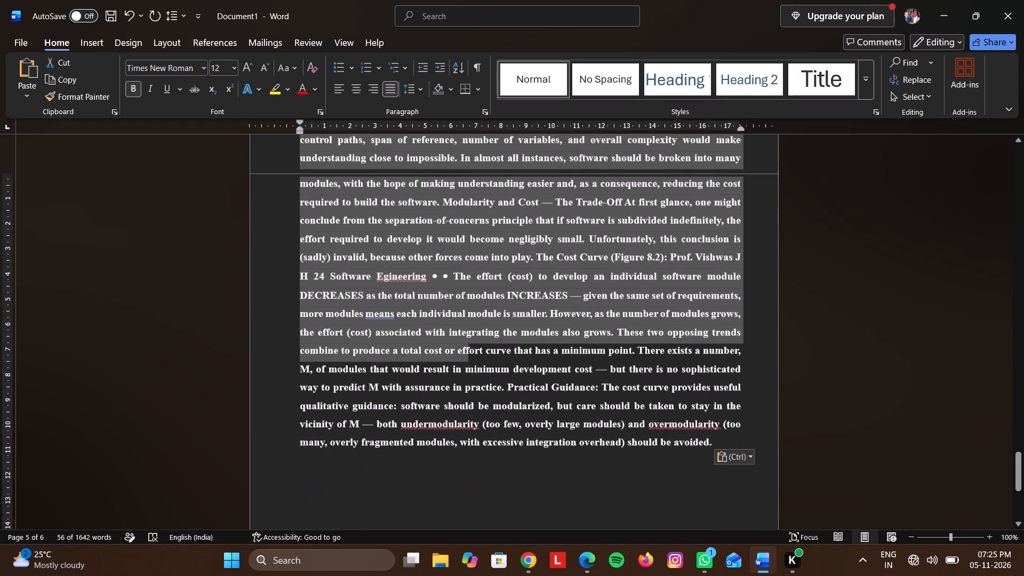
drag(499, 346, 717, 436)
click(730, 413)
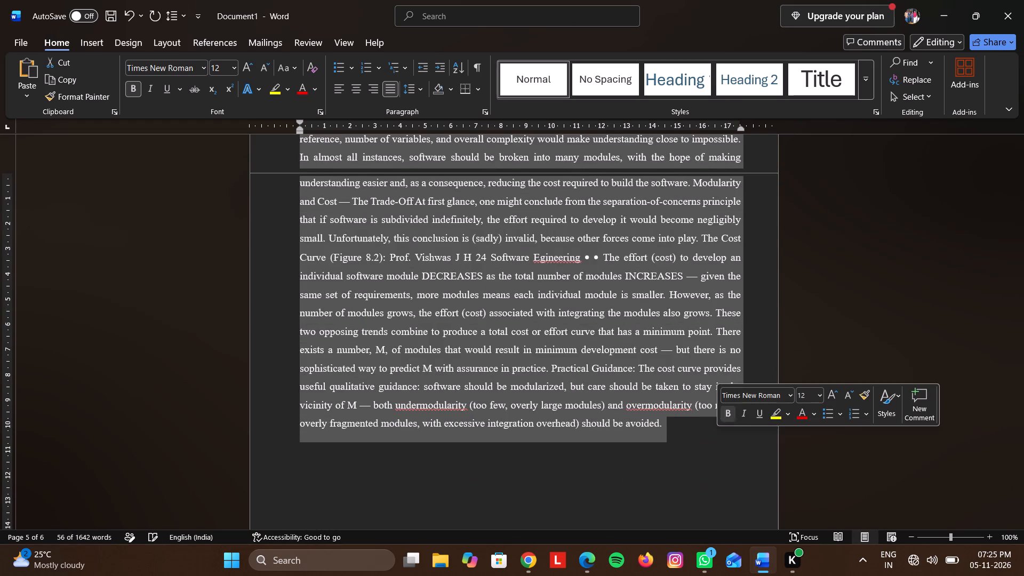
click(545, 412)
scroll(544, 411, up, 8)
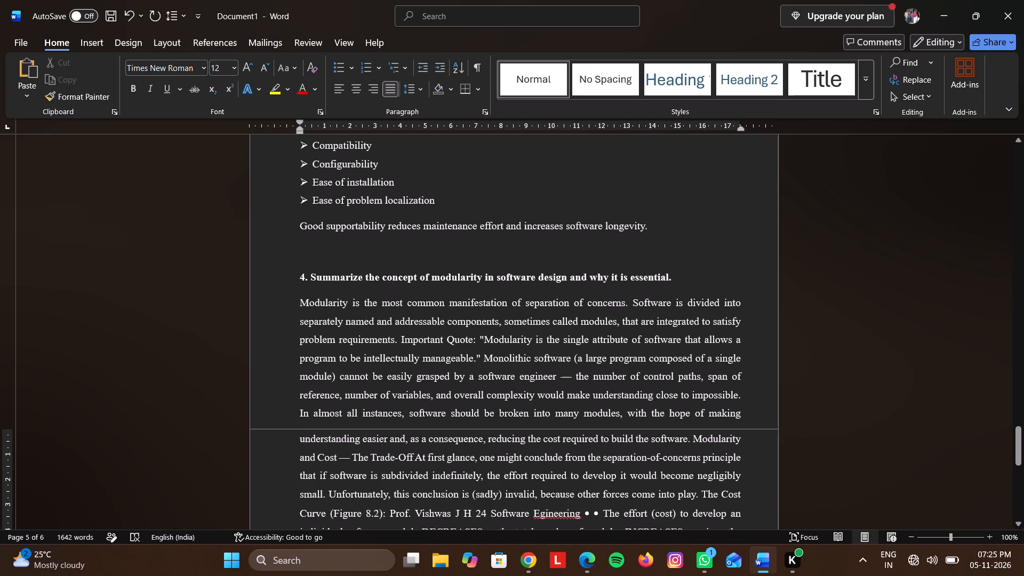
Check the paragraph layout in the Module 4 PDF and start a new paragraph at "Important Quote:" in the Word answer.
key(alt+Tab)
scroll(457, 372, up, 9)
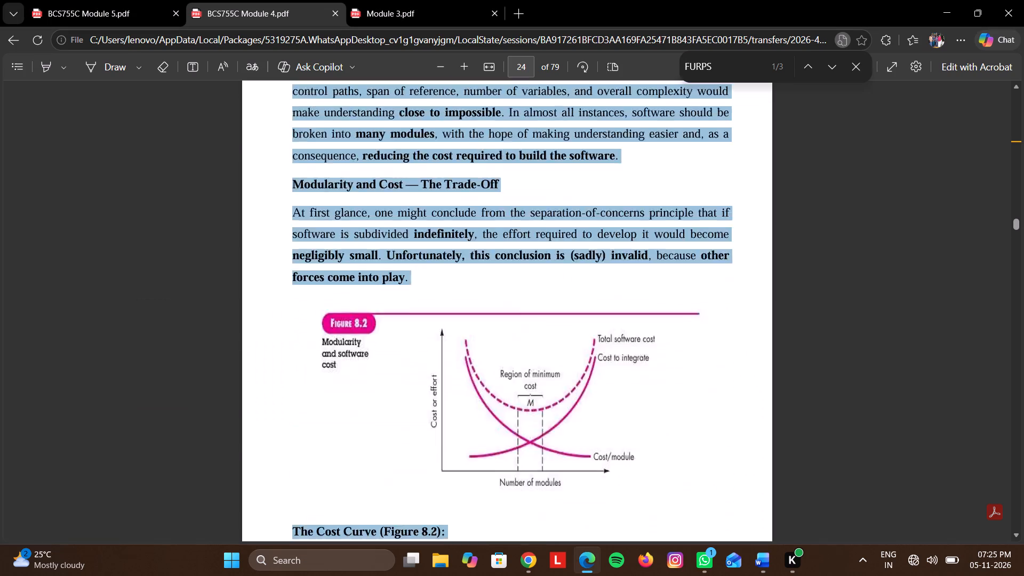
scroll(457, 372, up, 4)
scroll(457, 372, down, 2)
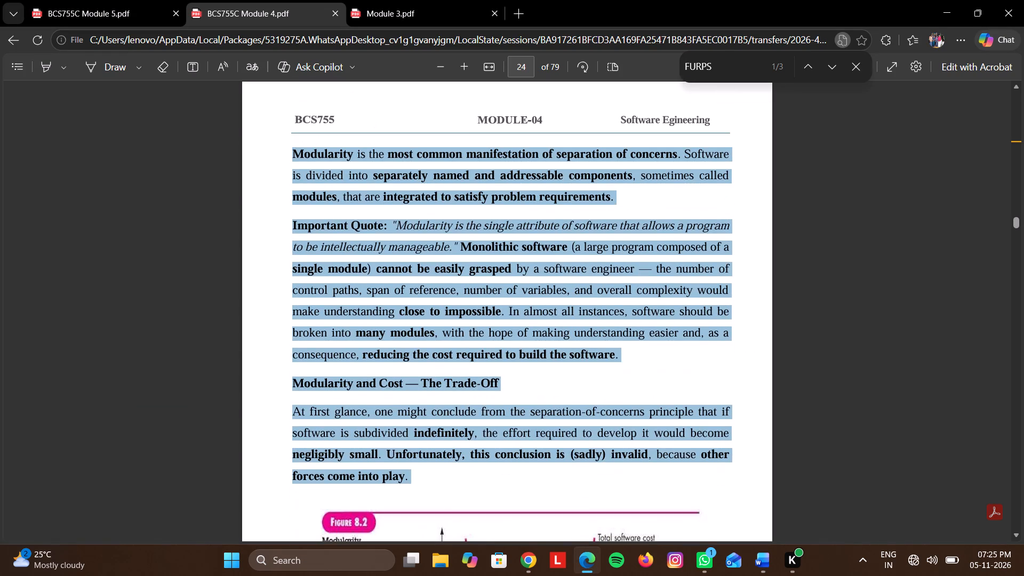
key(alt+Tab)
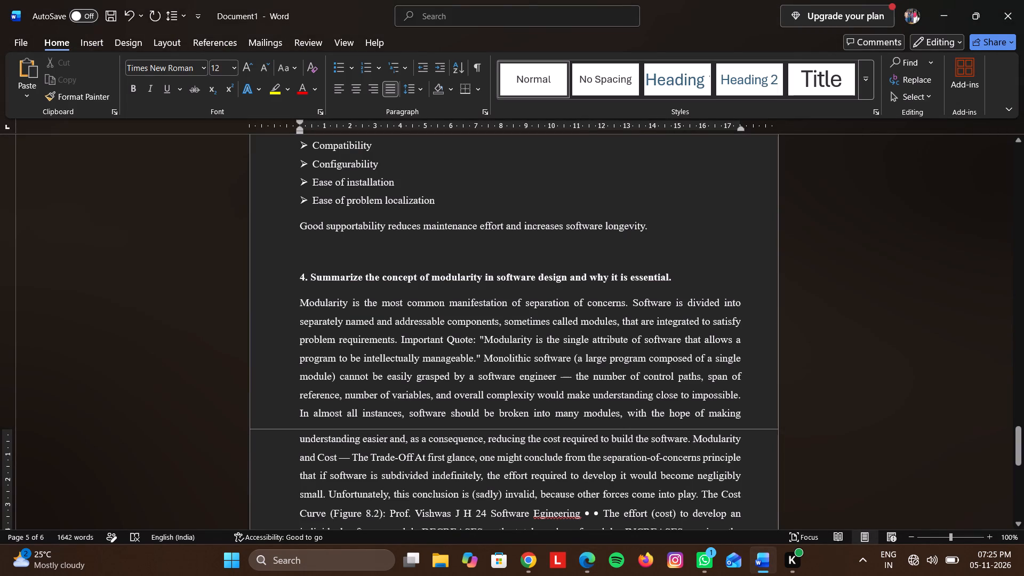
click(399, 340)
key(Right)
key(Return)
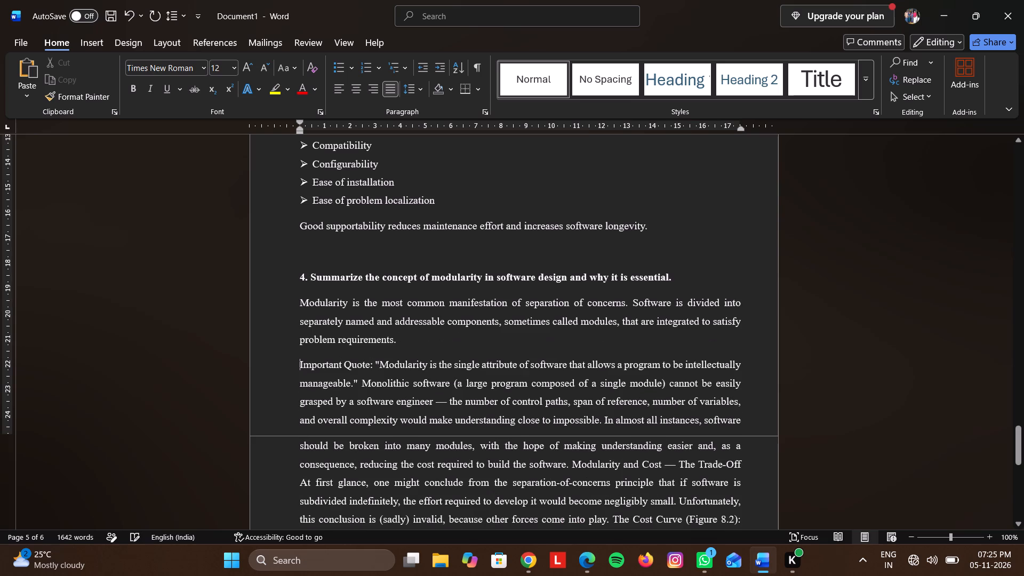
Put "Modularity and Cost — The Trade-Off" on its own line, with "At first glance" starting a new paragraph below it.
key(alt+Tab)
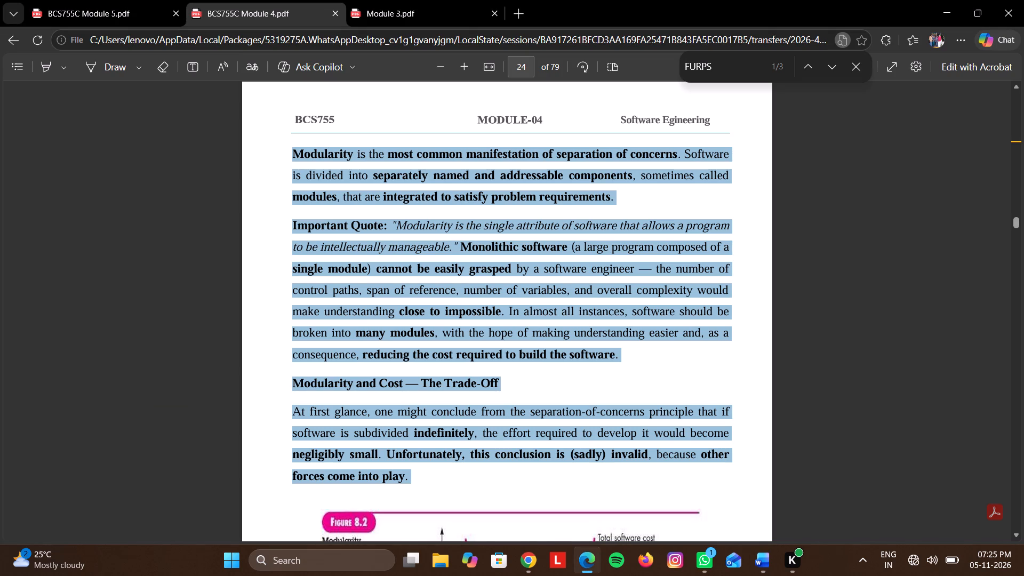
key(alt+Tab)
scroll(438, 356, down, 2)
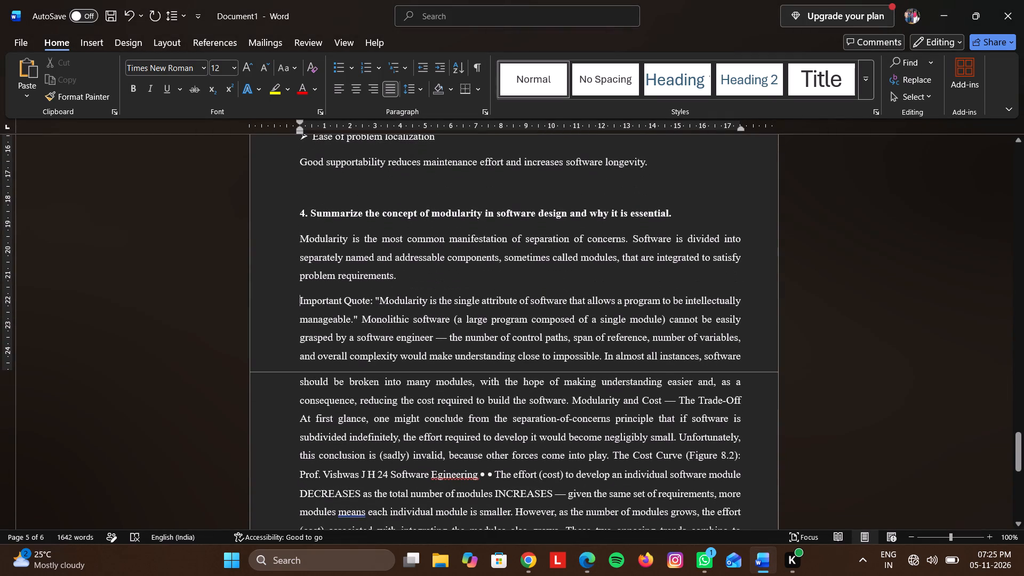
scroll(463, 339, down, 2)
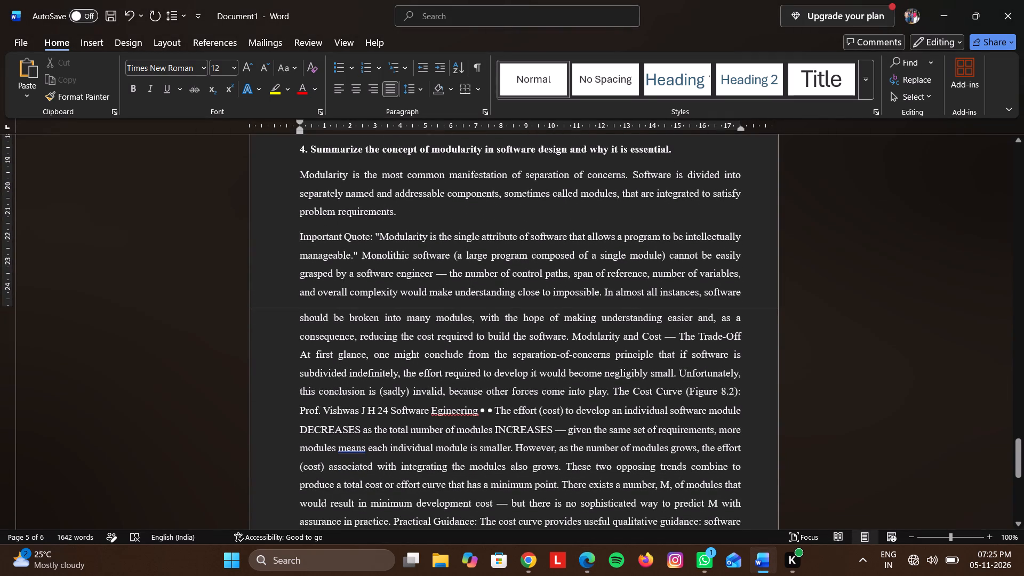
click(572, 337)
key(Return)
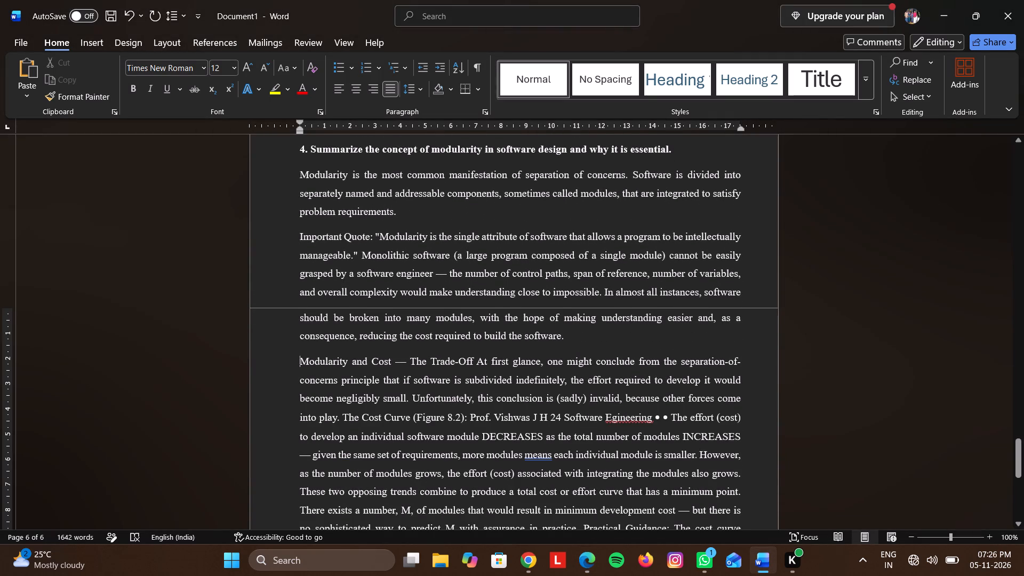
click(478, 359)
key(Left)
key(Return)
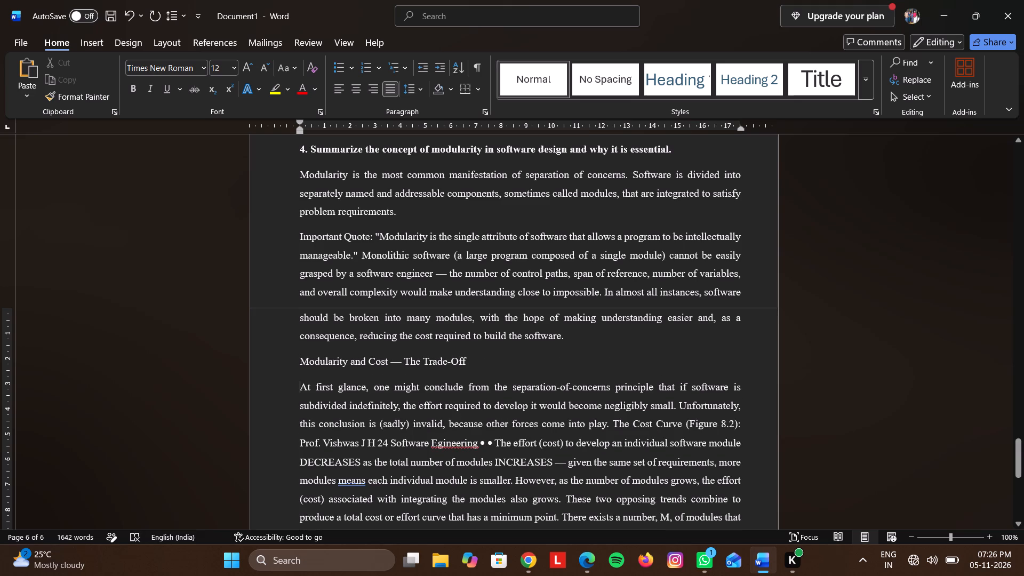
Make the "Modularity and Cost — The Trade-Off" subheading bold.
drag(304, 364, 345, 359)
key(alt+Tab)
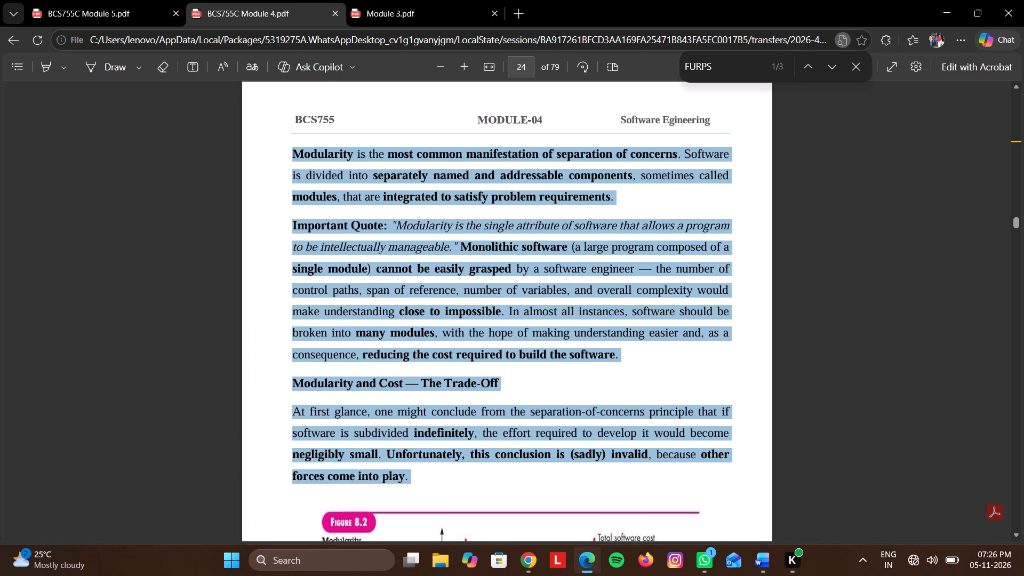
key(alt+Tab)
click(308, 367)
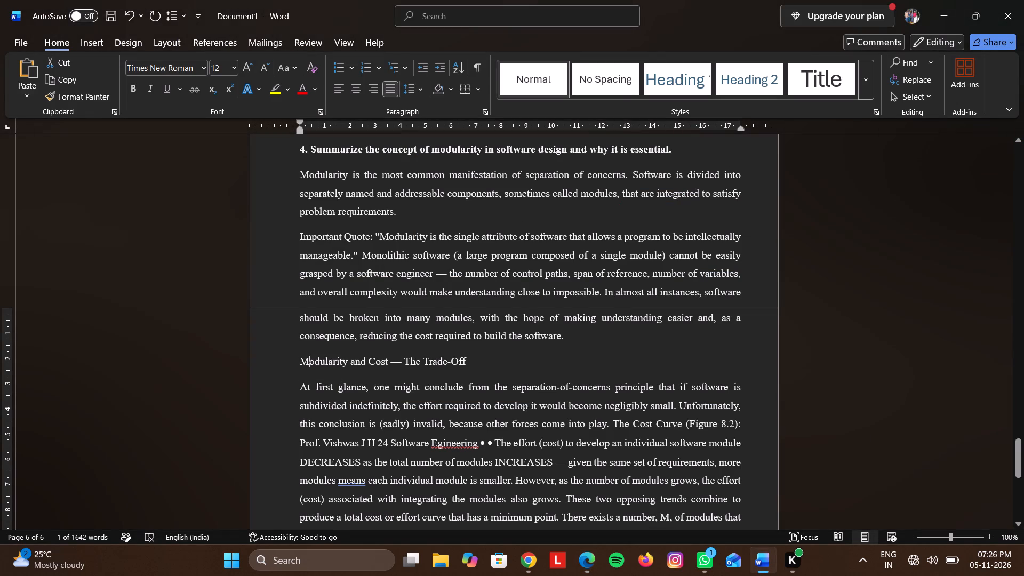
drag(300, 361, 502, 366)
click(510, 347)
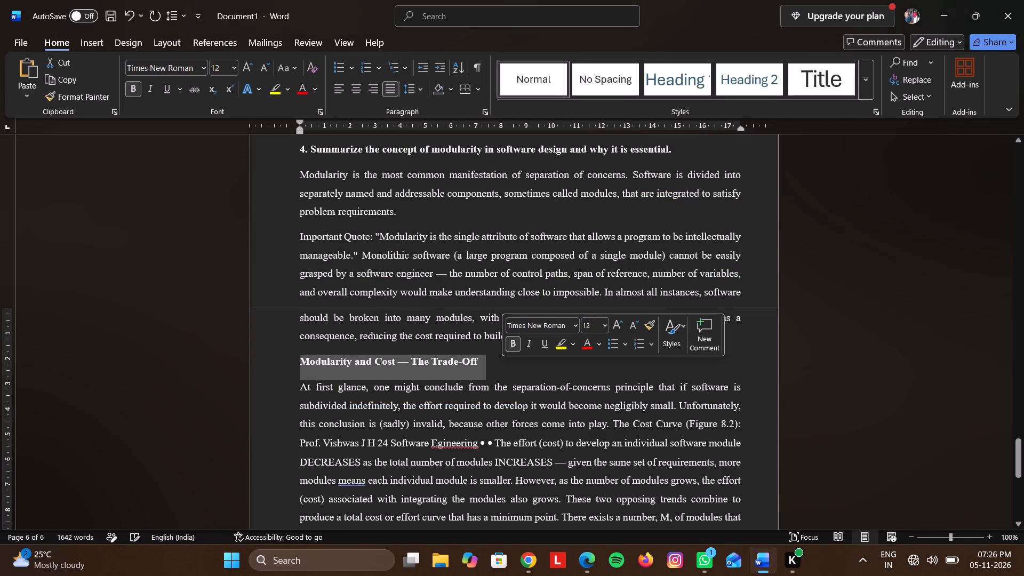
click(495, 387)
Delete "The Cost Curve (Figure 8.2):" and the stray page footer, header and bullet characters before "The effort (cost)".
scroll(495, 388, down, 2)
scroll(495, 389, up, 6)
scroll(495, 389, down, 4)
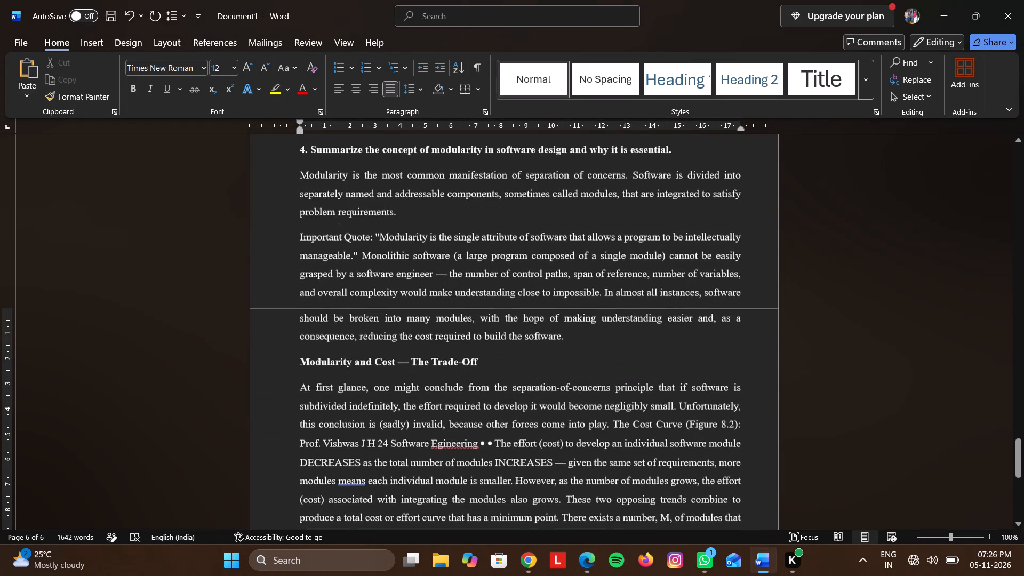
scroll(495, 389, down, 4)
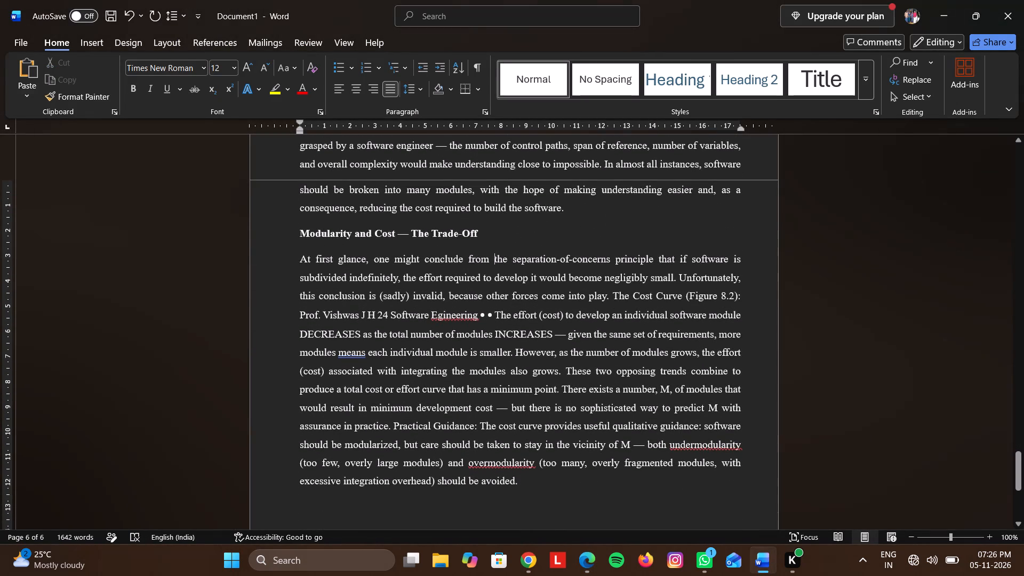
key(alt+Tab)
scroll(491, 389, down, 2)
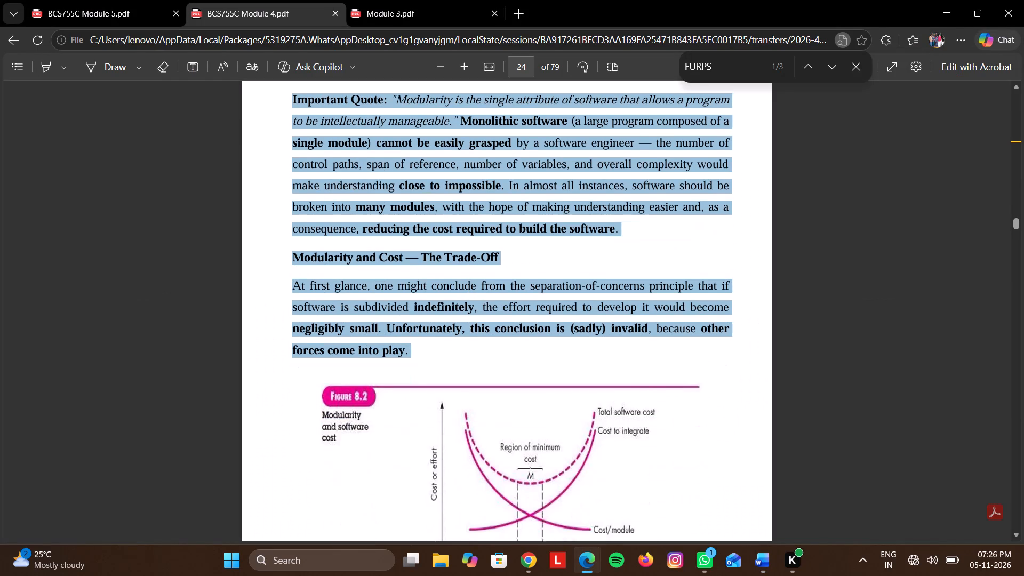
key(alt+Tab)
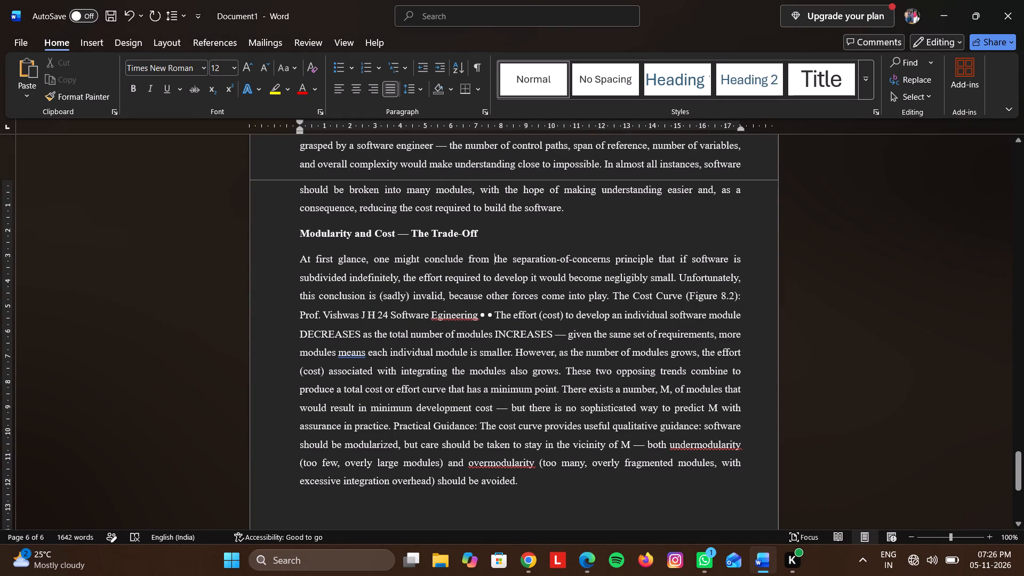
drag(614, 295, 500, 324)
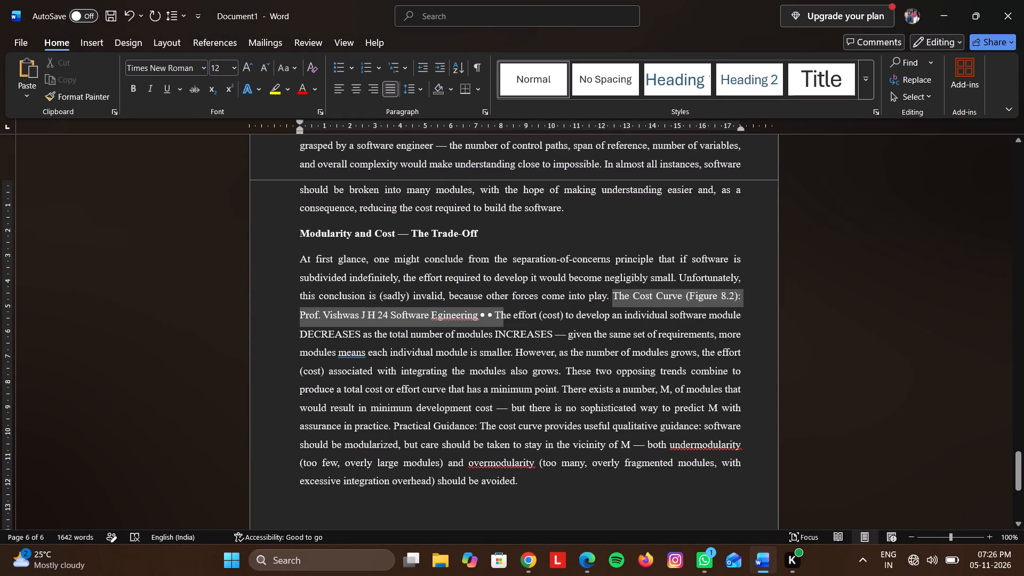
drag(500, 324, 495, 324)
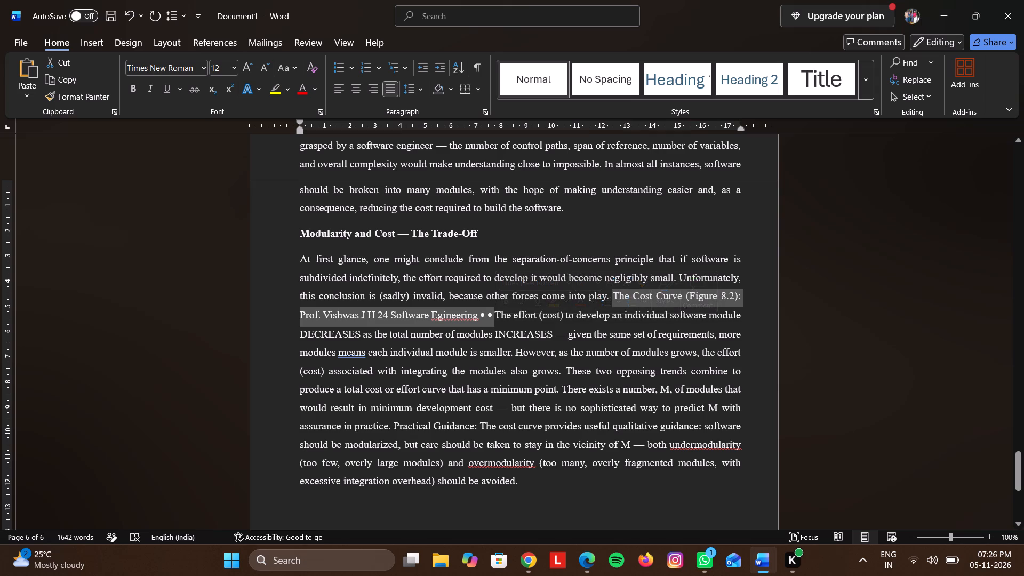
key(Delete)
Following the PDF's layout, start separate paragraphs at "The effort (cost)", "However, as the number" and "These two opposing trends".
key(alt+Tab)
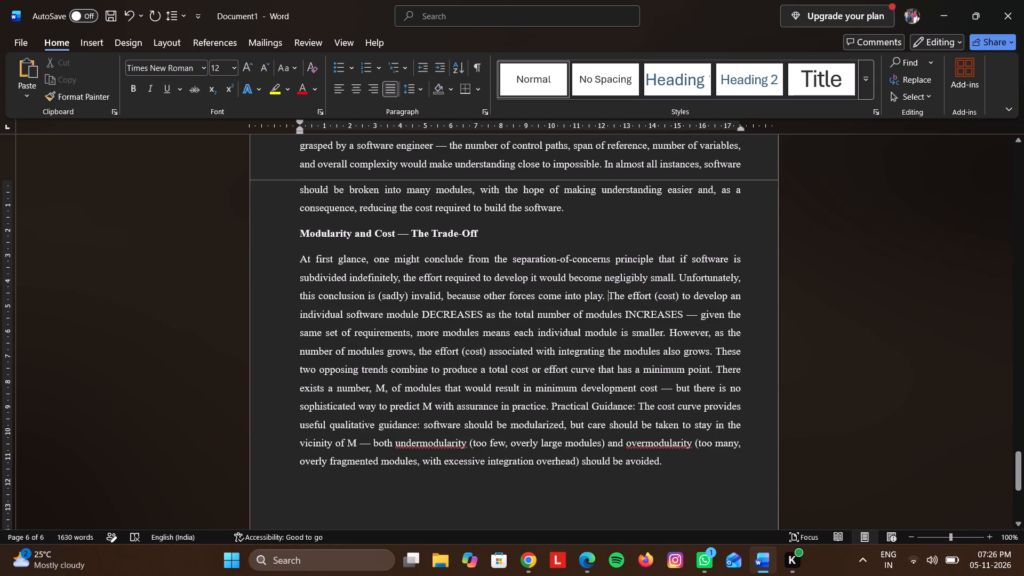
scroll(493, 367, down, 7)
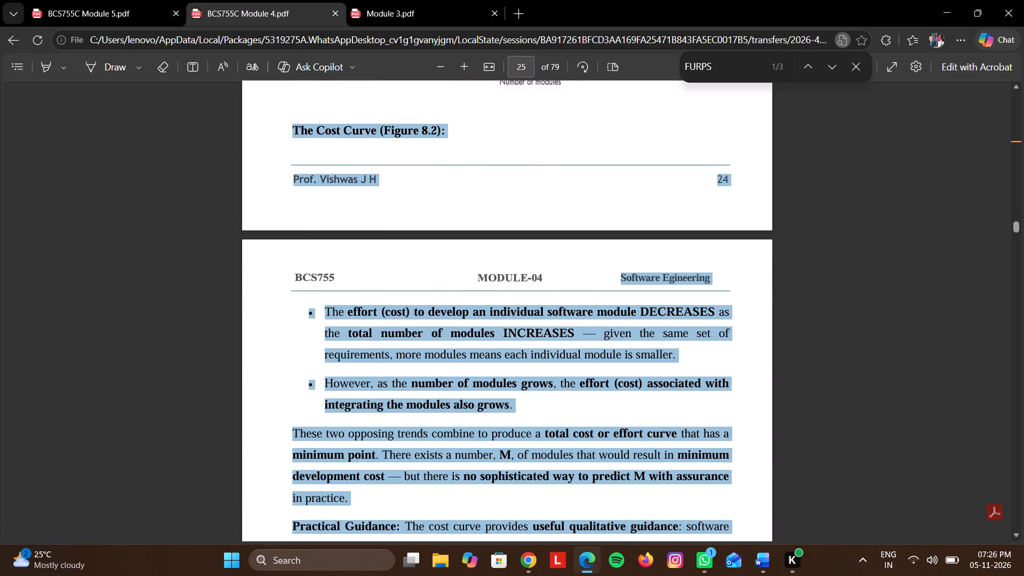
key(alt+Tab)
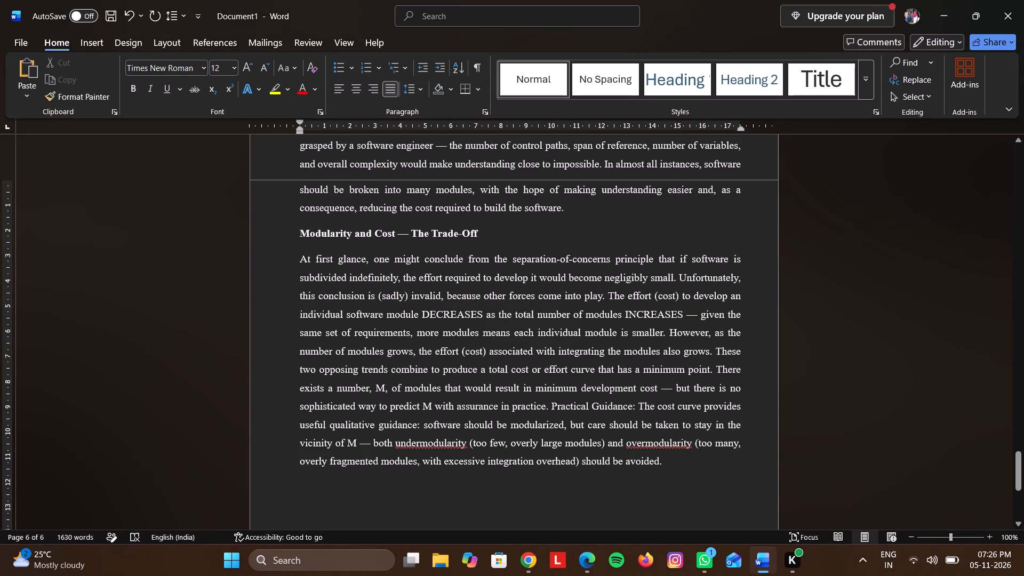
key(Return)
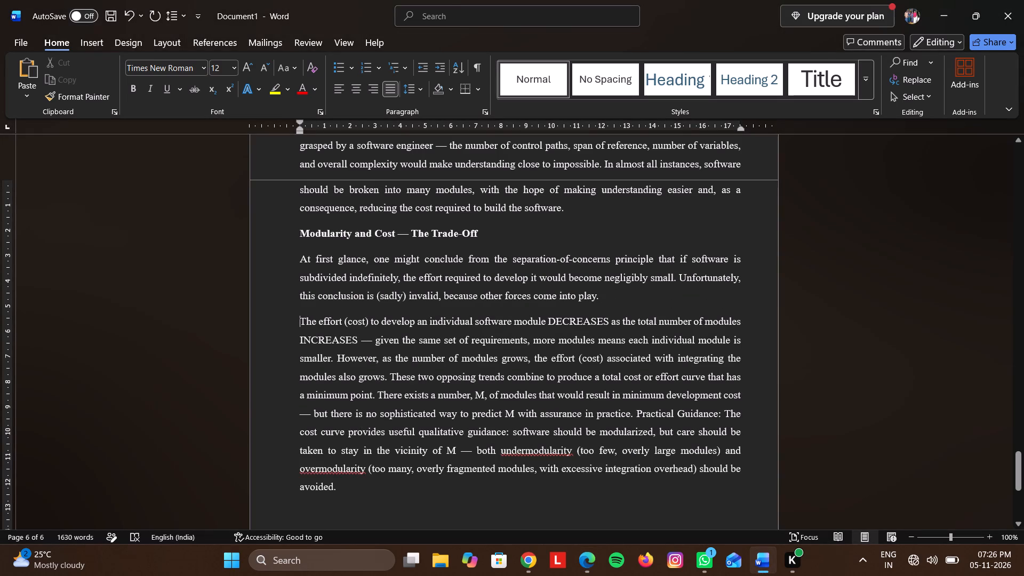
click(338, 359)
key(Return)
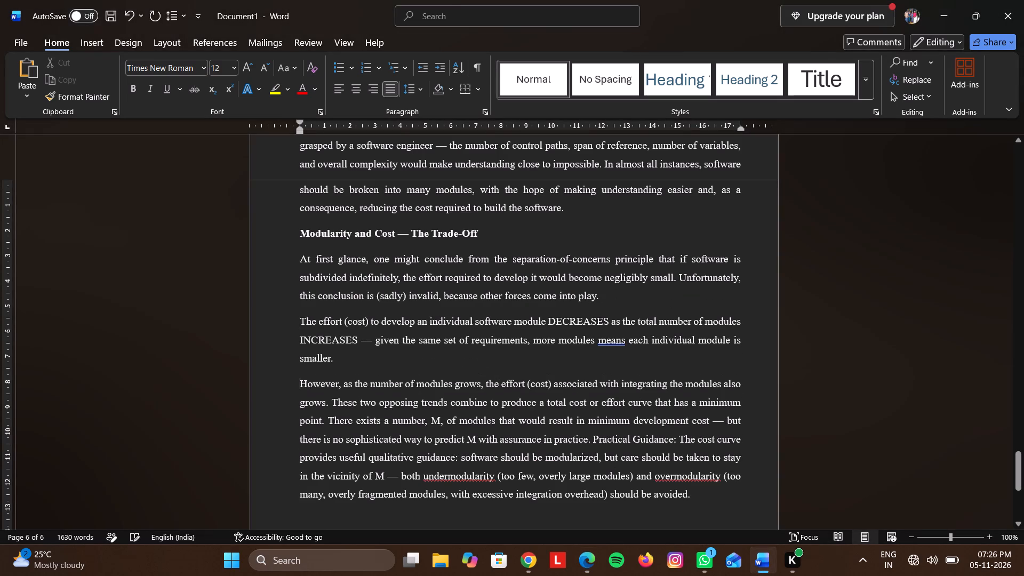
key(alt+Tab)
key(alt+Tab)
click(333, 403)
key(Return)
Compare the remaining text with page 25 of the PDF and start a new paragraph at "Practical Guidance:".
scroll(391, 433, down, 1)
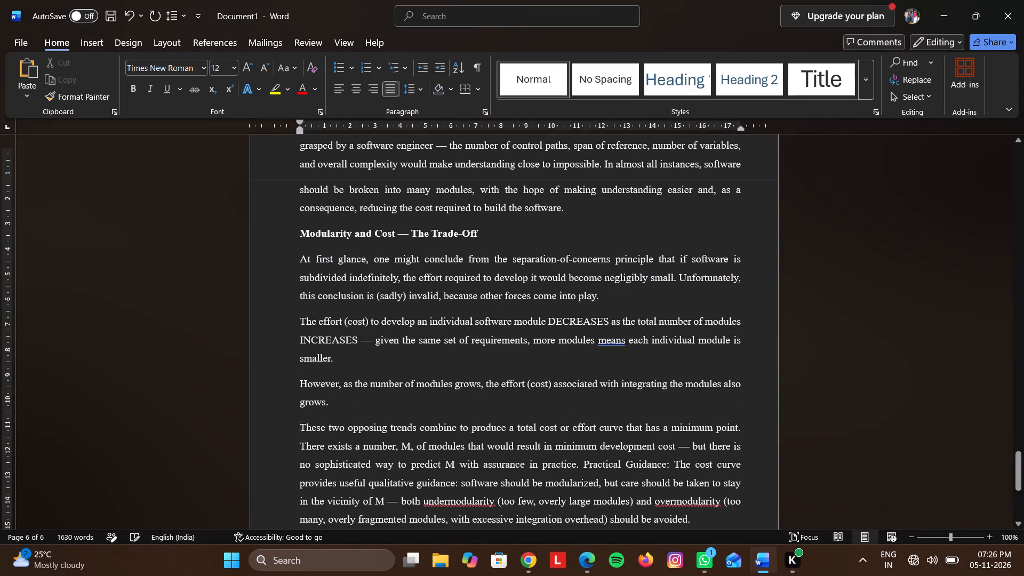
scroll(391, 433, down, 1)
key(alt+Tab)
scroll(391, 435, down, 2)
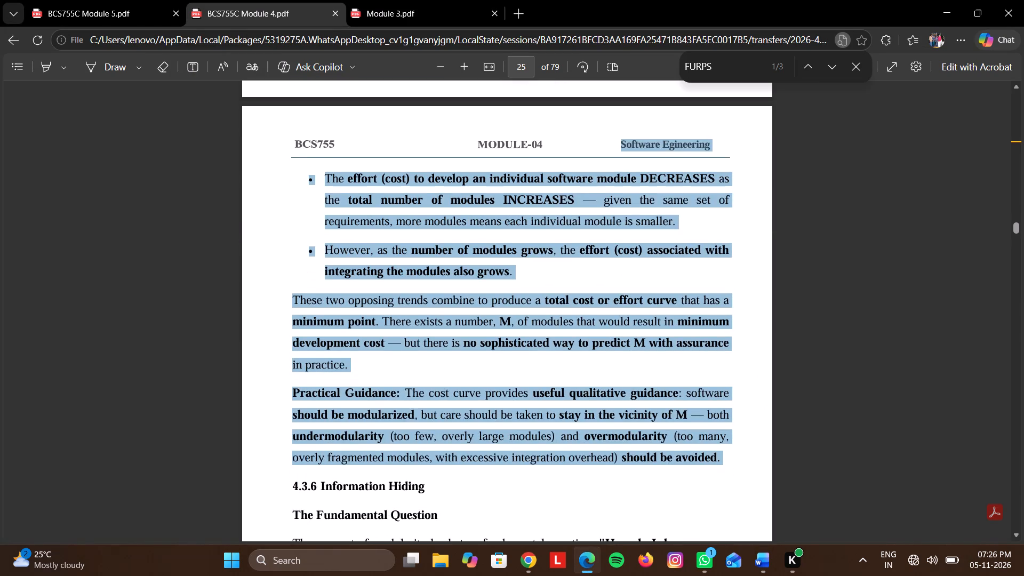
key(alt+Tab)
scroll(391, 435, down, 3)
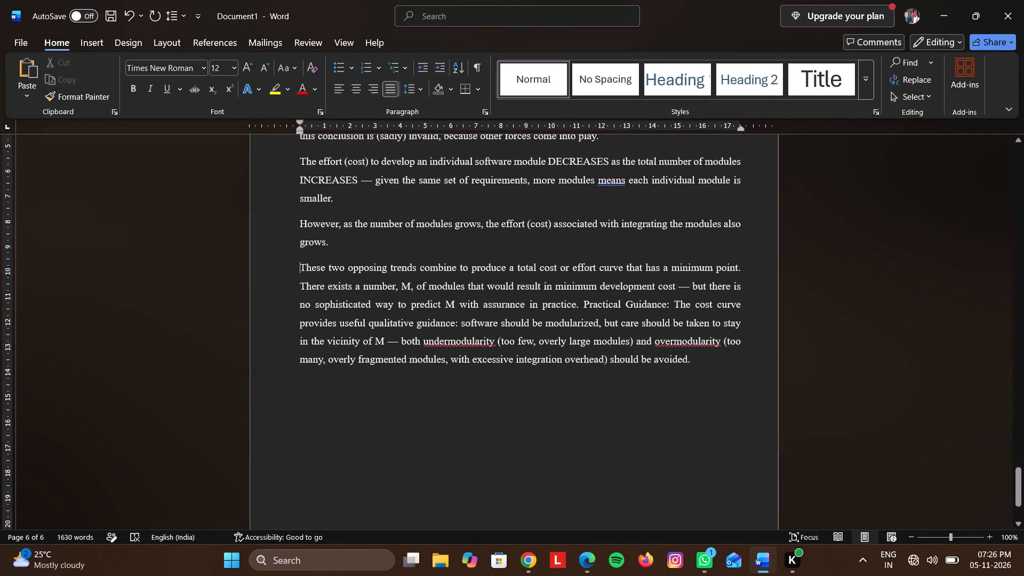
click(581, 307)
key(Return)
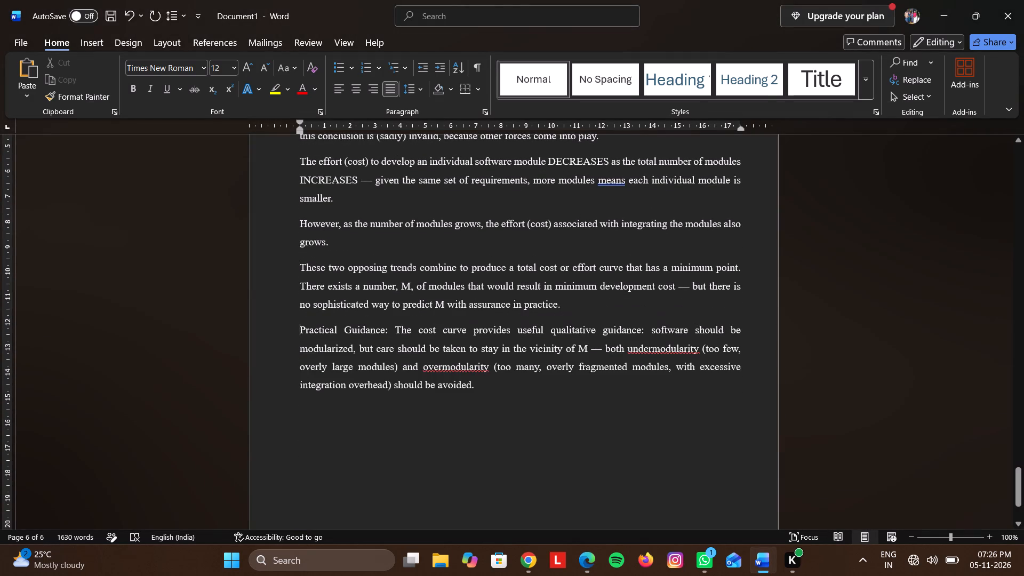
Check the finished modularity answer against the PDF and add two blank lines after its Practical Guidance paragraph.
key(alt+Tab)
scroll(573, 362, down, 1)
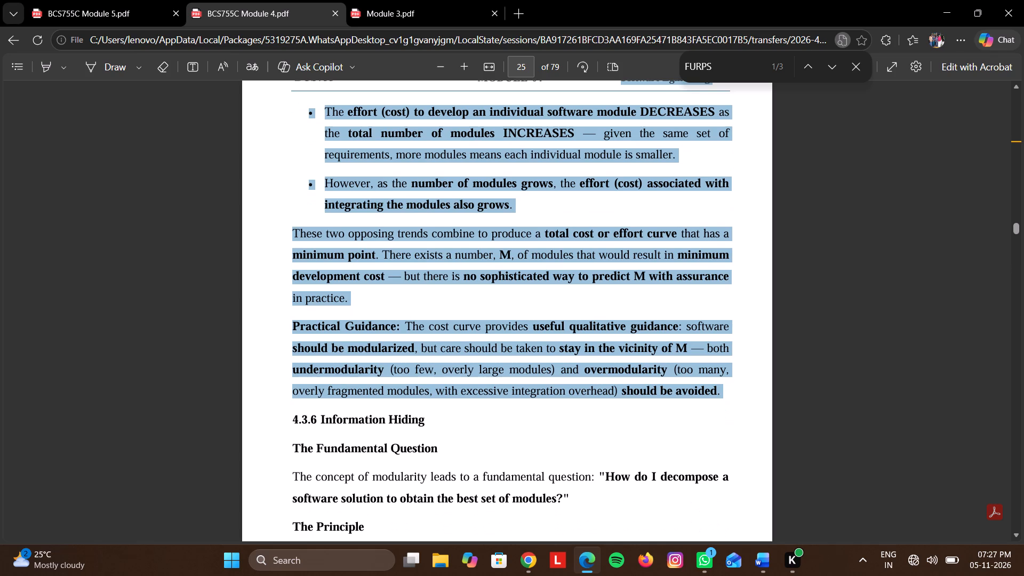
key(alt+Tab)
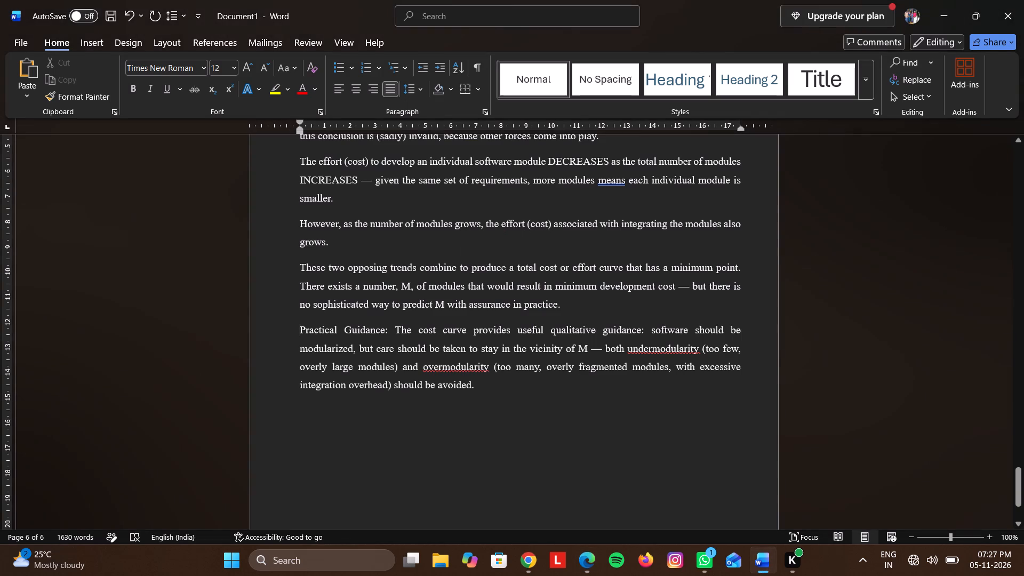
click(523, 414)
scroll(517, 395, up, 7)
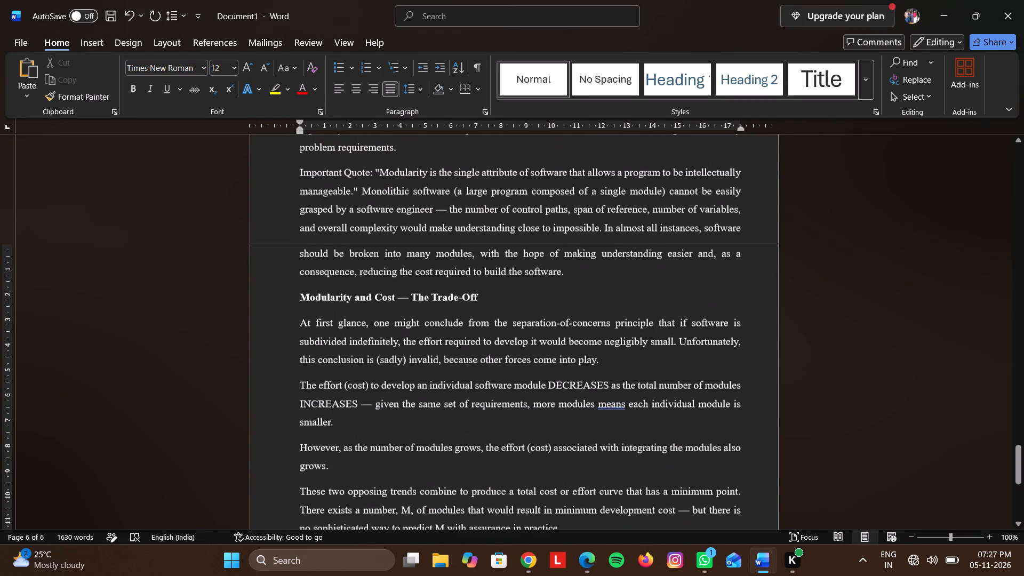
scroll(516, 388, up, 4)
scroll(516, 388, down, 13)
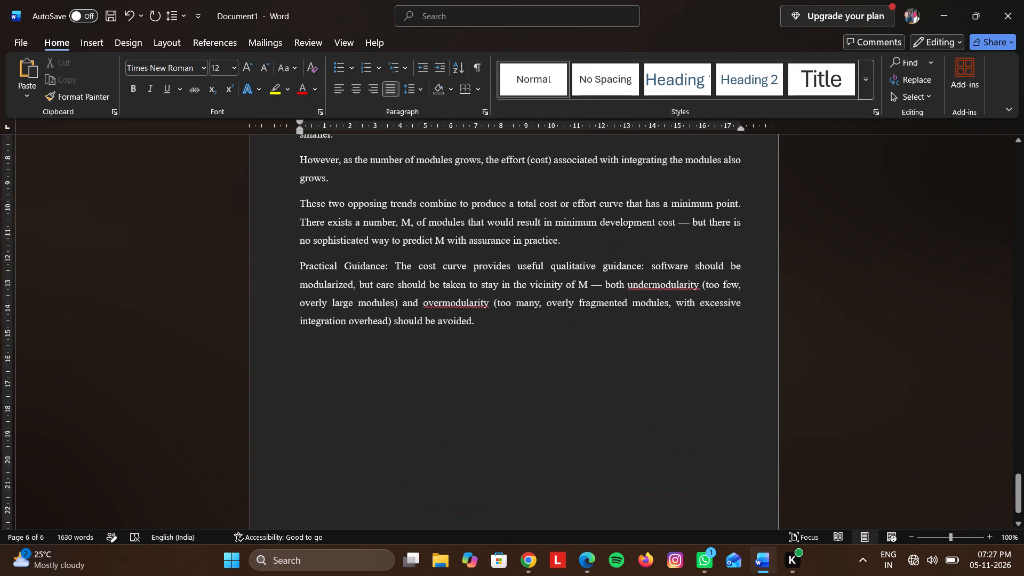
key(Return)
key(Return)
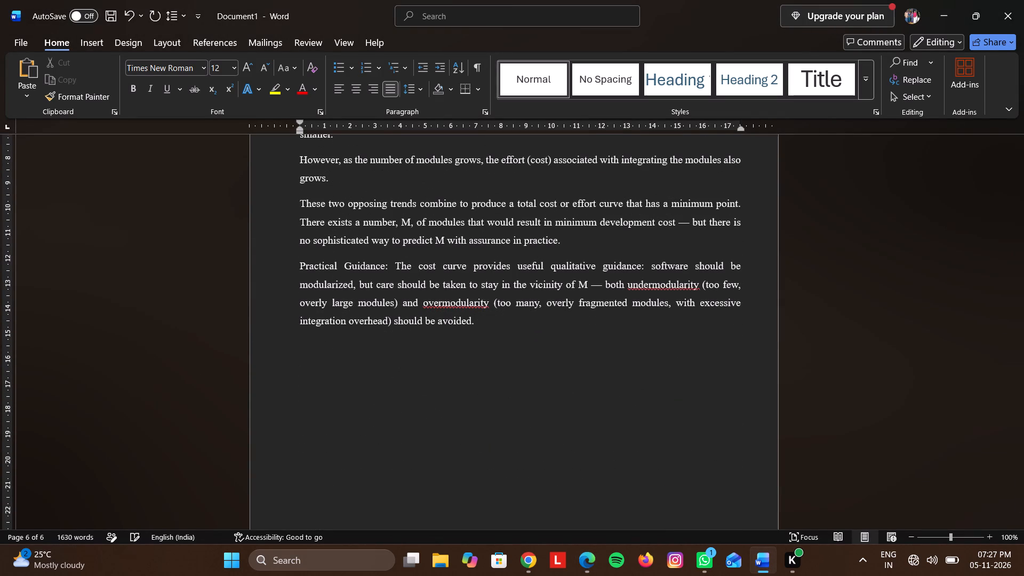
Switch from the Word document to the Module 4 PDF.
key(alt+Tab)
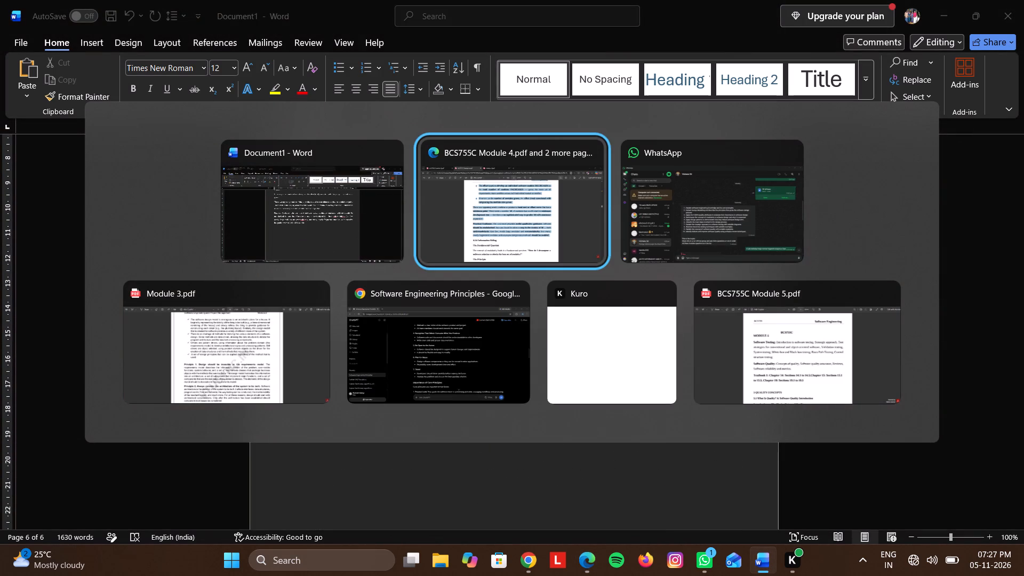
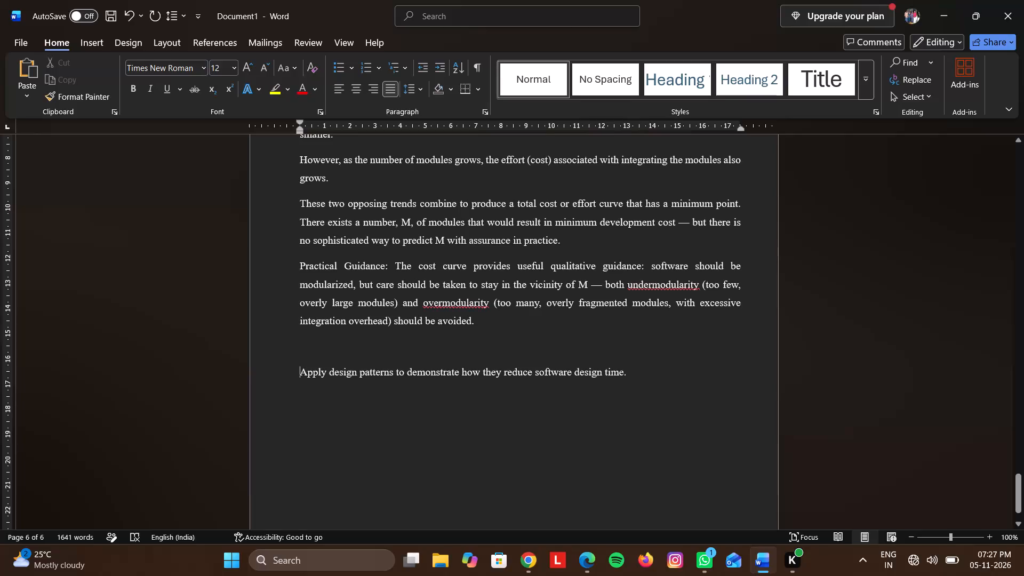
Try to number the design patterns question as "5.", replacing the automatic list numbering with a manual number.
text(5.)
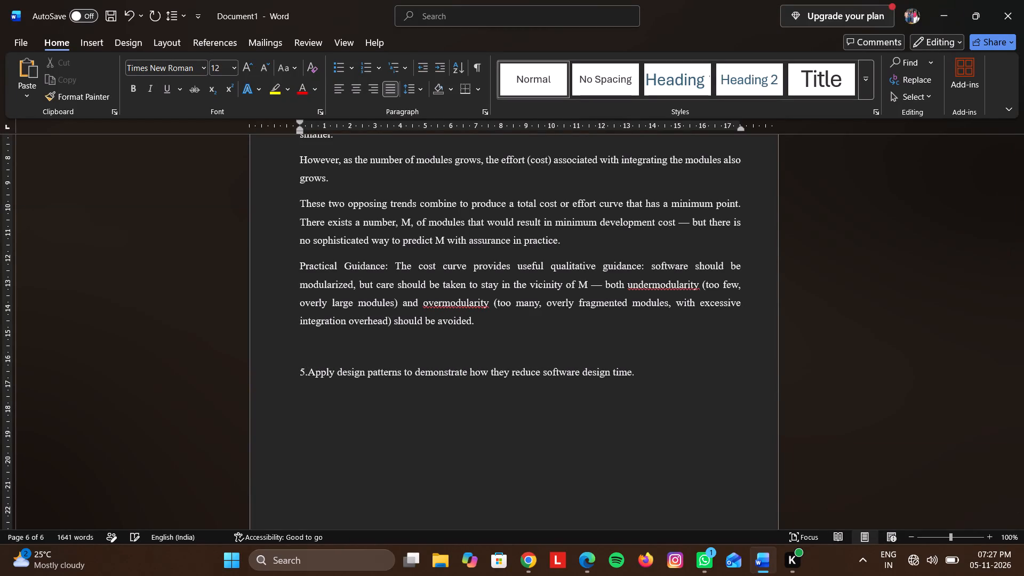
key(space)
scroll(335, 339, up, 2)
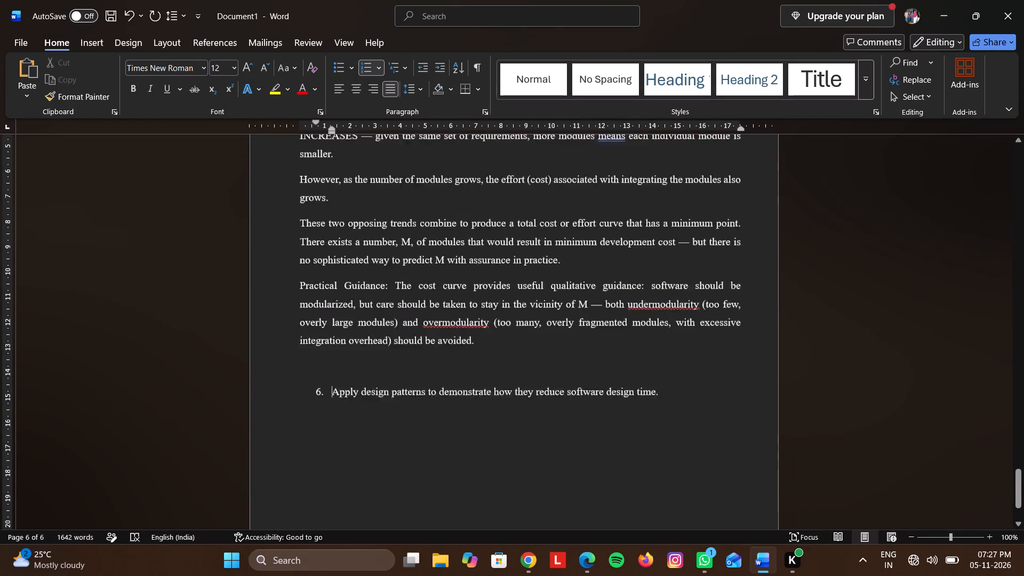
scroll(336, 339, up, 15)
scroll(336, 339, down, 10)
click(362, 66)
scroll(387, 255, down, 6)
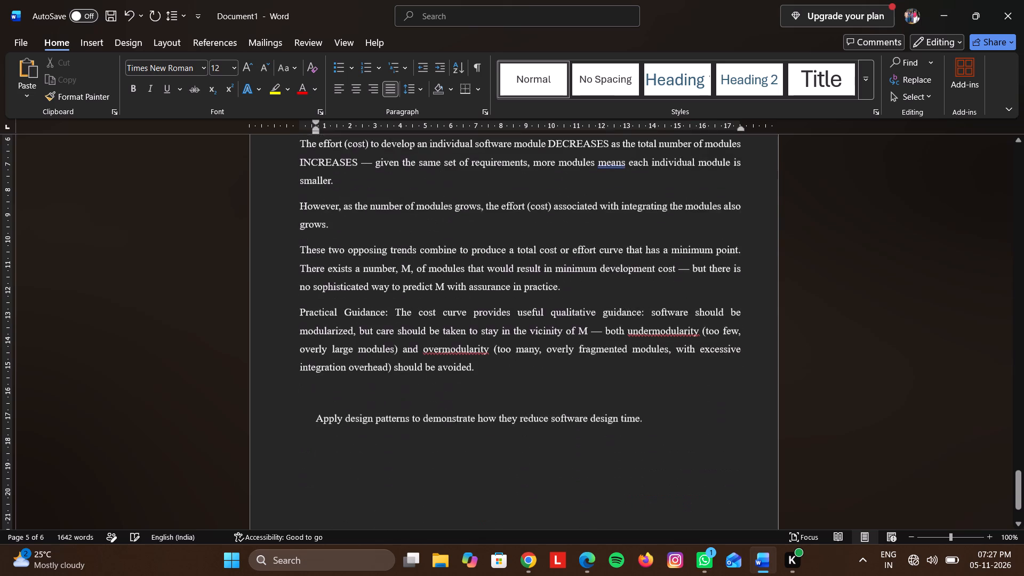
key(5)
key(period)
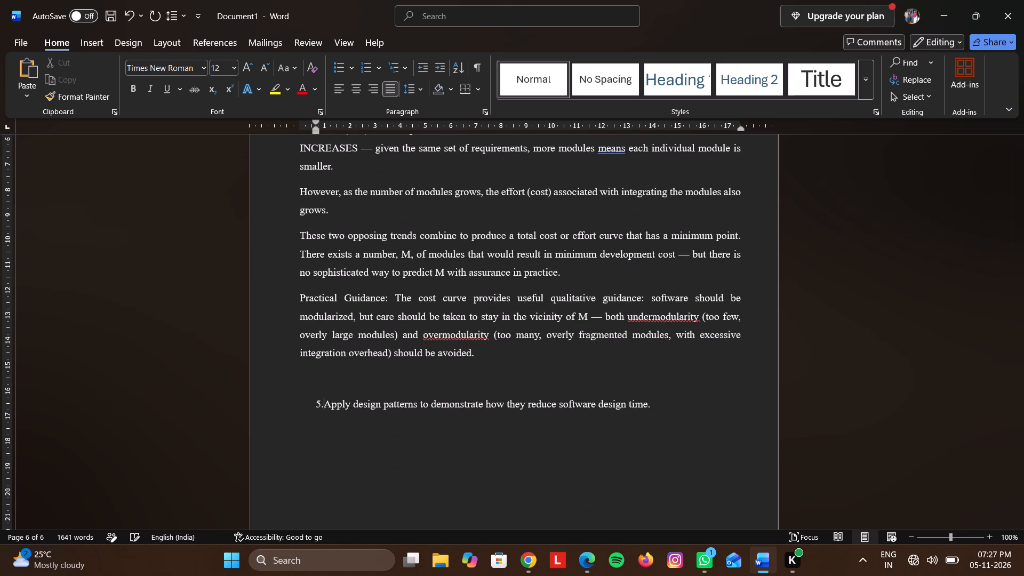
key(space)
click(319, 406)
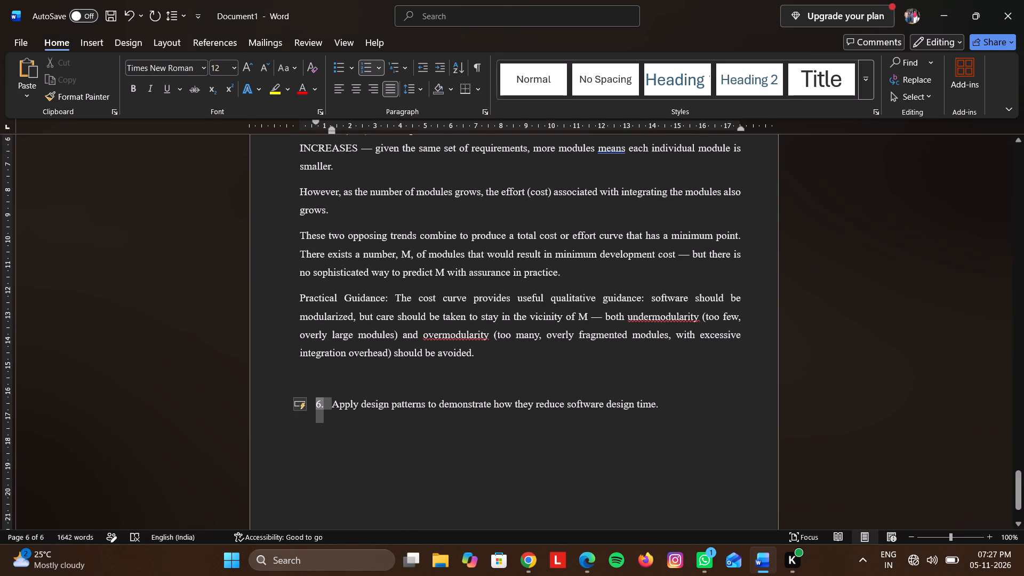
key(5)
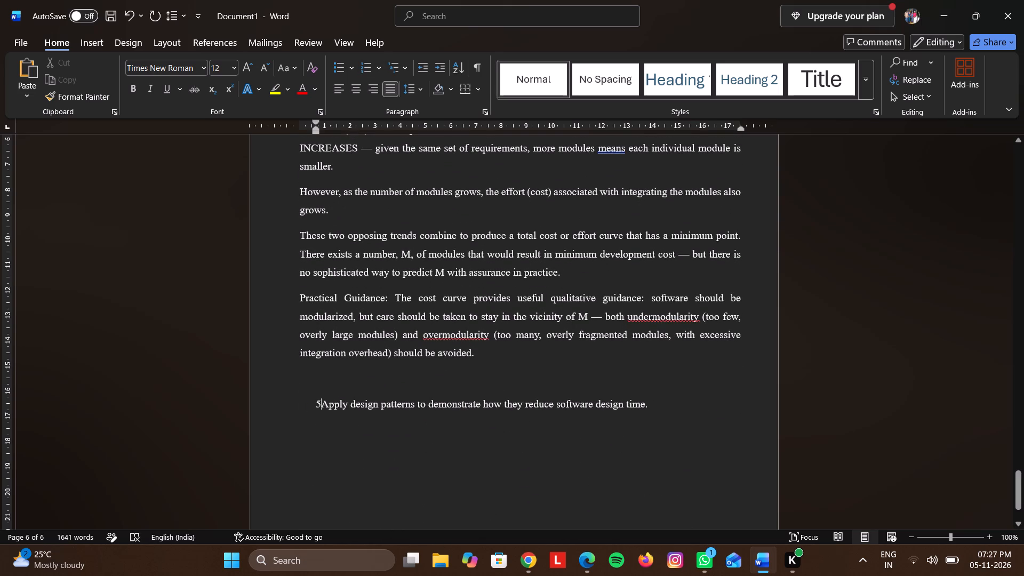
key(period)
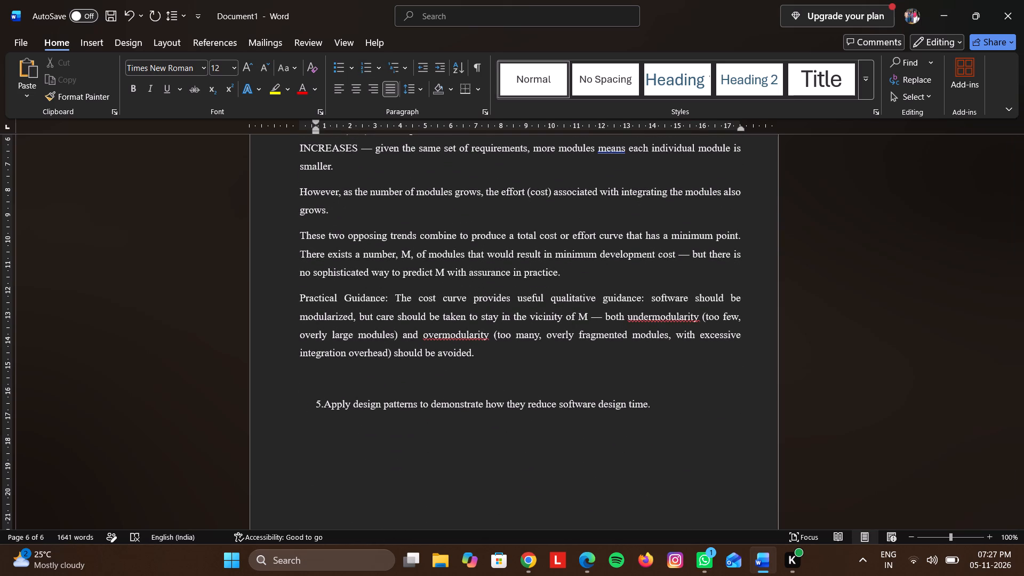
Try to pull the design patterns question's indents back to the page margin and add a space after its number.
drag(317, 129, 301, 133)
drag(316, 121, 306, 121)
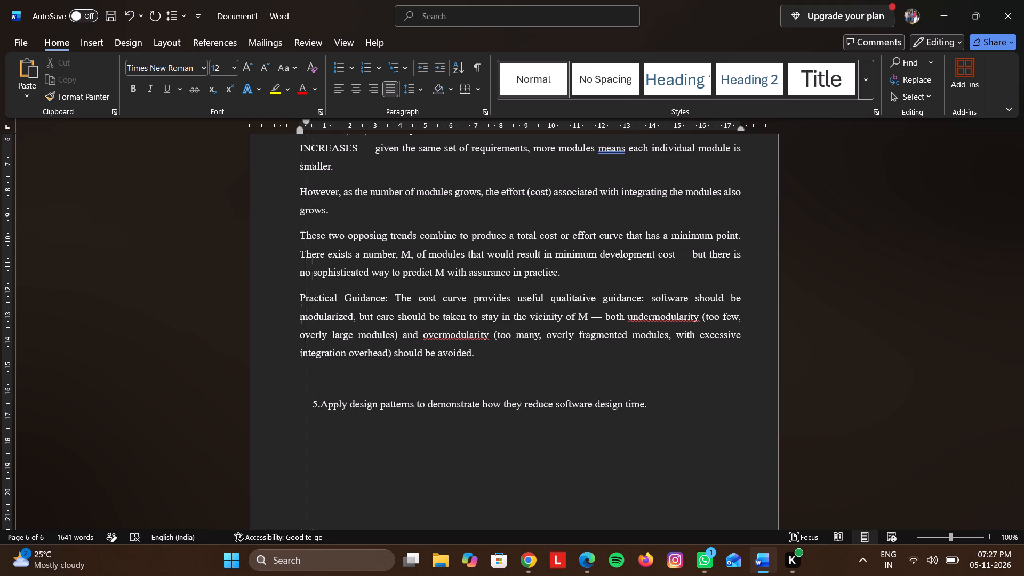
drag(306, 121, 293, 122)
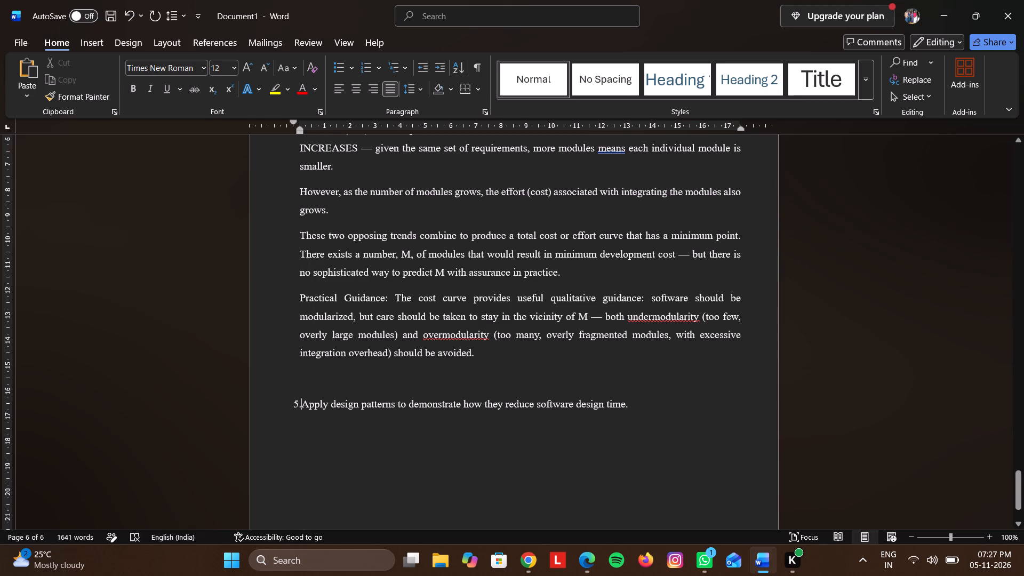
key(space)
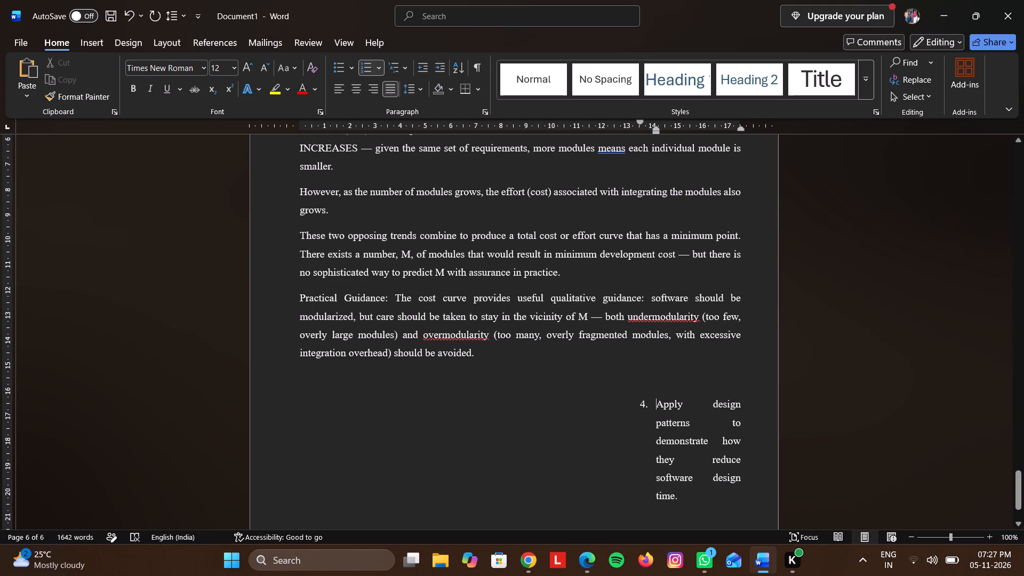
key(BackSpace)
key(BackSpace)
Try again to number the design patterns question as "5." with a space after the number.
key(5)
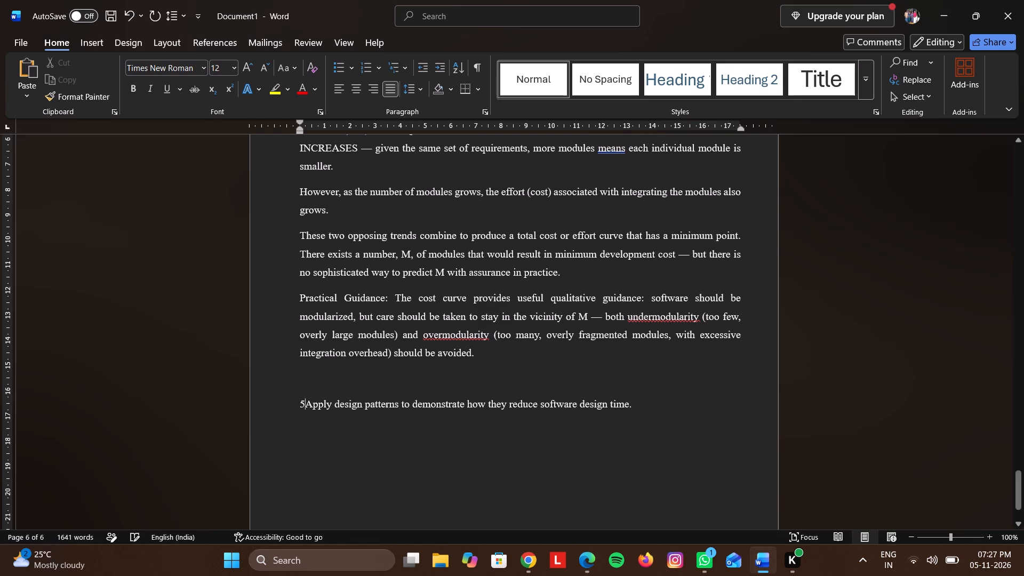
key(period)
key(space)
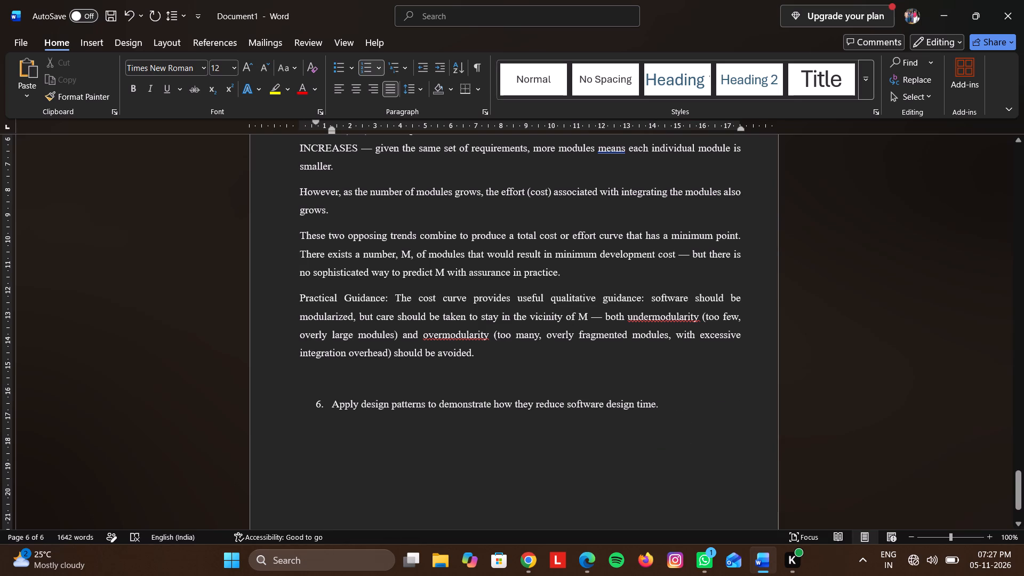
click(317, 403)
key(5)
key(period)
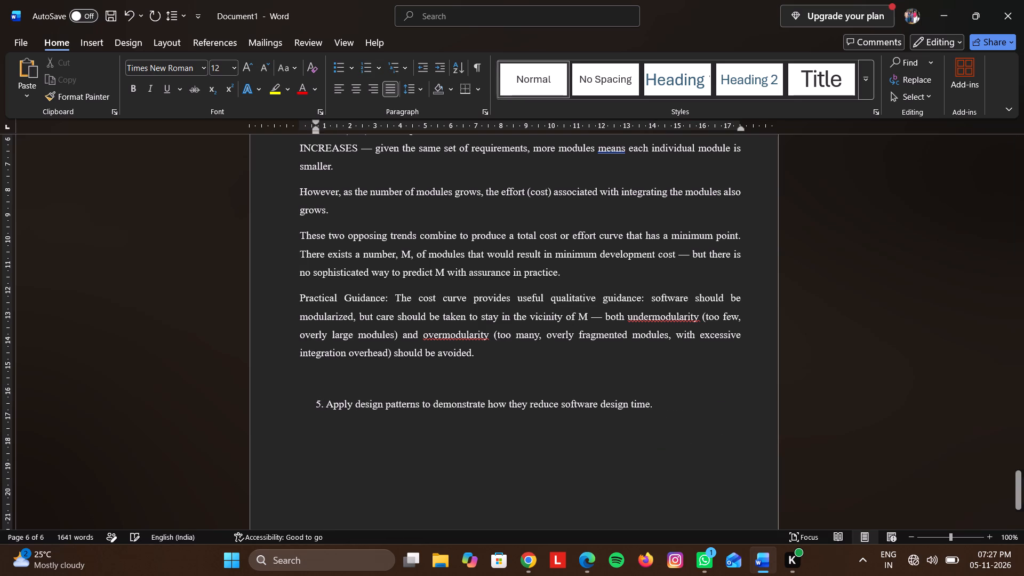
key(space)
Clear the indented number and enter "5." before "Apply design patterns", aligned with the text margin.
key(BackSpace)
key(BackSpace)
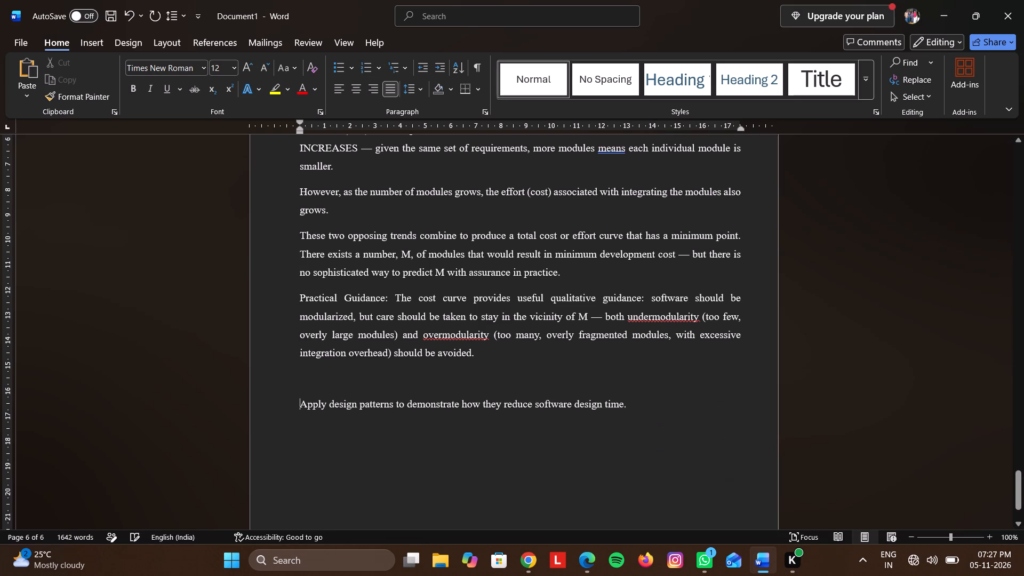
text(5.)
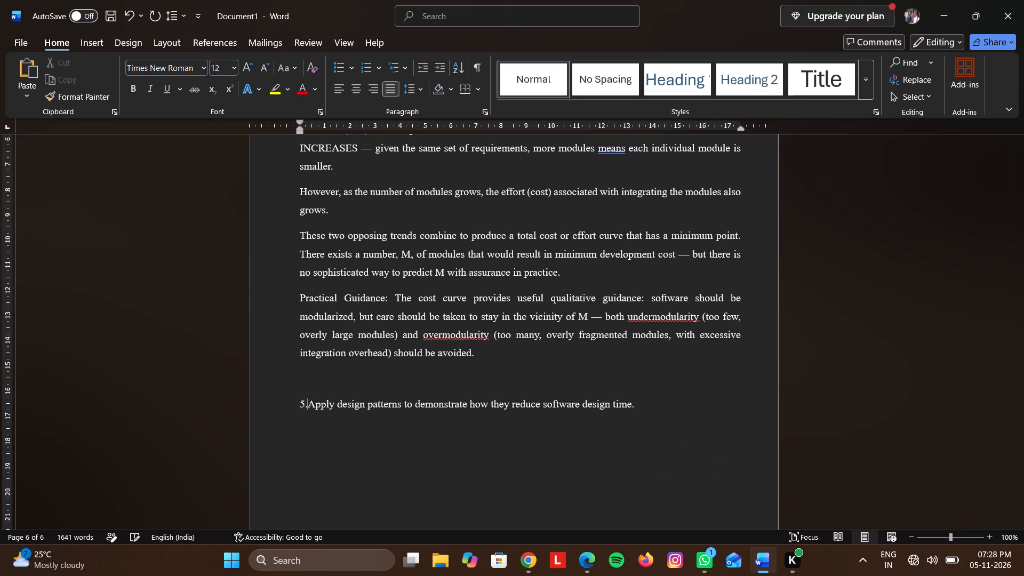
Make the whole question 5 line on design patterns bold.
drag(662, 406, 285, 417)
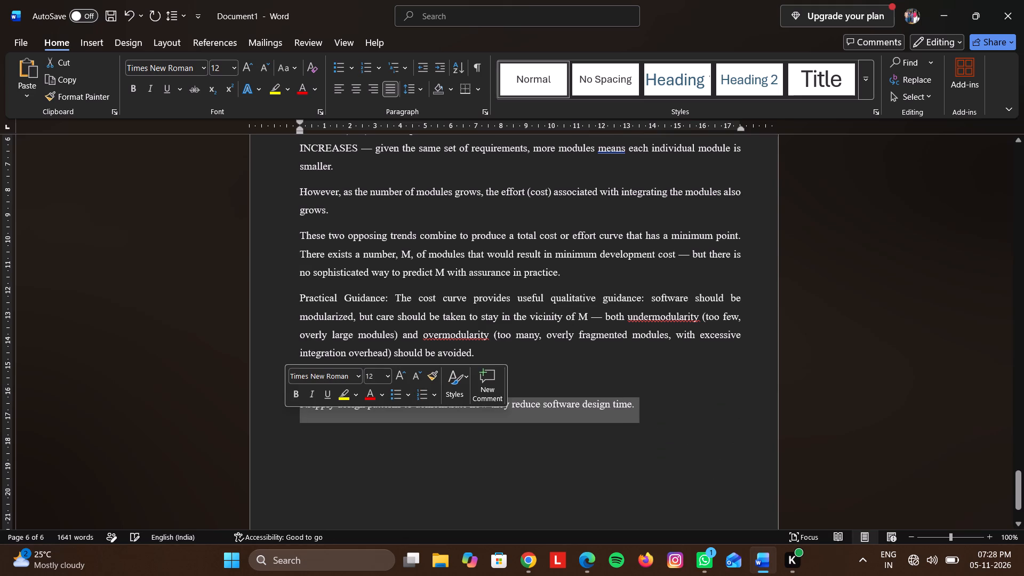
click(295, 396)
click(311, 433)
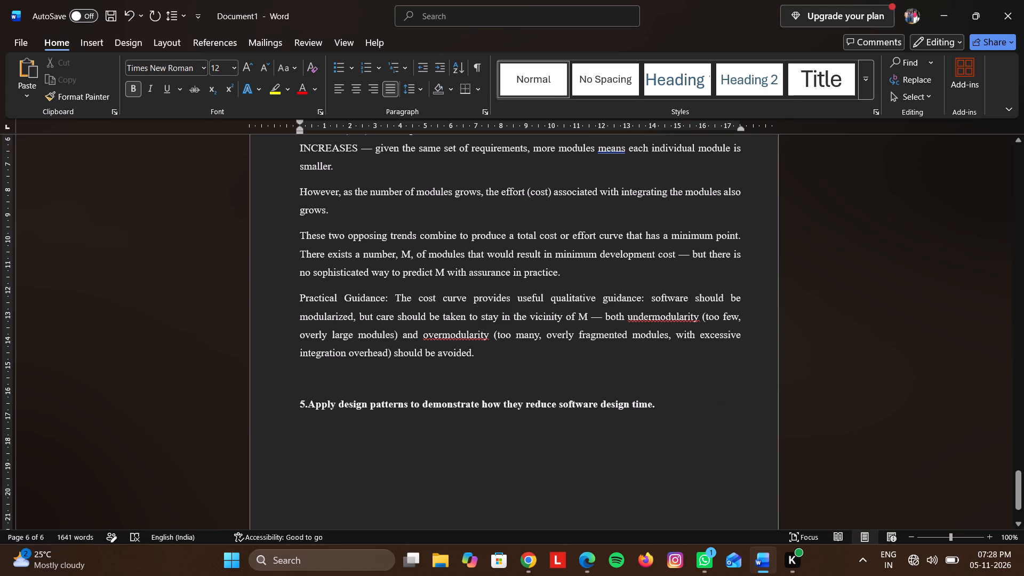
Insert a space after "5." in the question and undo the automatic list formatting, keeping the number as plain text.
click(309, 404)
key(space)
key(ctrl+z)
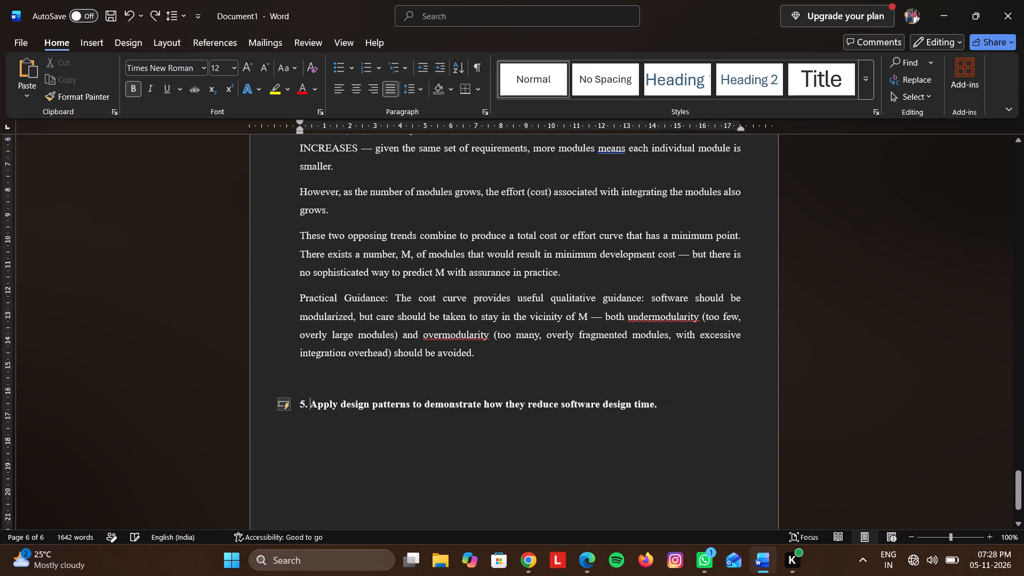
Start a new line below the question 5 heading for its answer.
click(661, 398)
key(Return)
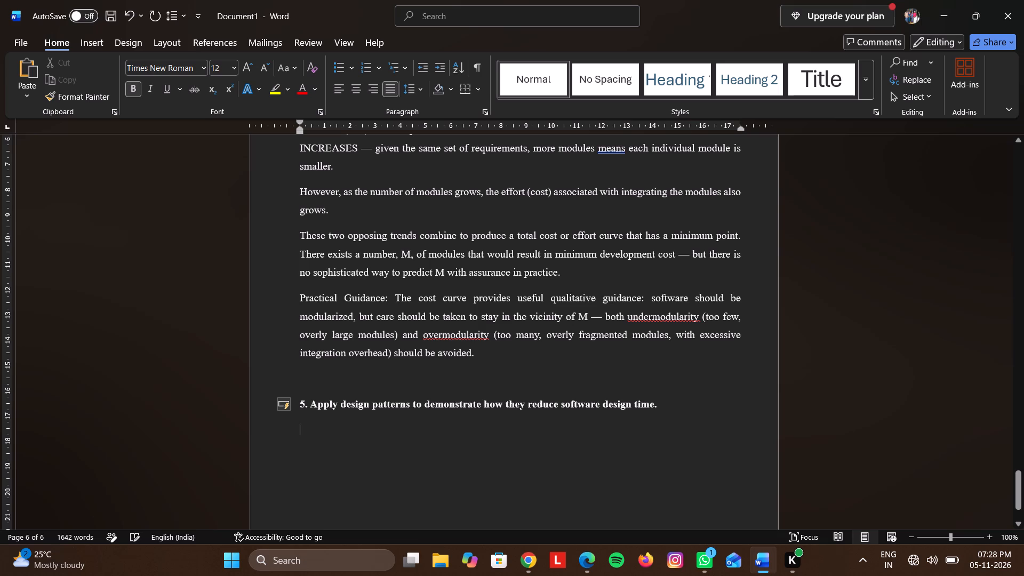
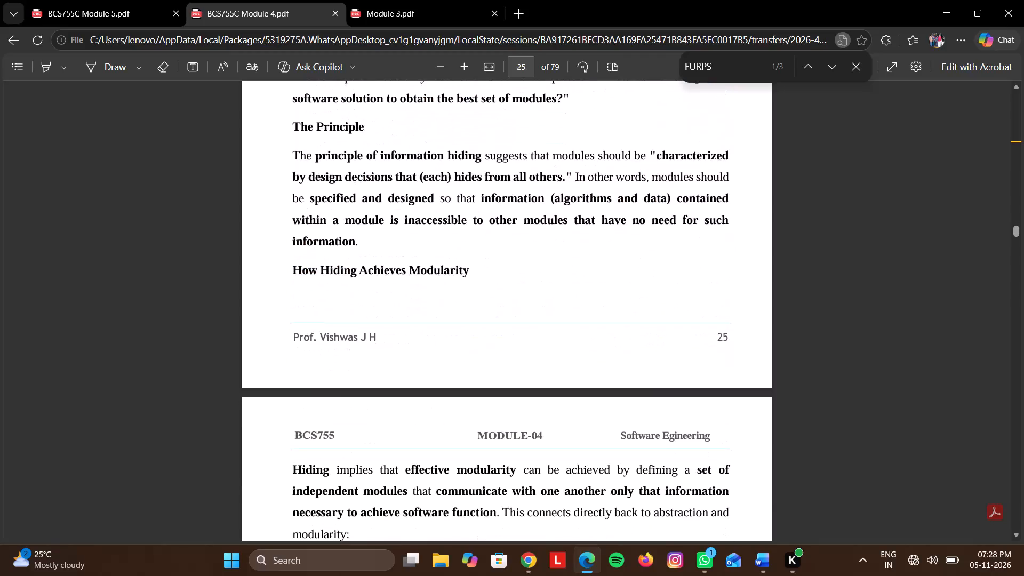
Look through the Module 4 PDF's design concept sections, from information hiding to refinement, for material to answer the design patterns question.
scroll(643, 410, down, 7)
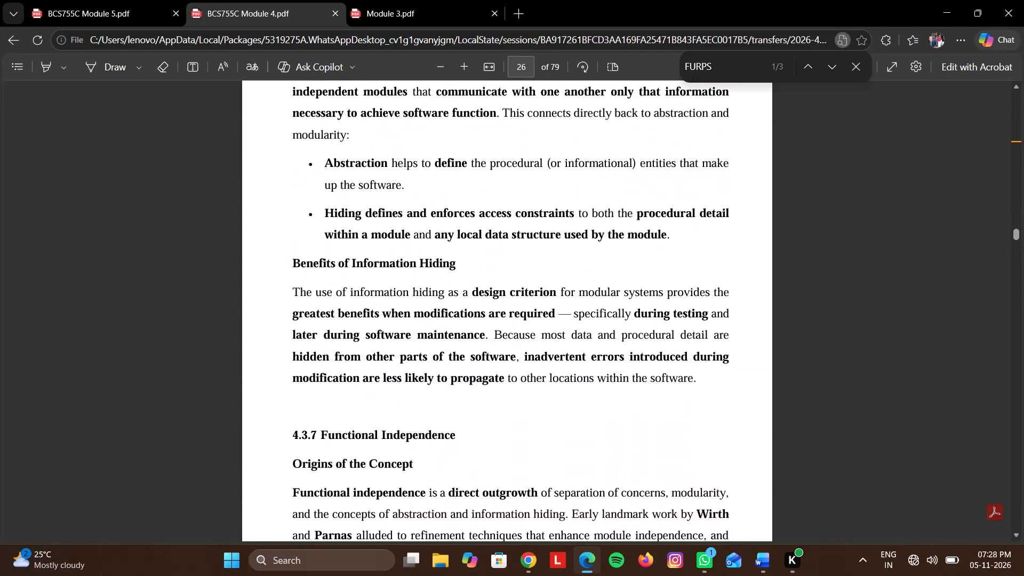
scroll(643, 410, down, 7)
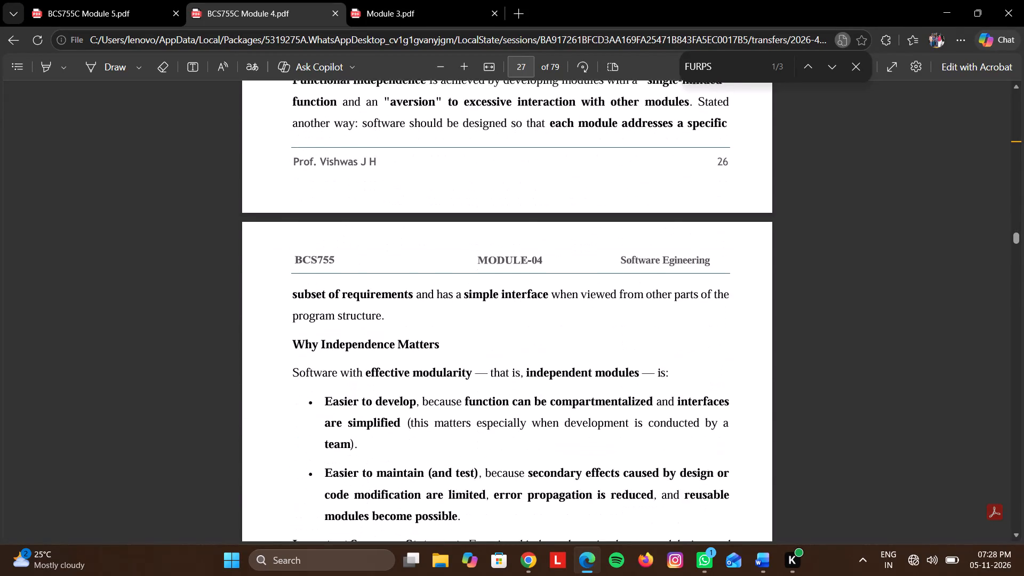
scroll(643, 410, up, 1)
scroll(643, 410, down, 4)
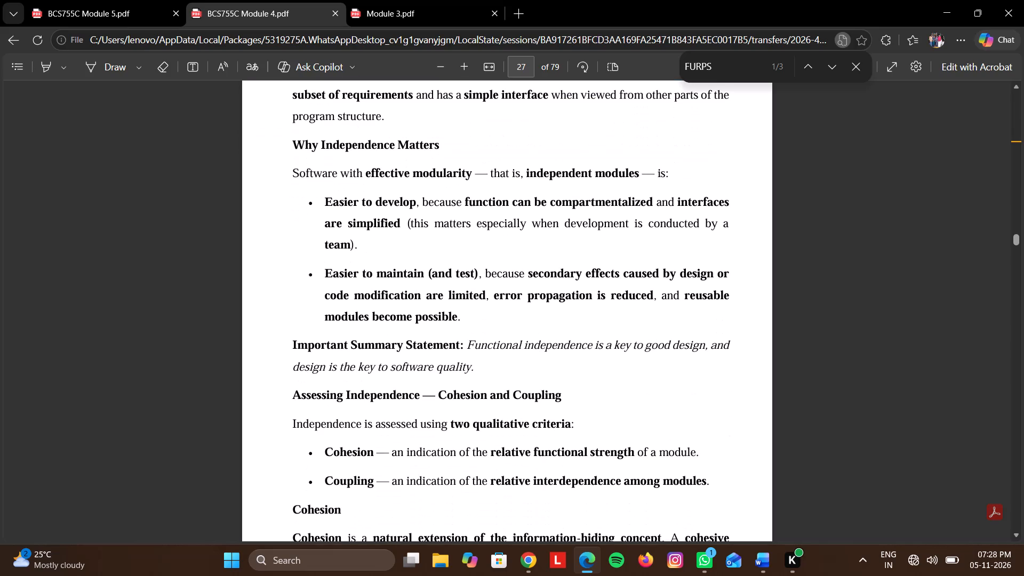
scroll(637, 393, up, 5)
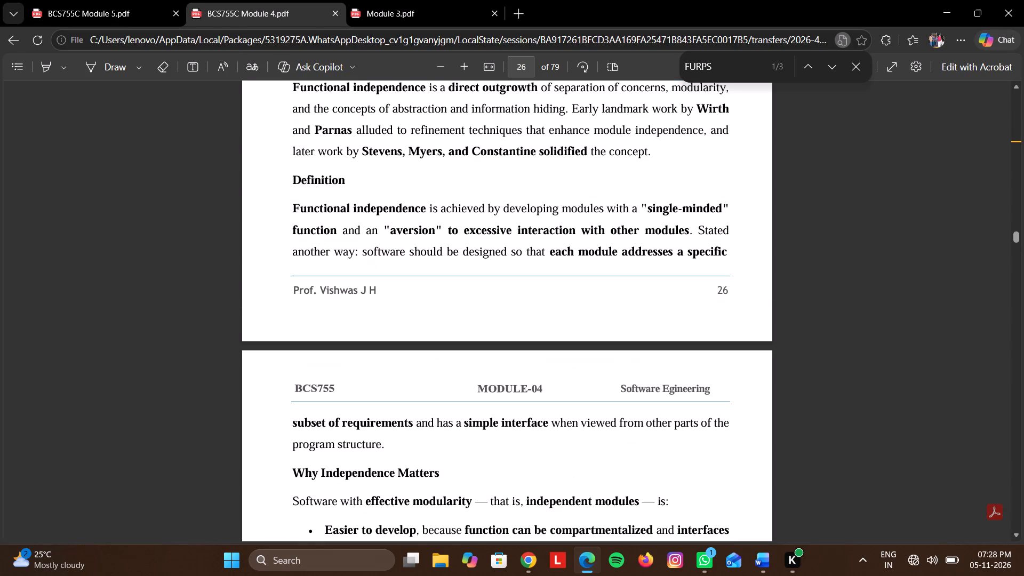
scroll(635, 379, down, 8)
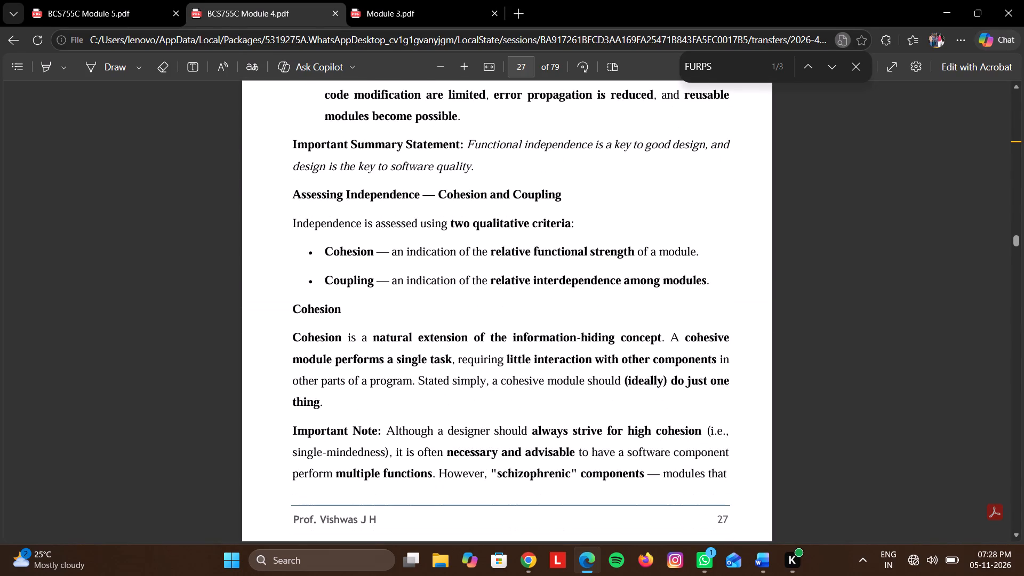
scroll(635, 375, down, 7)
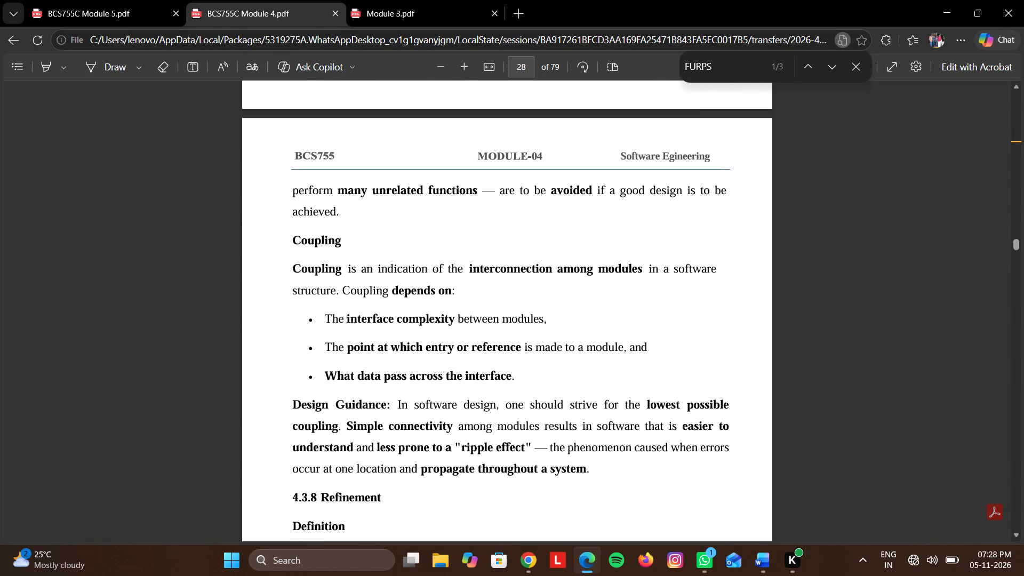
scroll(635, 375, down, 8)
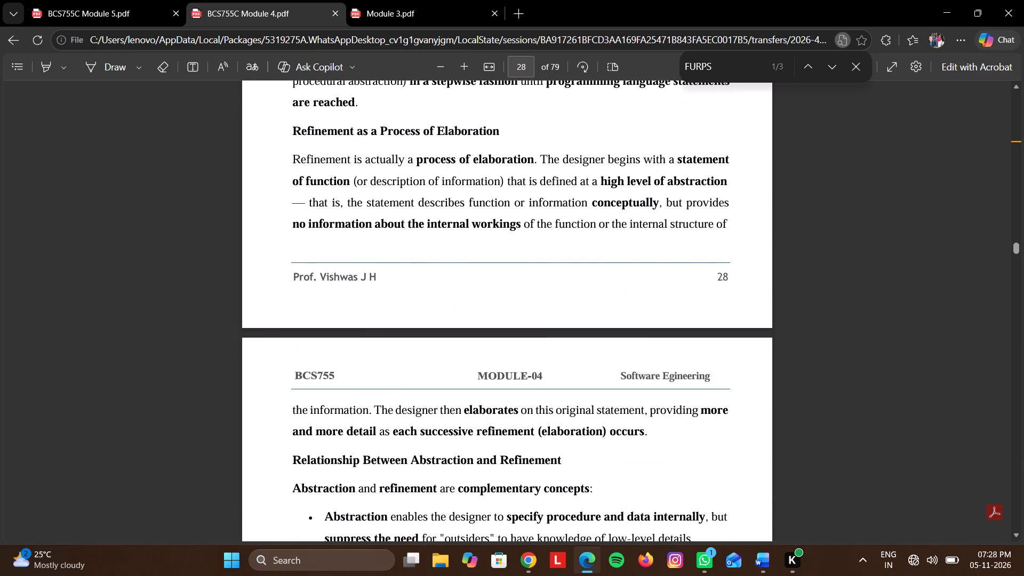
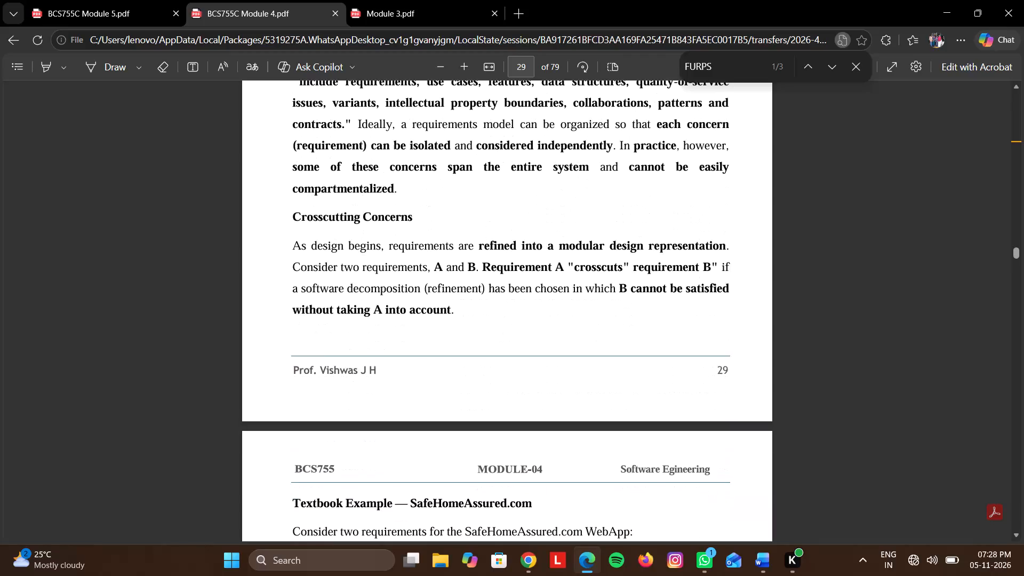
Read through the Module 4 PDF's aspects and refactoring sections, looking for material on the design patterns question.
scroll(531, 393, down, 3)
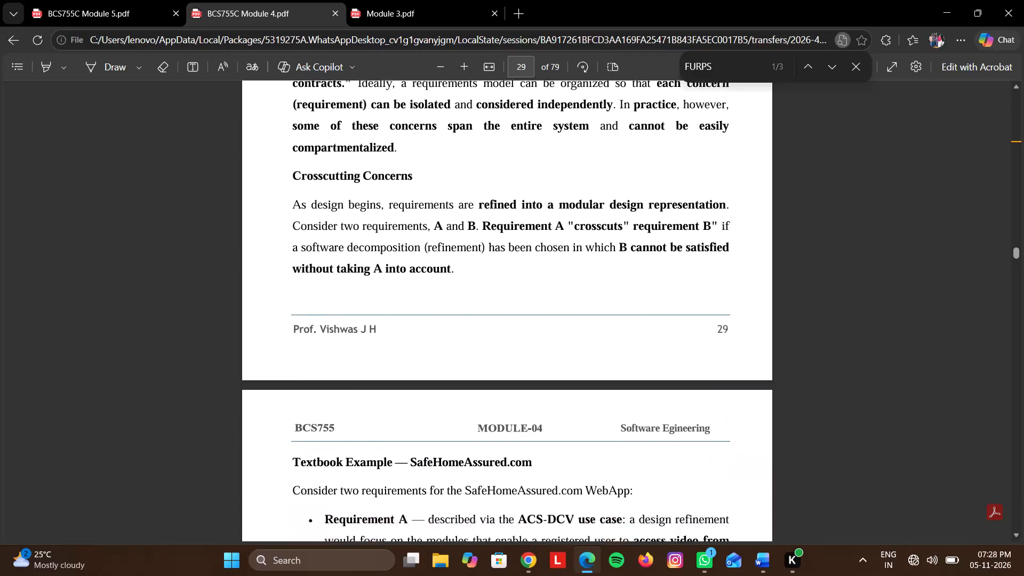
scroll(531, 393, down, 1)
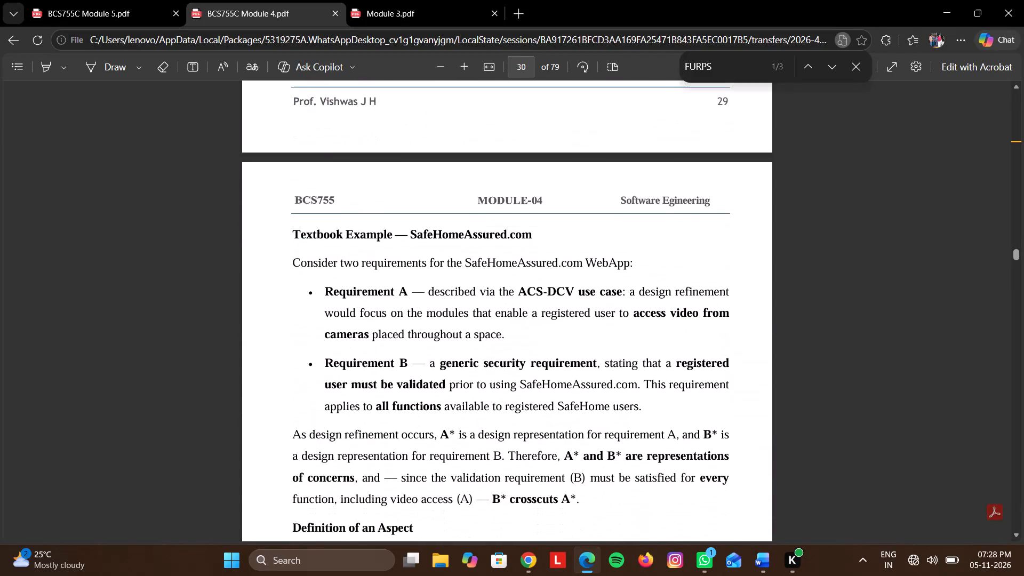
scroll(532, 380, down, 5)
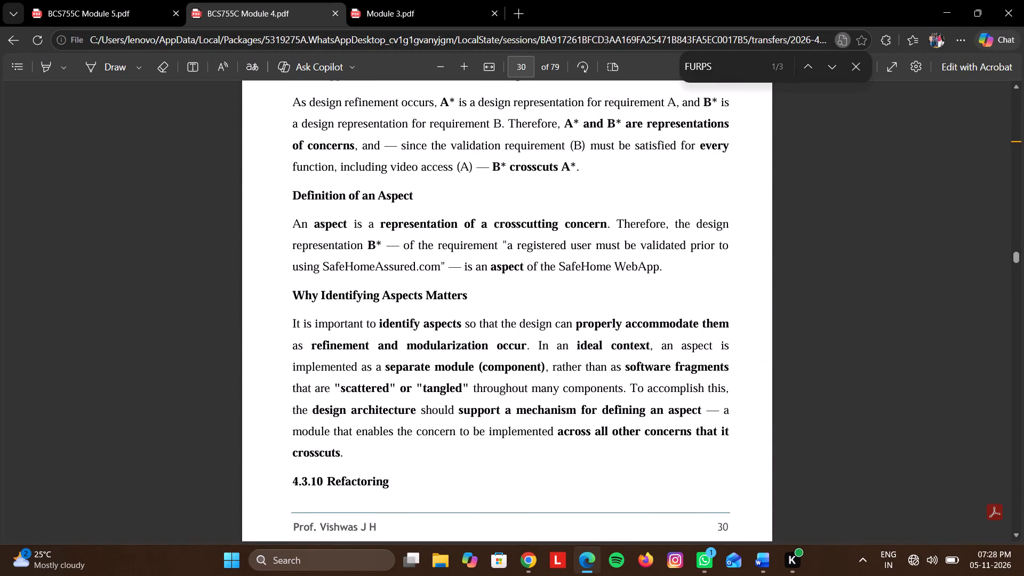
scroll(532, 380, down, 7)
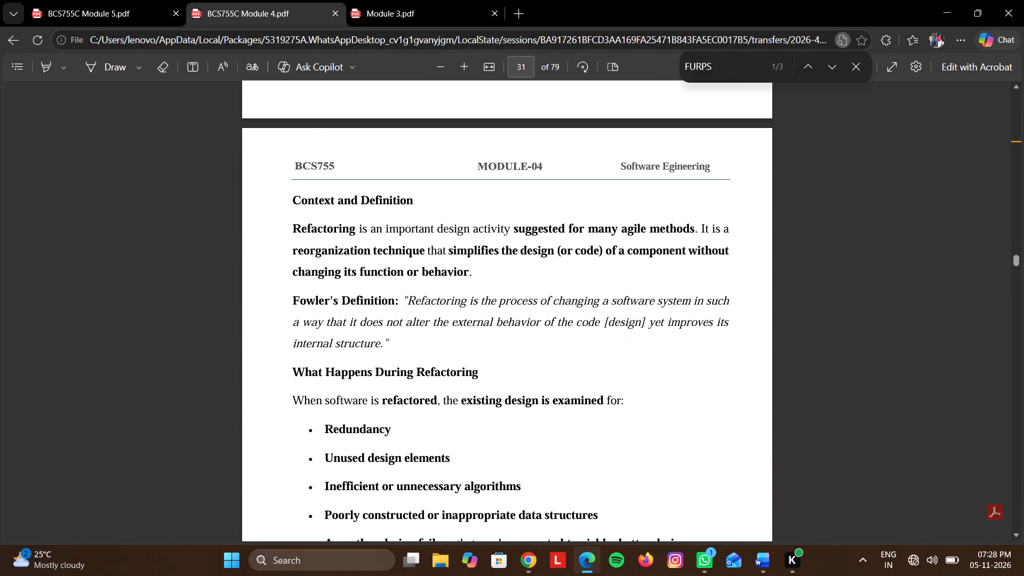
scroll(534, 380, down, 3)
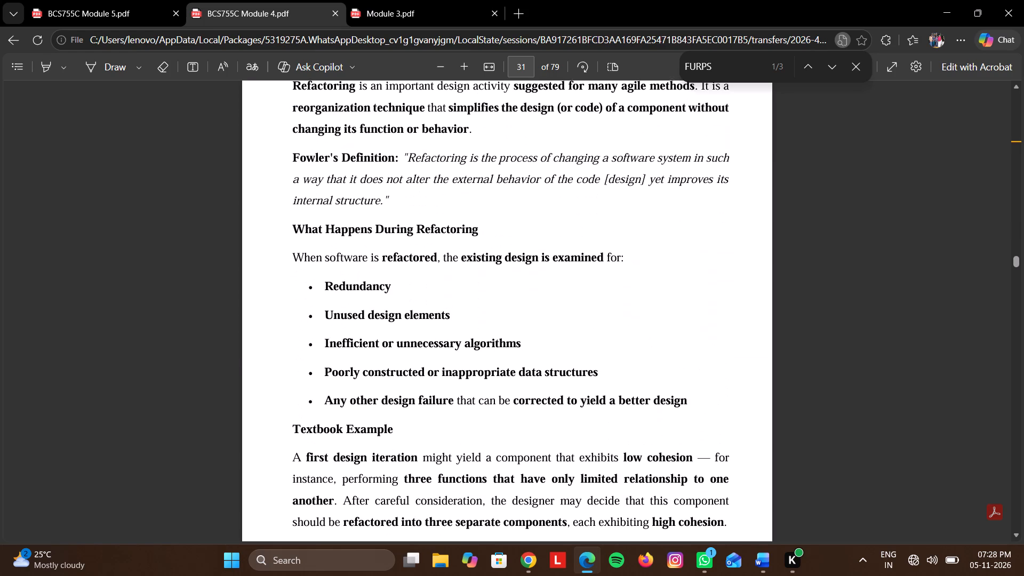
scroll(534, 380, down, 1)
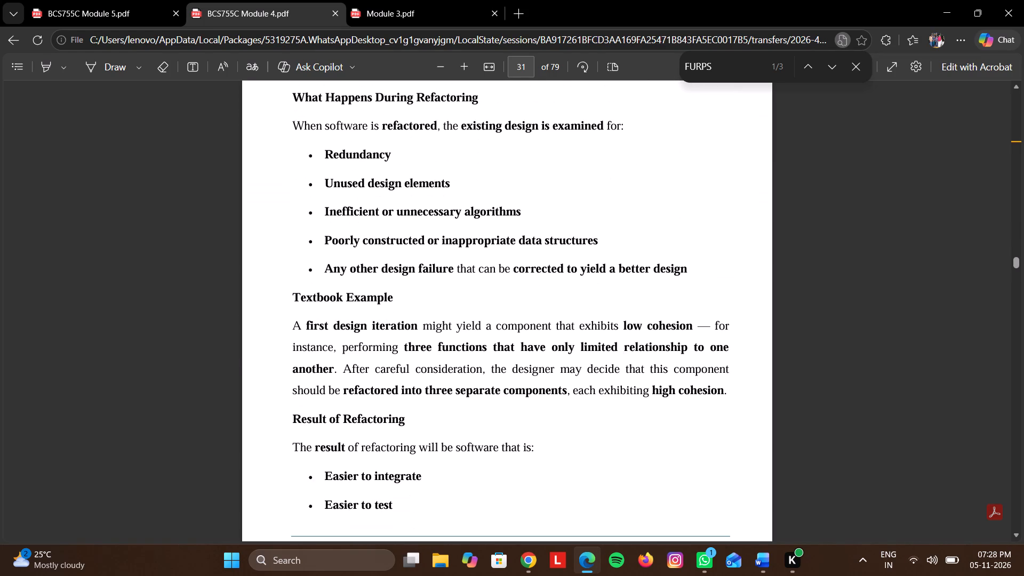
scroll(534, 380, down, 6)
scroll(534, 380, up, 4)
scroll(534, 380, down, 5)
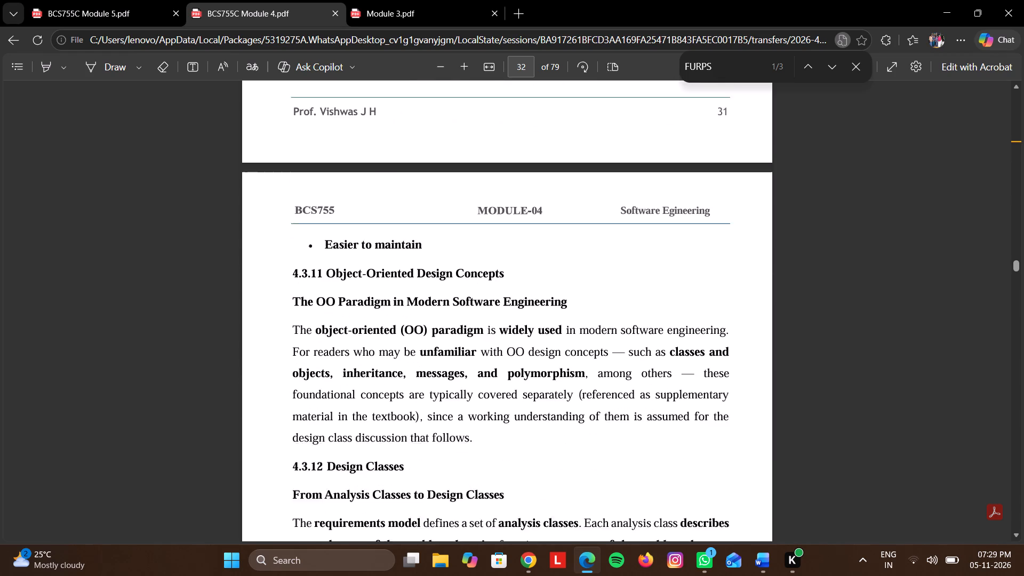
Examine the object-oriented design concepts and design classes sections, including the well-formed class characteristics, for design patterns material.
scroll(534, 380, down, 3)
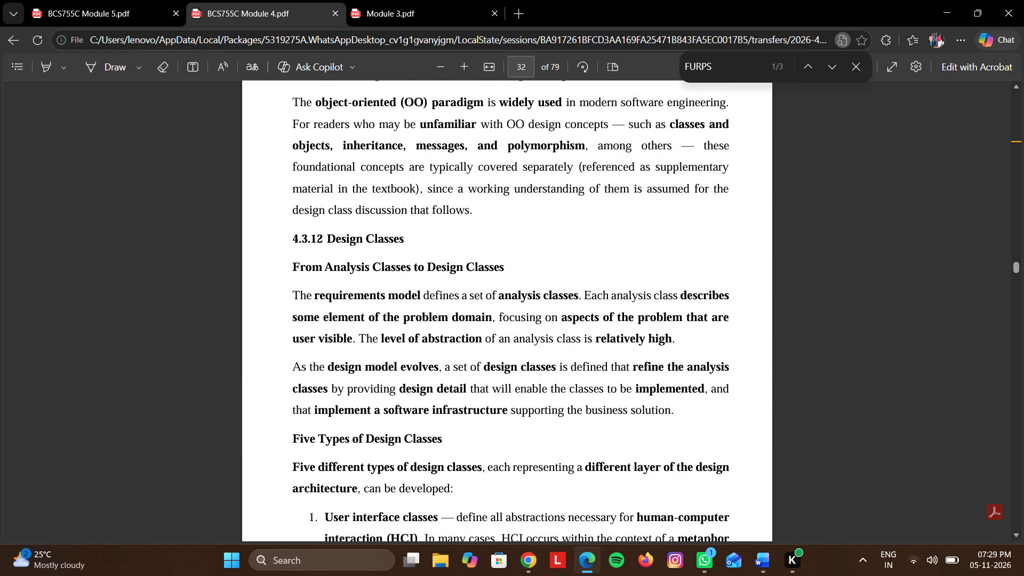
scroll(534, 380, down, 4)
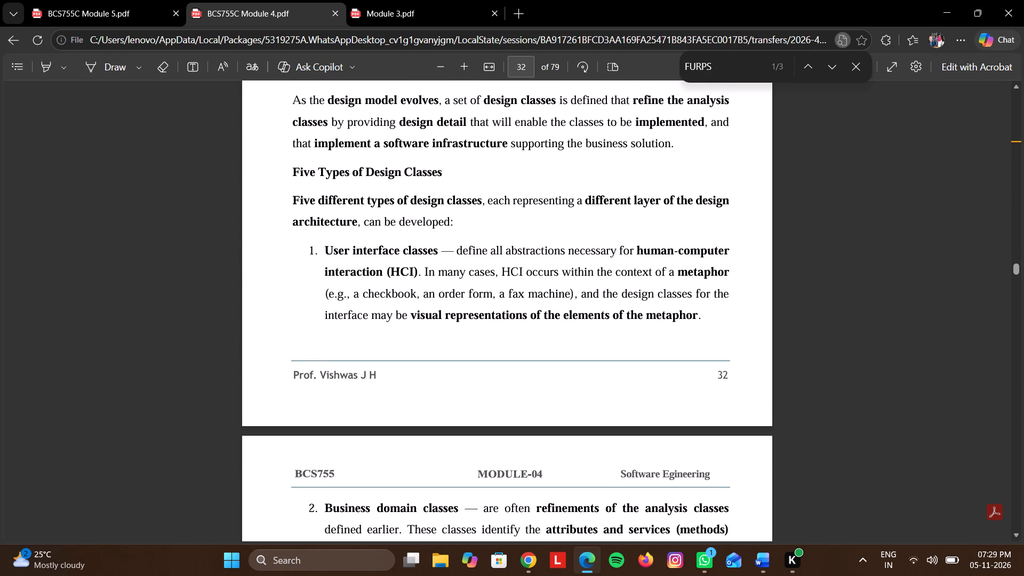
scroll(534, 380, down, 8)
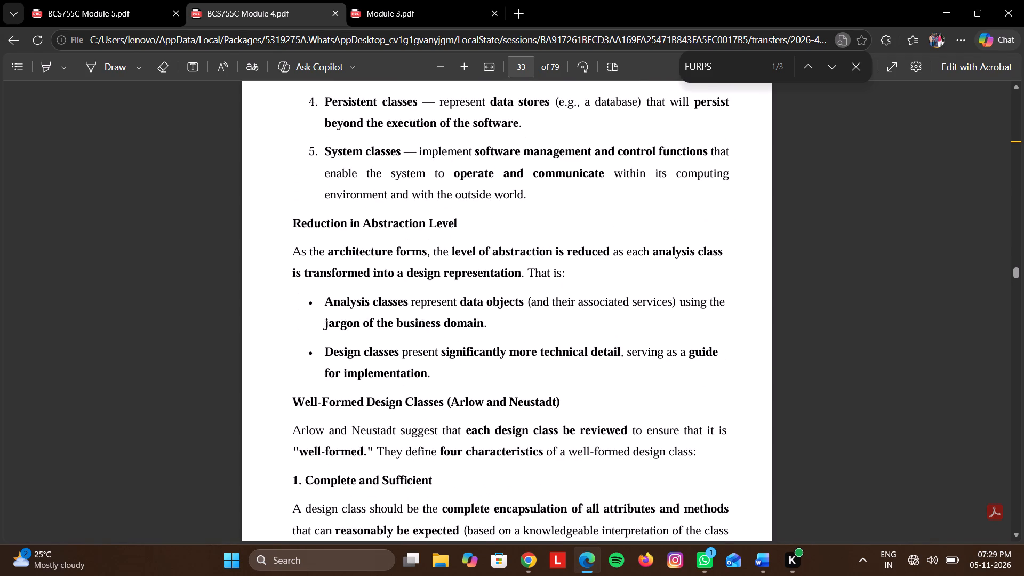
scroll(534, 380, down, 4)
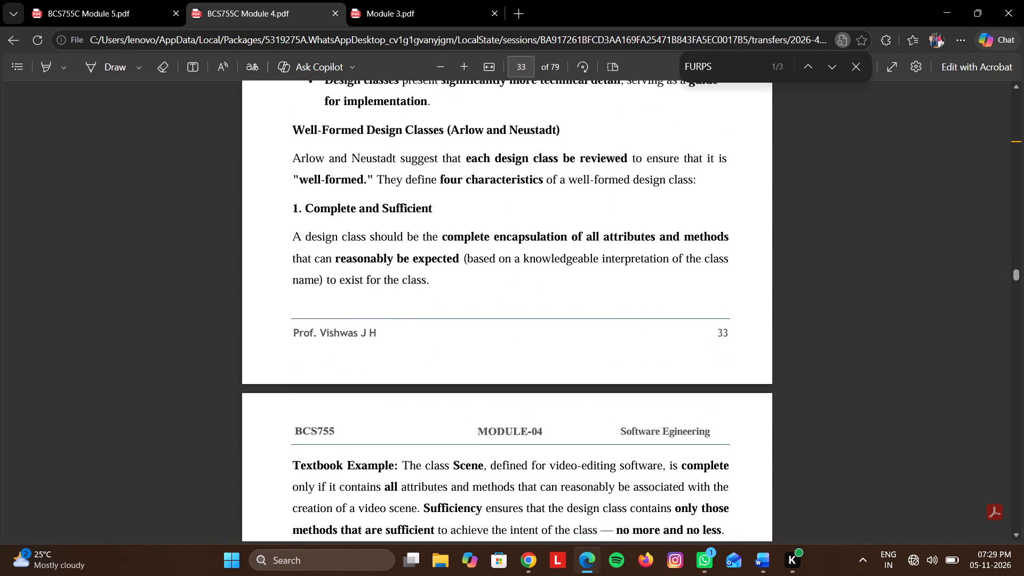
scroll(534, 380, down, 6)
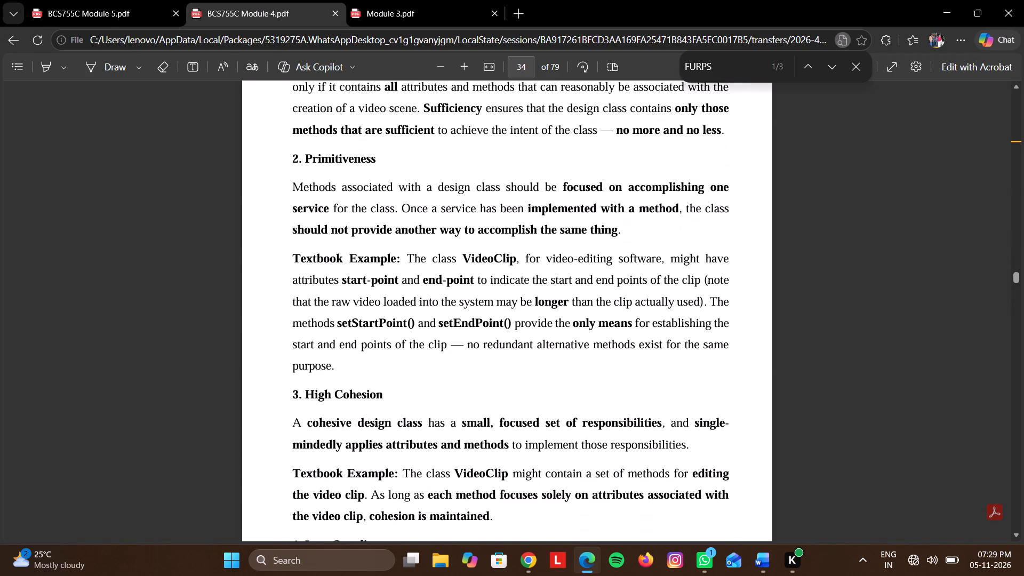
scroll(535, 385, down, 9)
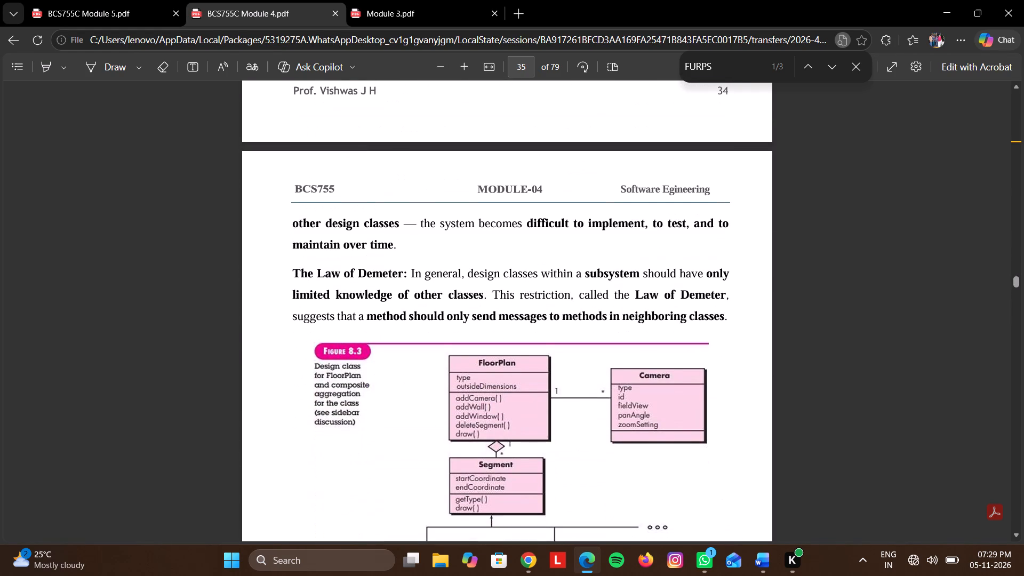
scroll(535, 385, down, 3)
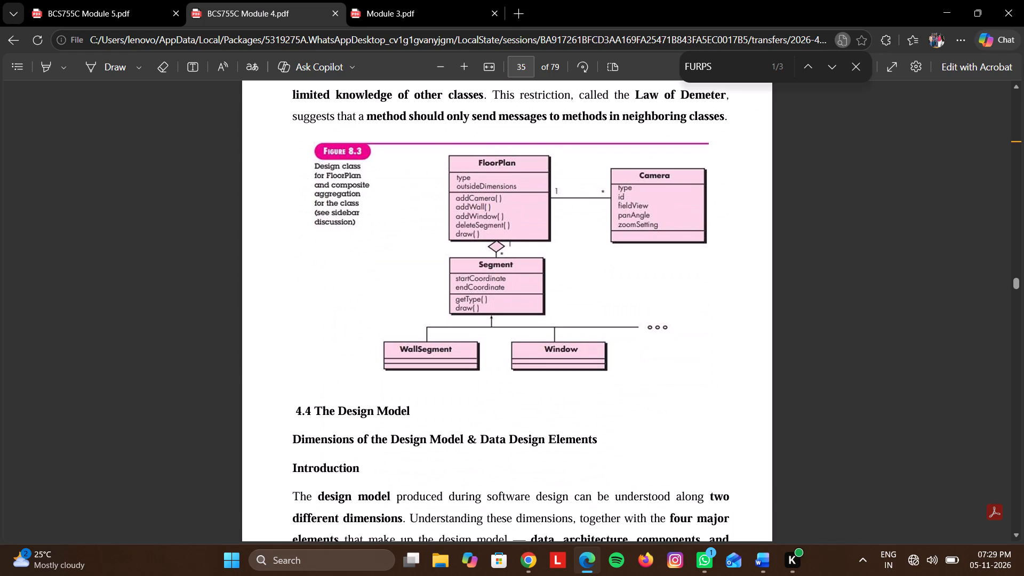
Look through section 4.4, The Design Model, covering its dimensions and shared notation, for material on the design patterns question.
scroll(535, 385, down, 3)
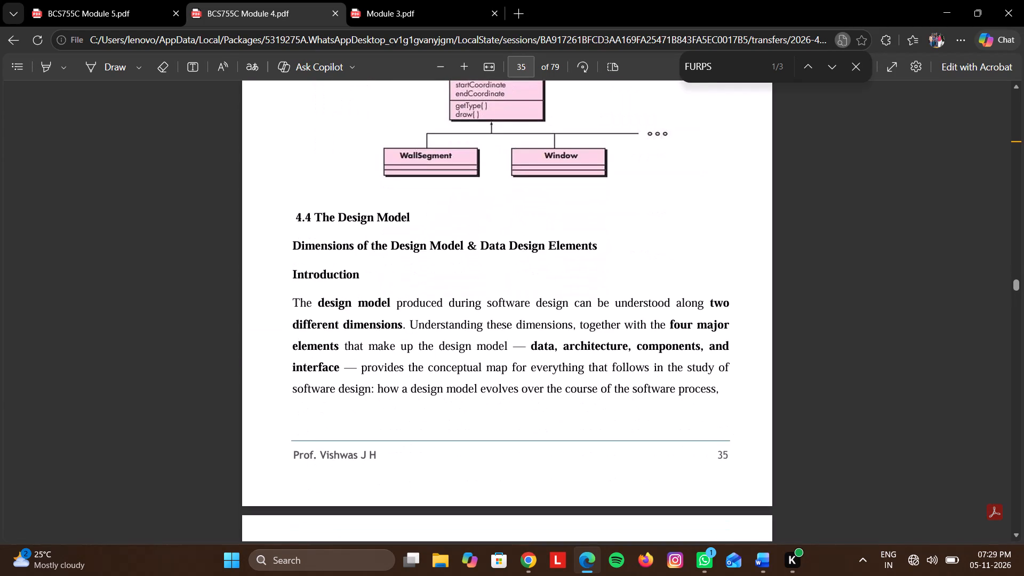
scroll(535, 385, down, 6)
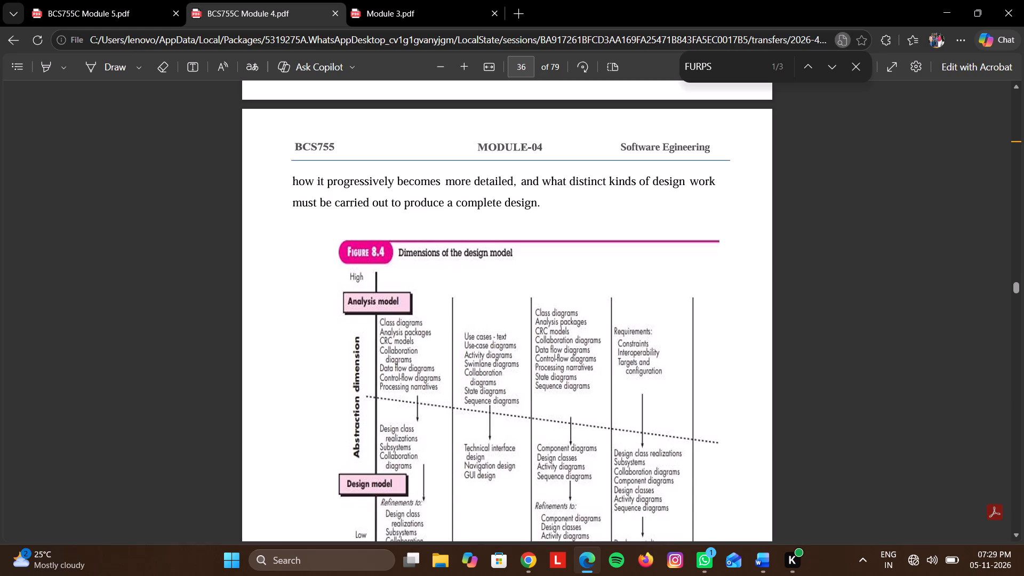
scroll(535, 386, down, 4)
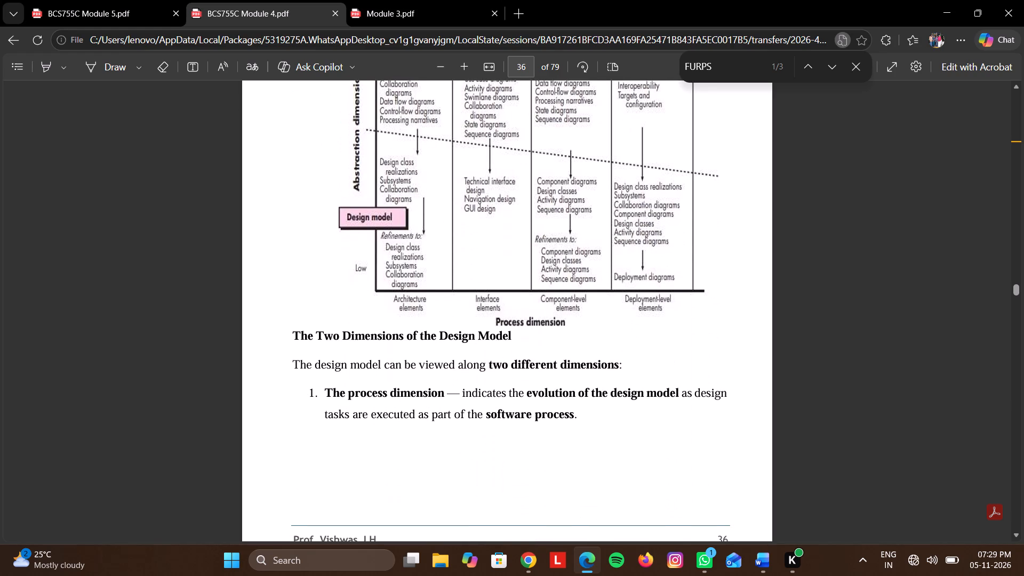
scroll(535, 386, down, 7)
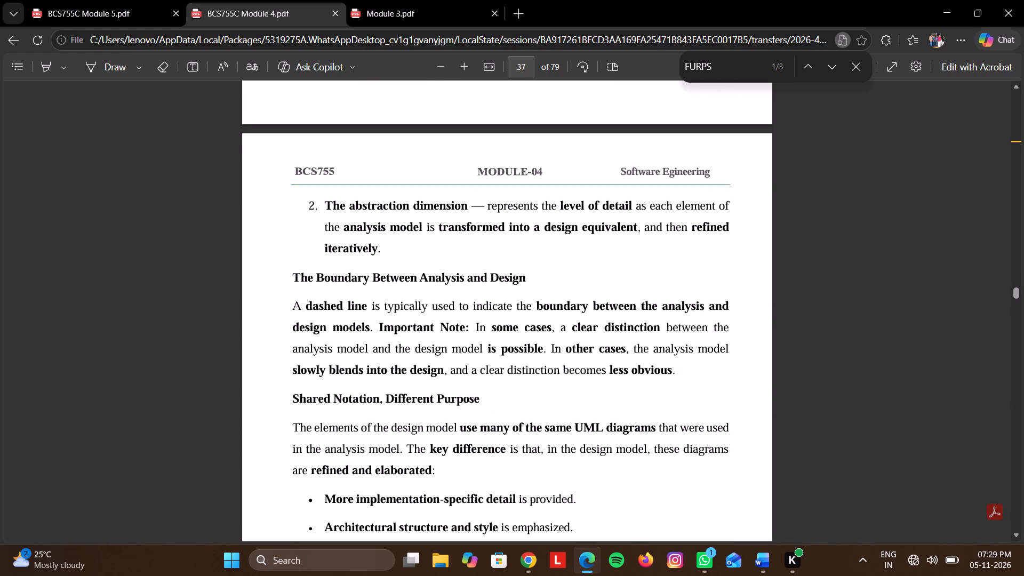
scroll(535, 386, down, 3)
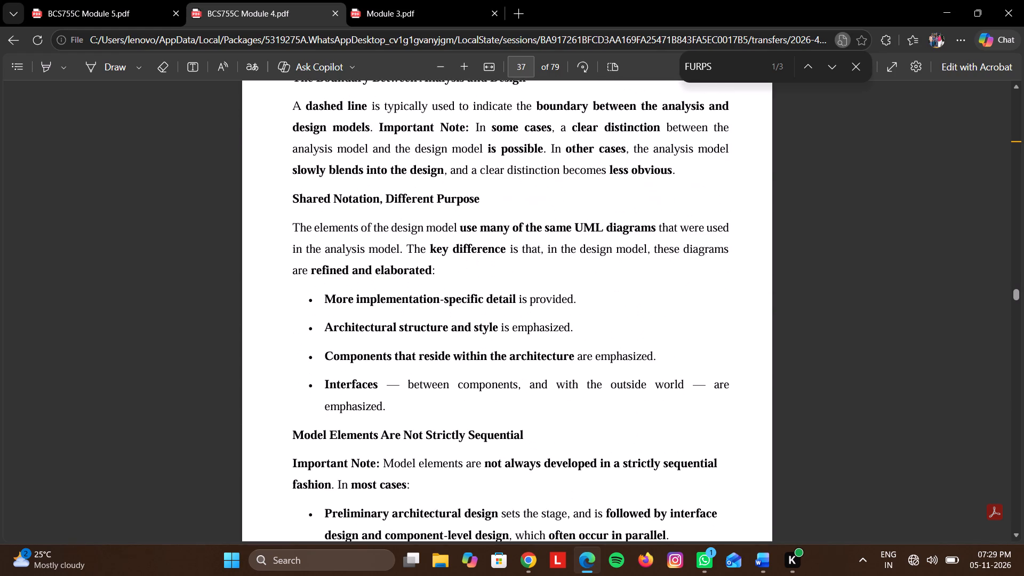
scroll(535, 386, down, 3)
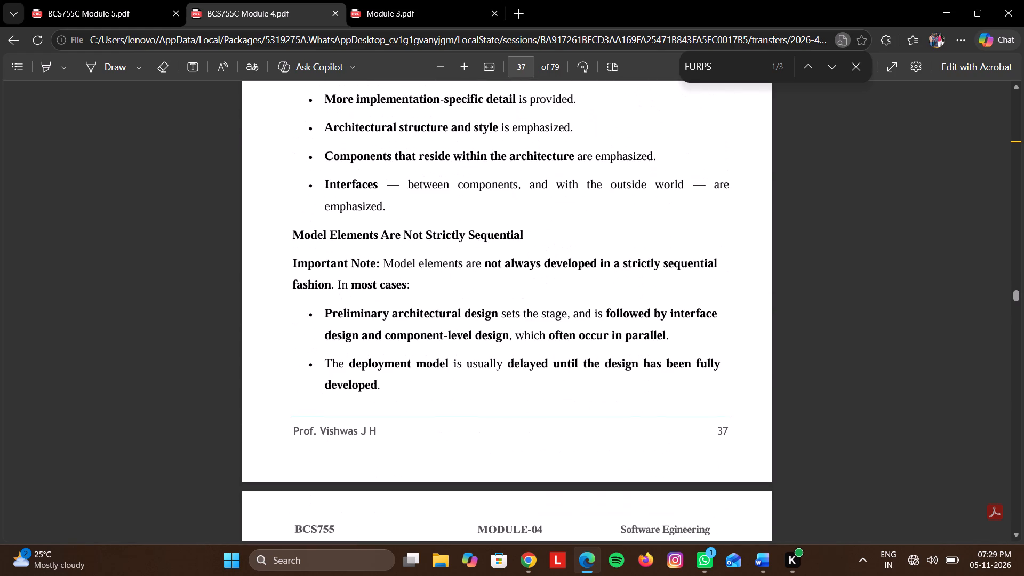
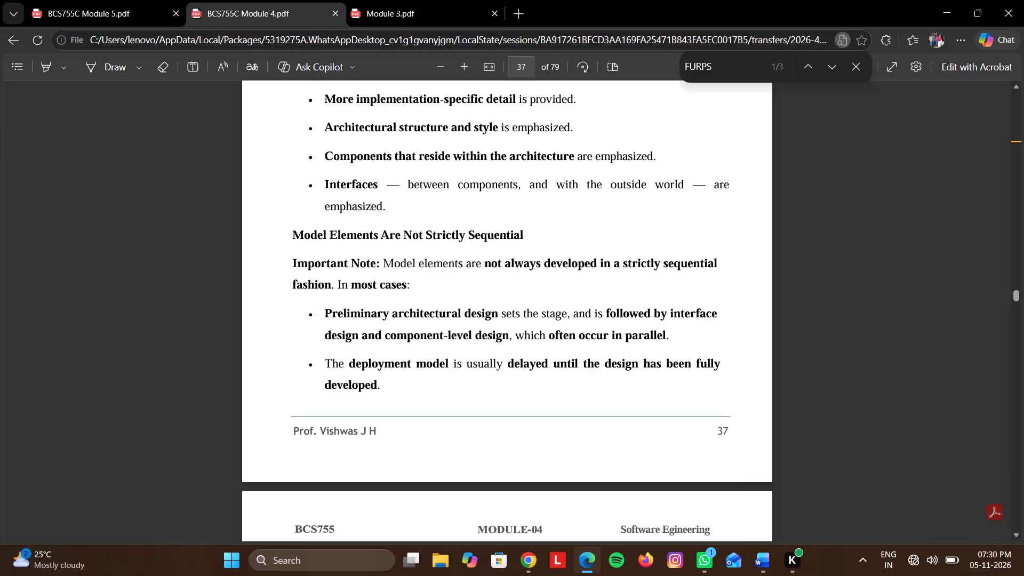
Examine the page 38 passages on applying design patterns, the major design model elements, and section 4.4.1, Data Design Elements.
scroll(472, 317, down, 7)
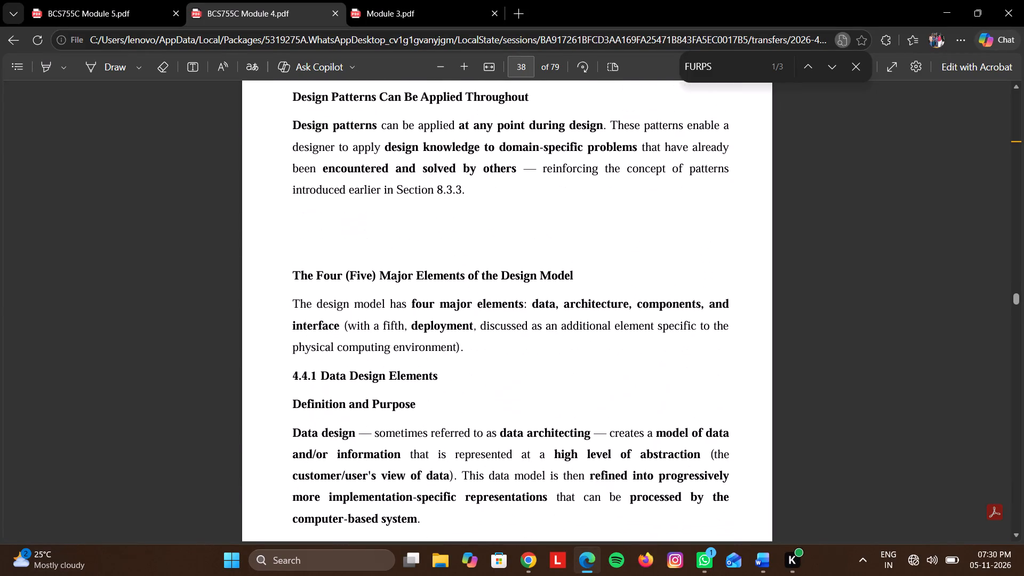
scroll(460, 340, down, 2)
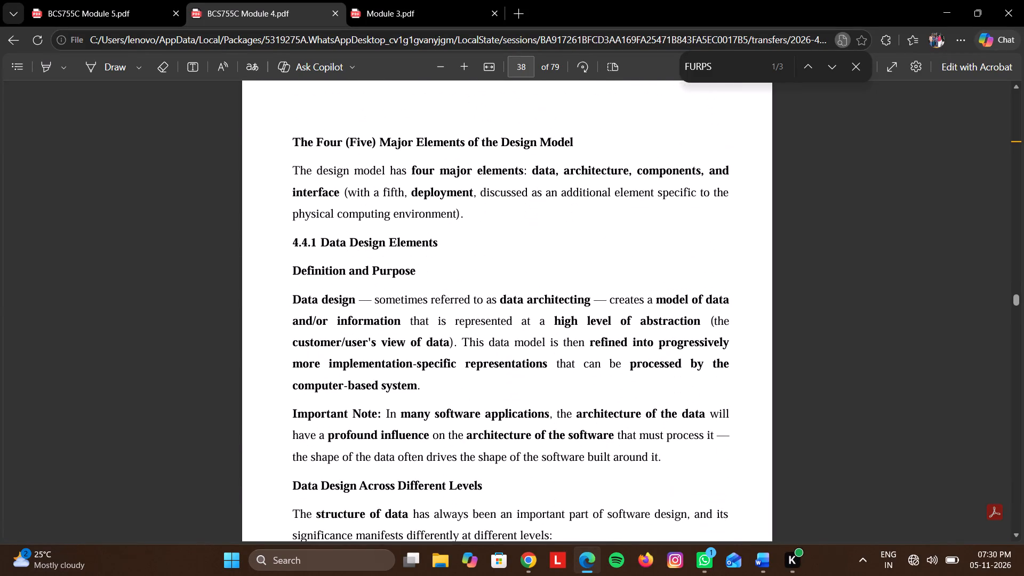
scroll(460, 340, down, 1)
scroll(460, 340, up, 2)
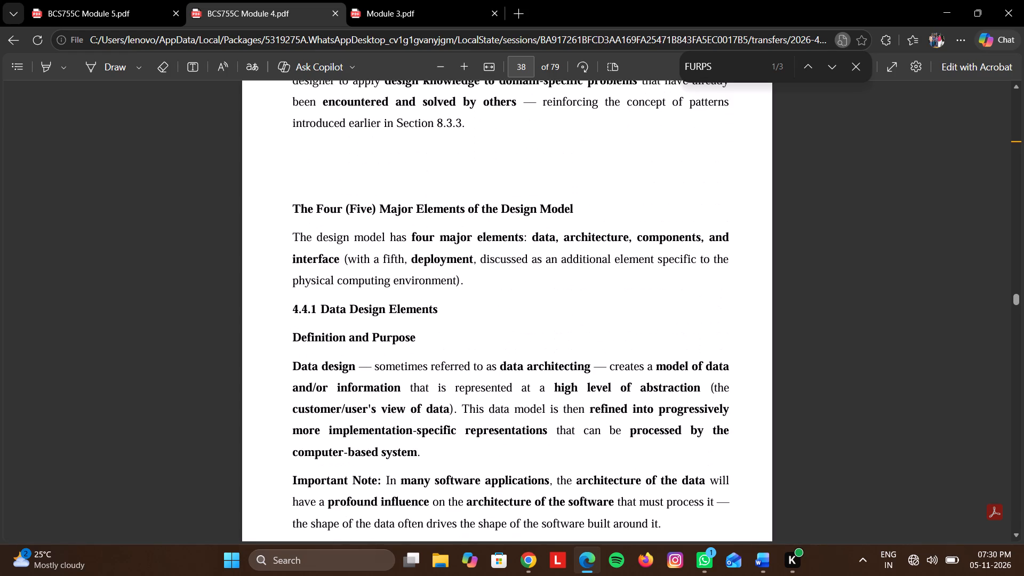
scroll(460, 340, down, 1)
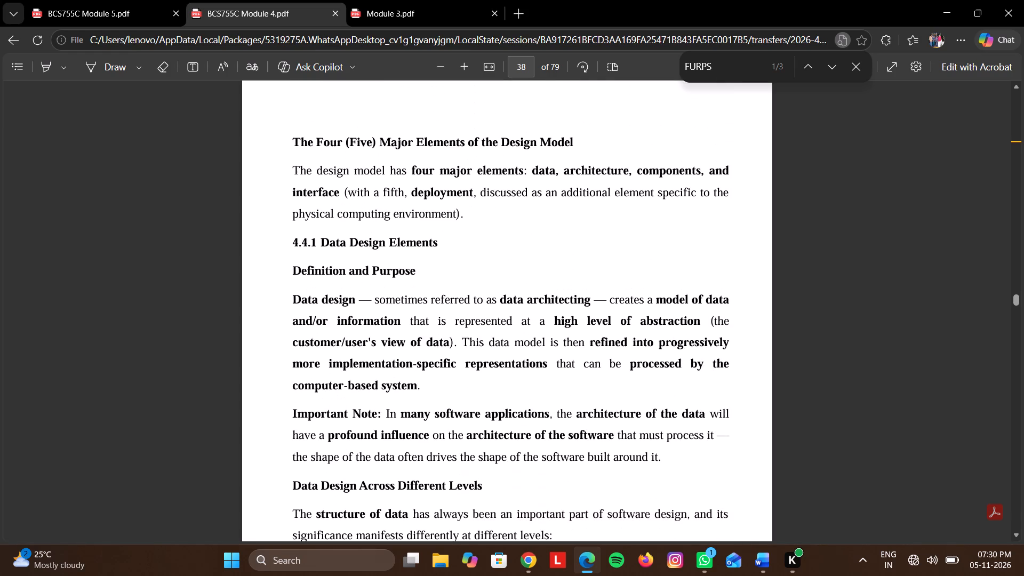
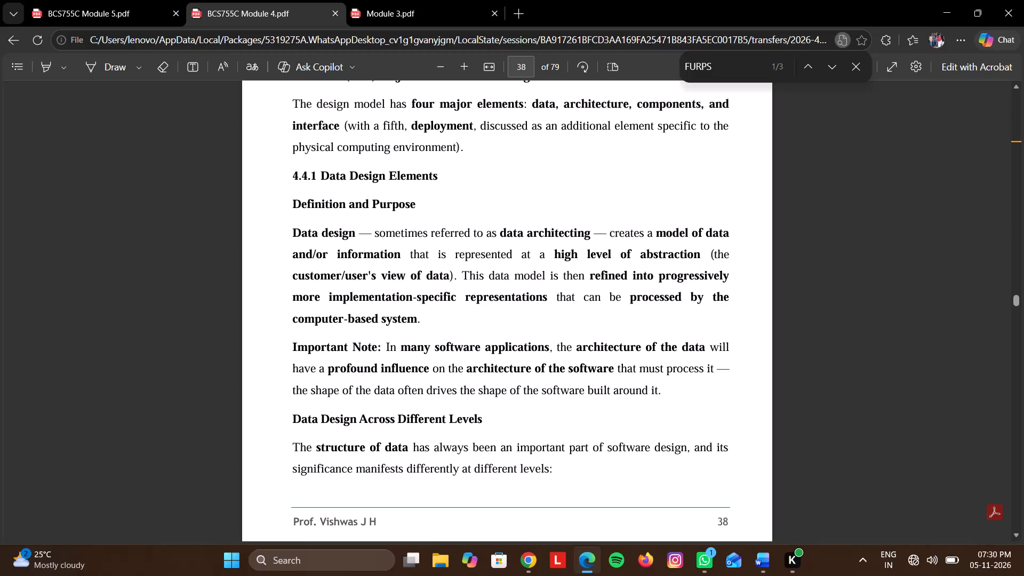
Read the Module 4 passages on data design levels and section 4.4.2, Architectural Design Elements, on pages 38 to 40.
scroll(459, 315, down, 3)
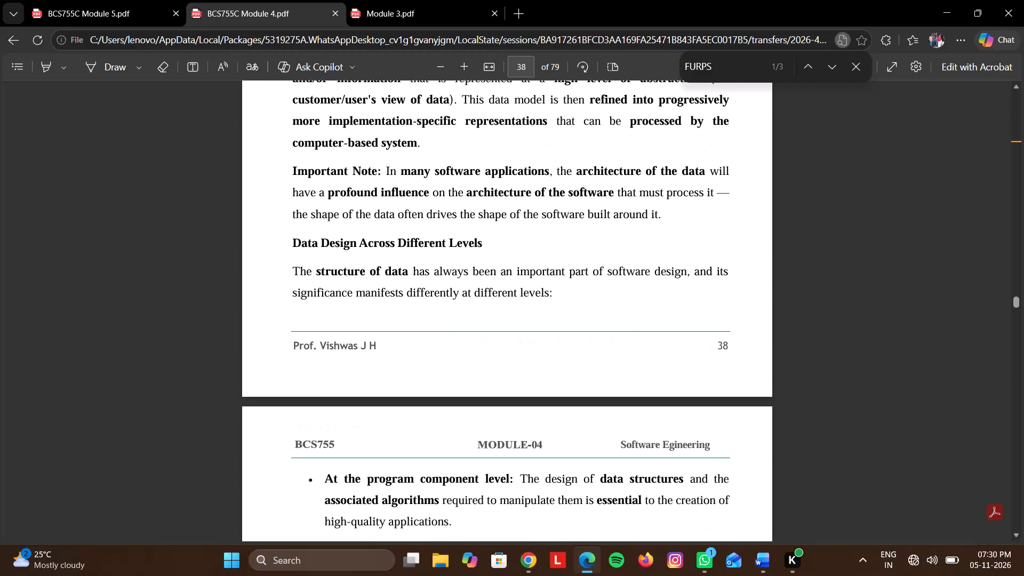
scroll(459, 315, up, 2)
scroll(459, 315, down, 1)
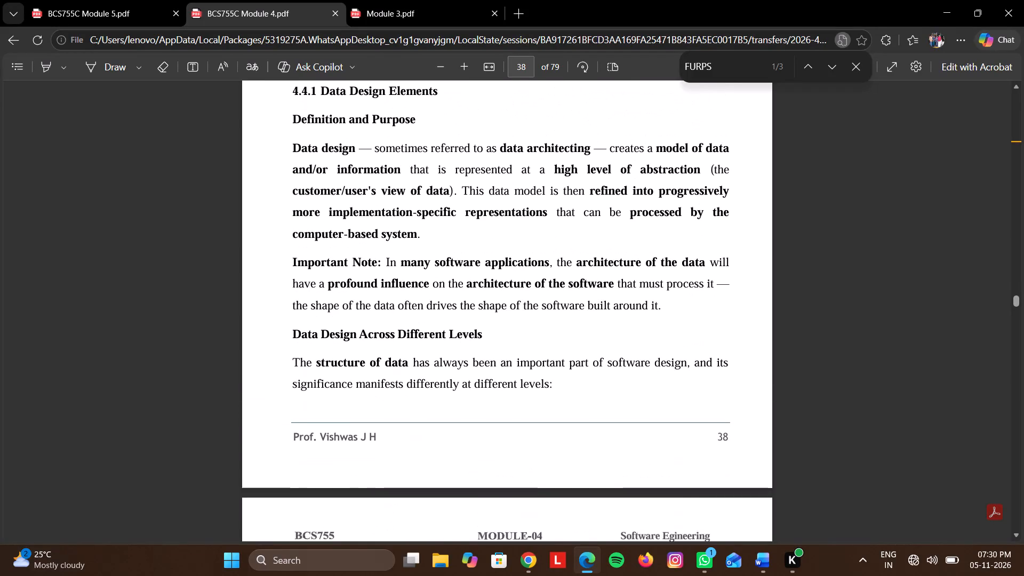
scroll(459, 315, down, 1)
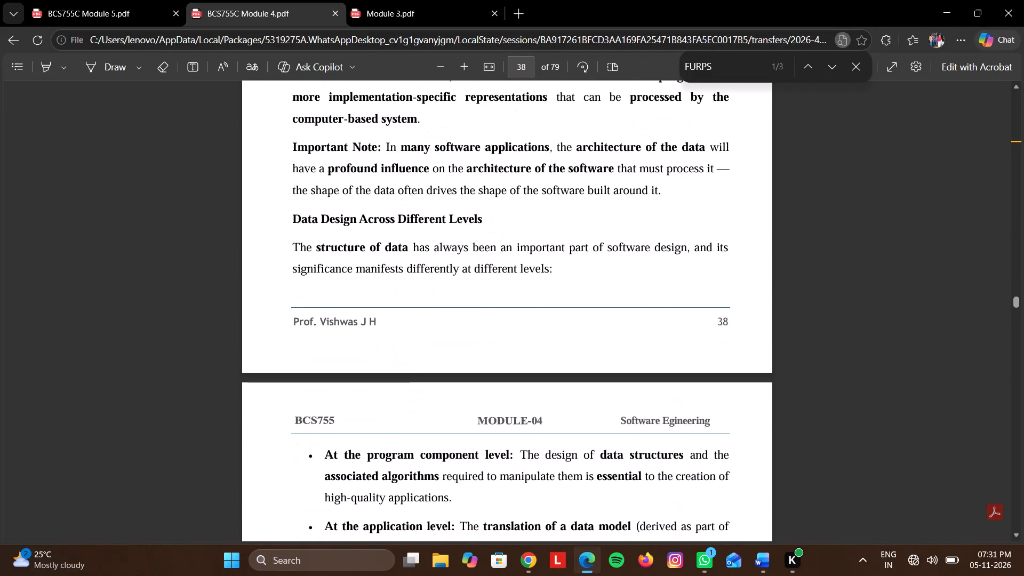
scroll(459, 315, down, 6)
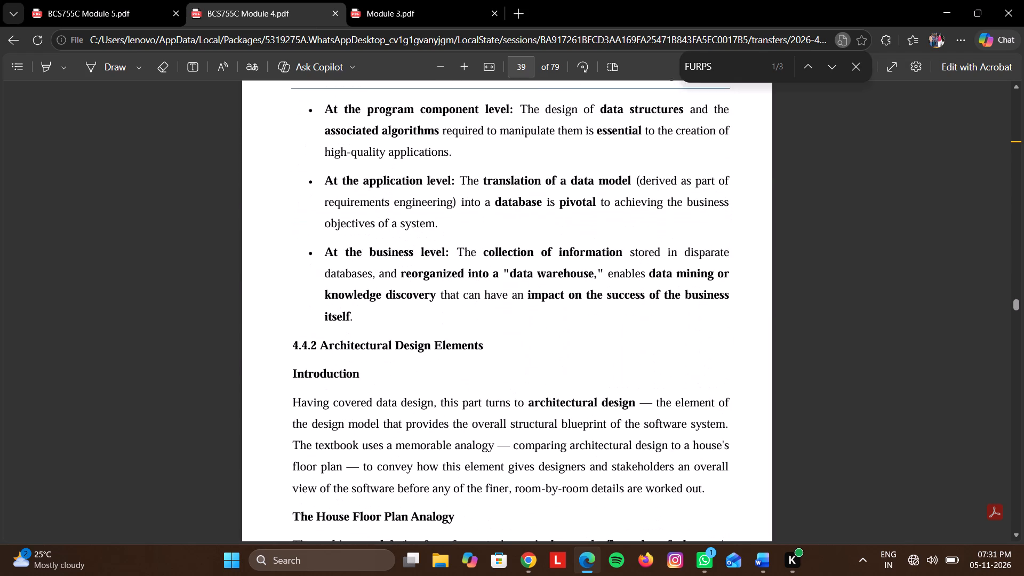
scroll(459, 315, down, 7)
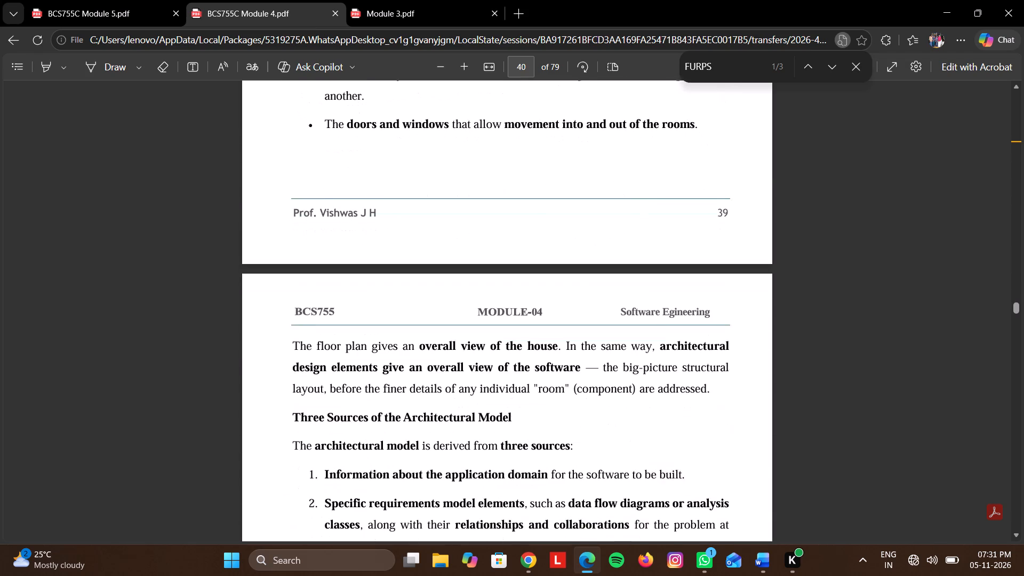
scroll(453, 318, down, 4)
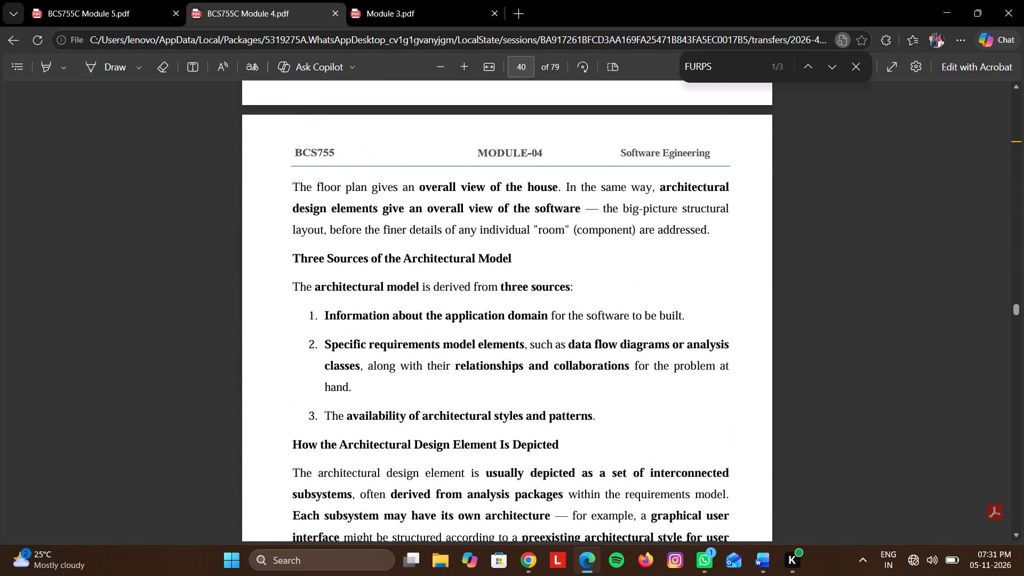
scroll(453, 318, down, 3)
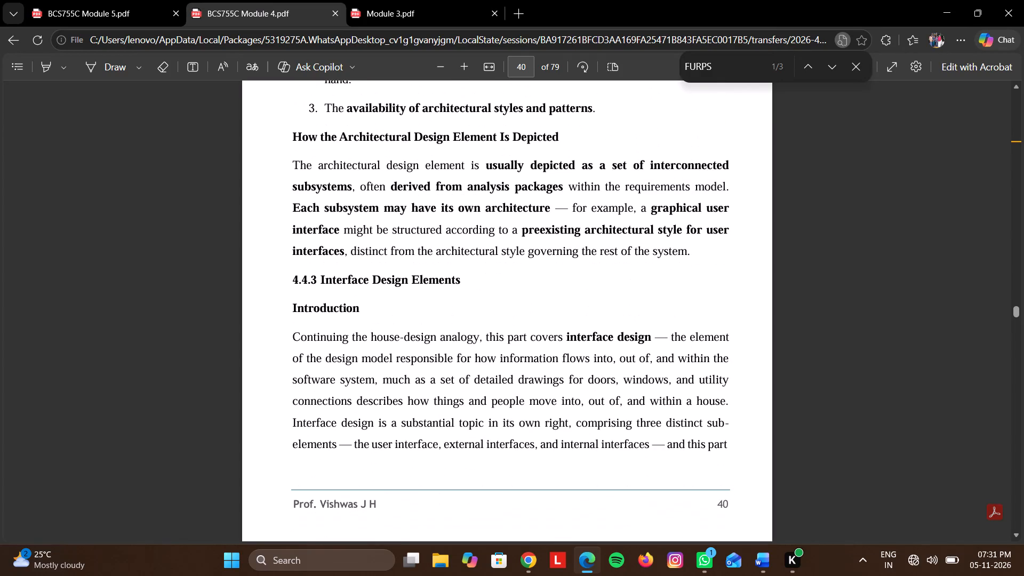
Read section 4.4.3, Interface Design Elements, through the SafeHome ControlPanel and KeyPad example on pages 40 to 44.
scroll(450, 316, down, 3)
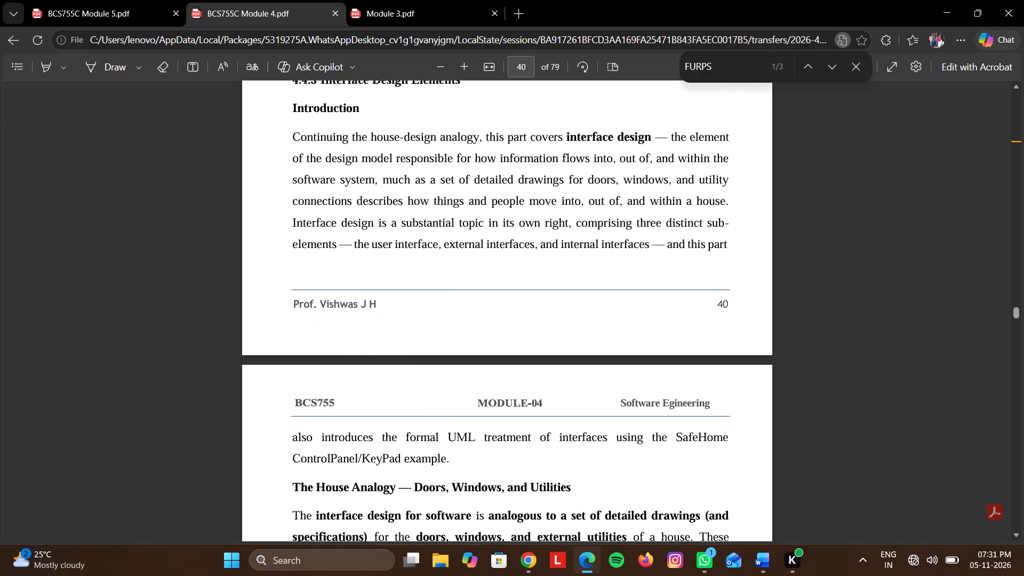
scroll(450, 316, down, 7)
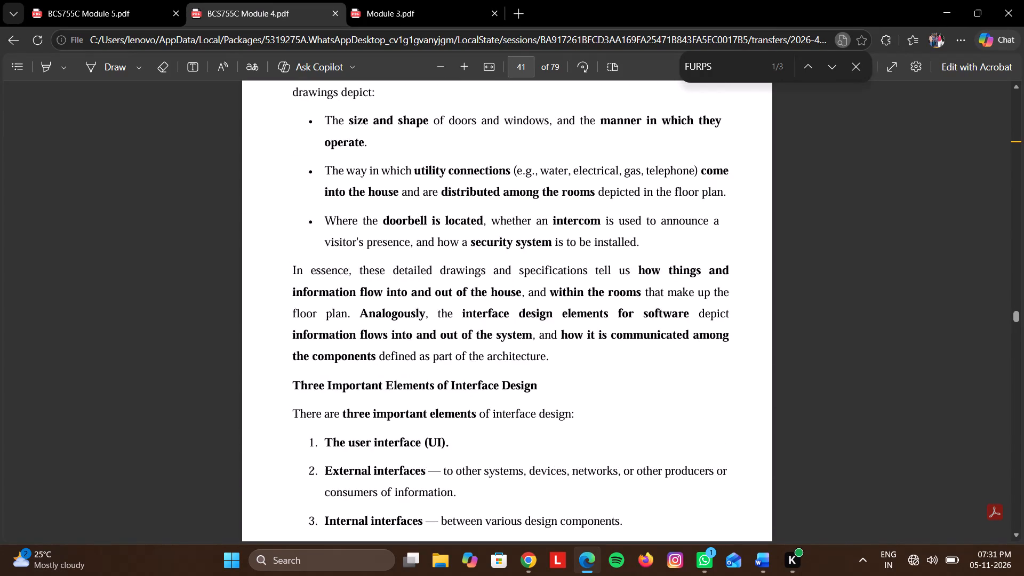
scroll(447, 317, down, 9)
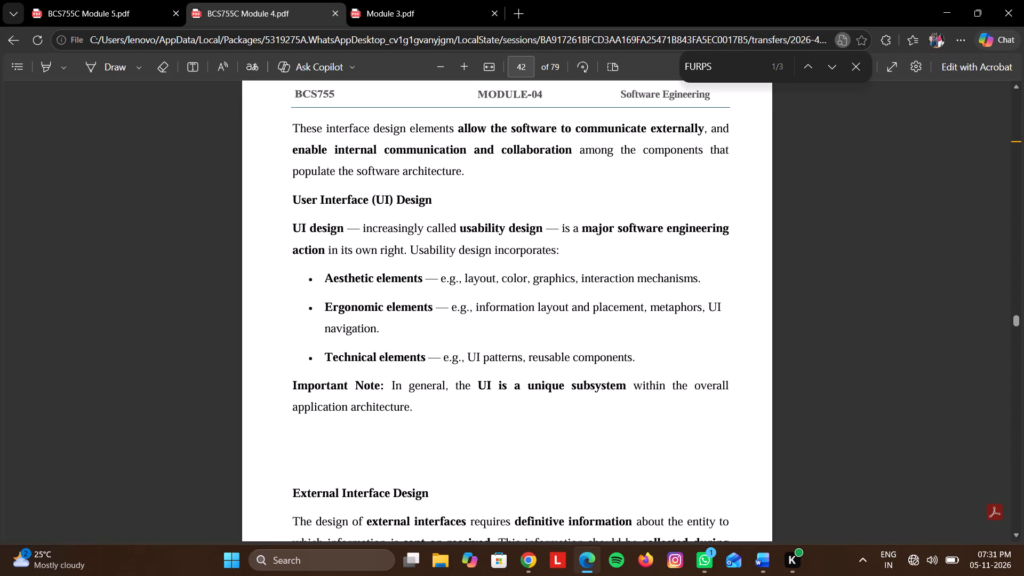
scroll(441, 319, down, 6)
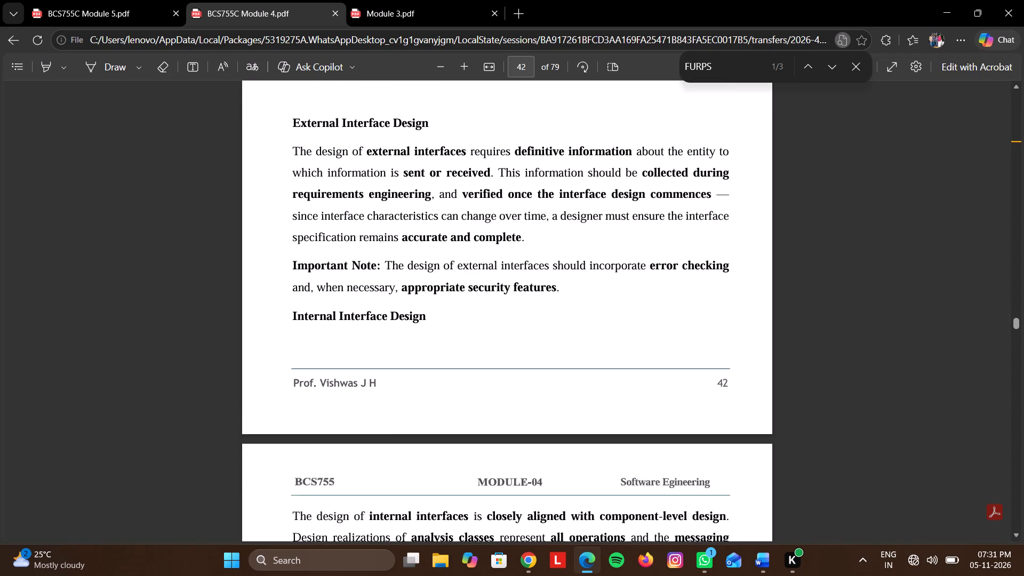
scroll(441, 324, down, 6)
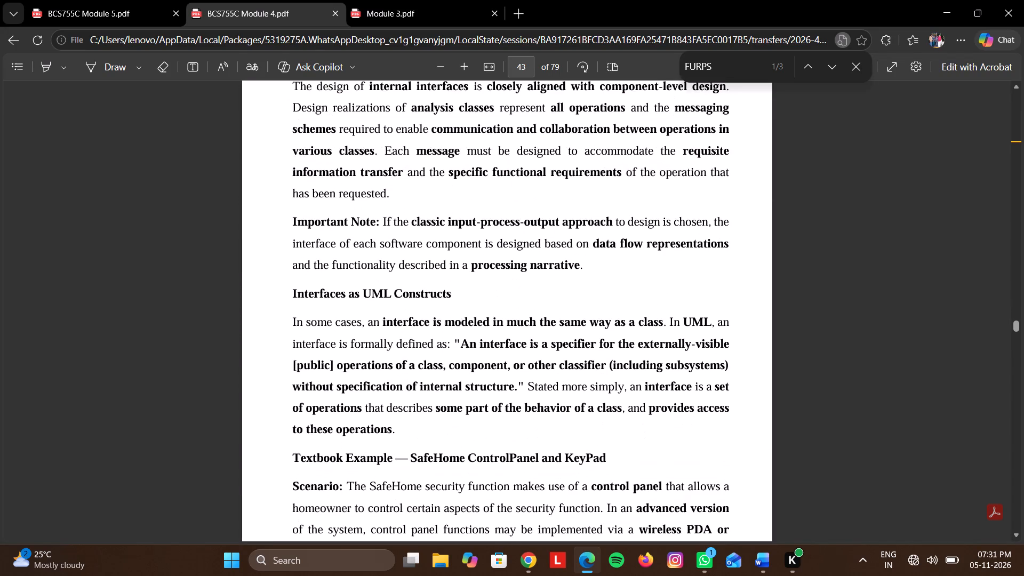
scroll(445, 319, down, 6)
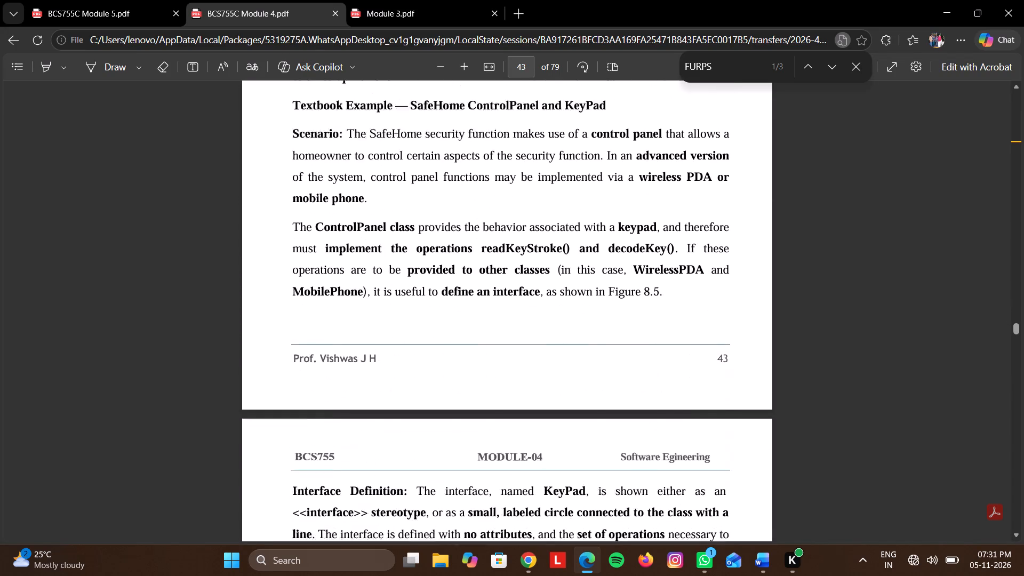
scroll(444, 322, down, 4)
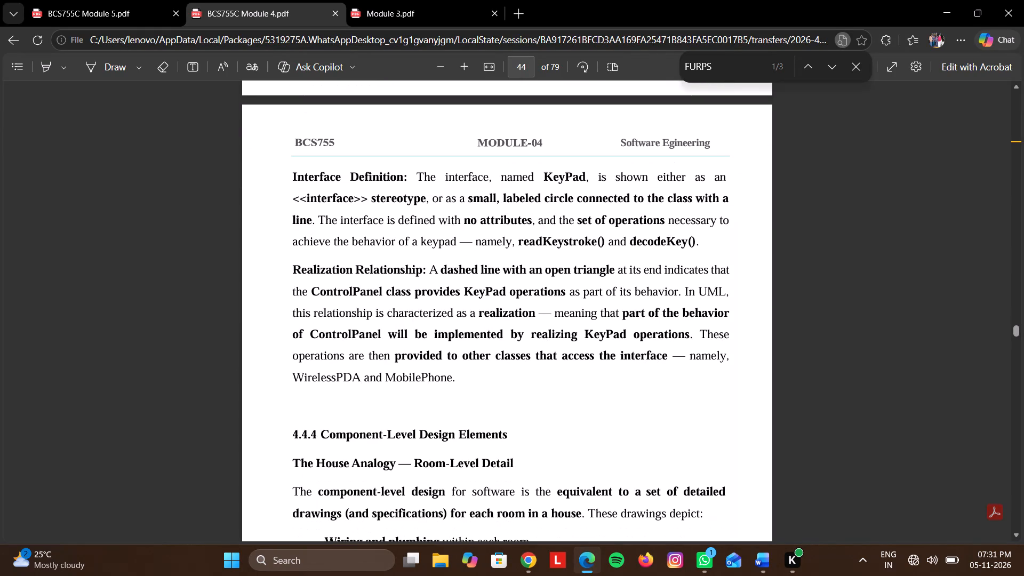
Examine section 4.4.4, Component-Level Design Elements, on pages 44 and 45 for design pattern content.
scroll(442, 325, down, 4)
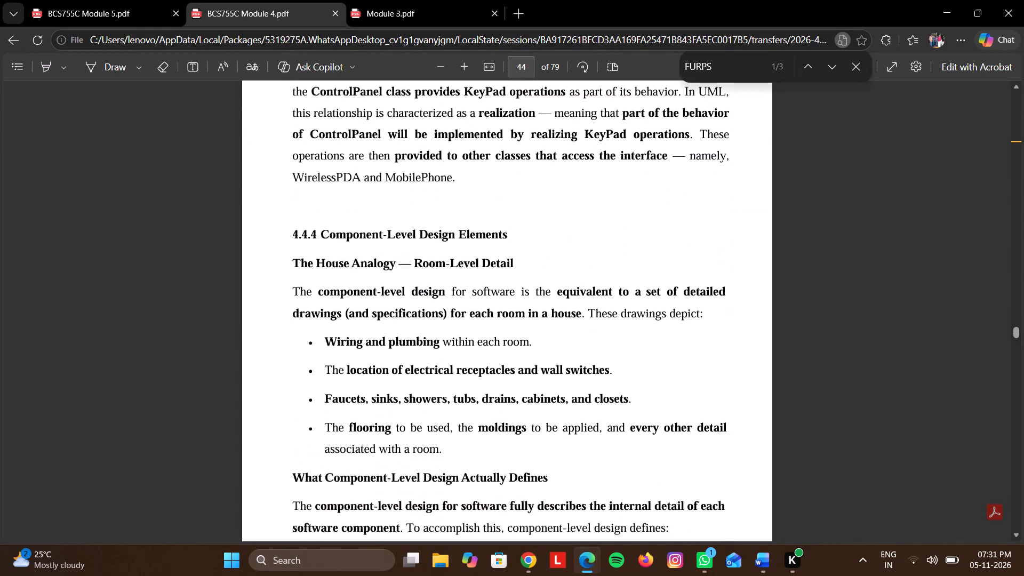
scroll(442, 325, down, 3)
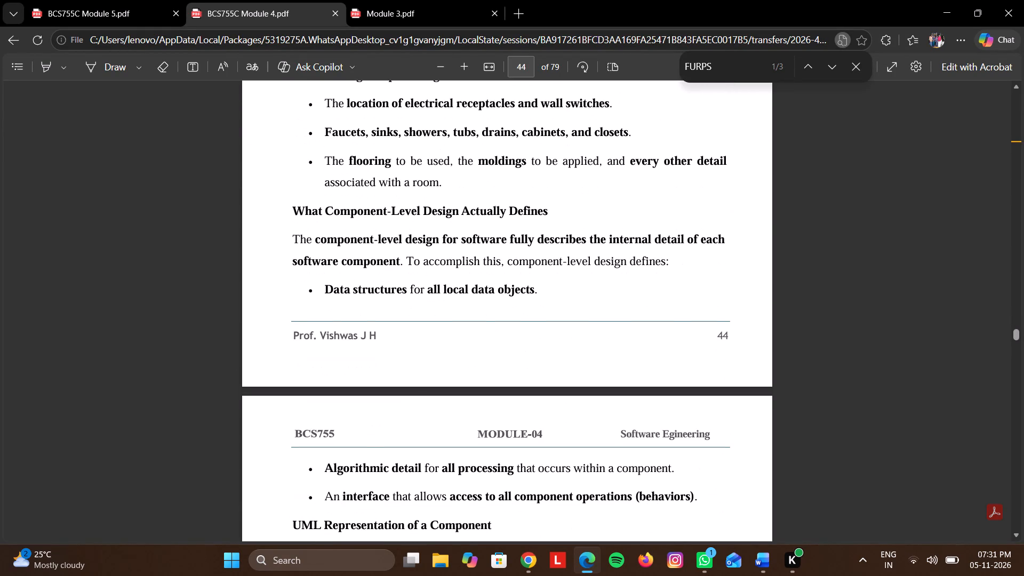
scroll(440, 328, down, 10)
scroll(439, 329, up, 2)
scroll(439, 329, down, 3)
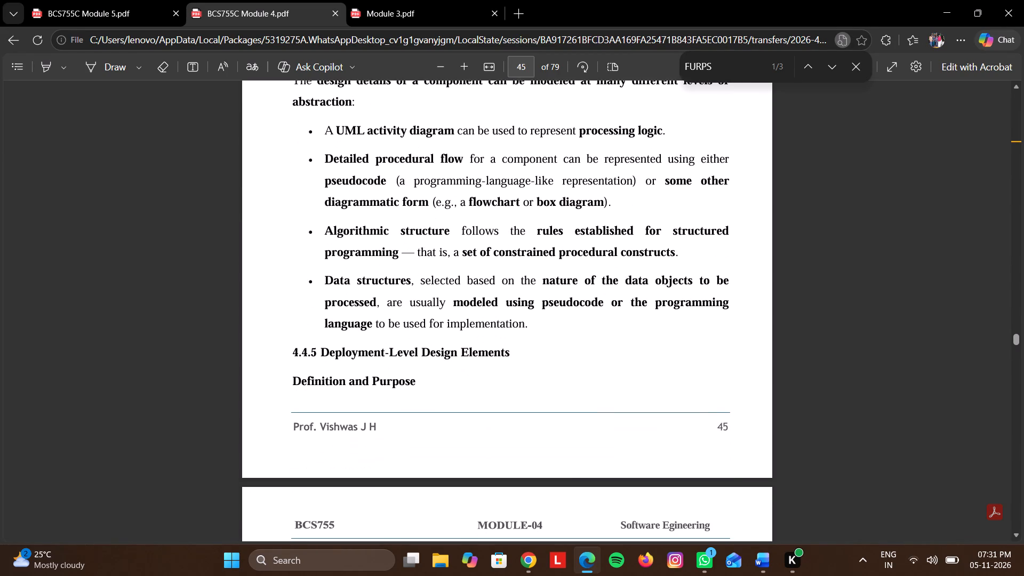
Examine section 4.4.5, Deployment-Level Design Elements, including the UML component and deployment diagrams on pages 46 to 48.
scroll(439, 329, down, 6)
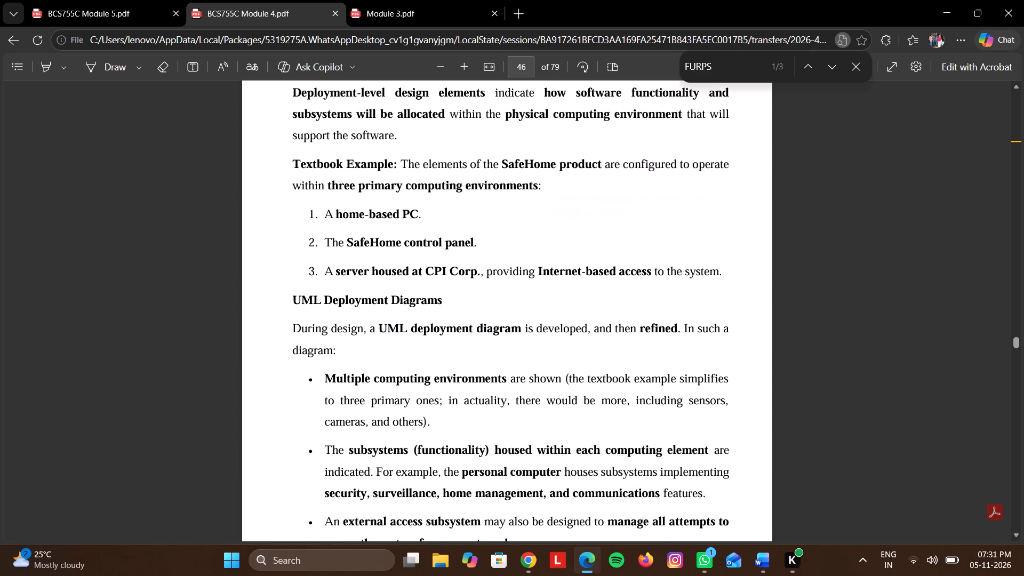
scroll(439, 329, down, 7)
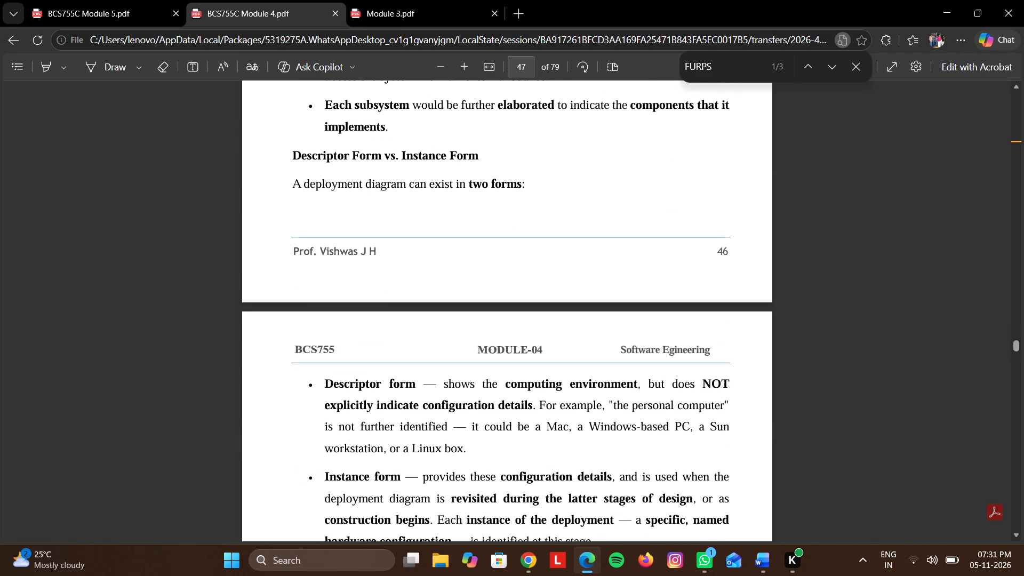
scroll(437, 330, down, 6)
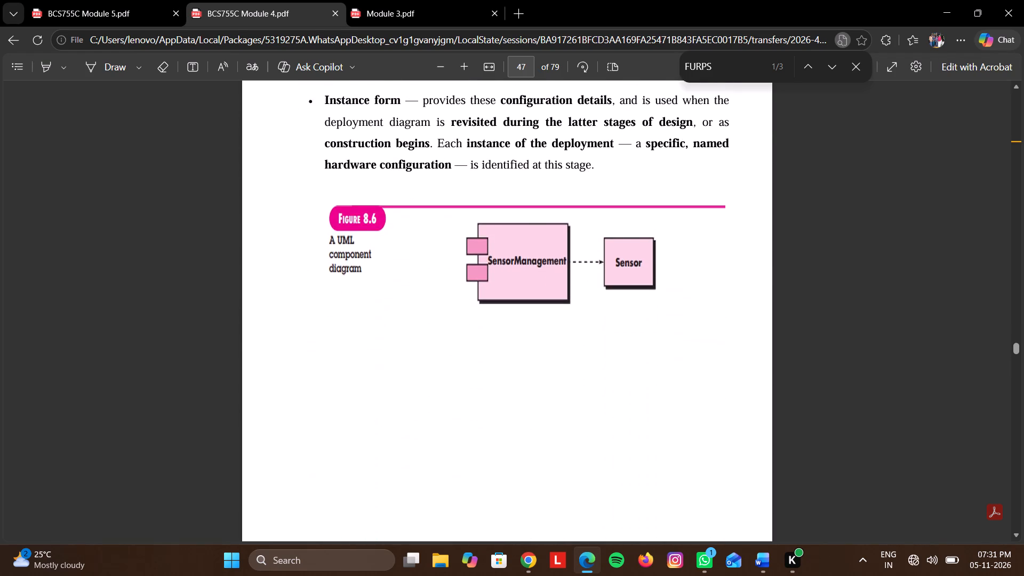
scroll(437, 330, up, 1)
scroll(437, 330, down, 4)
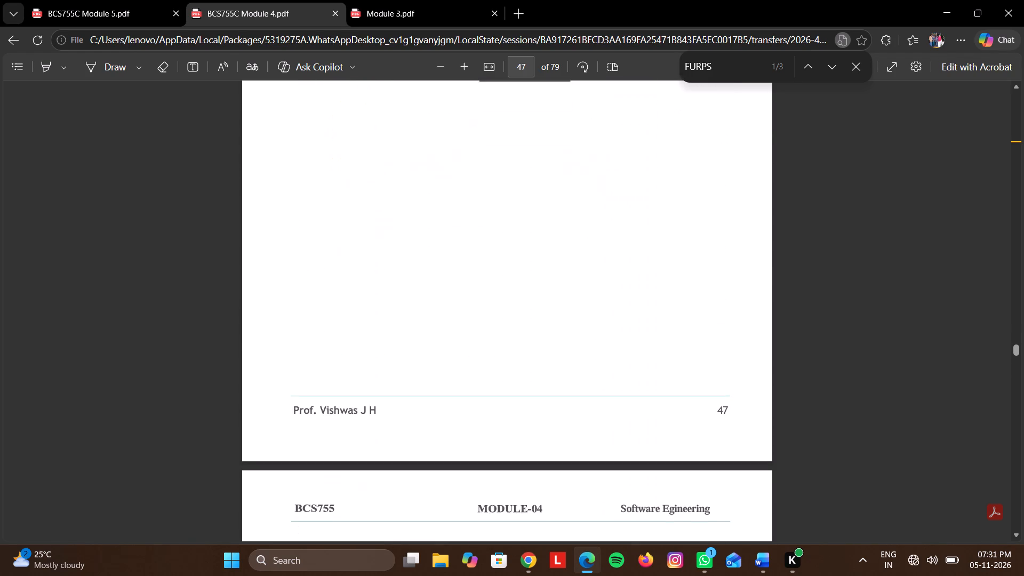
scroll(437, 330, down, 9)
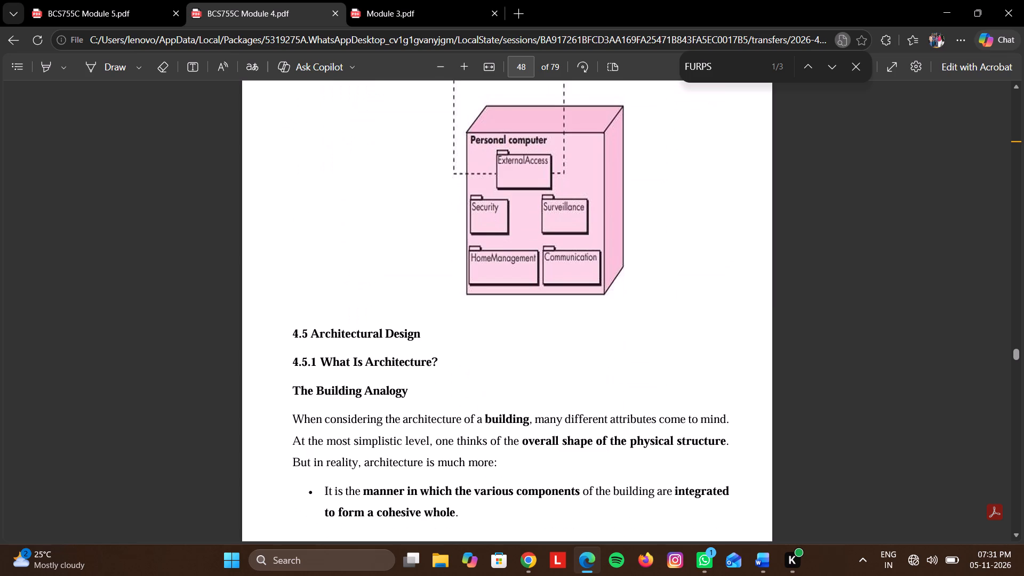
Read sections 4.5.1, What Is Architecture?, and 4.5.2, Why Is Architecture Important?, on pages 48 to 51.
scroll(437, 330, down, 5)
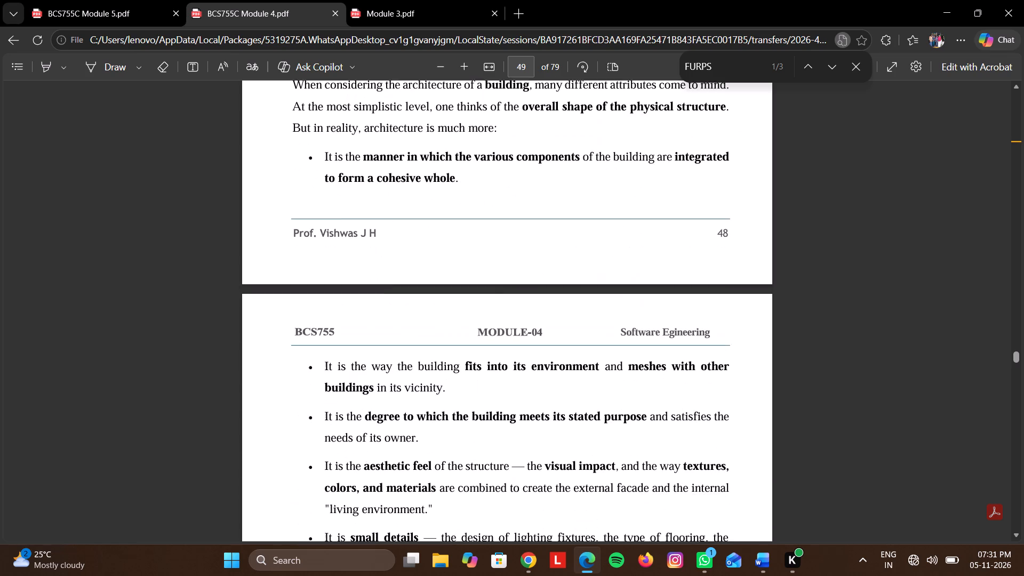
scroll(437, 330, down, 11)
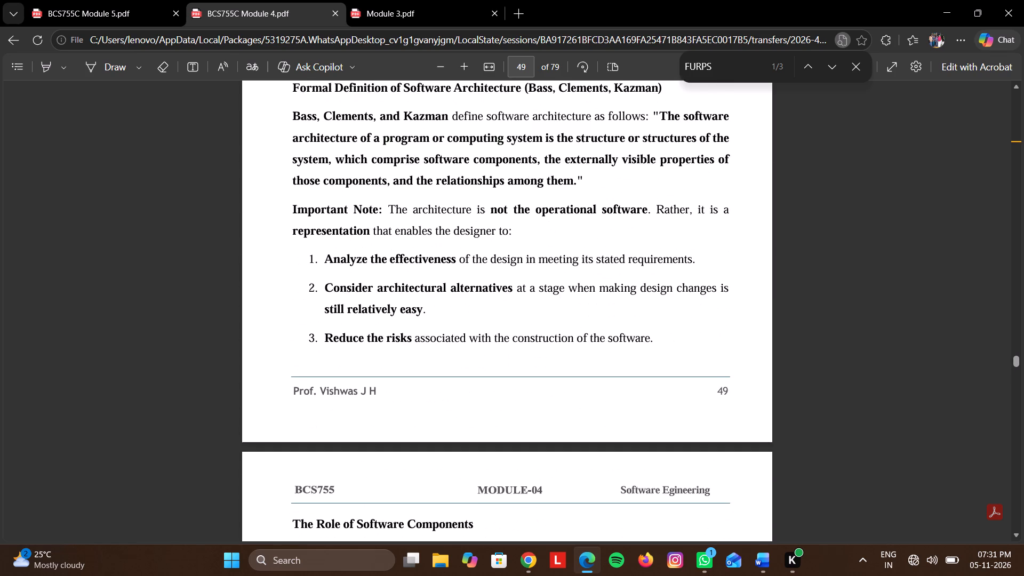
scroll(436, 330, down, 7)
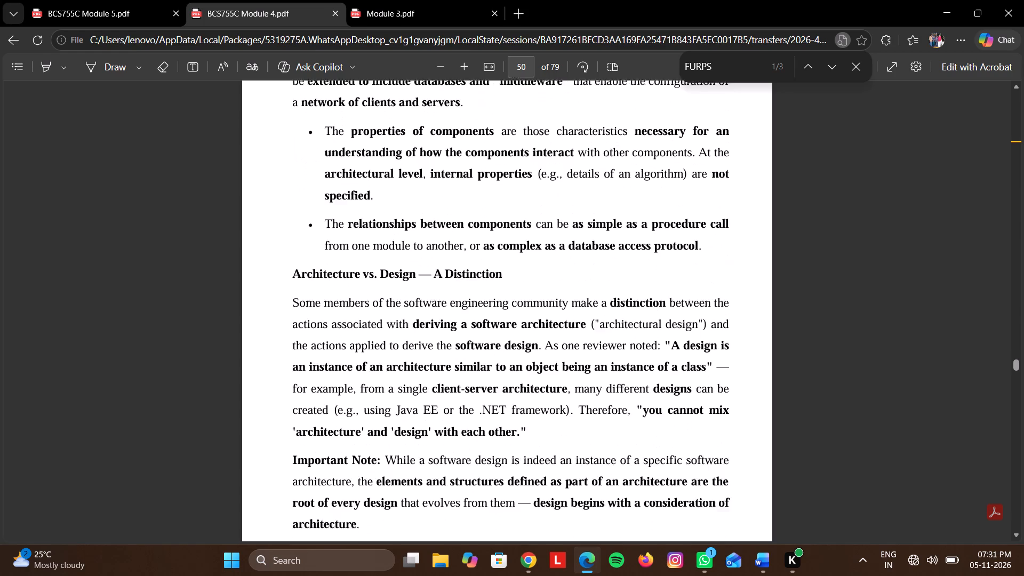
scroll(436, 330, down, 4)
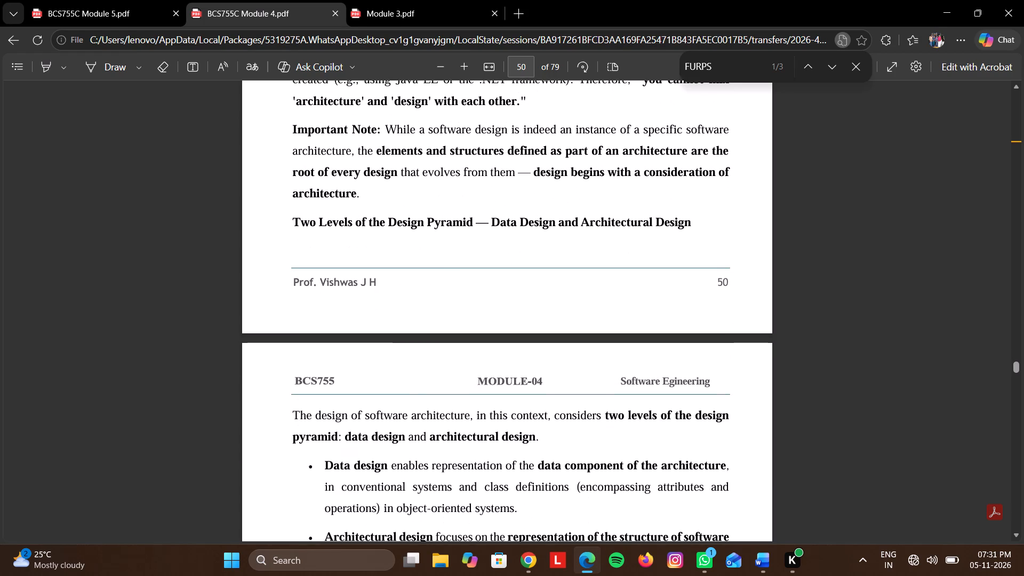
scroll(436, 330, down, 3)
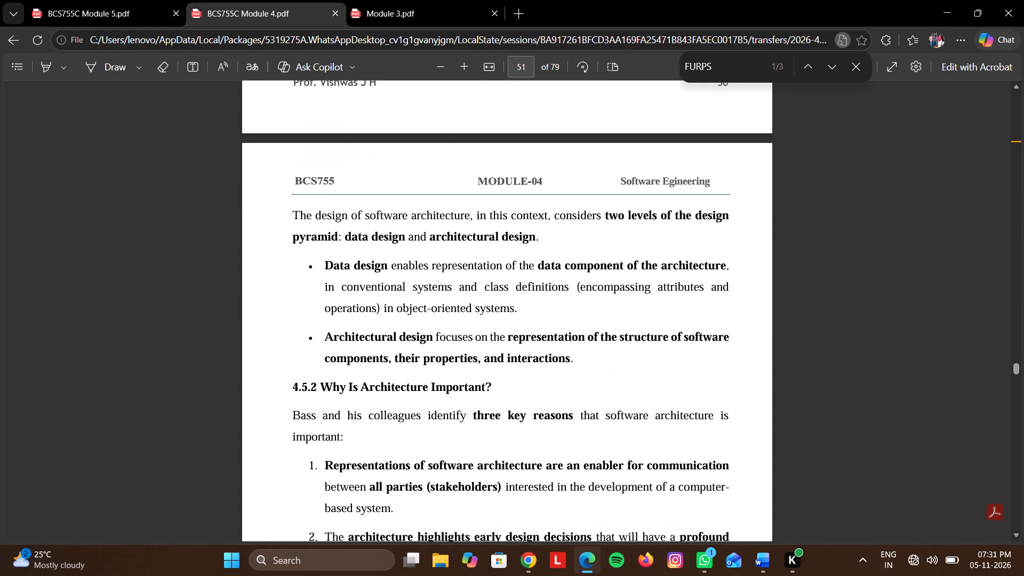
scroll(433, 332, down, 7)
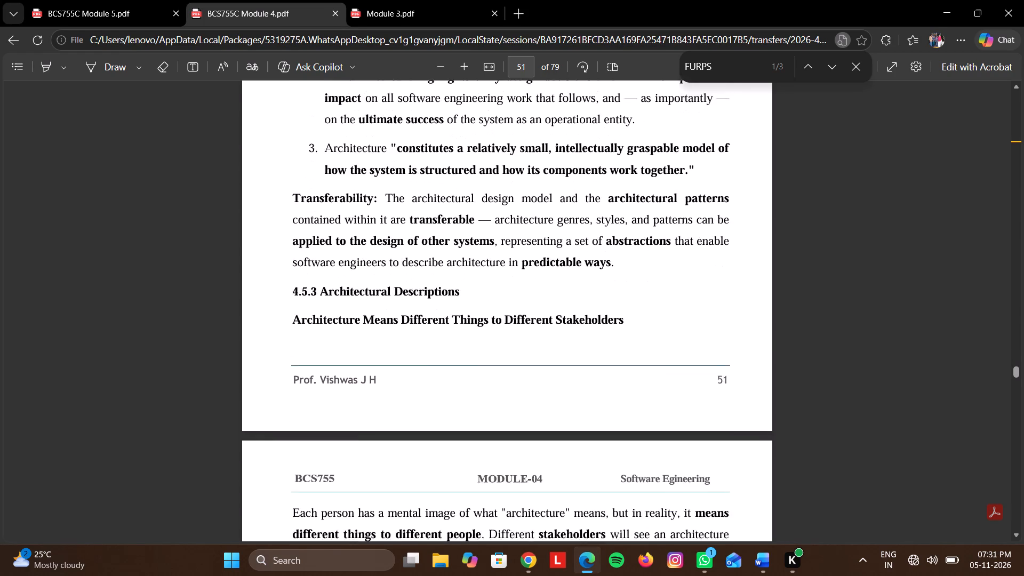
Read sections 4.5.3, Architectural Descriptions, and 4.5.4, Architectural Decisions, on pages 51 to 54.
scroll(433, 332, down, 3)
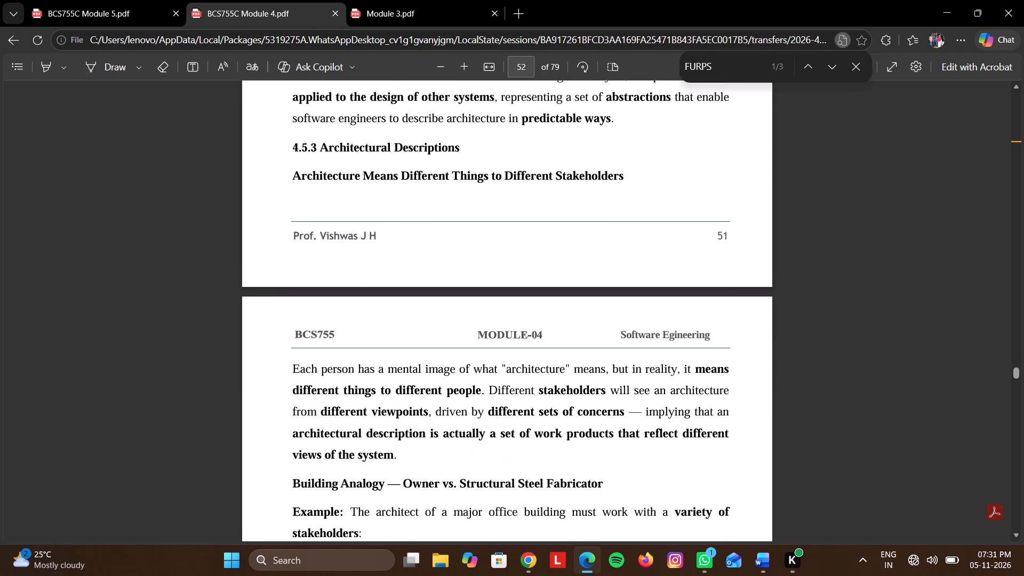
scroll(433, 332, down, 4)
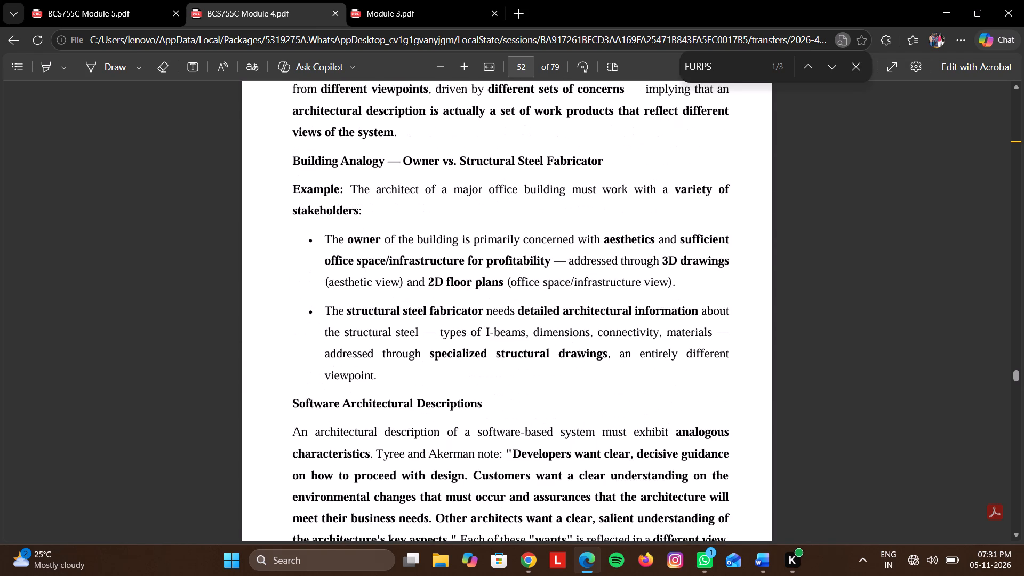
scroll(433, 332, down, 5)
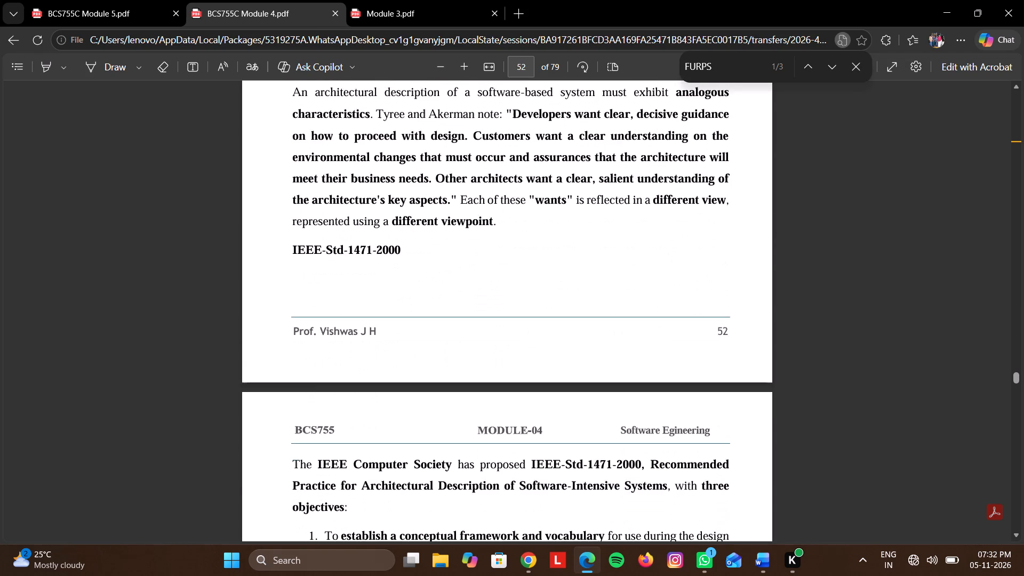
scroll(433, 332, down, 9)
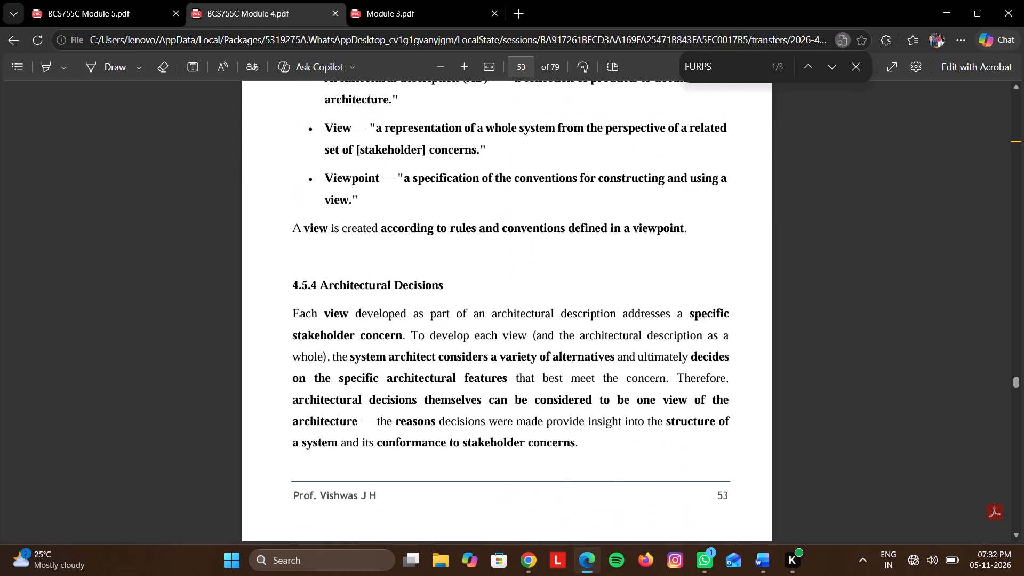
scroll(433, 332, down, 6)
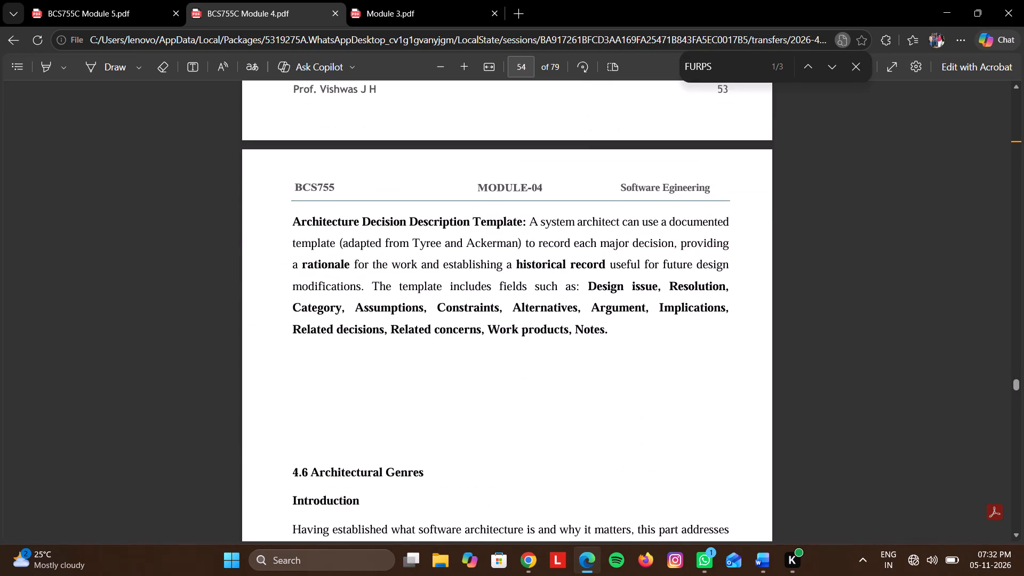
Read section 4.6, Architectural Genres, including Grady Booch's genre list and the game systems example, on pages 54 to 57.
scroll(433, 332, down, 12)
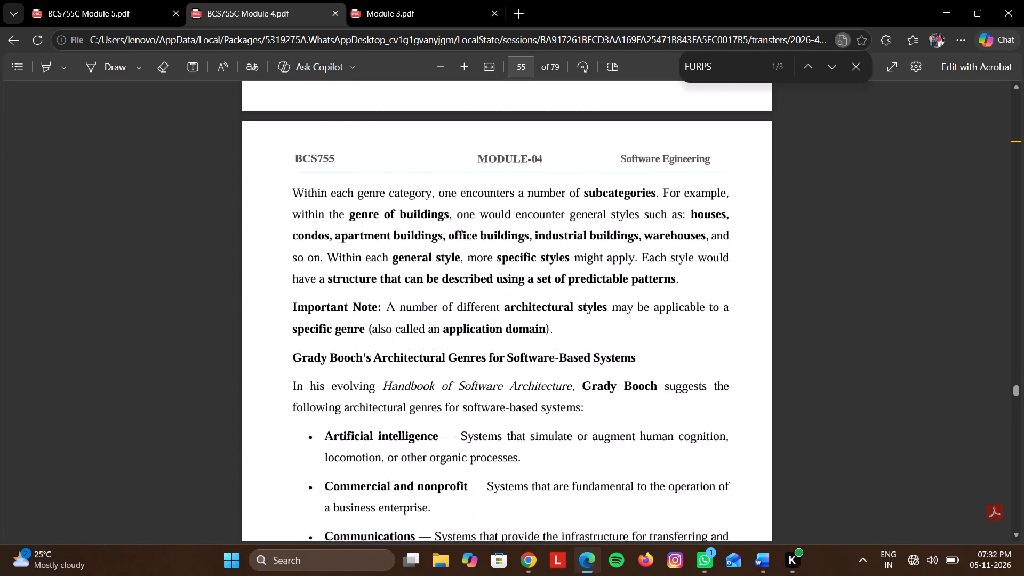
scroll(435, 331, down, 3)
scroll(435, 331, up, 2)
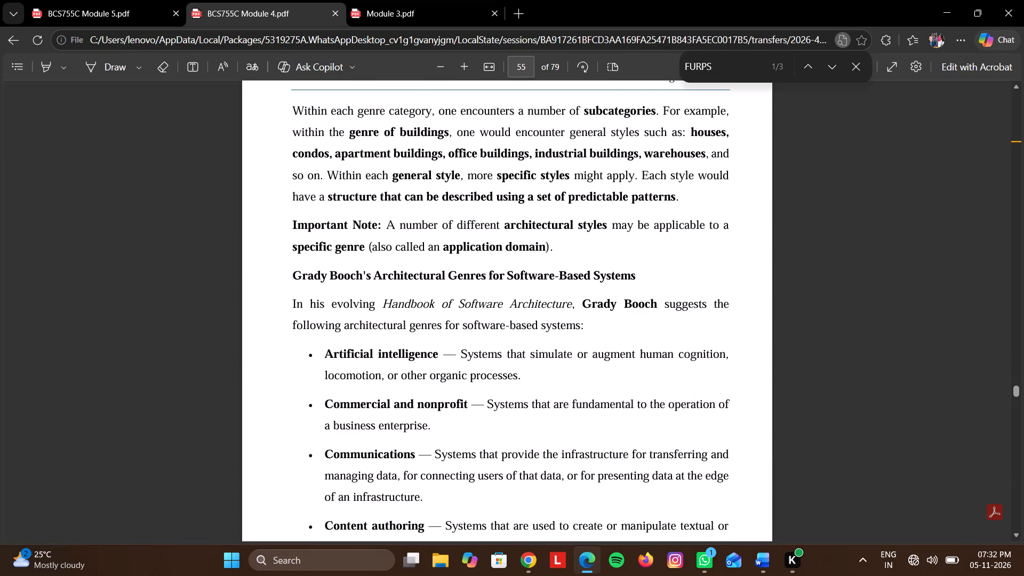
scroll(432, 331, down, 6)
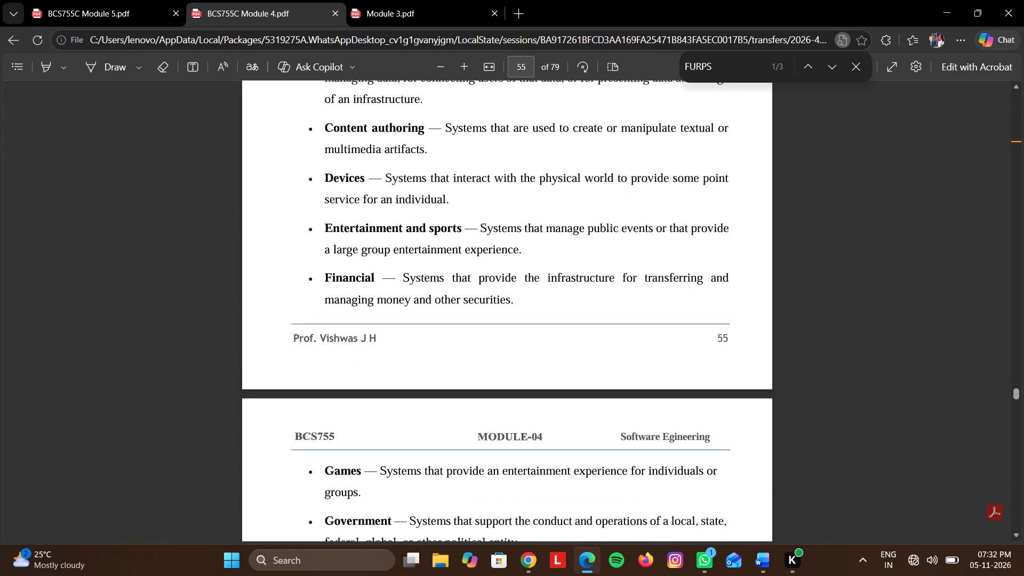
scroll(430, 336, down, 9)
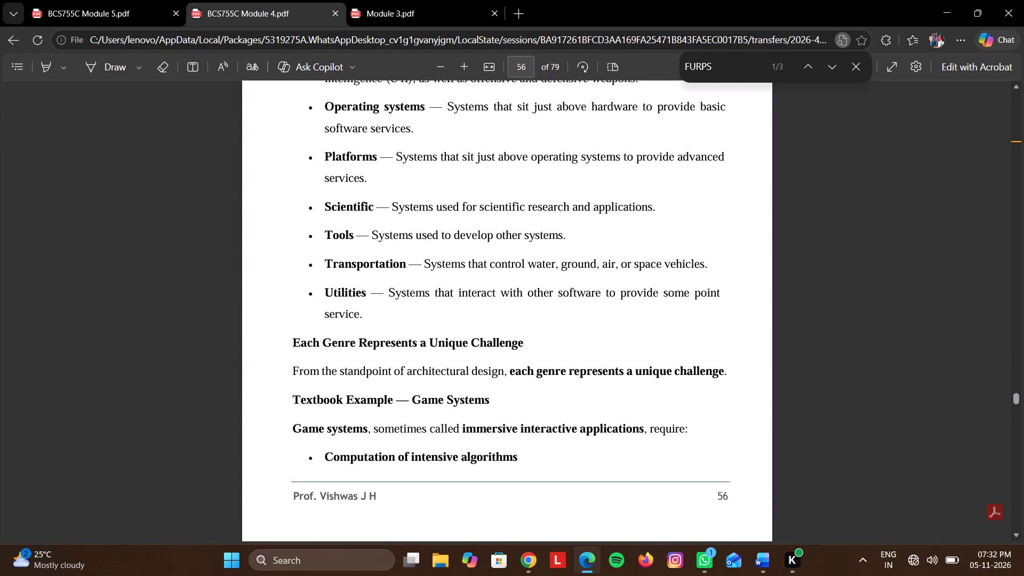
scroll(431, 336, down, 6)
scroll(431, 336, up, 2)
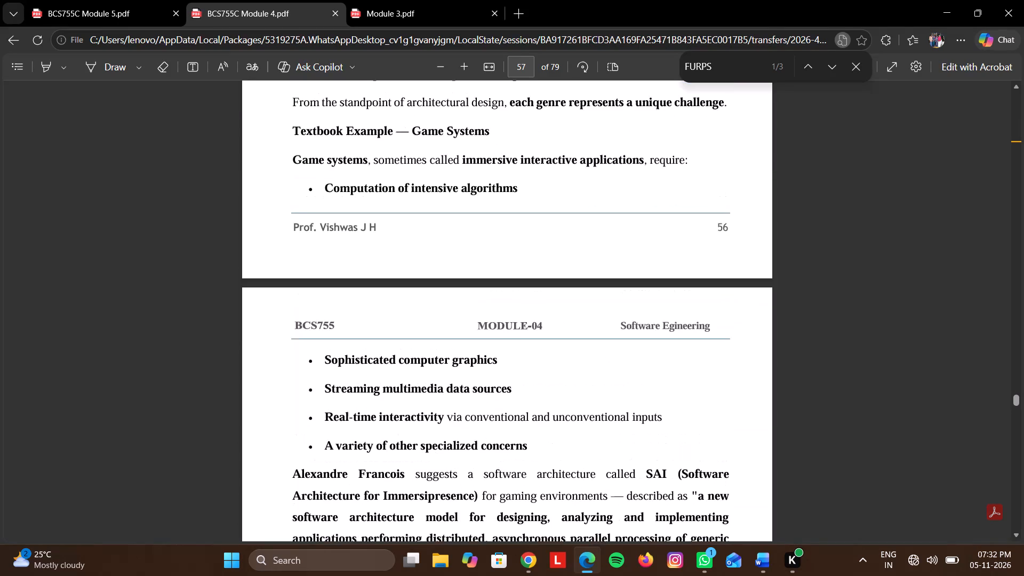
scroll(431, 336, down, 8)
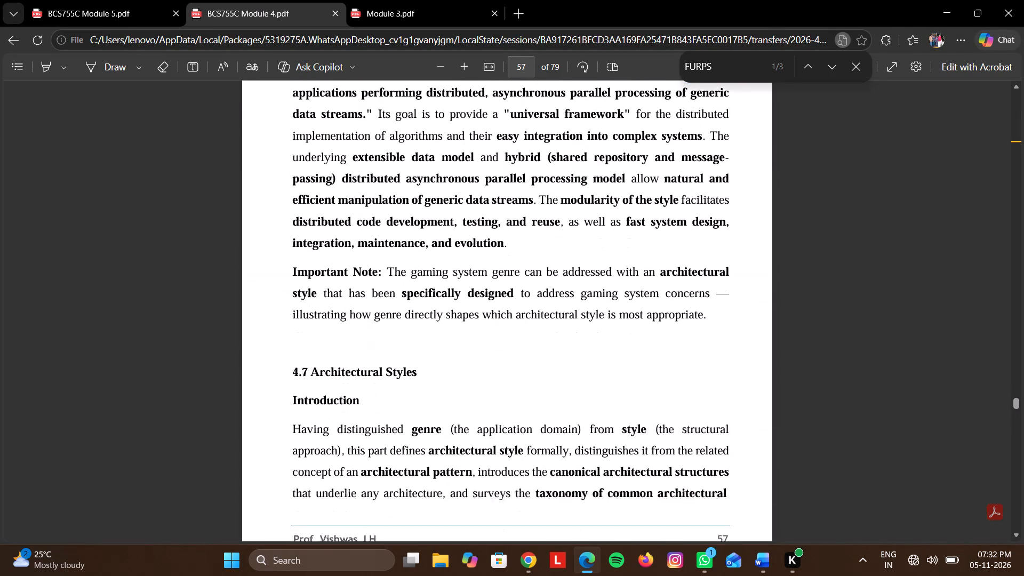
Read section 4.7, Architectural Styles, covering style versus pattern and the canonical architectural structures, on pages 57 to 60.
scroll(430, 337, down, 7)
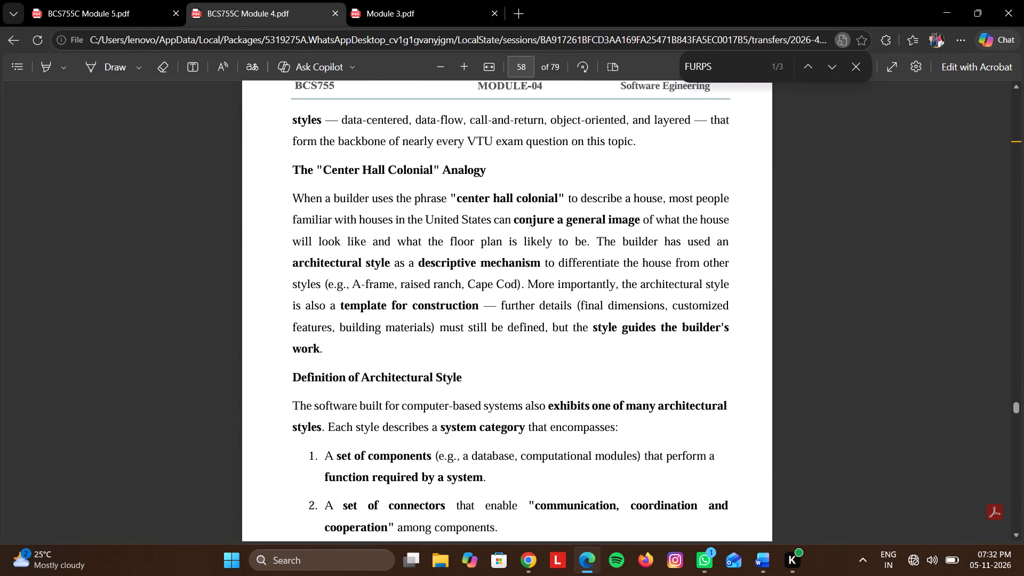
scroll(428, 338, down, 9)
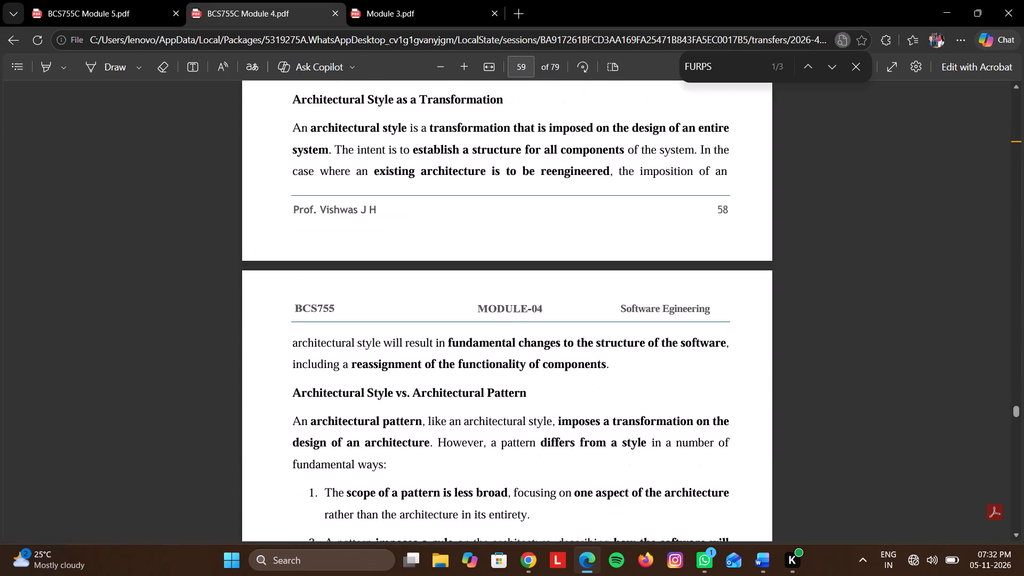
scroll(428, 338, down, 4)
scroll(428, 338, up, 2)
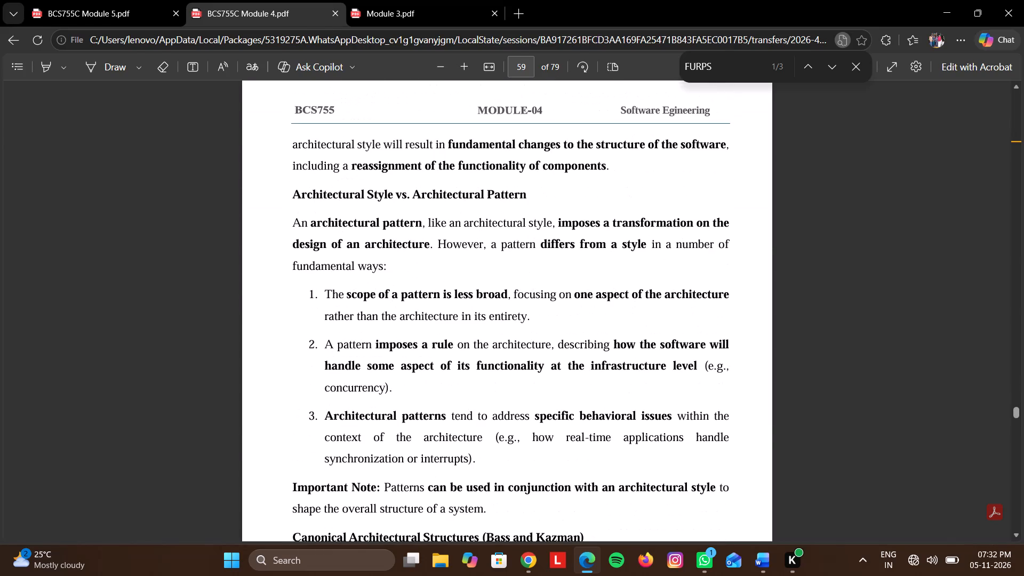
scroll(427, 339, down, 6)
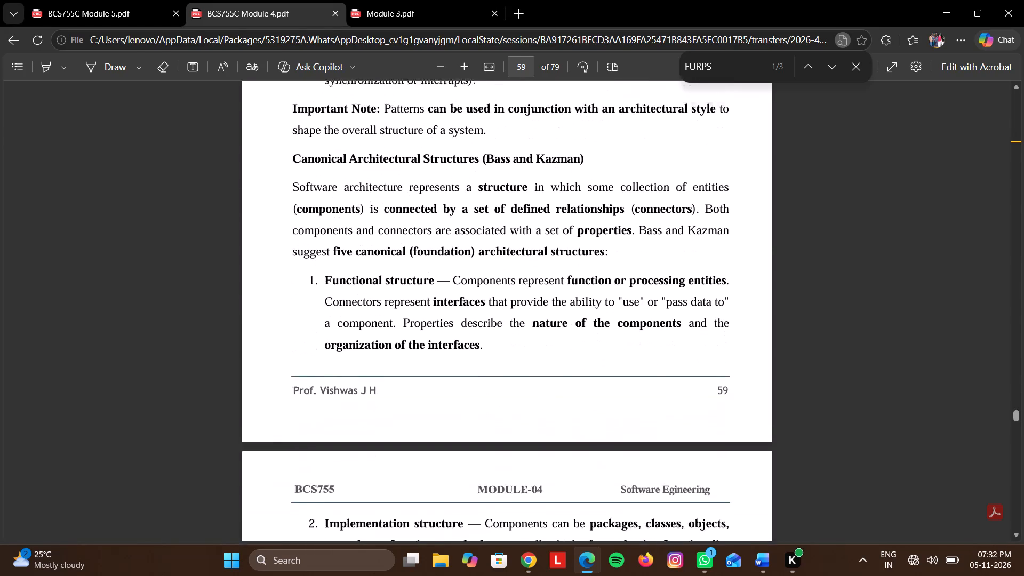
scroll(427, 340, down, 10)
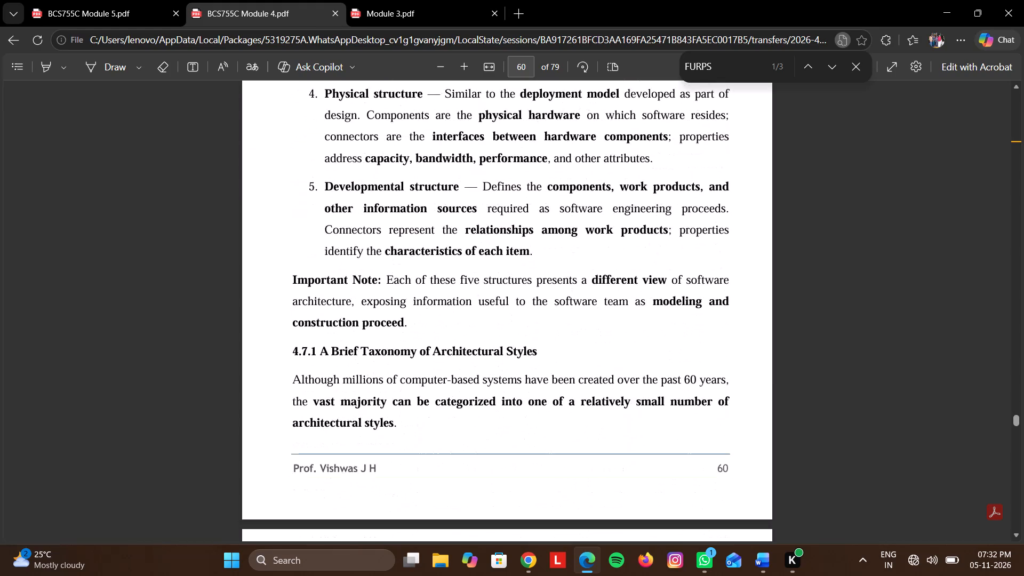
Examine the data-centered and data-flow architectures with their figures in section 4.7.1, A Brief Taxonomy of Architectural Styles, on pages 60 to 62.
scroll(427, 340, down, 6)
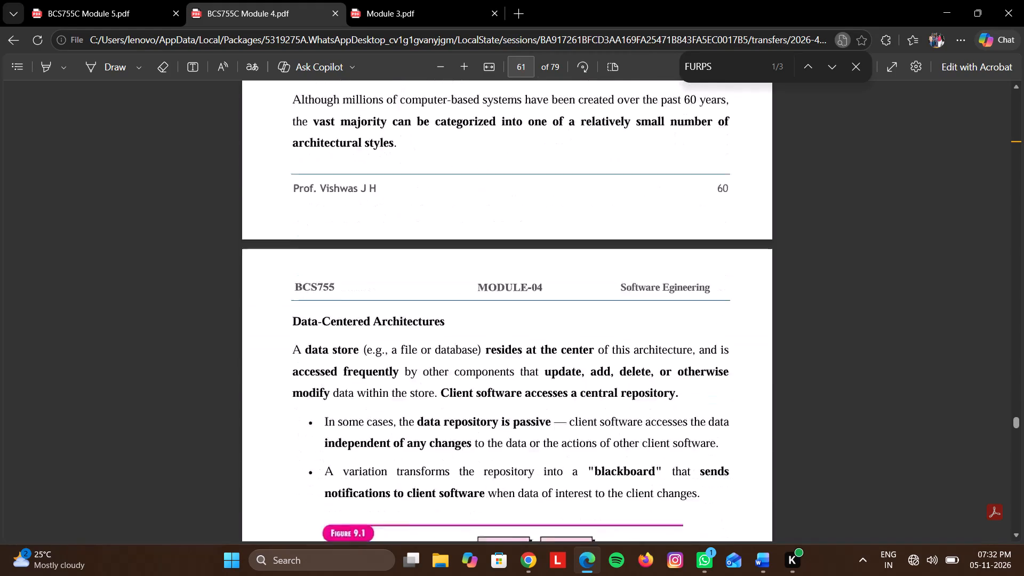
scroll(421, 343, down, 7)
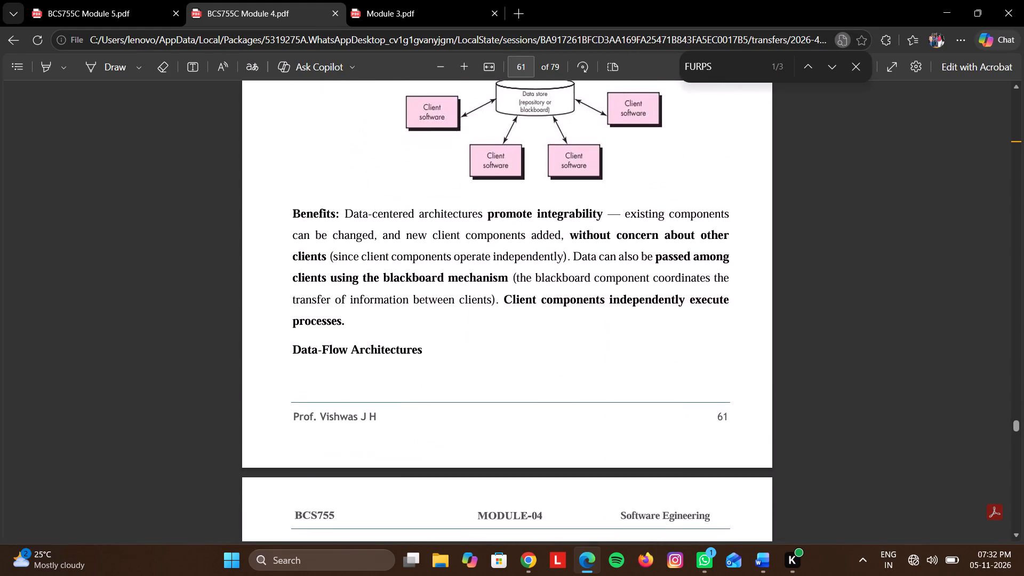
scroll(412, 338, down, 7)
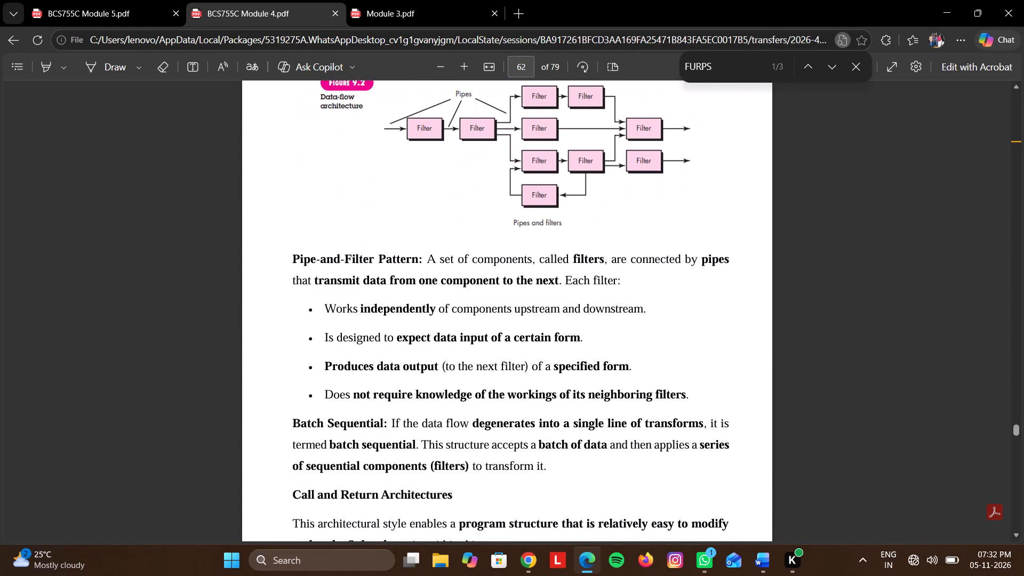
scroll(412, 338, down, 4)
scroll(412, 338, up, 3)
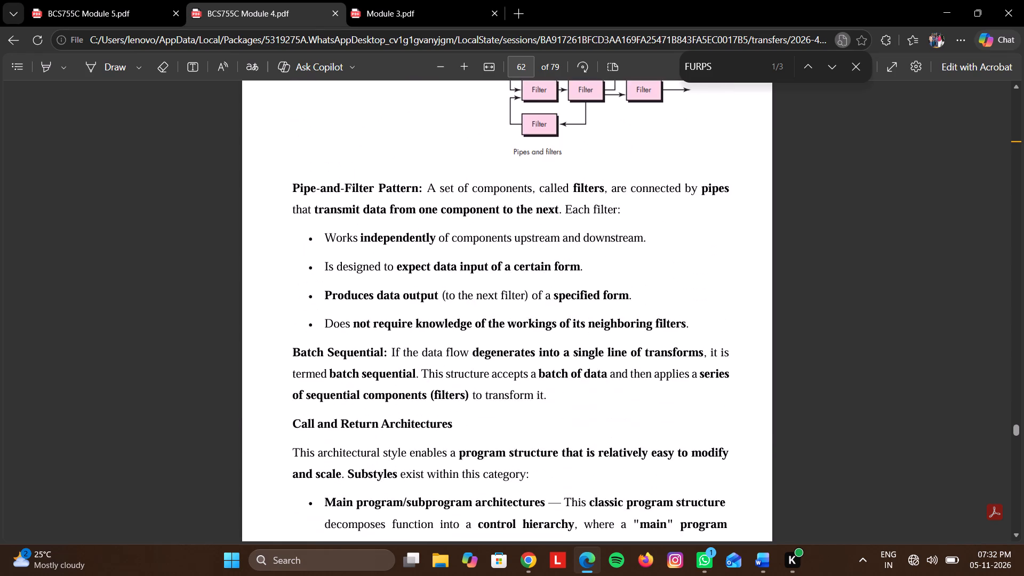
scroll(412, 338, down, 7)
scroll(412, 338, up, 9)
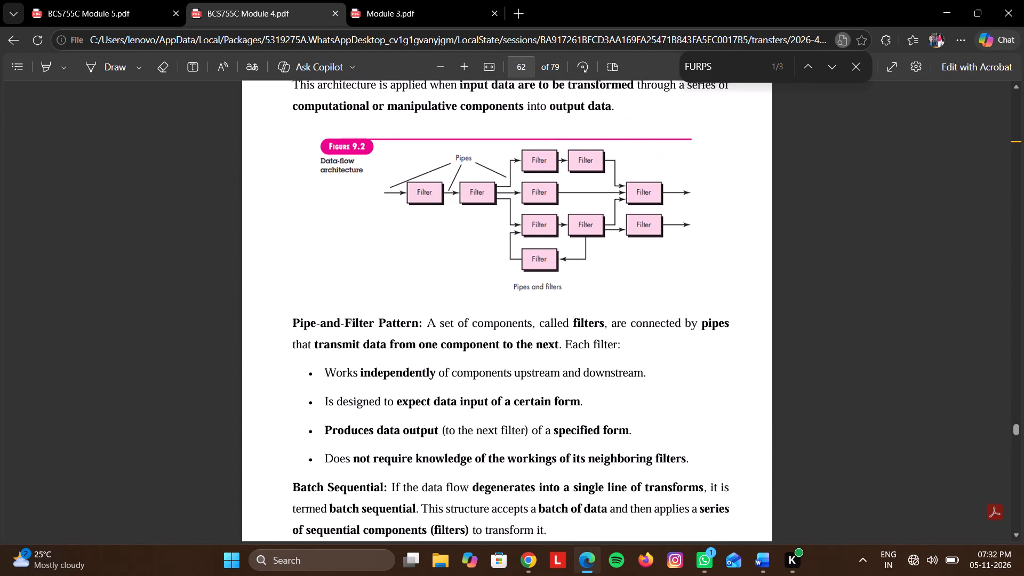
Examine the call-and-return, object-oriented and layered architectures and the Combining Styles part of section 4.7.1 on pages 62 and 63.
scroll(412, 338, down, 9)
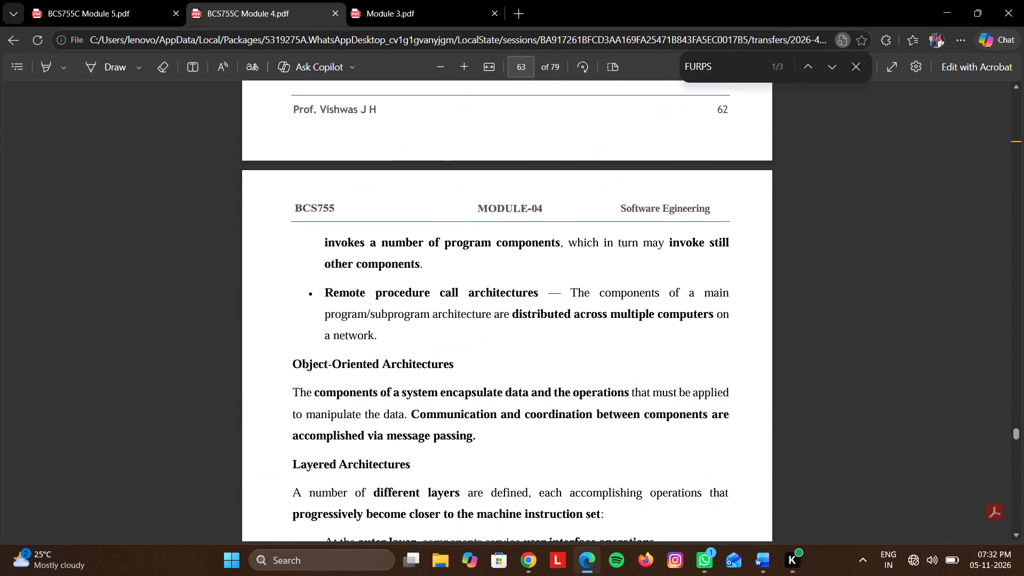
scroll(412, 338, down, 10)
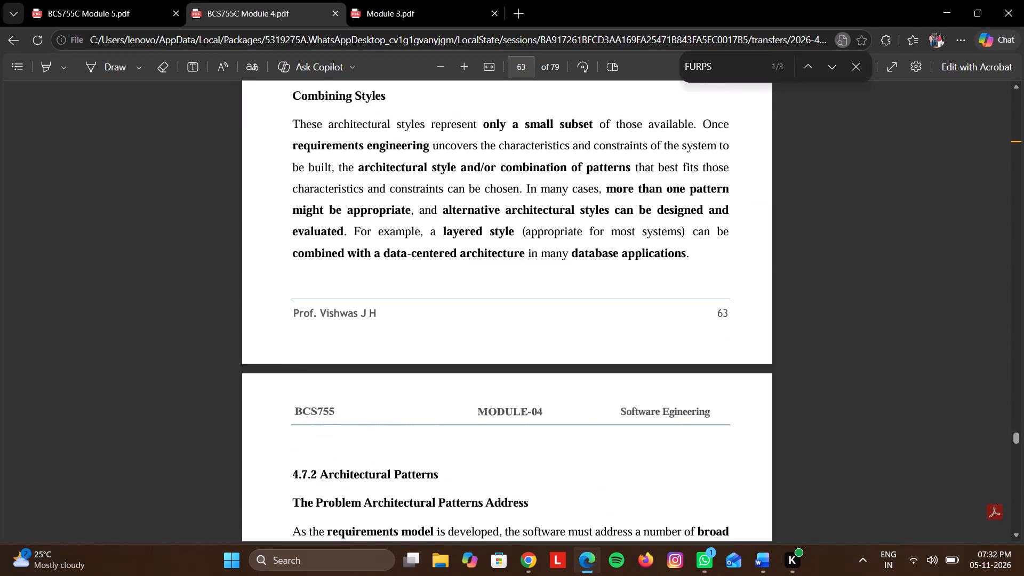
Read sections 4.7.2, Architectural Patterns, and 4.7.3, Organization and Refinement, on pages 64 to 66.
scroll(412, 337, down, 3)
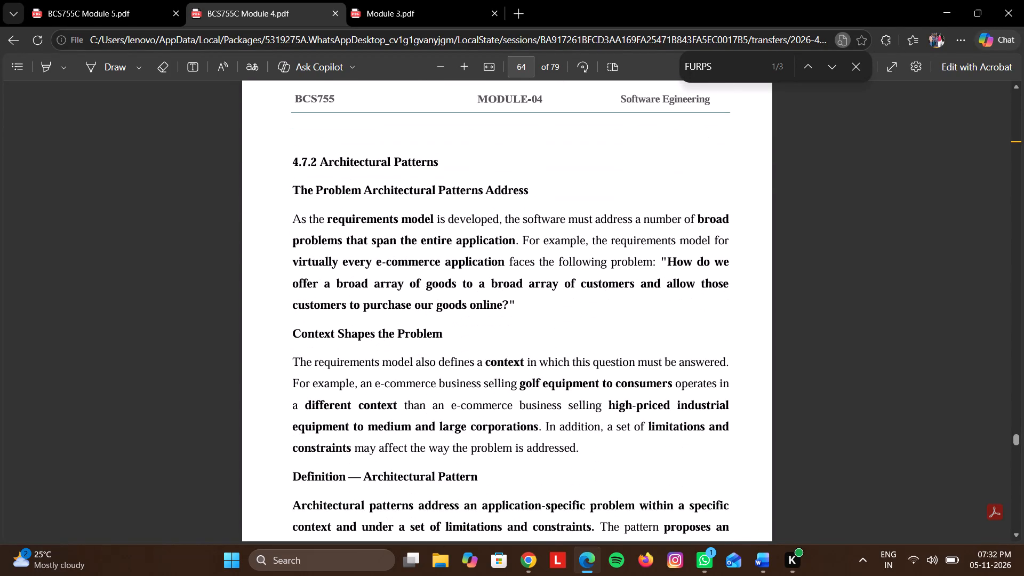
scroll(413, 336, down, 4)
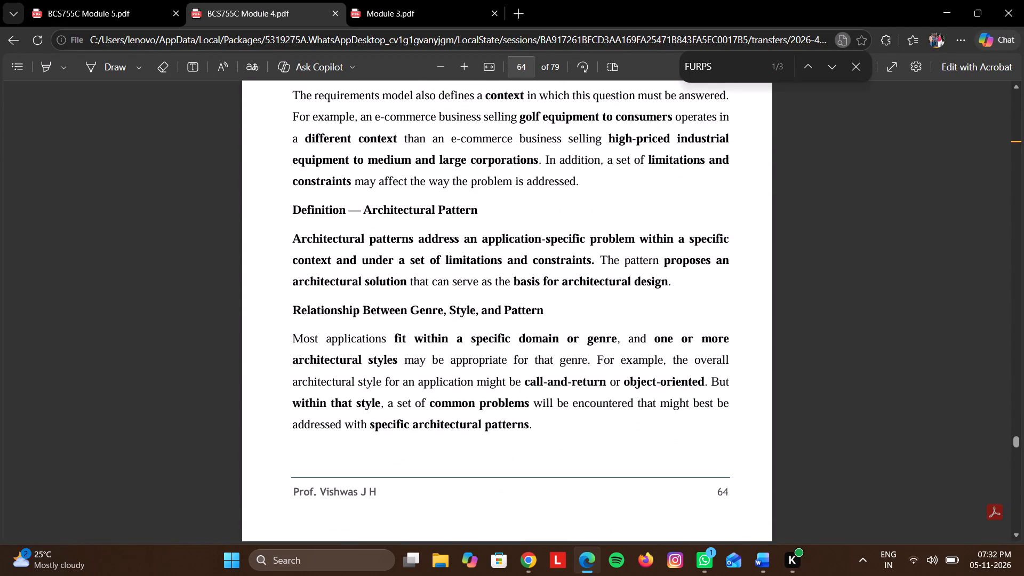
scroll(413, 336, down, 6)
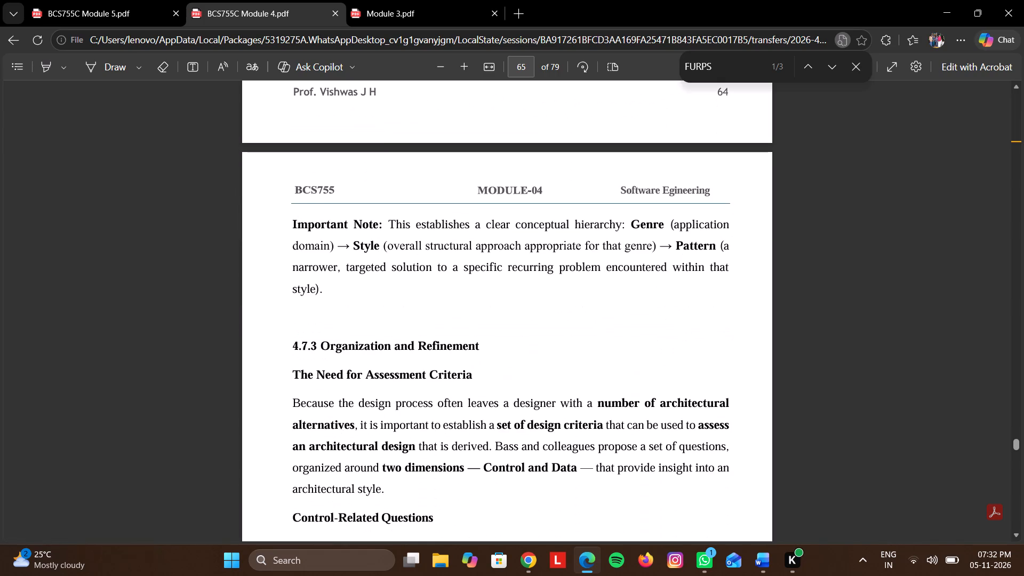
scroll(413, 336, down, 9)
scroll(413, 336, up, 4)
scroll(413, 336, down, 8)
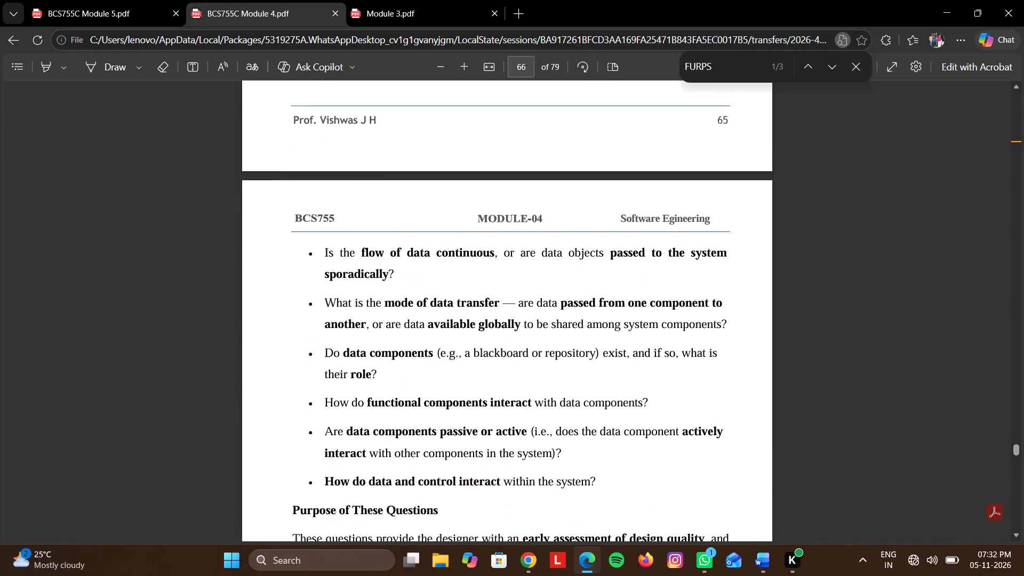
scroll(413, 336, down, 5)
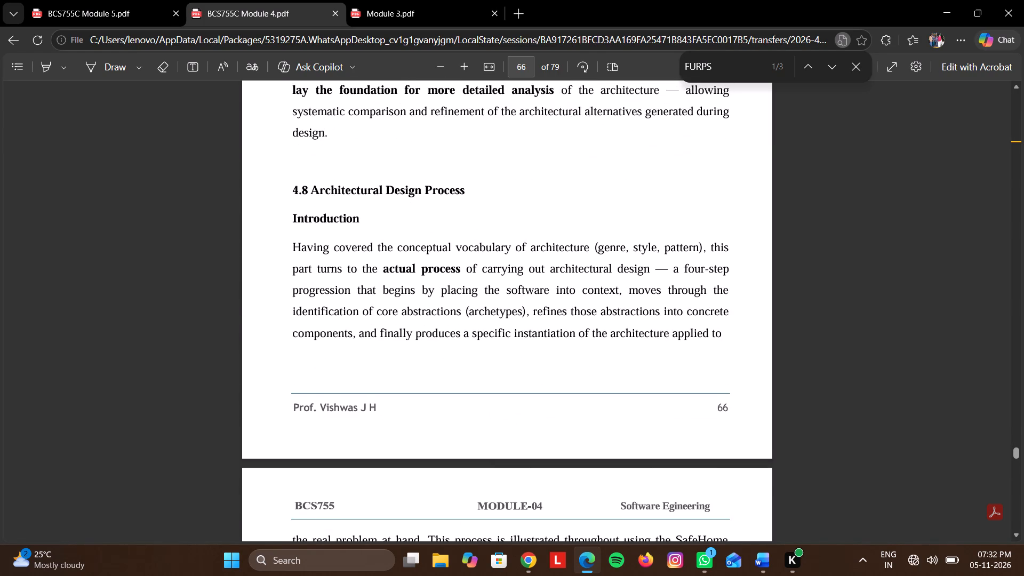
Examine the introduction of section 4.8, Architectural Design Process, and the architectural context diagrams of section 4.8.1 on pages 66 to 68.
scroll(413, 337, down, 7)
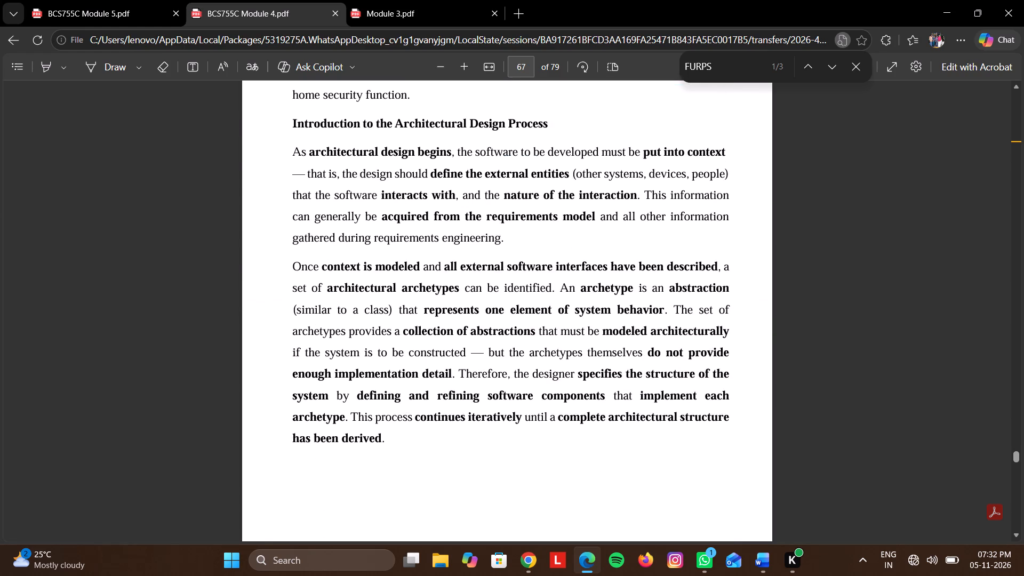
scroll(412, 341, down, 4)
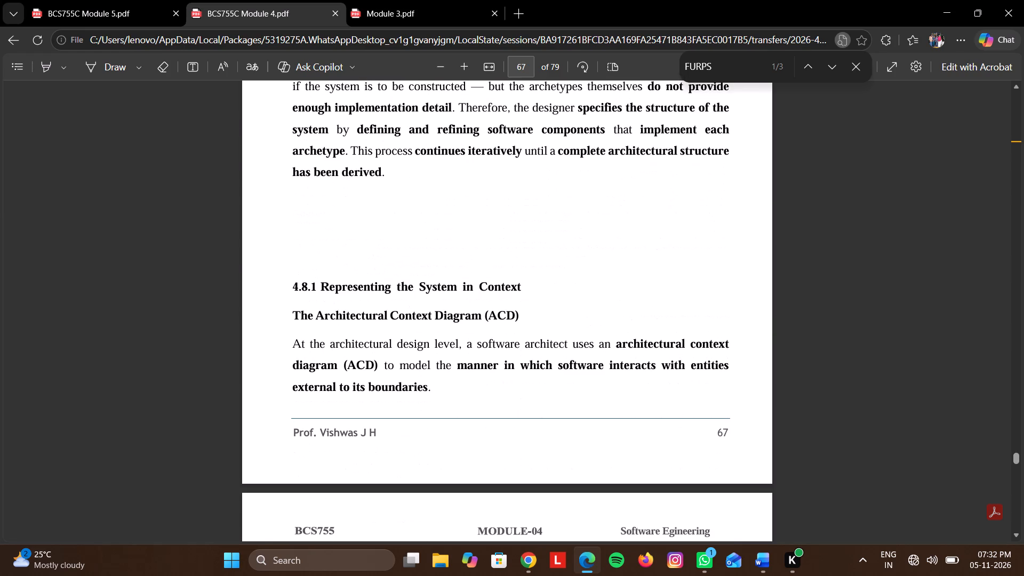
scroll(412, 341, down, 4)
scroll(412, 341, up, 2)
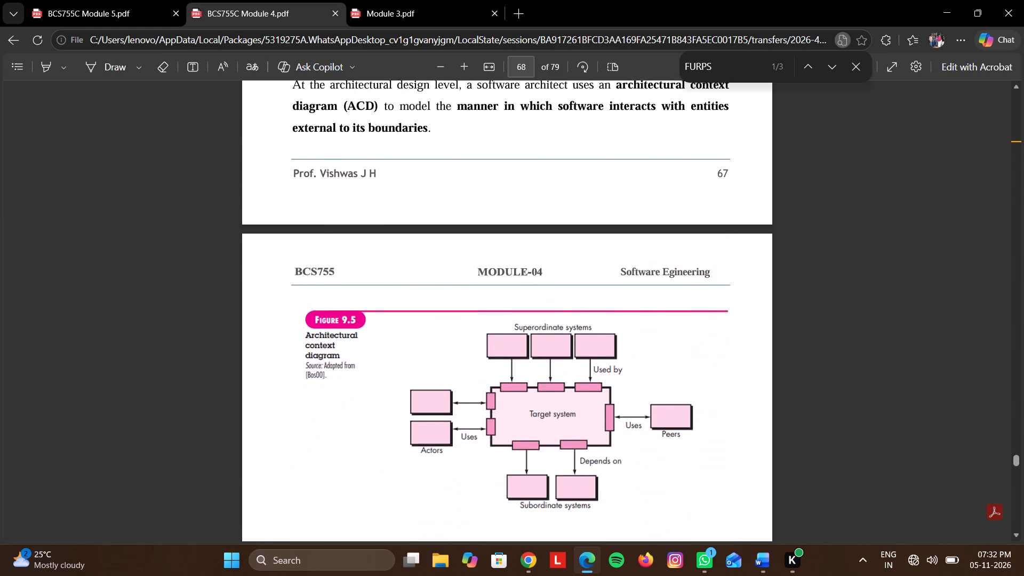
scroll(412, 341, up, 1)
scroll(412, 341, down, 7)
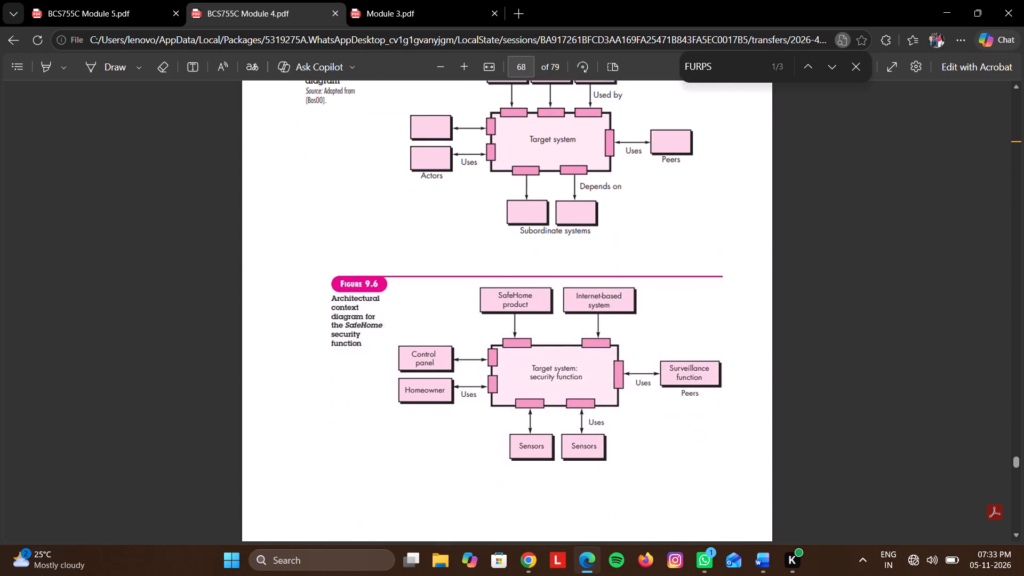
scroll(412, 341, up, 1)
scroll(412, 341, down, 2)
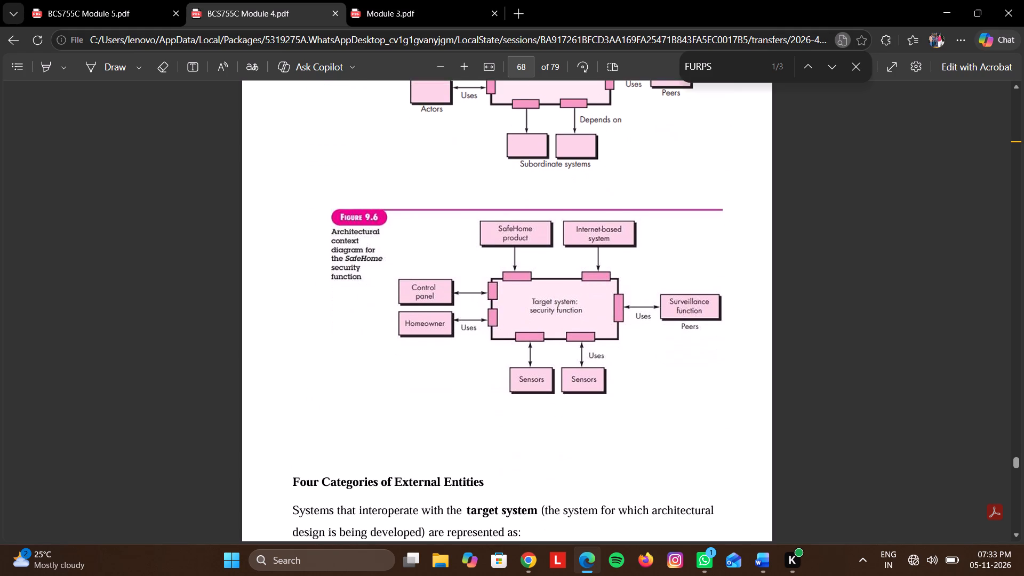
Review the four categories of external entities and the SafeHome security function example in section 4.8.1 on pages 68 and 69.
scroll(412, 341, down, 5)
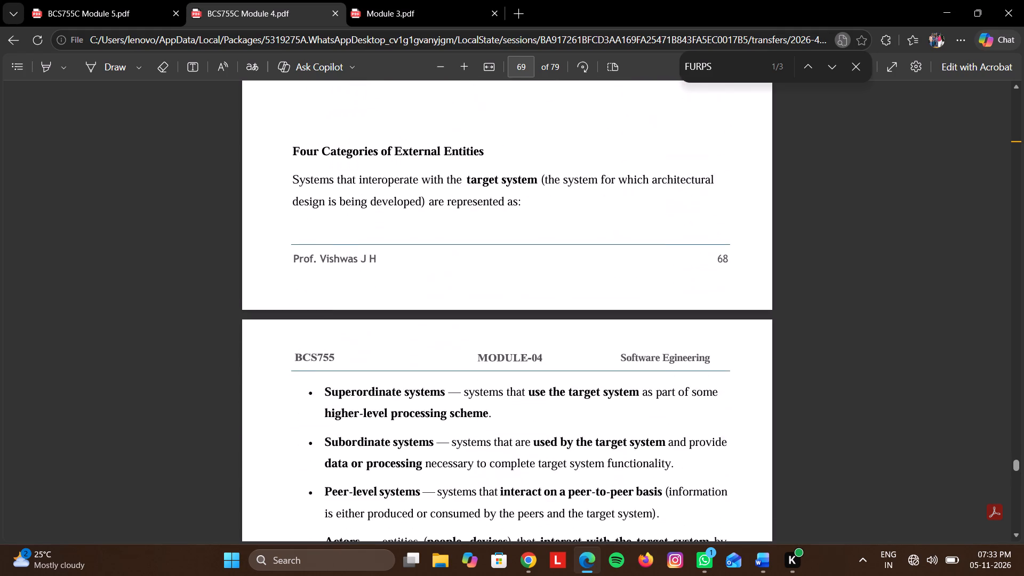
scroll(412, 341, down, 3)
scroll(412, 341, up, 4)
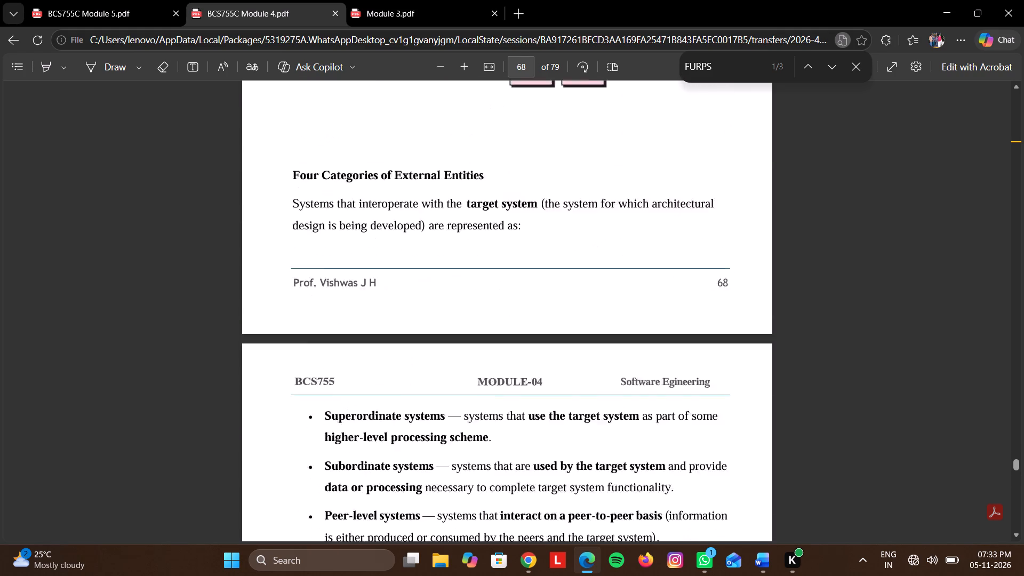
scroll(412, 341, up, 3)
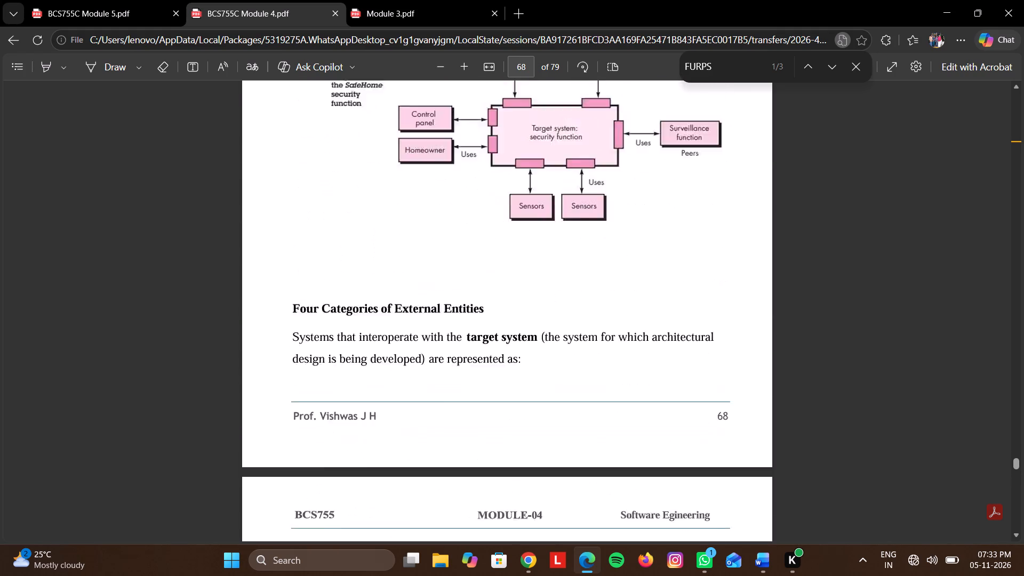
scroll(412, 341, up, 8)
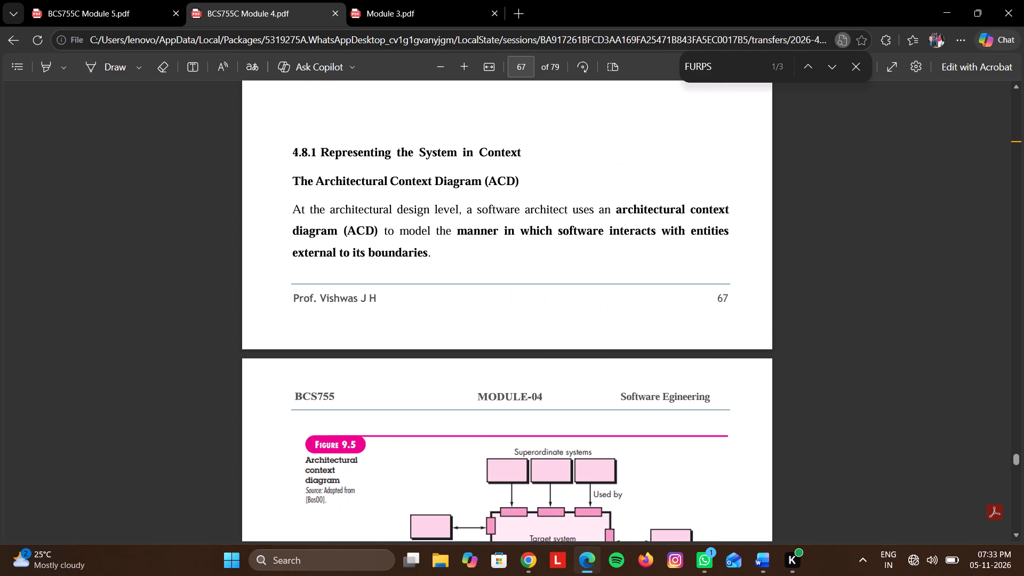
scroll(412, 341, down, 16)
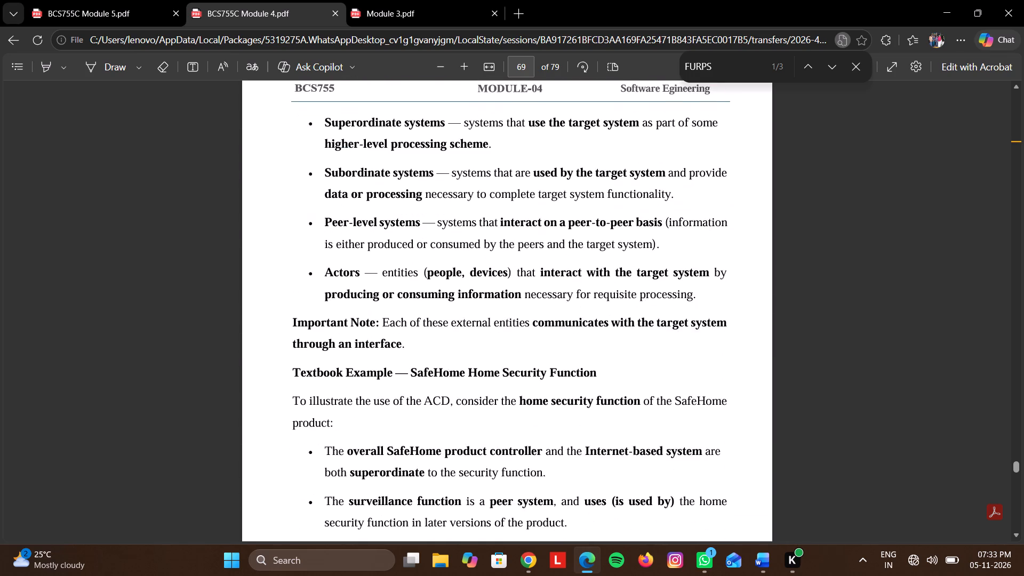
scroll(412, 342, down, 5)
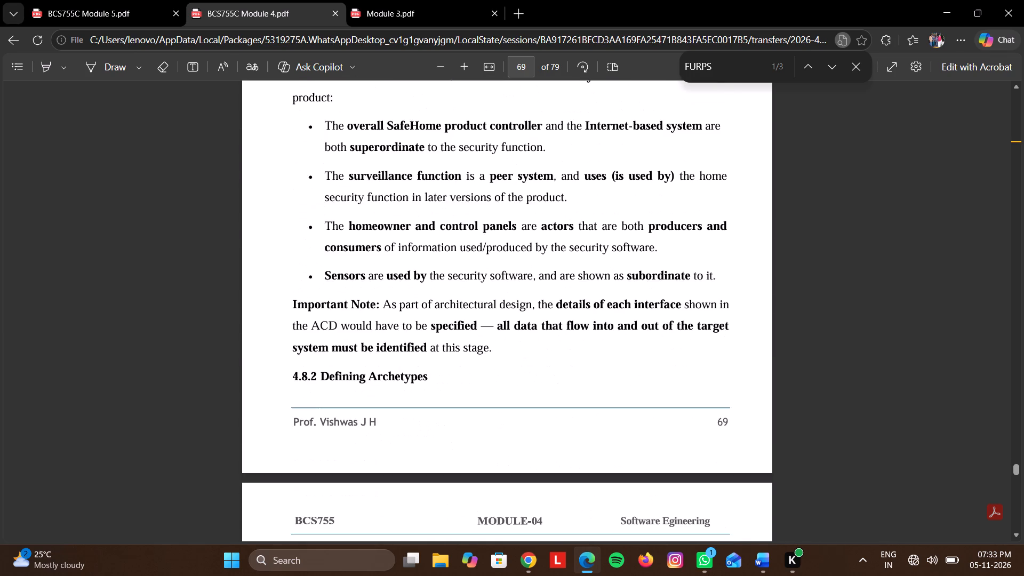
Examine sections 4.8.2, Defining Archetypes, and 4.8.3, Refining the Architecture into Components, on pages 69 to 73.
scroll(412, 342, down, 10)
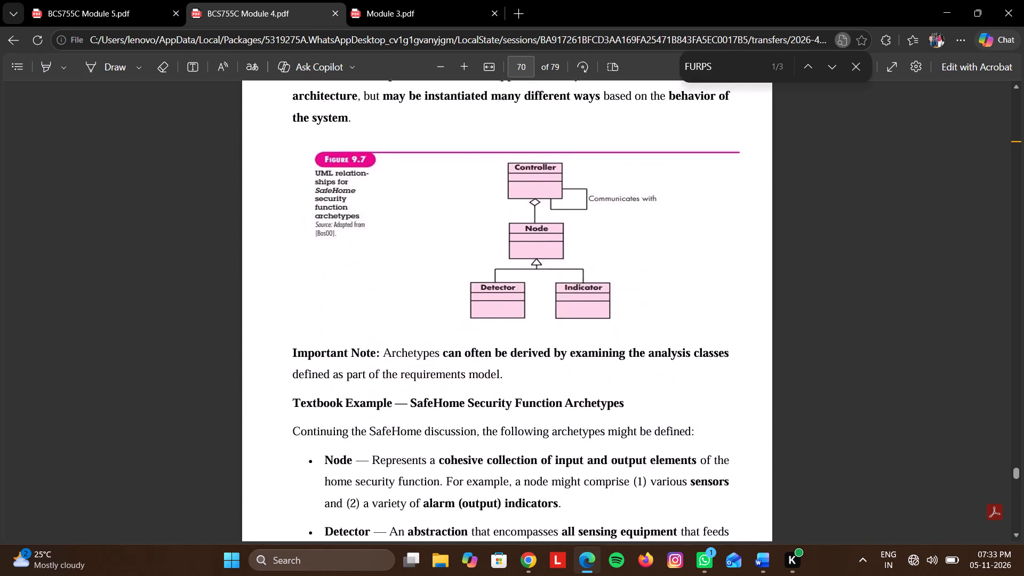
scroll(412, 342, down, 5)
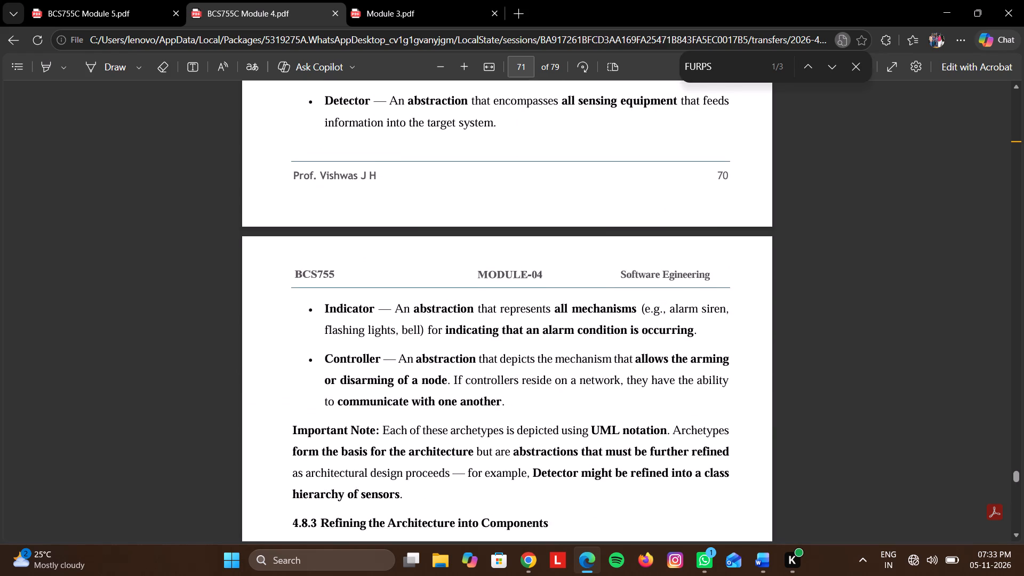
scroll(412, 342, down, 6)
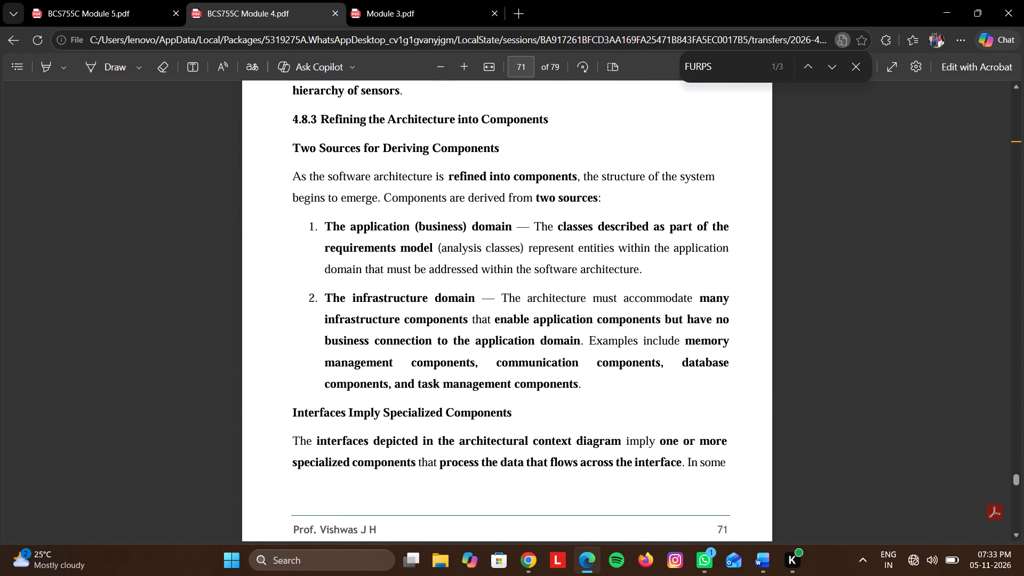
scroll(412, 342, down, 6)
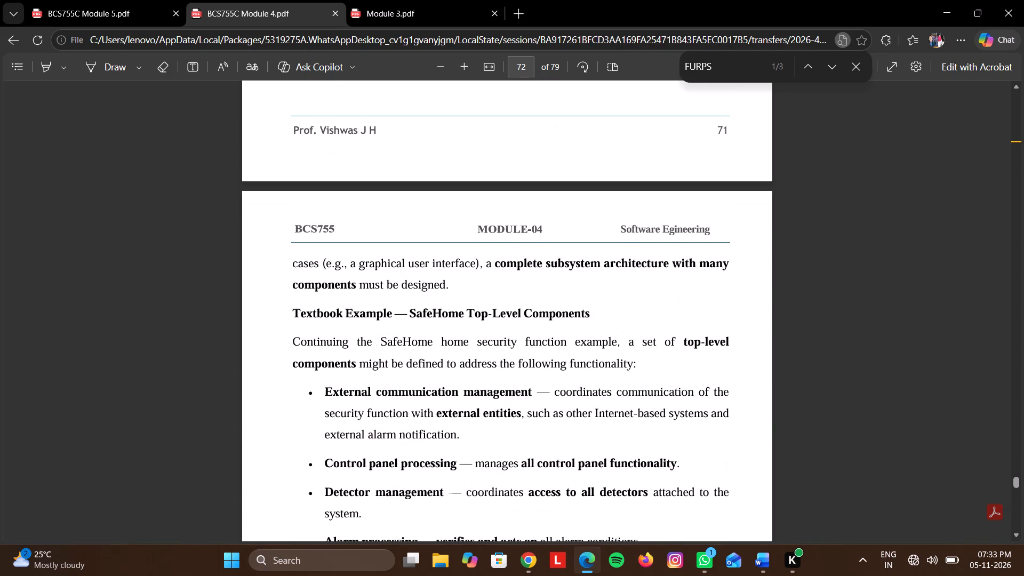
scroll(412, 342, down, 10)
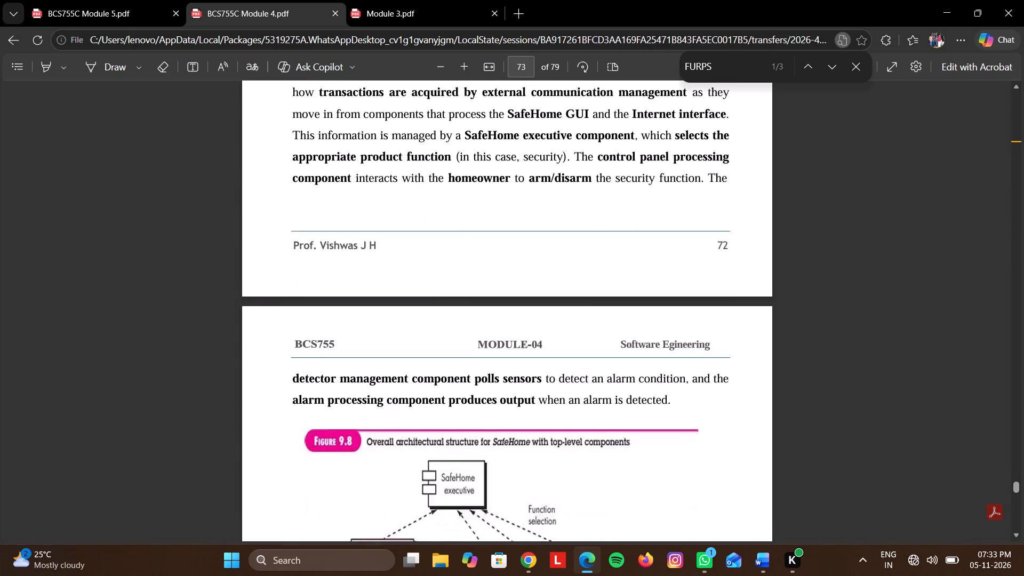
scroll(419, 331, down, 4)
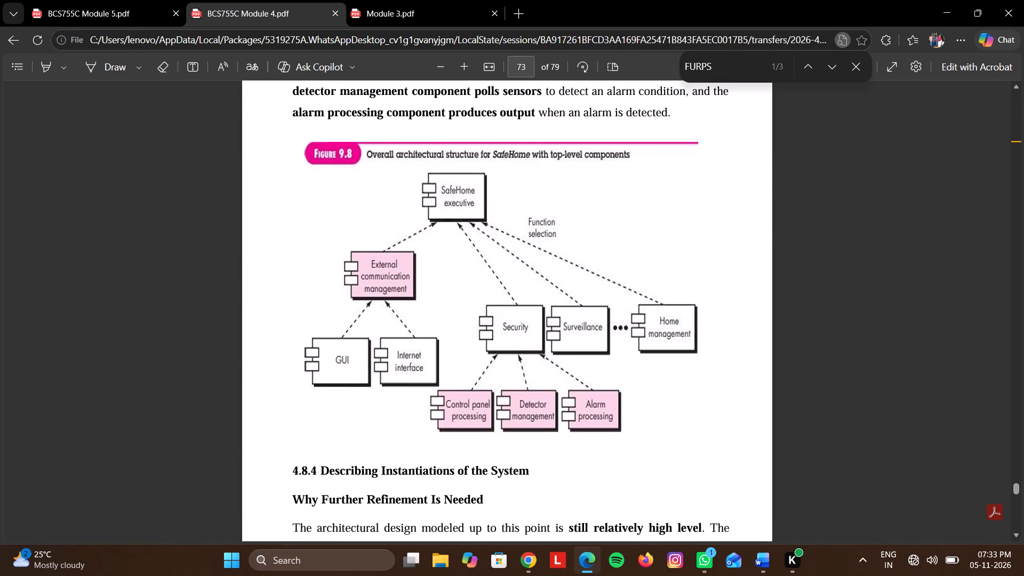
Review section 4.8.4, Describing Instantiations of the System, and the ATAM steps in section 4.9.1 on pages 73 to 76.
scroll(419, 331, down, 5)
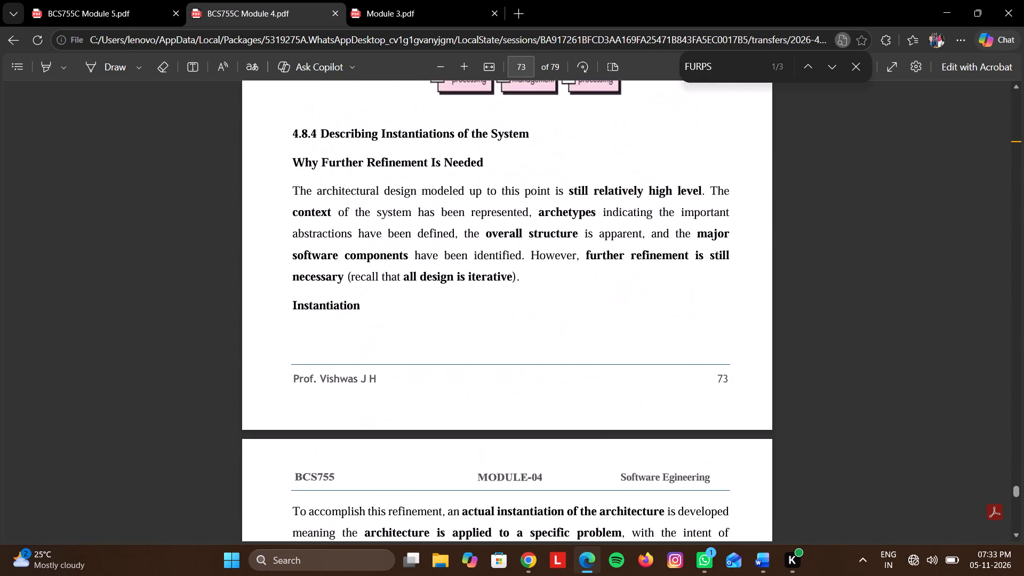
scroll(419, 331, down, 3)
scroll(419, 331, up, 3)
scroll(419, 331, down, 15)
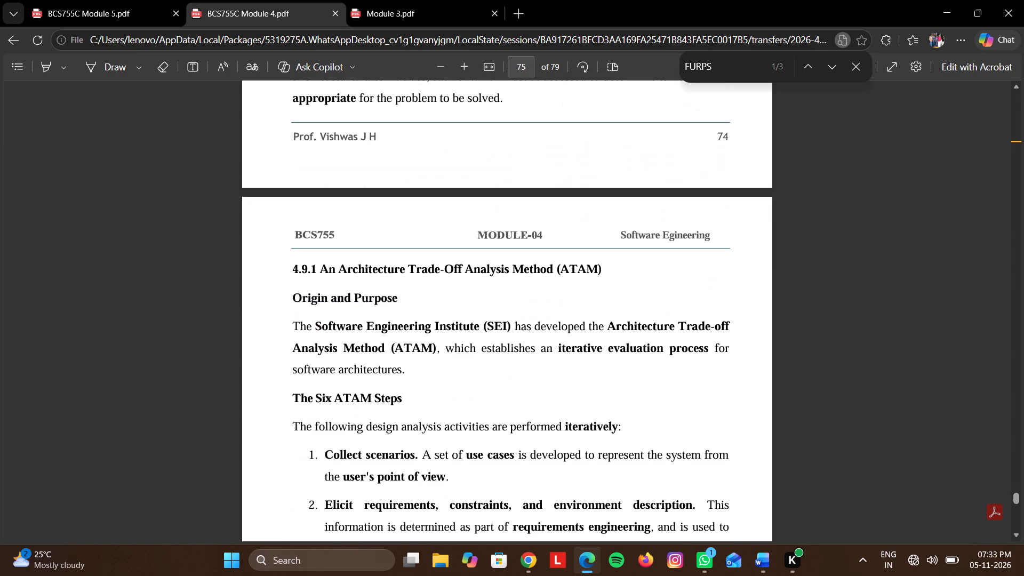
scroll(419, 331, down, 8)
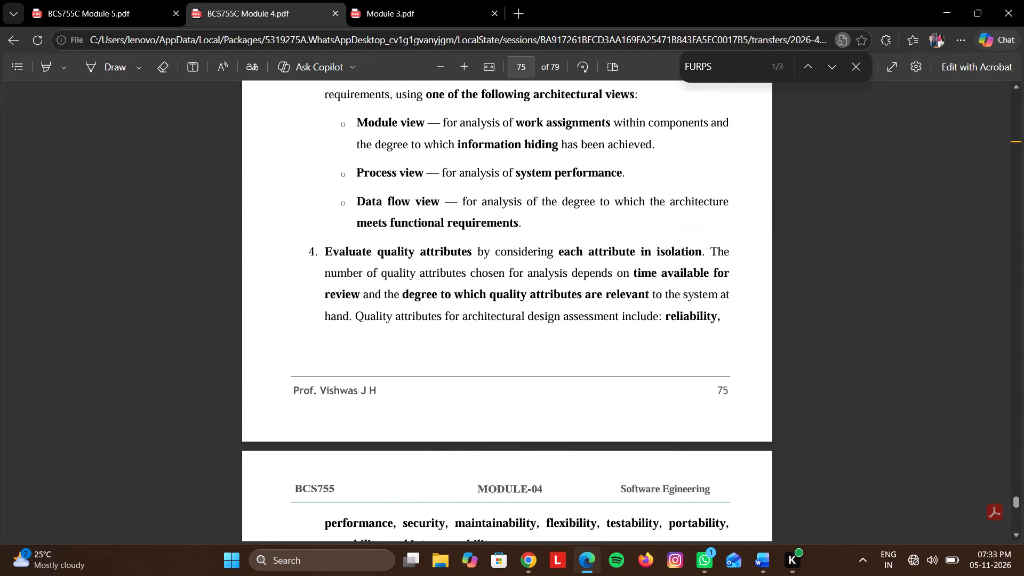
scroll(419, 331, down, 7)
scroll(419, 331, up, 2)
scroll(419, 331, down, 5)
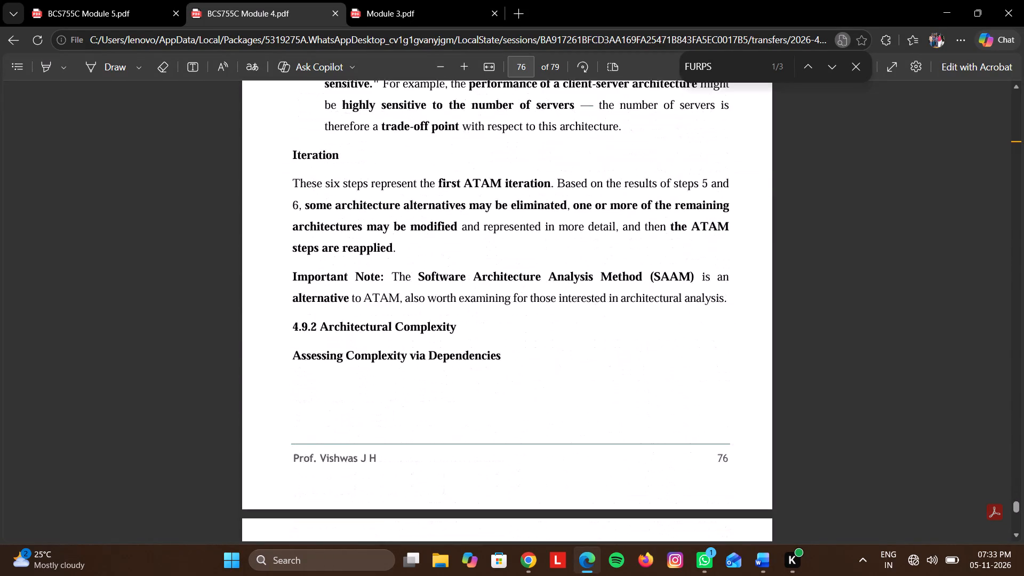
Look through sections 4.9.2, Architectural Complexity, and 4.9.3, Architectural Description Languages, up to the end of the Module 4 PDF.
scroll(419, 331, down, 14)
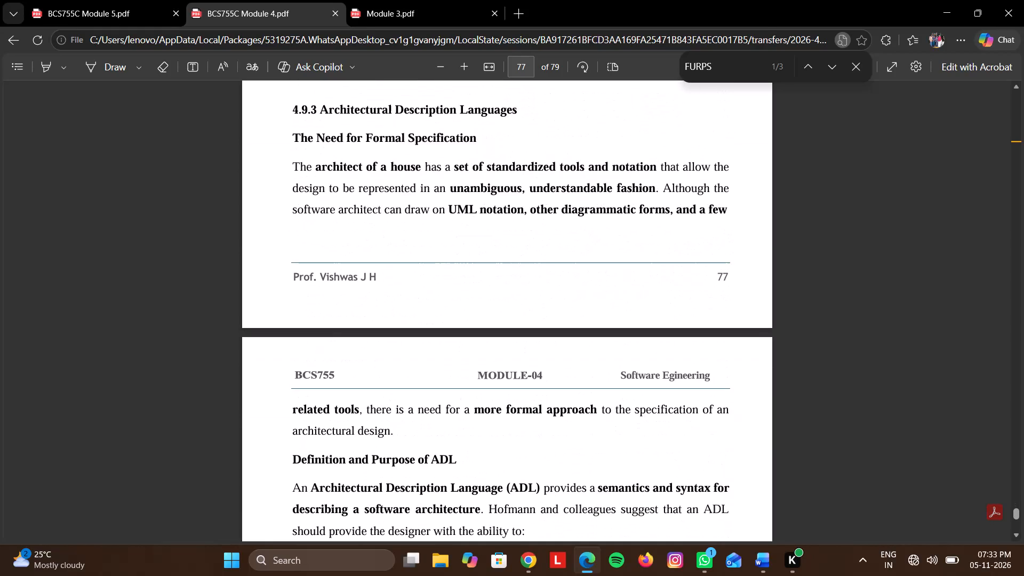
scroll(418, 331, down, 11)
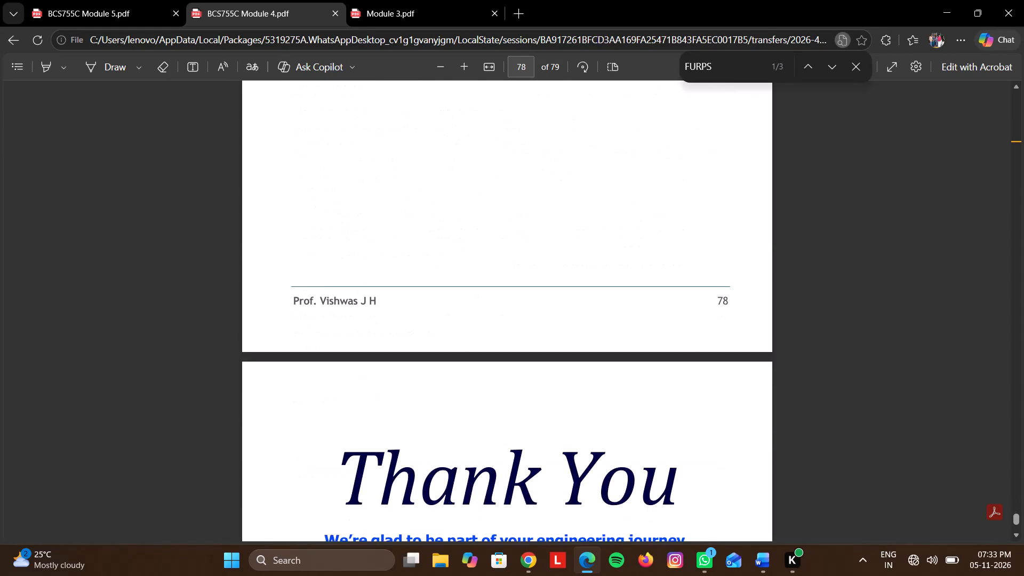
scroll(417, 332, down, 6)
scroll(417, 332, up, 18)
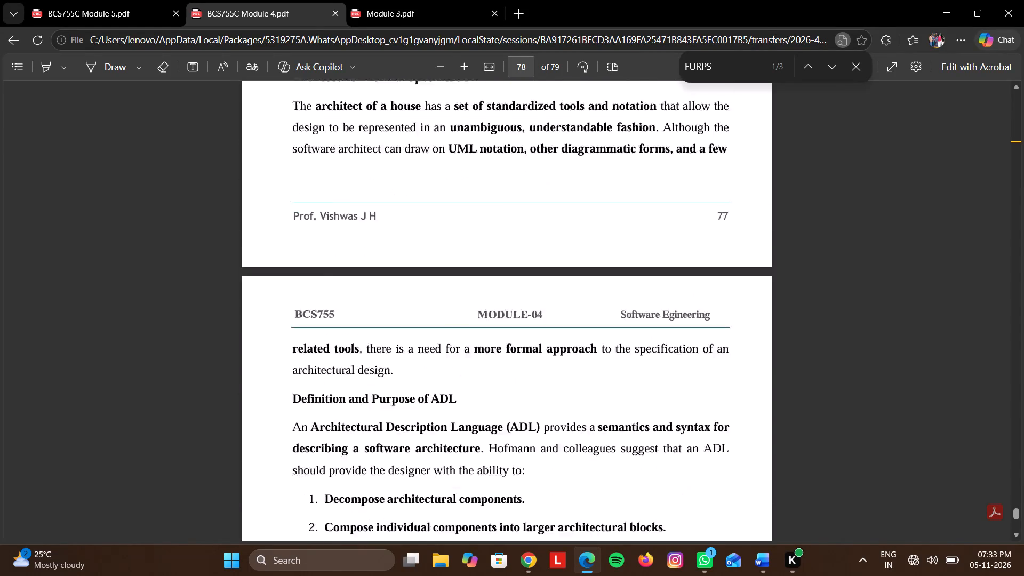
Clear the term FURPS from the Module 4 document search.
click(719, 61)
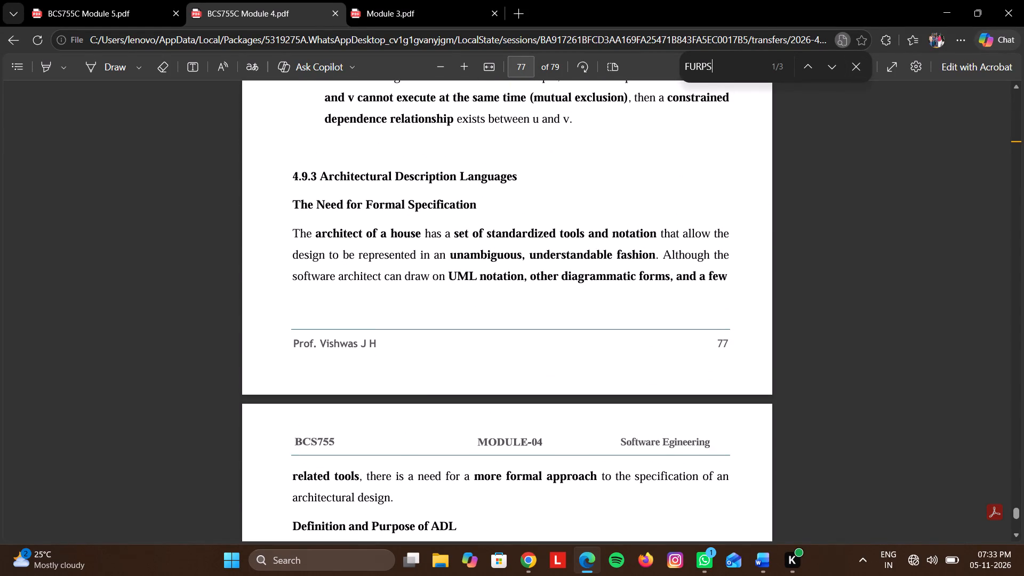
drag(692, 65, 661, 60)
click(721, 65)
key(ctrl+a)
key(BackSpace)
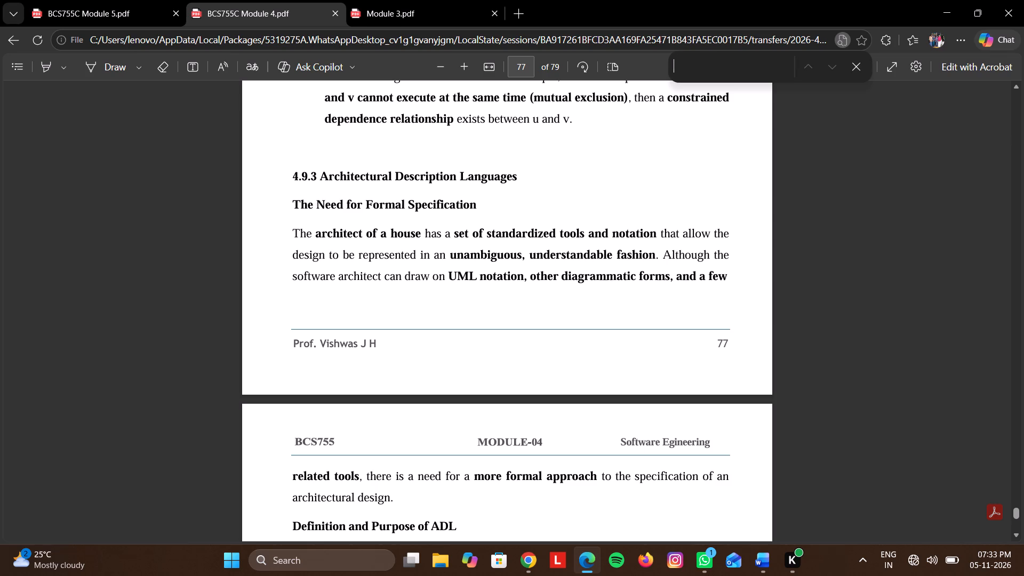
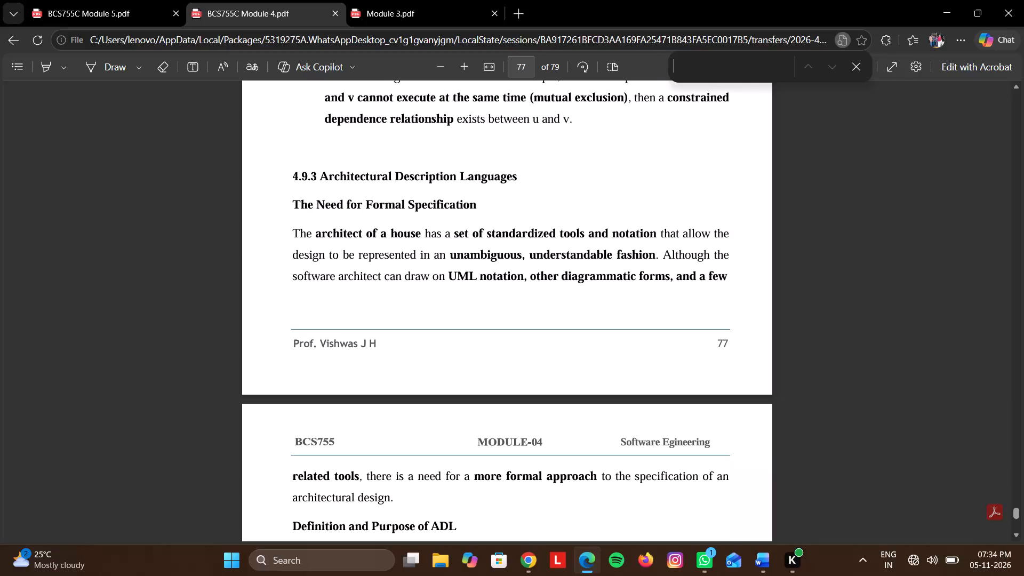
Search the Module 4 document for "software design time", and shorten the search term to "design time".
key(BackSpace)
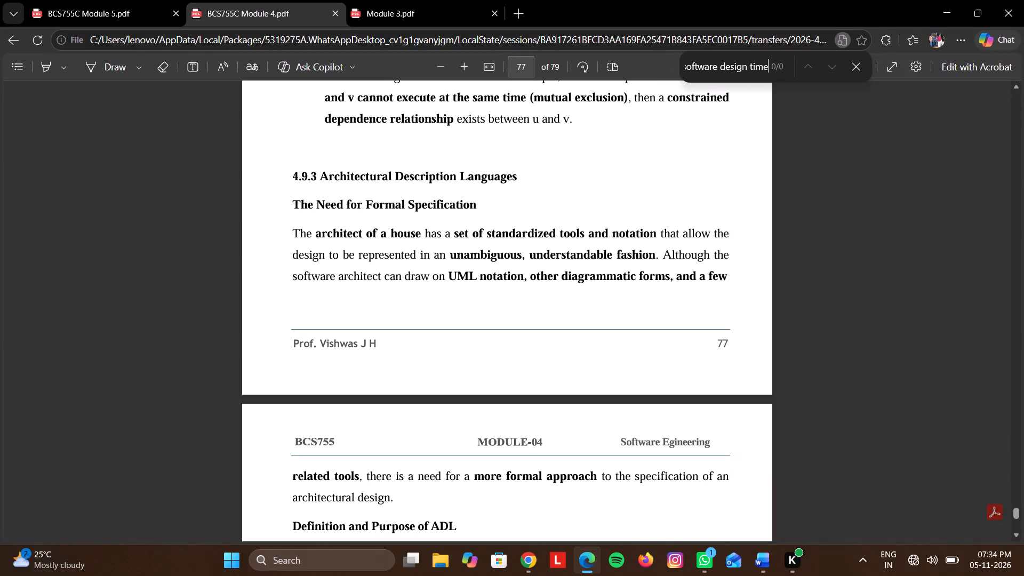
scroll(692, 74, up, 2)
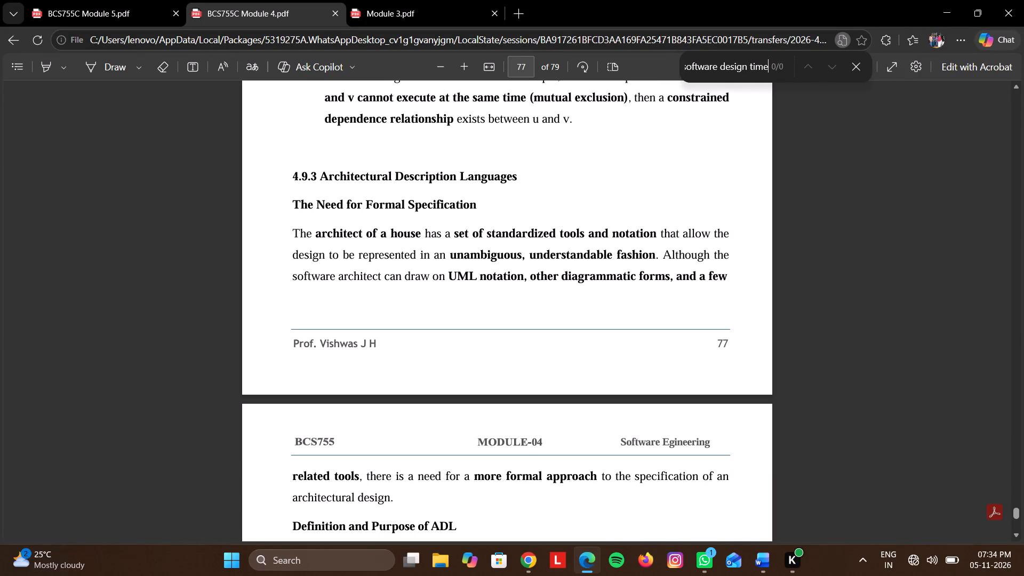
click(721, 69)
key(BackSpace)
key(BackSpace)
key(BackSpace)
key(BackSpace)
key(BackSpace)
key(BackSpace)
key(BackSpace)
key(BackSpace)
key(BackSpace)
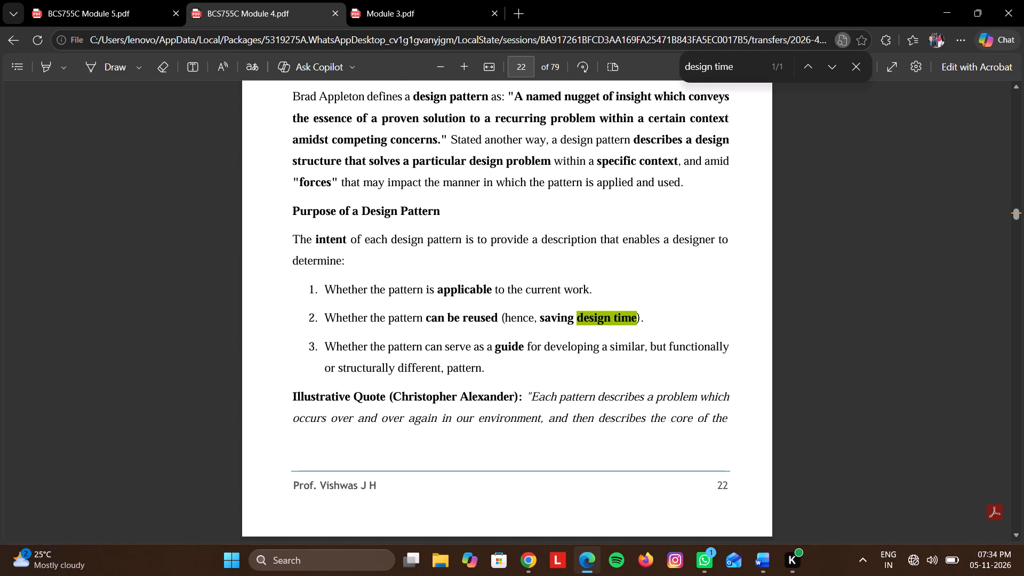
Review the definition and purpose of a design pattern in section 4.3.3, Patterns, on page 22.
scroll(568, 330, up, 2)
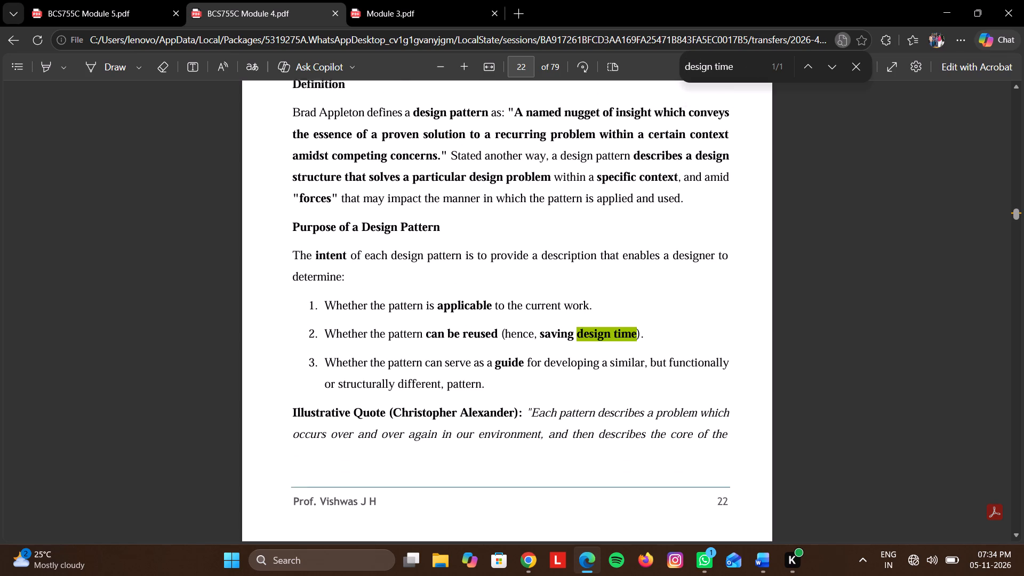
scroll(563, 327, up, 1)
scroll(561, 327, down, 3)
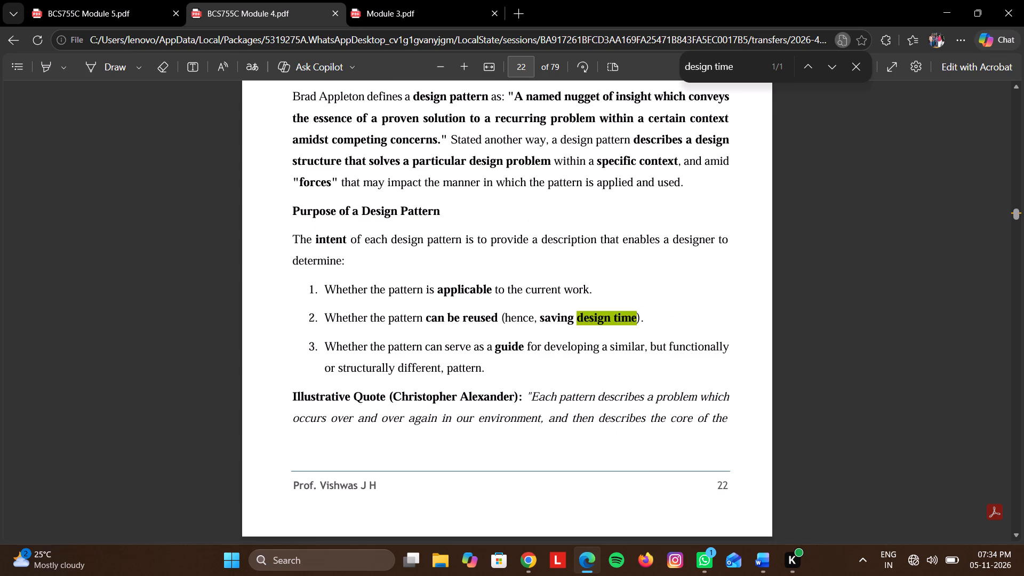
scroll(561, 327, up, 2)
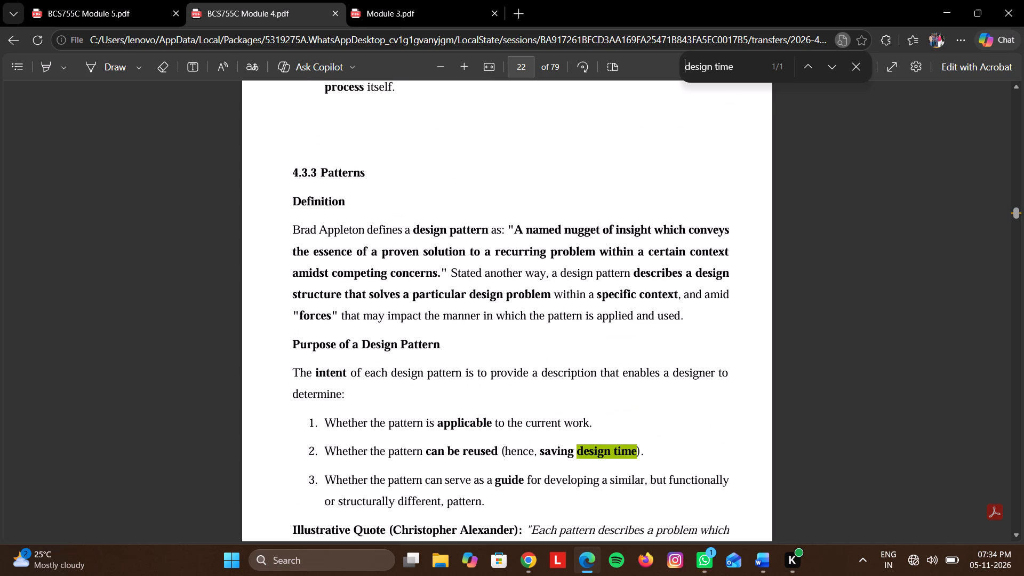
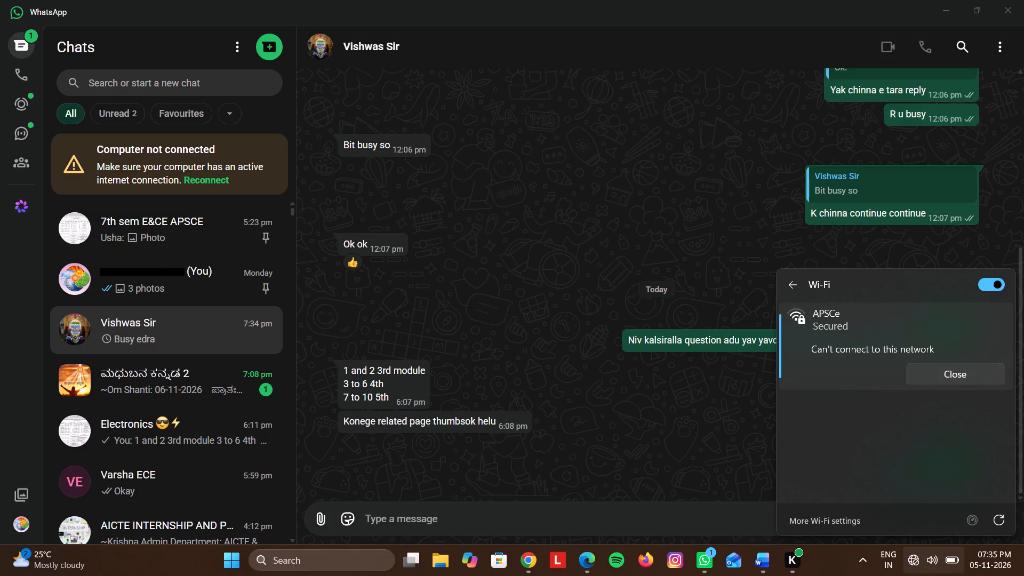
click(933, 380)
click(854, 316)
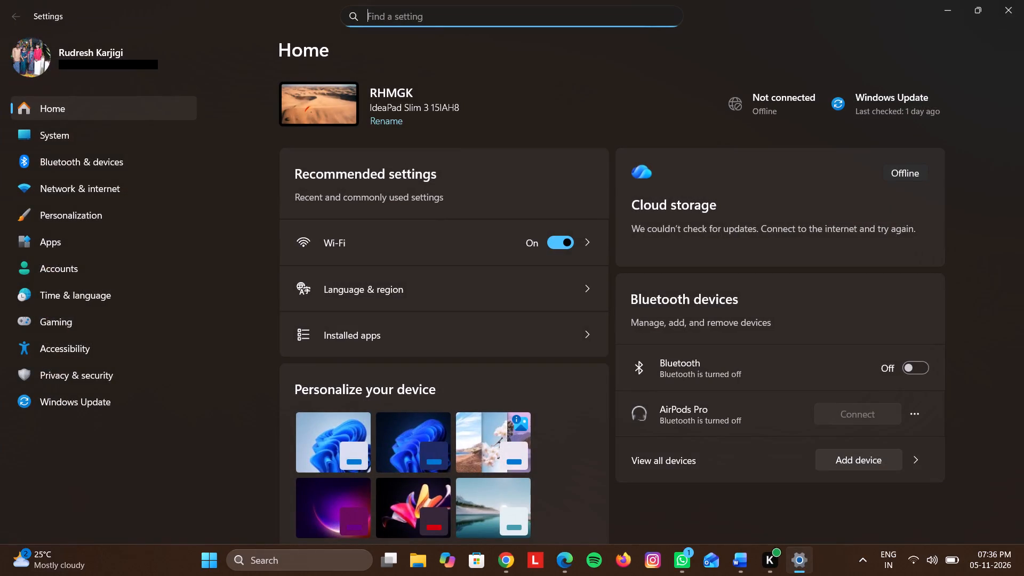
click(341, 240)
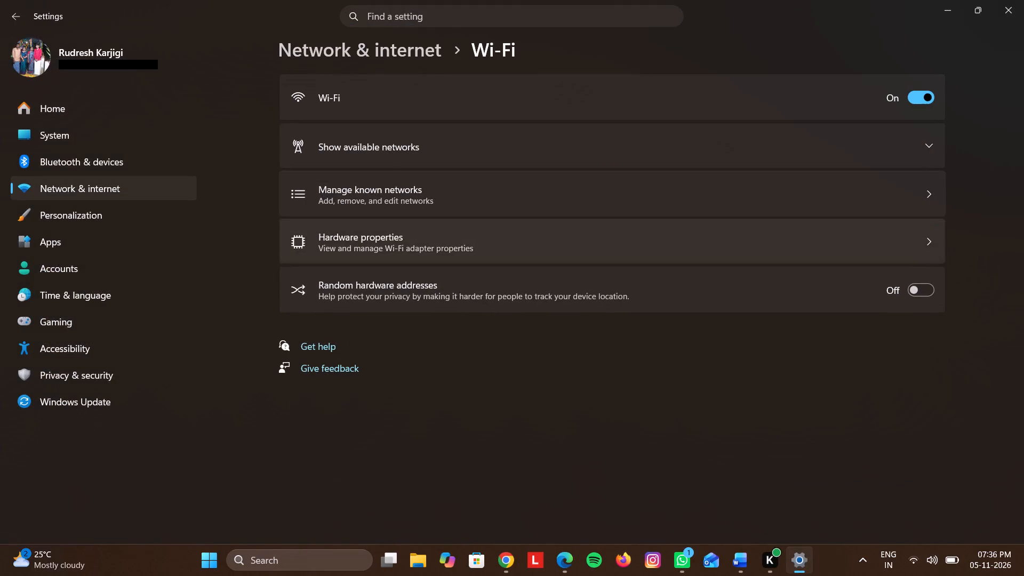
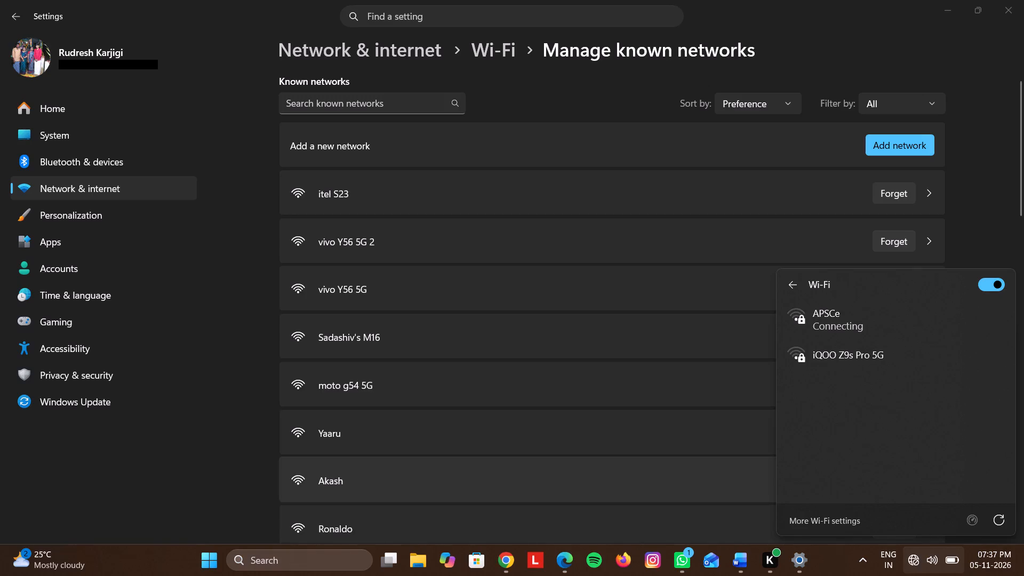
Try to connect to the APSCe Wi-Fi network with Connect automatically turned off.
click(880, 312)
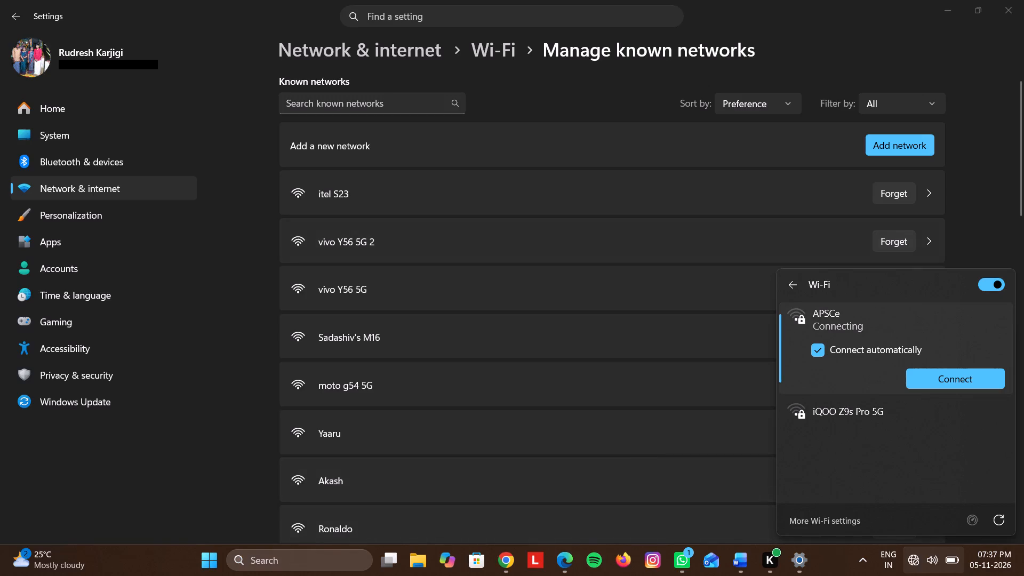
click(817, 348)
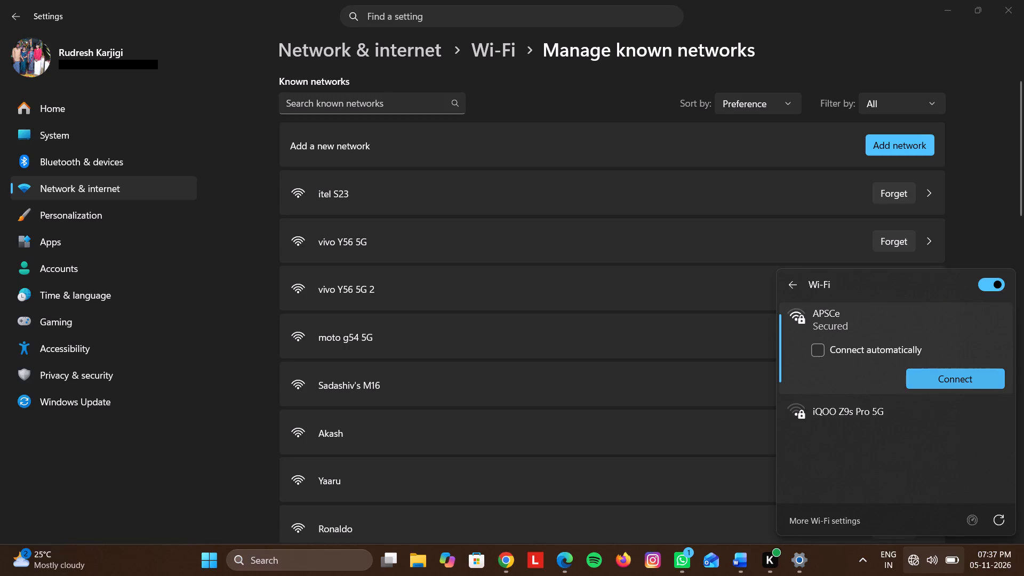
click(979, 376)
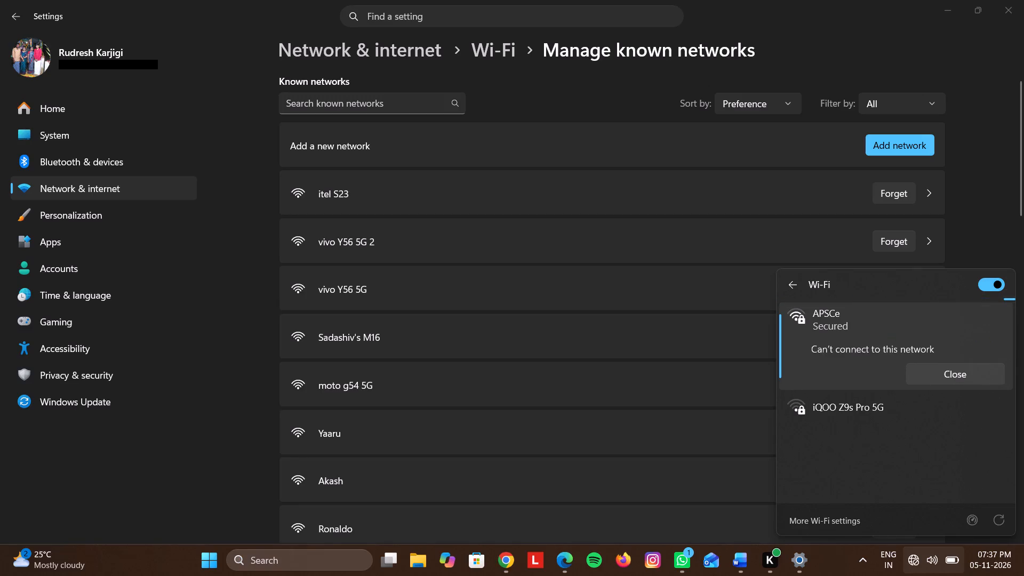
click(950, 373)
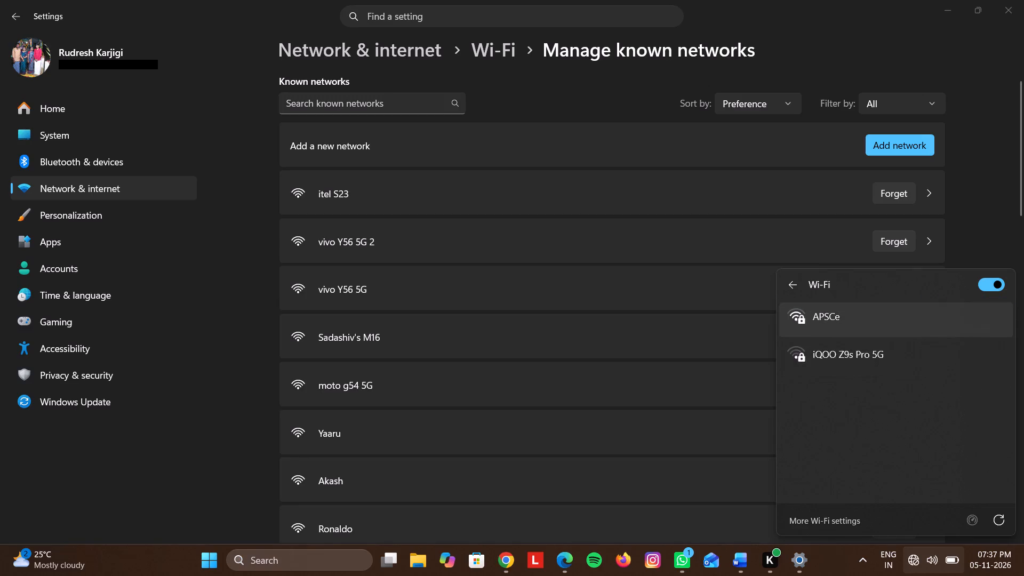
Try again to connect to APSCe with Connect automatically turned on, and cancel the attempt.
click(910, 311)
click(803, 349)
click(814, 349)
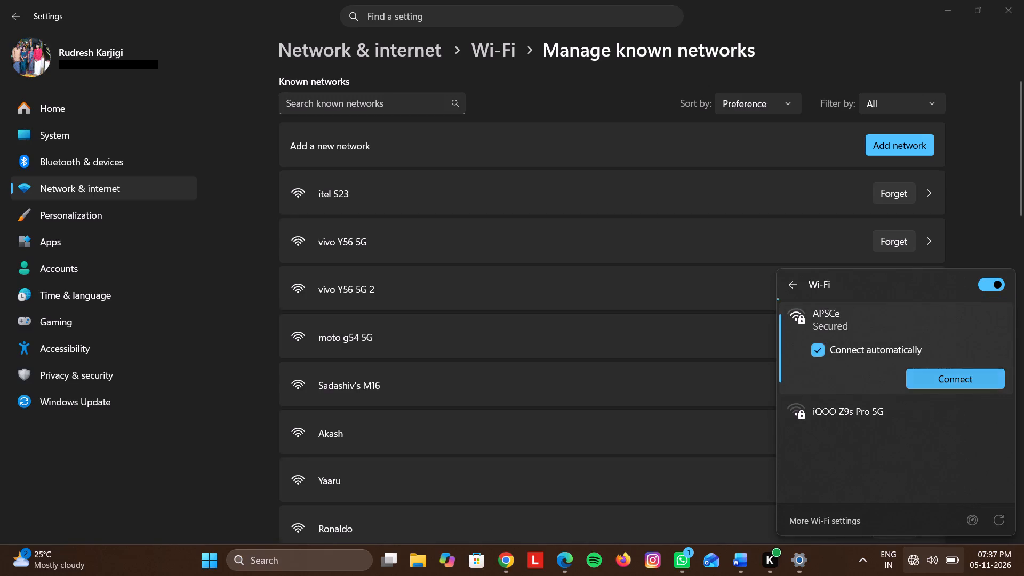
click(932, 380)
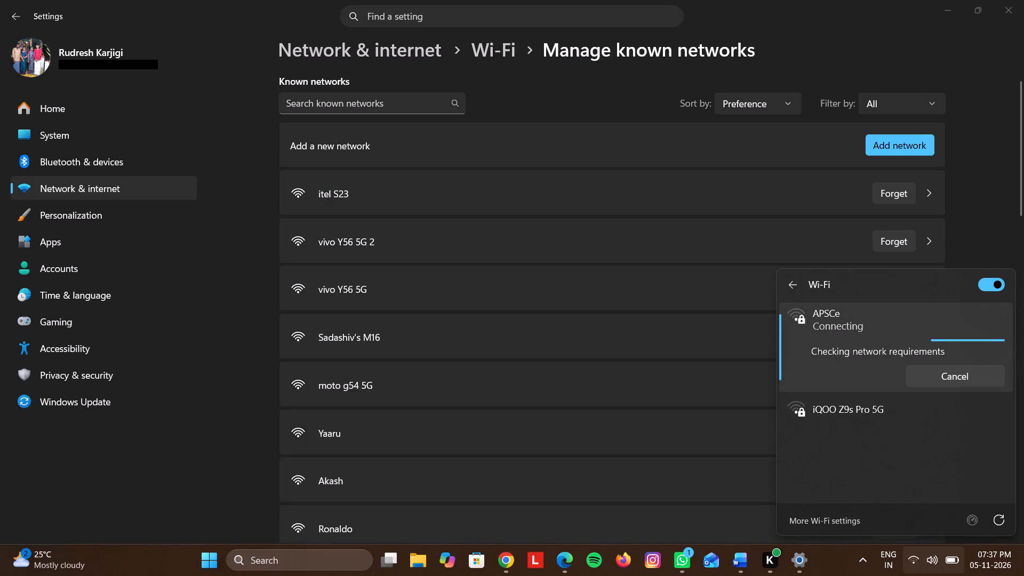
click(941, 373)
Check the known networks list under the Suggested, Secured, Open, All, Network provider and Company policy filters.
click(792, 104)
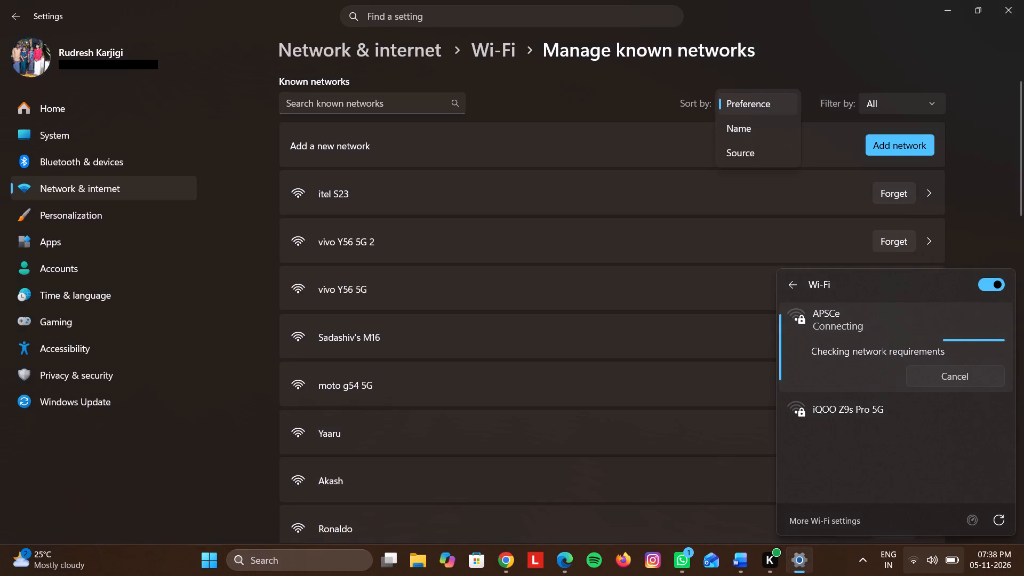
click(919, 107)
click(919, 107)
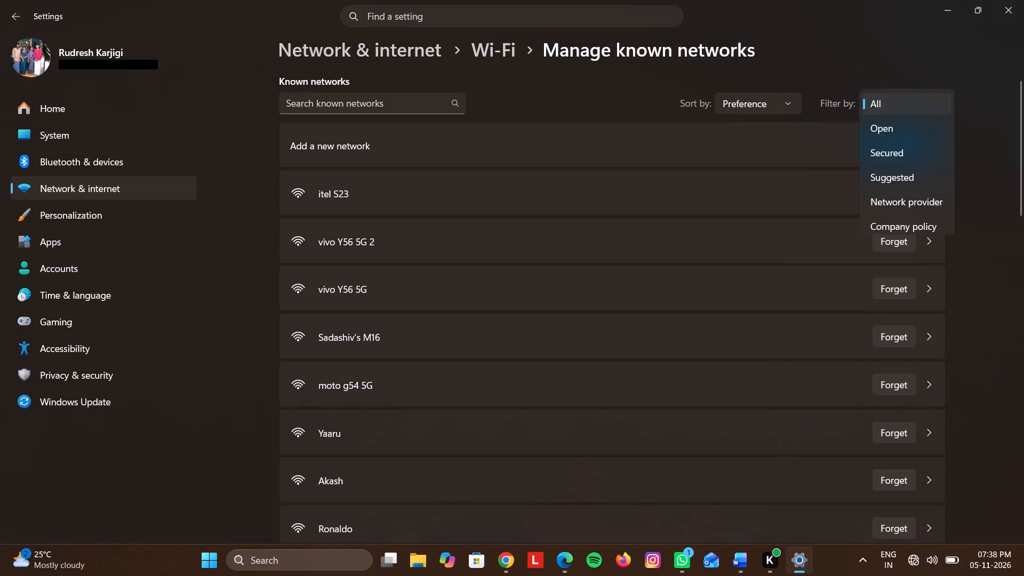
scroll(913, 190, down, 3)
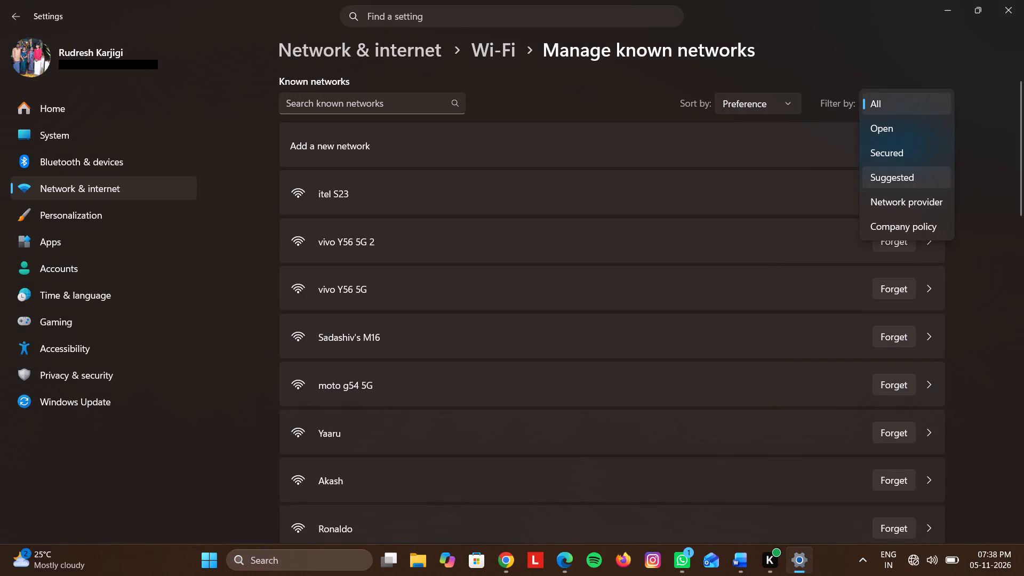
double_click(906, 181)
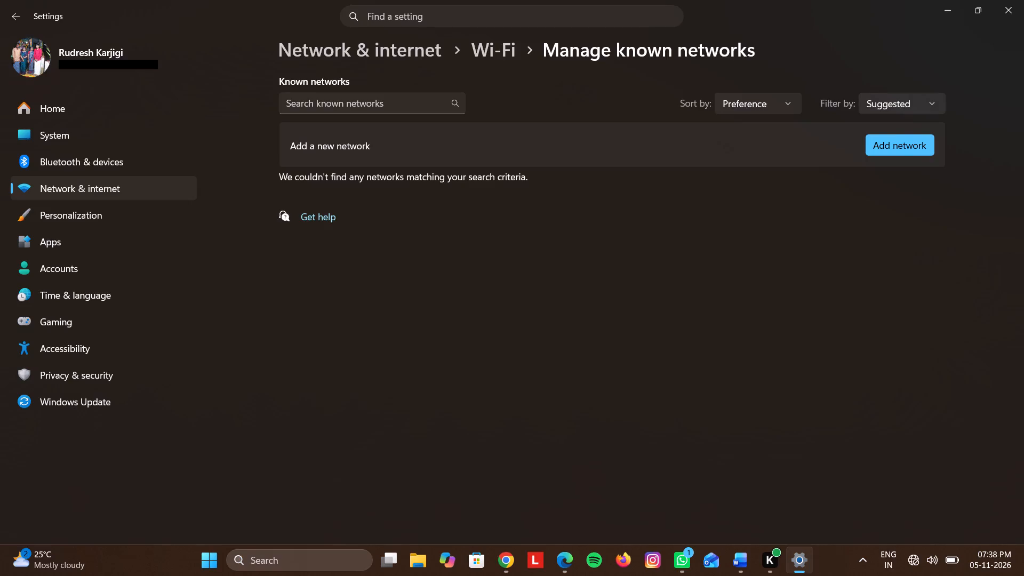
click(921, 102)
click(908, 93)
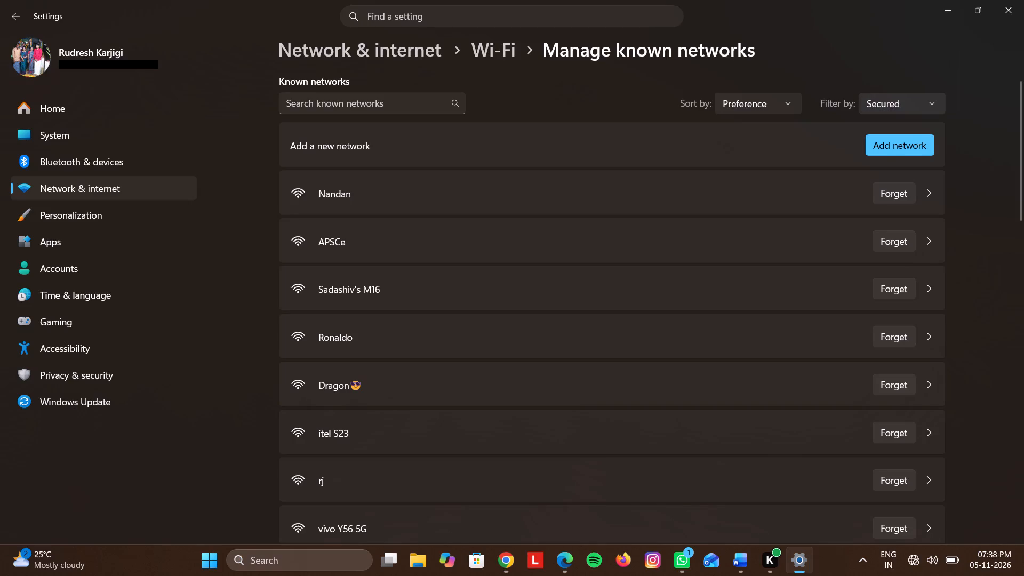
click(924, 102)
click(907, 85)
click(925, 109)
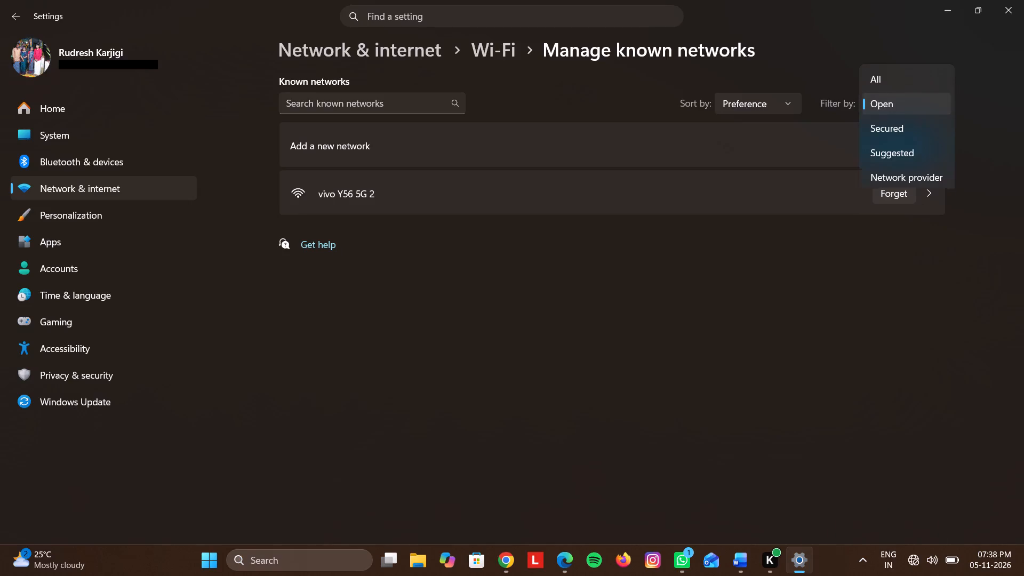
click(918, 82)
click(924, 98)
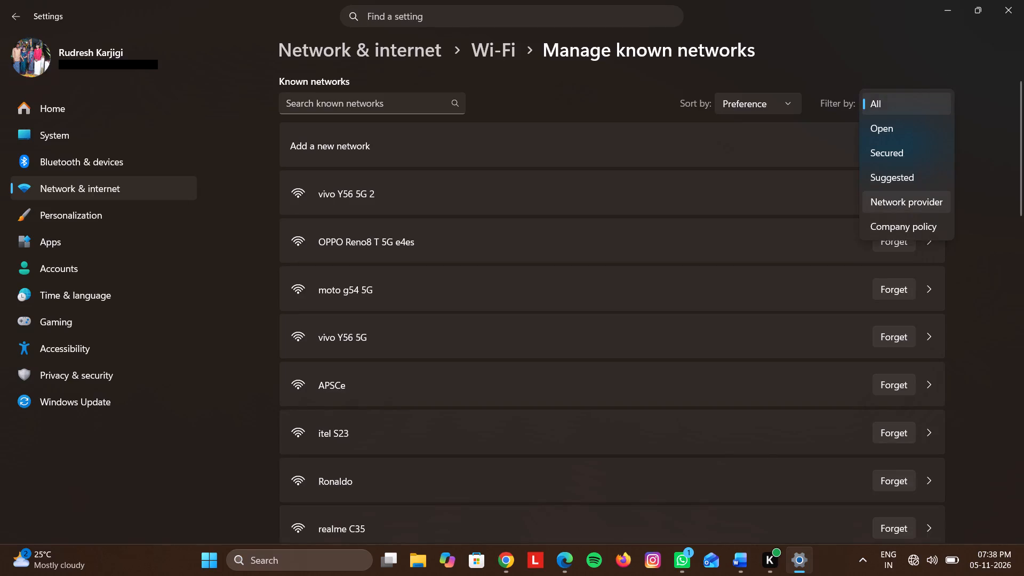
click(908, 205)
click(903, 102)
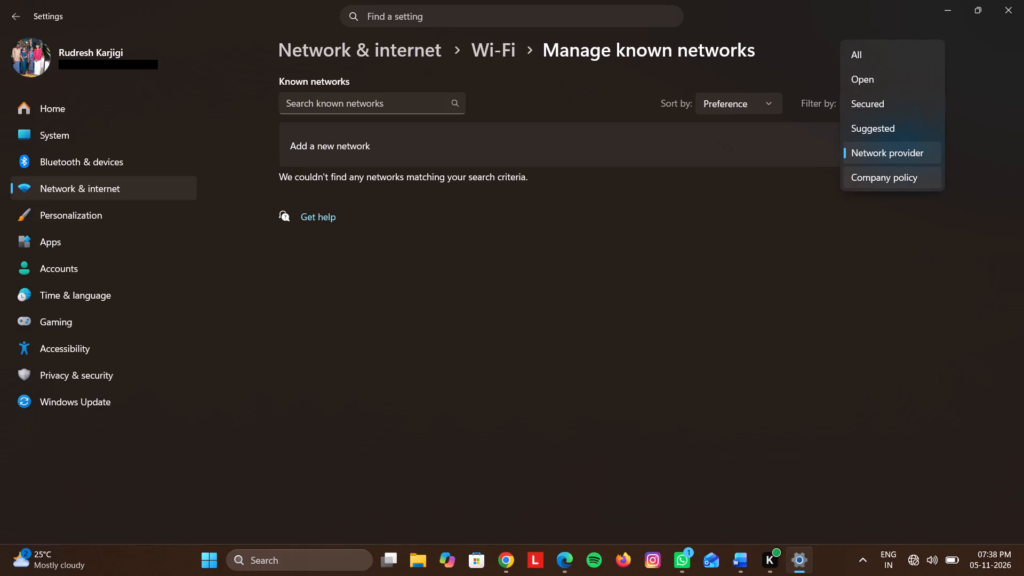
click(900, 179)
Filter the known networks by Secured and forget the saved APSCe network.
click(918, 110)
click(891, 109)
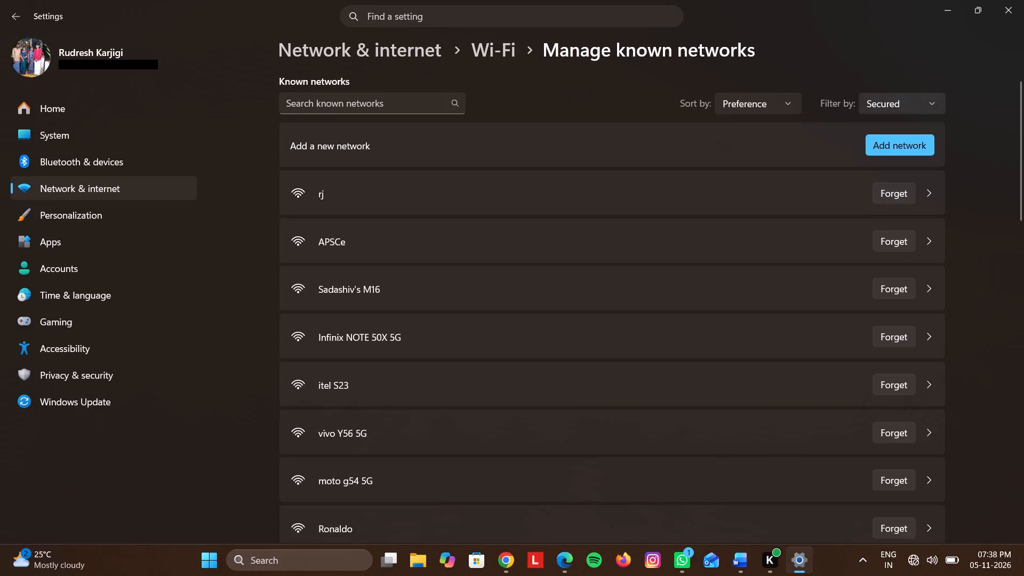
click(898, 99)
click(1004, 105)
scroll(974, 284, down, 12)
scroll(973, 279, up, 11)
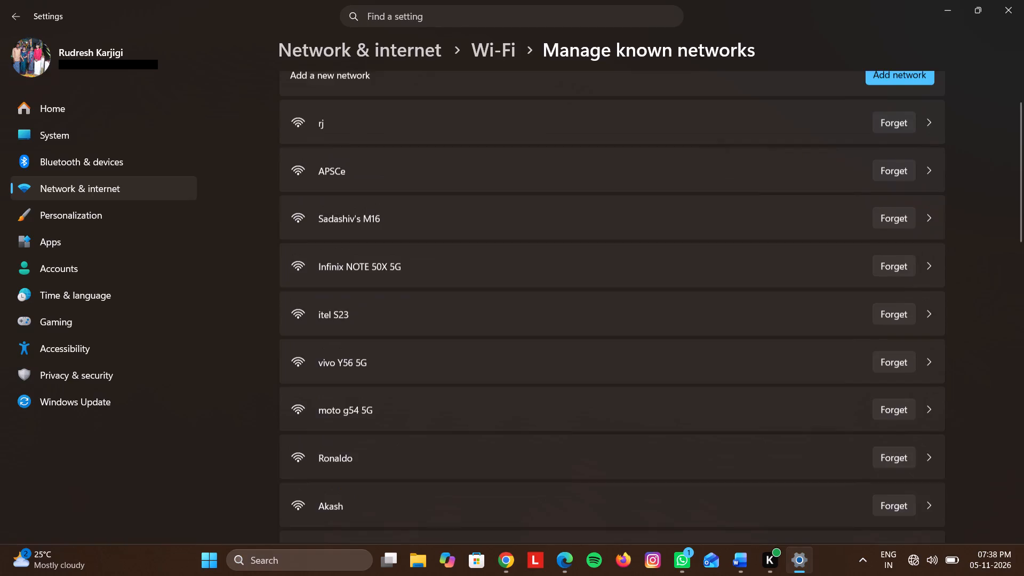
scroll(962, 259, up, 4)
click(899, 239)
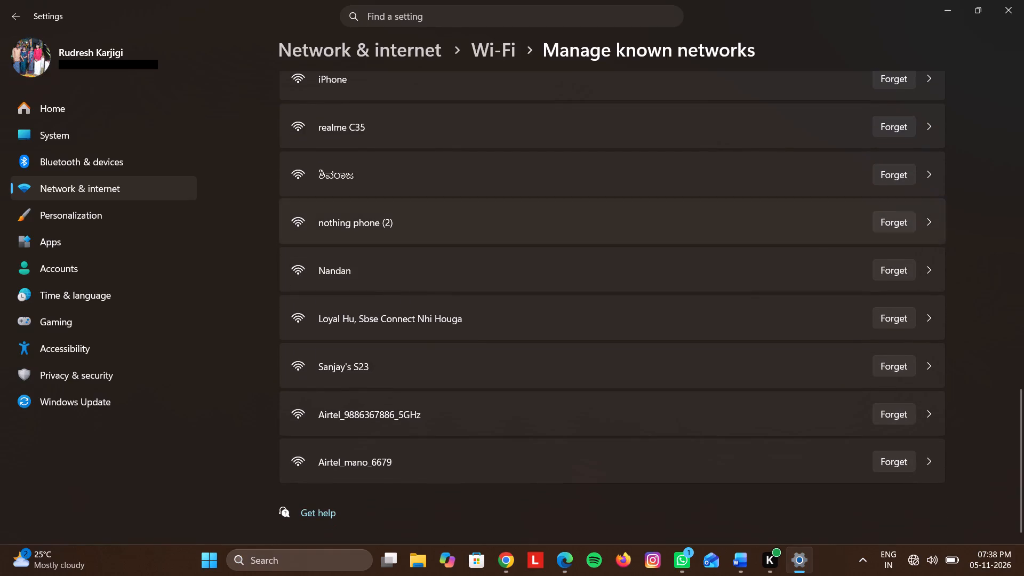
Look back through the list of remaining secured known networks.
scroll(501, 432, up, 2)
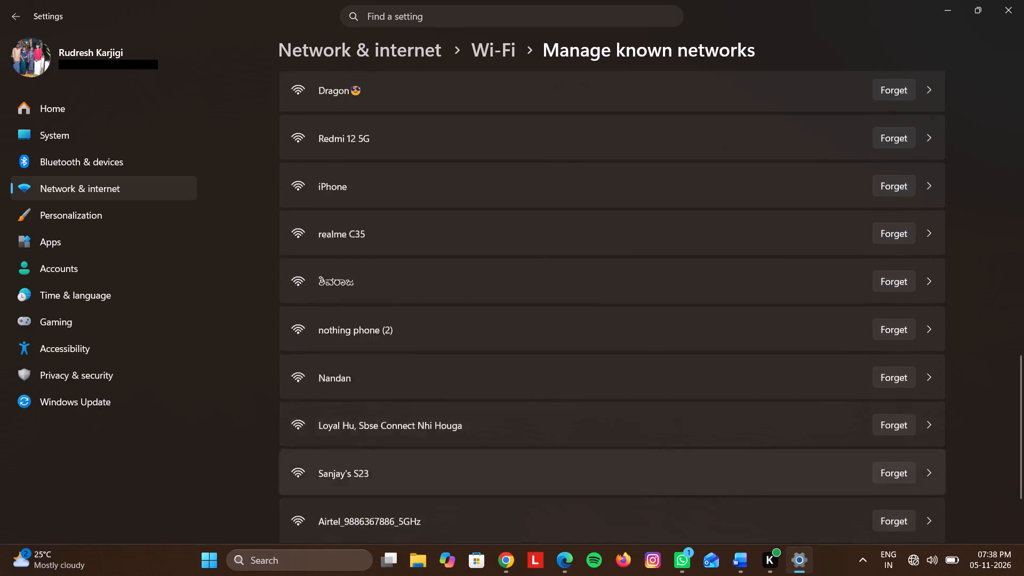
scroll(501, 430, up, 5)
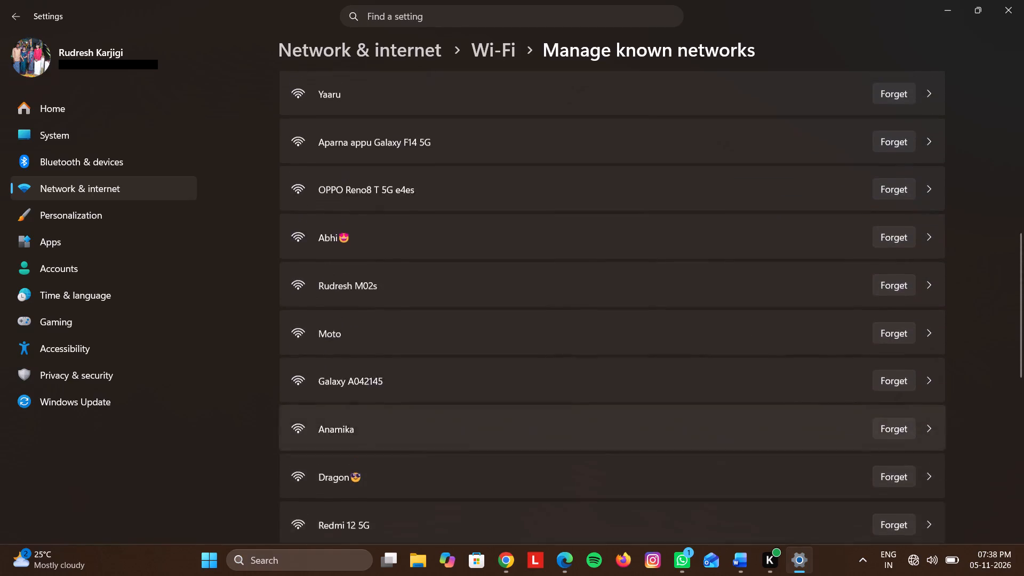
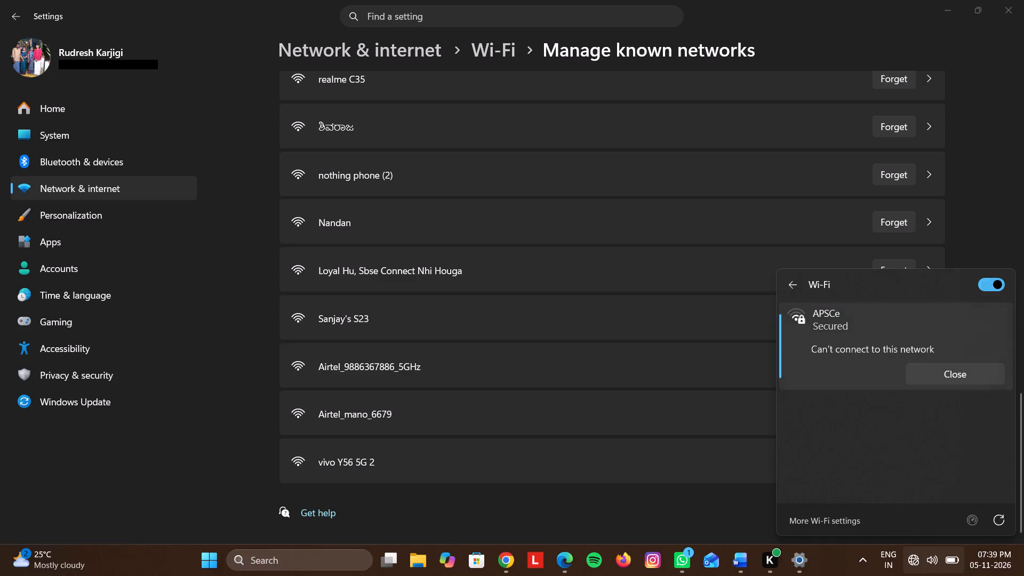
Restart the laptop's wireless connection by switching Wi-Fi off and back on.
click(1000, 284)
click(1008, 213)
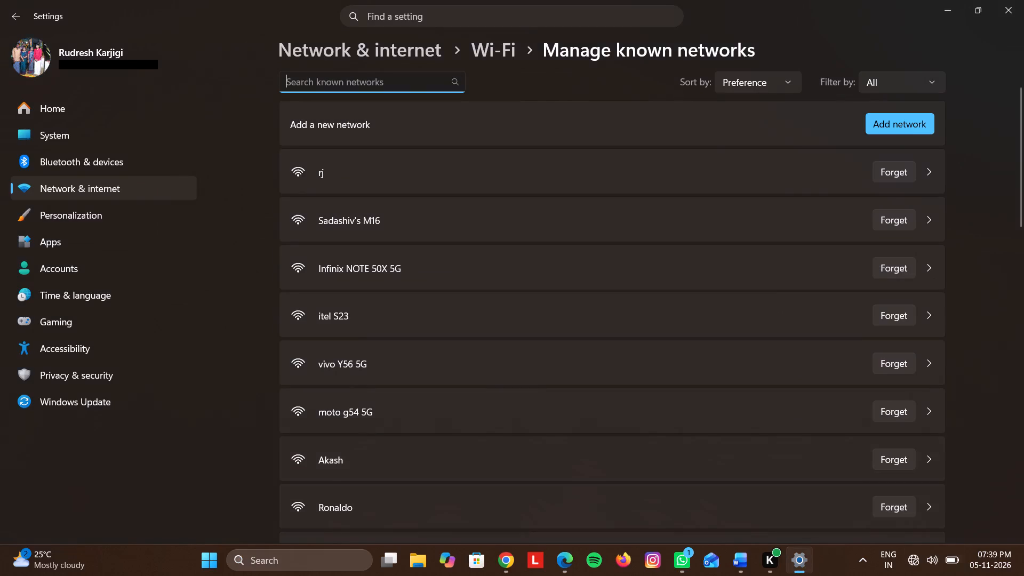
click(925, 553)
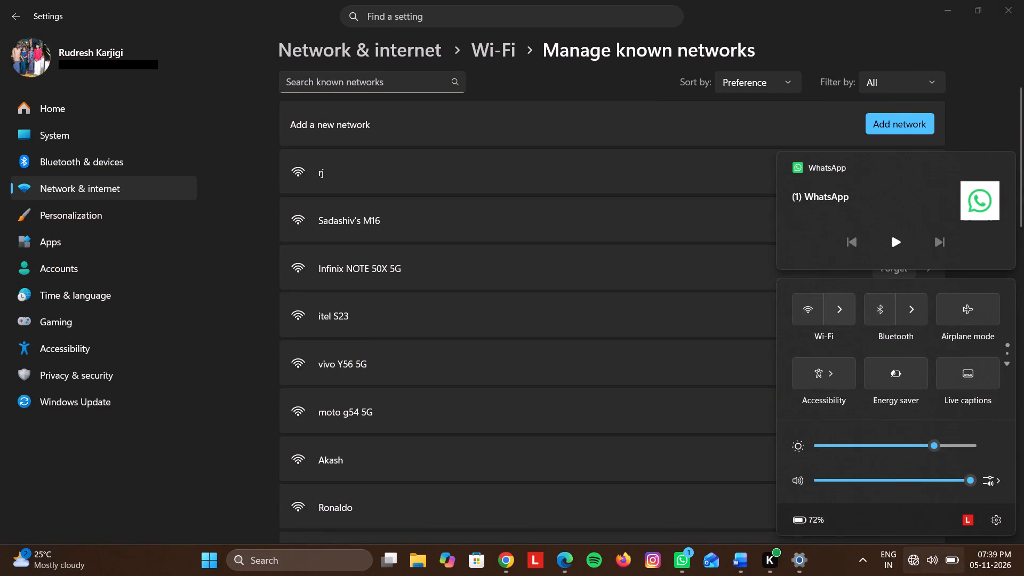
click(844, 313)
click(993, 283)
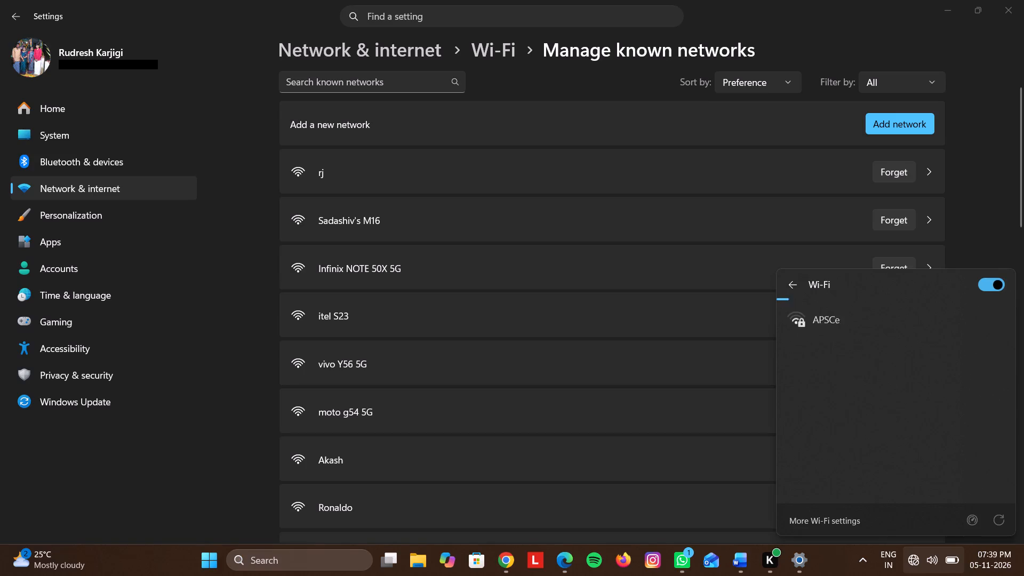
Select the secured APSCe network in the available Wi-Fi networks for reconnection.
click(883, 314)
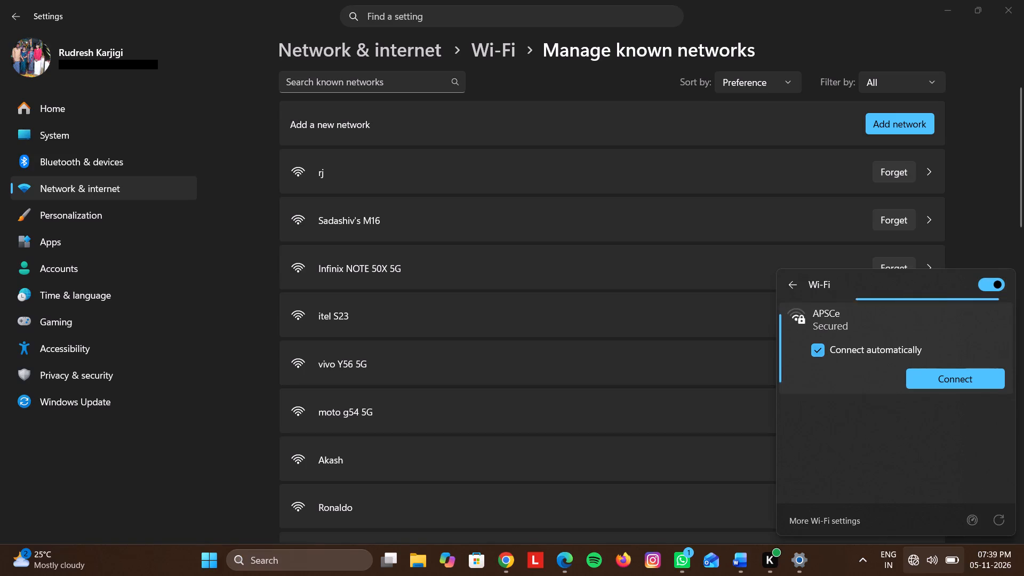